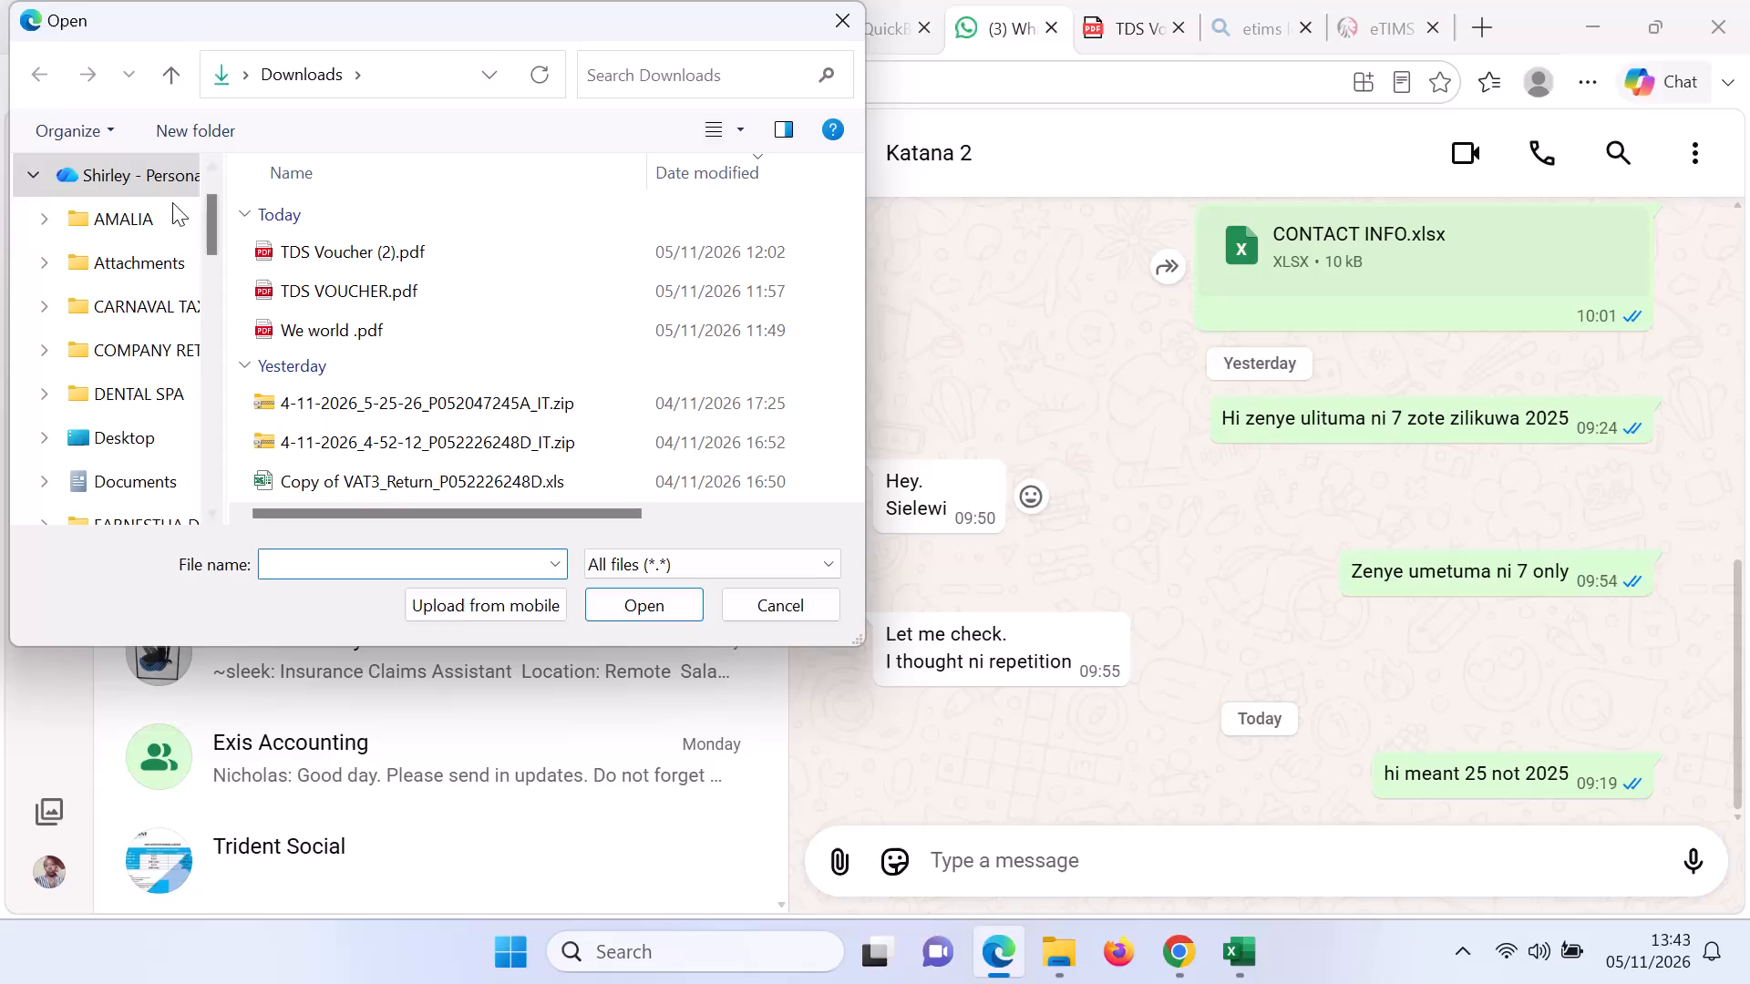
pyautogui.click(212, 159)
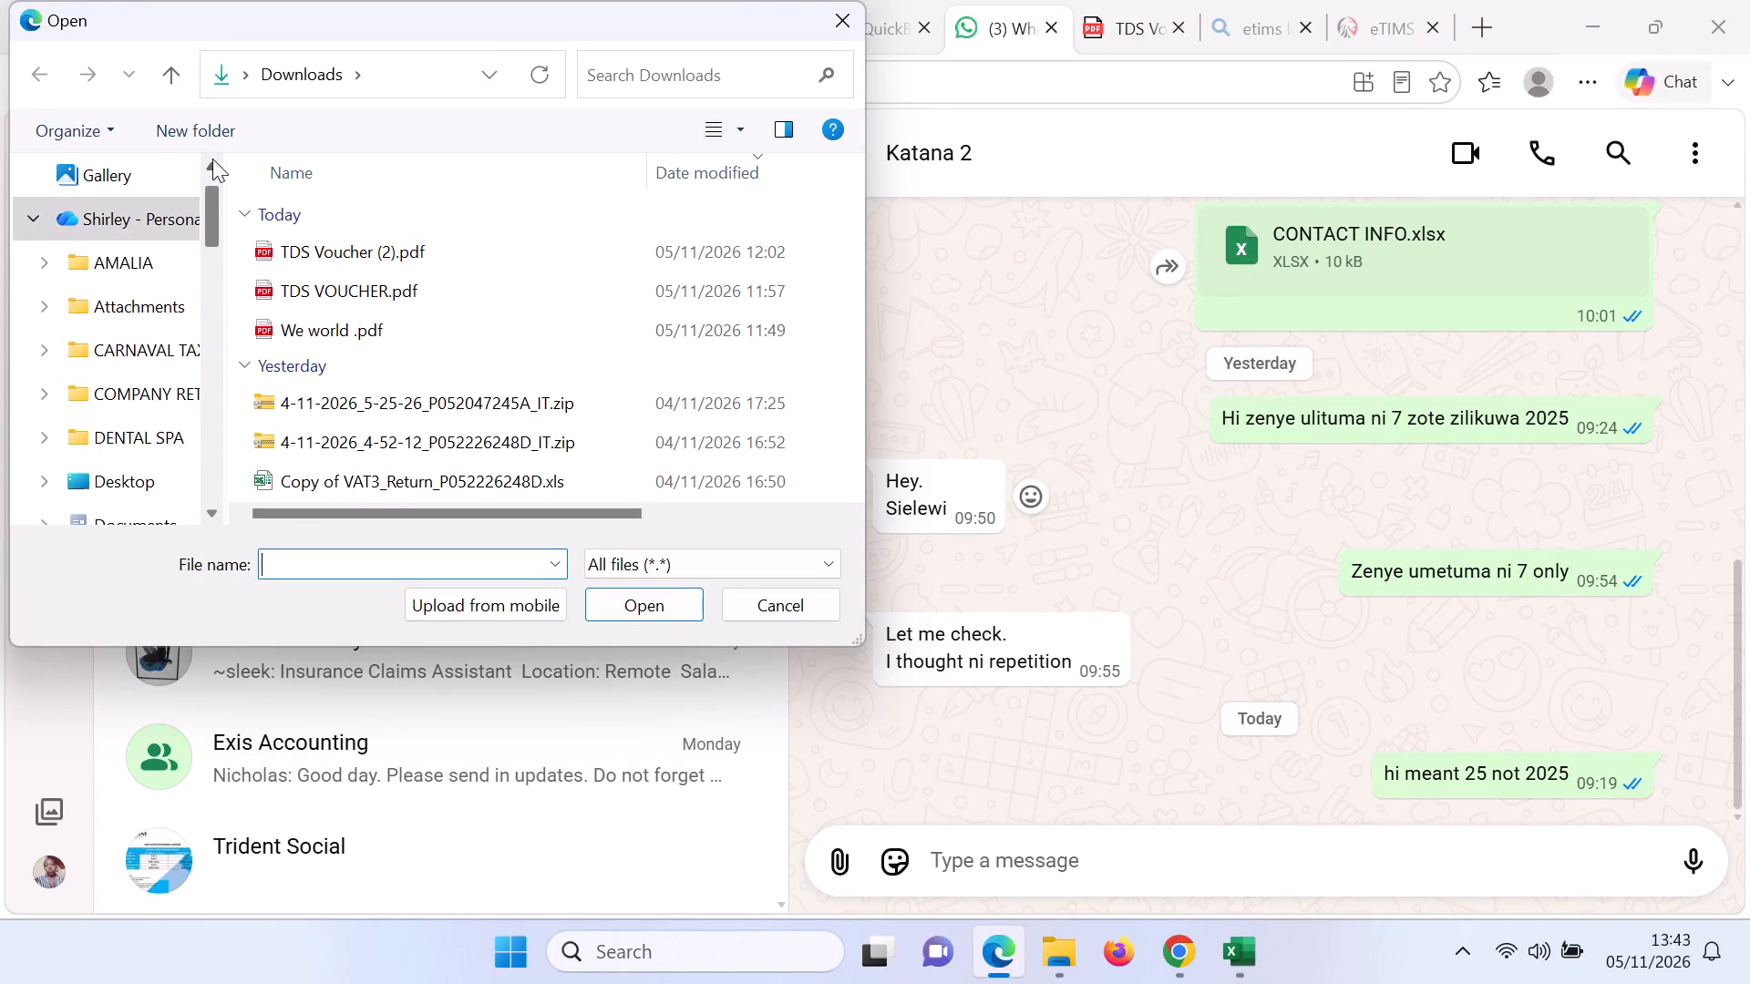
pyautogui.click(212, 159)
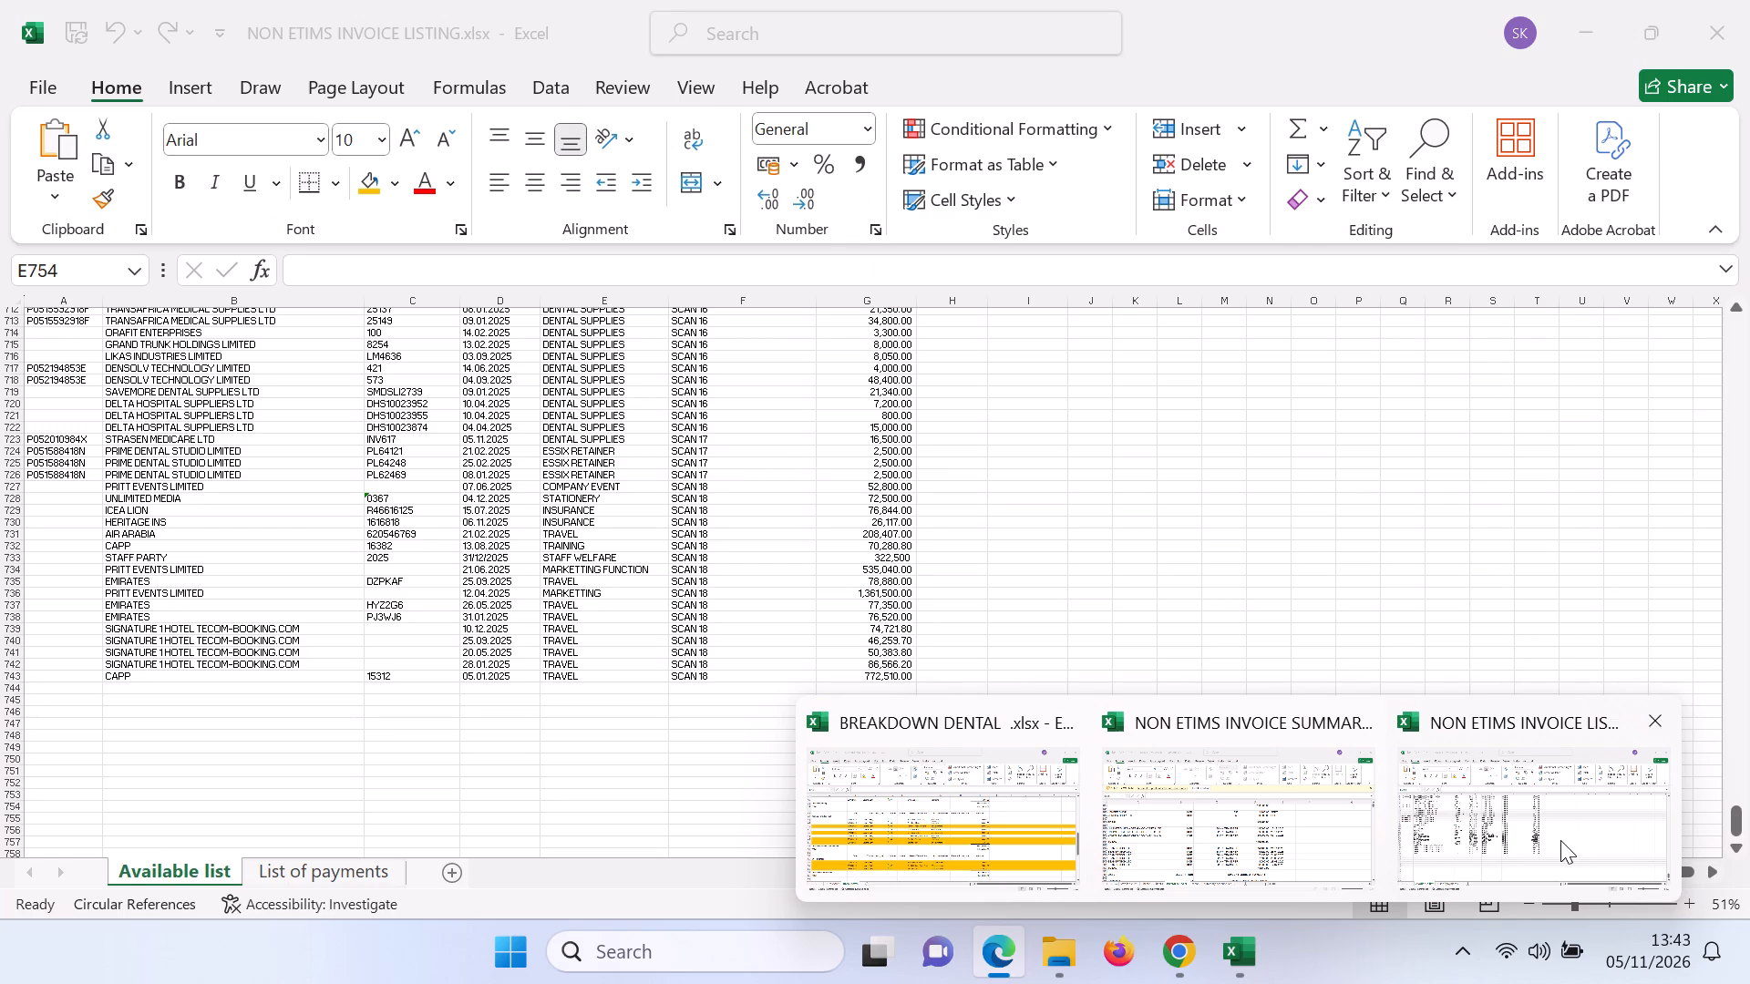
# Switch to the BREAKDOWN DENTAL workbook in Excel, save it and close it.
pyautogui.click(1019, 788)
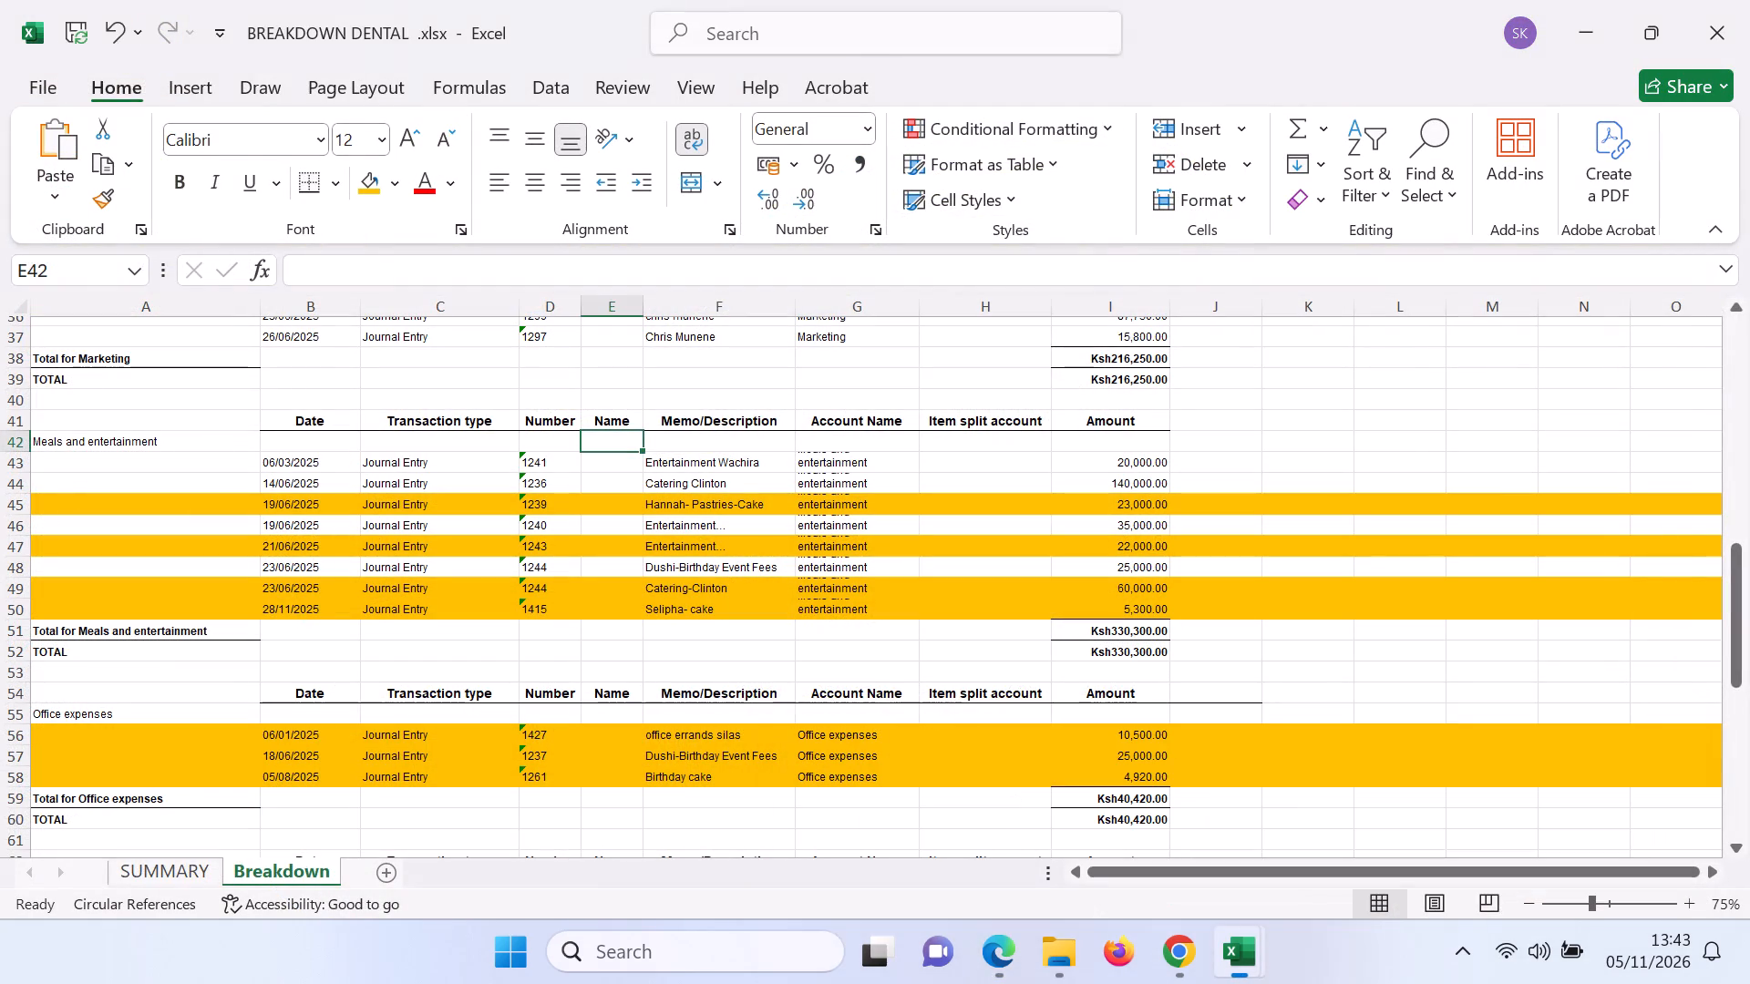
pyautogui.click(66, 20)
pyautogui.click(1739, 36)
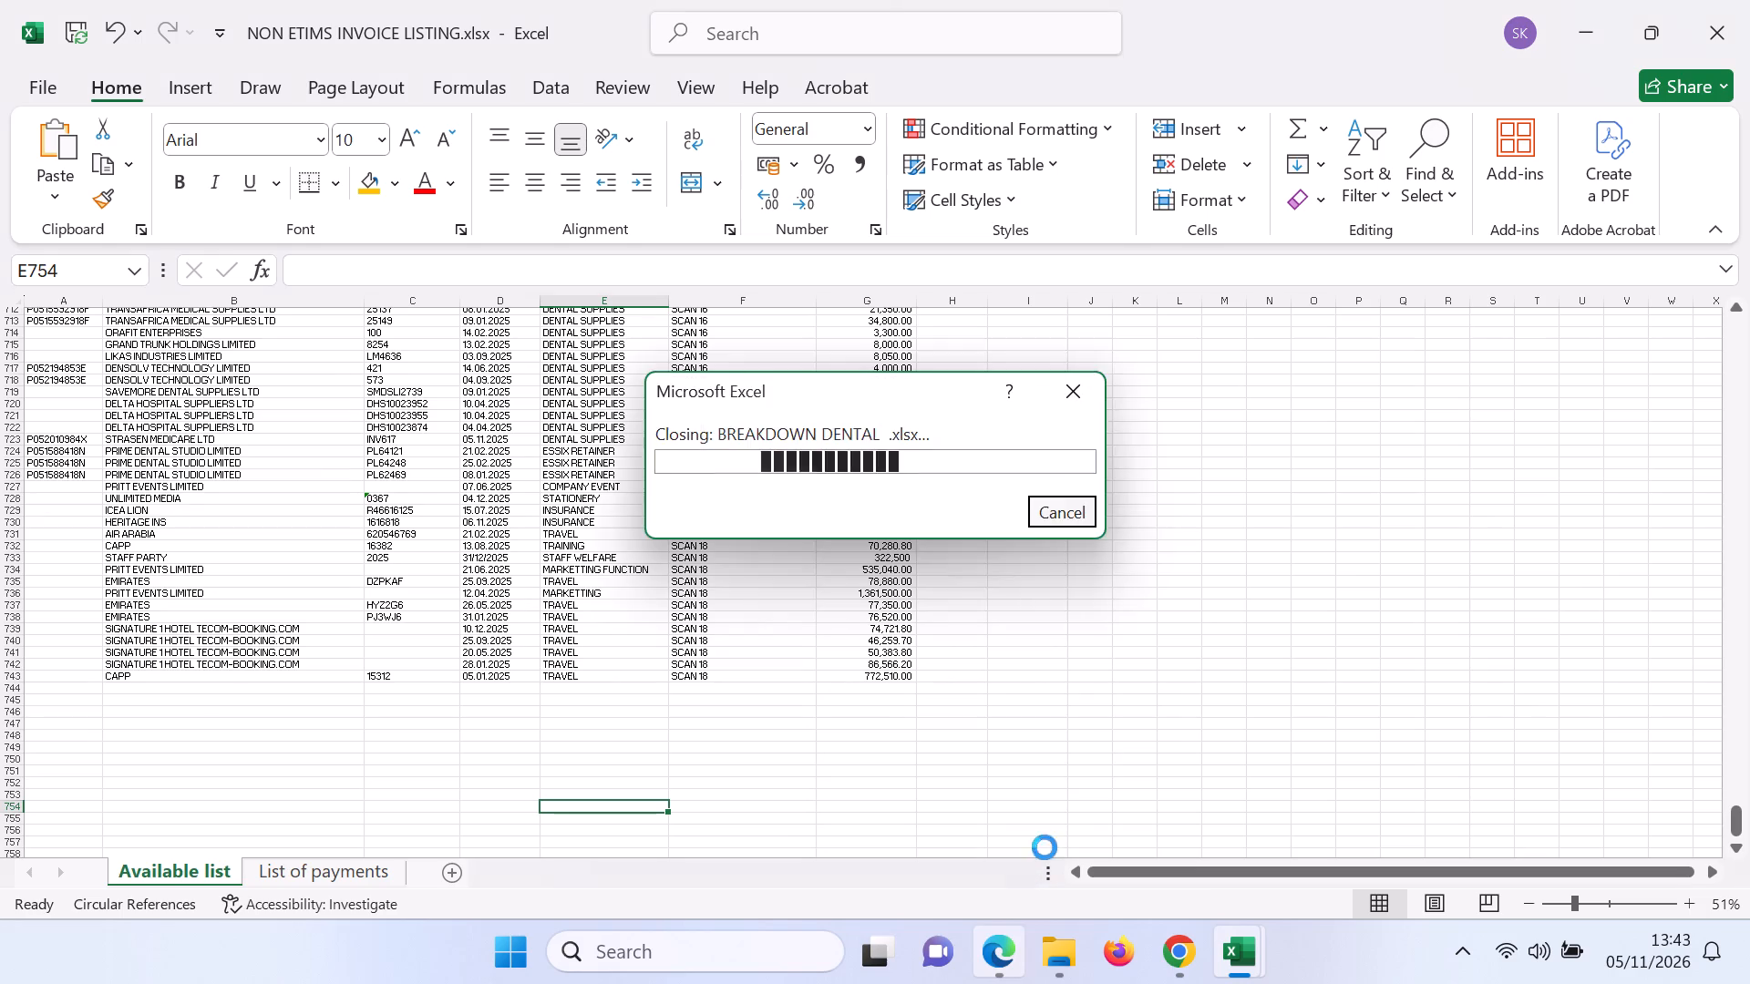
# Return to the file picker in Edge and search the DENTAL SPA folder for "de" to find the file to attach.
pyautogui.click(994, 964)
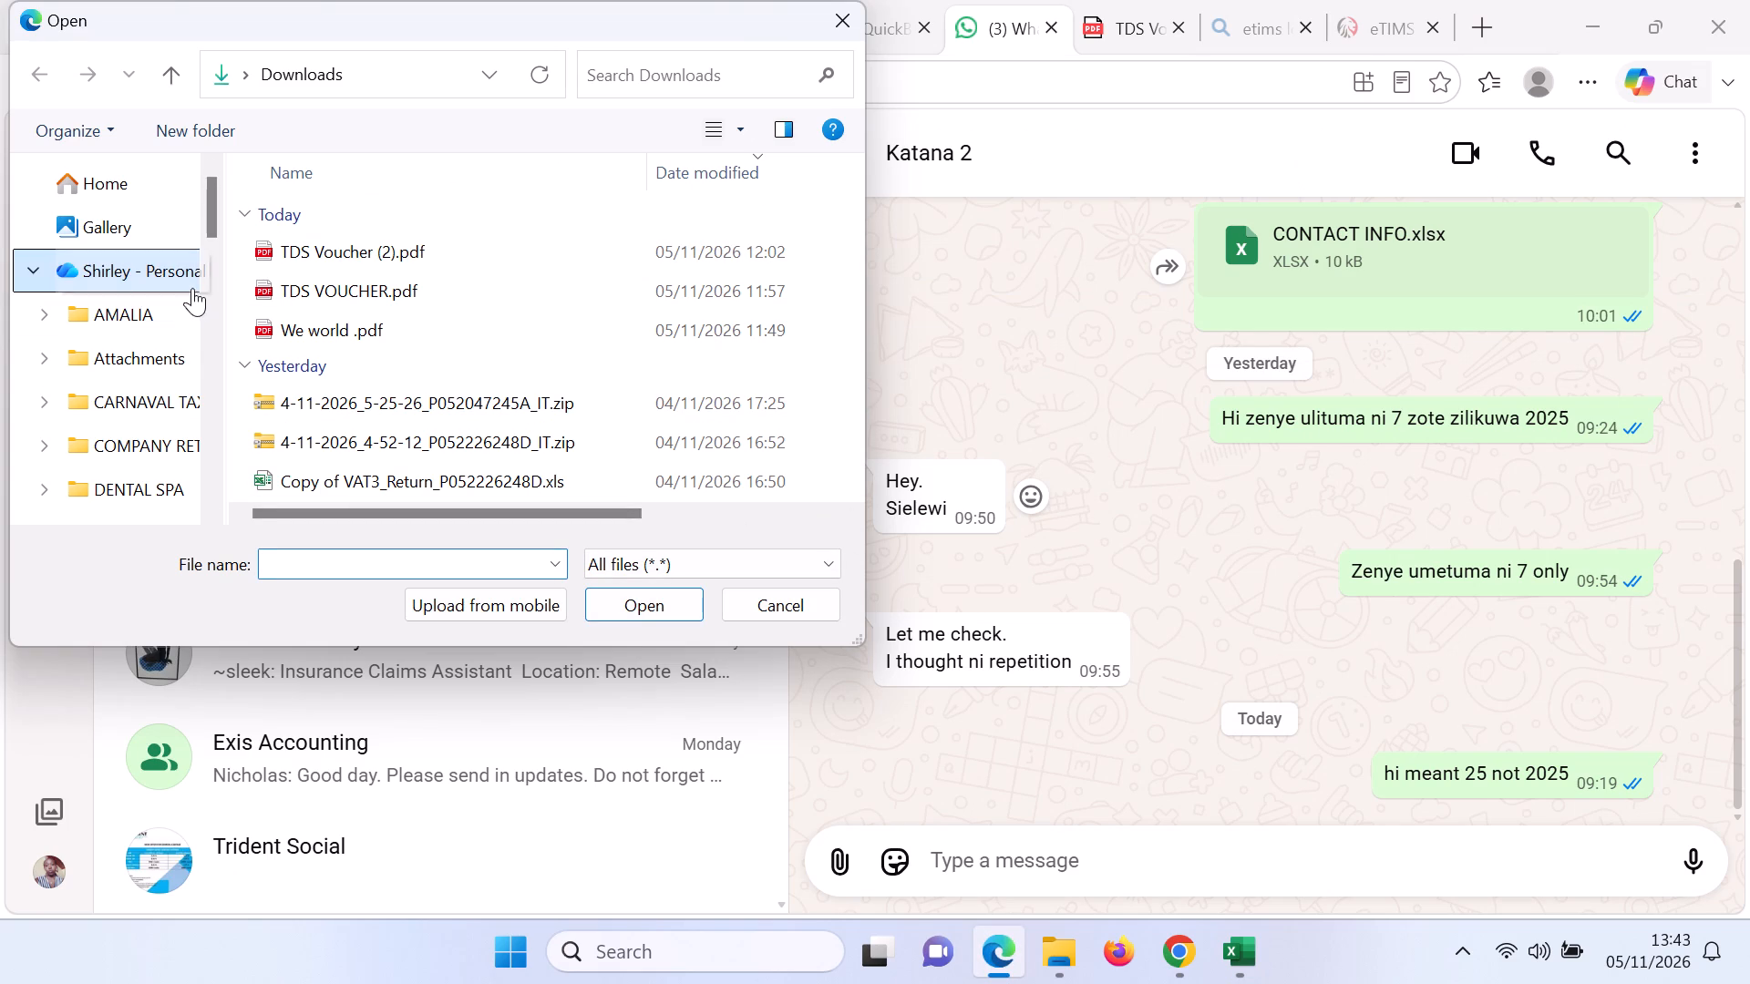
pyautogui.click(170, 489)
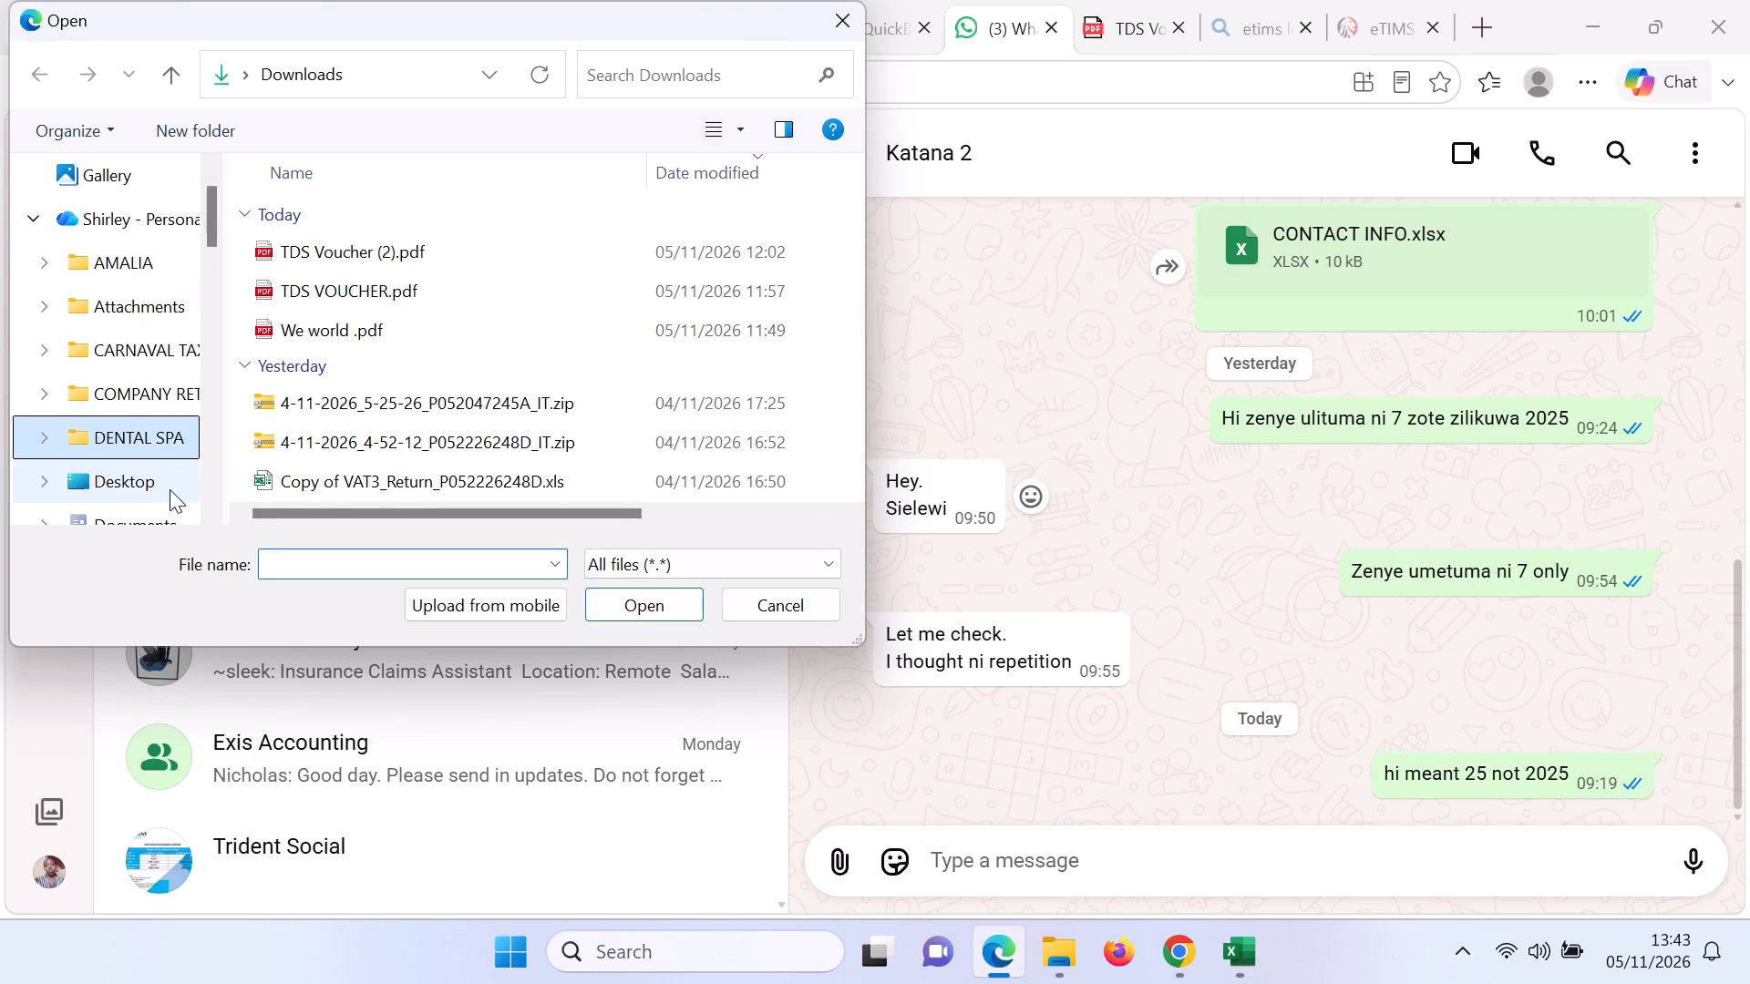
pyautogui.click(653, 81)
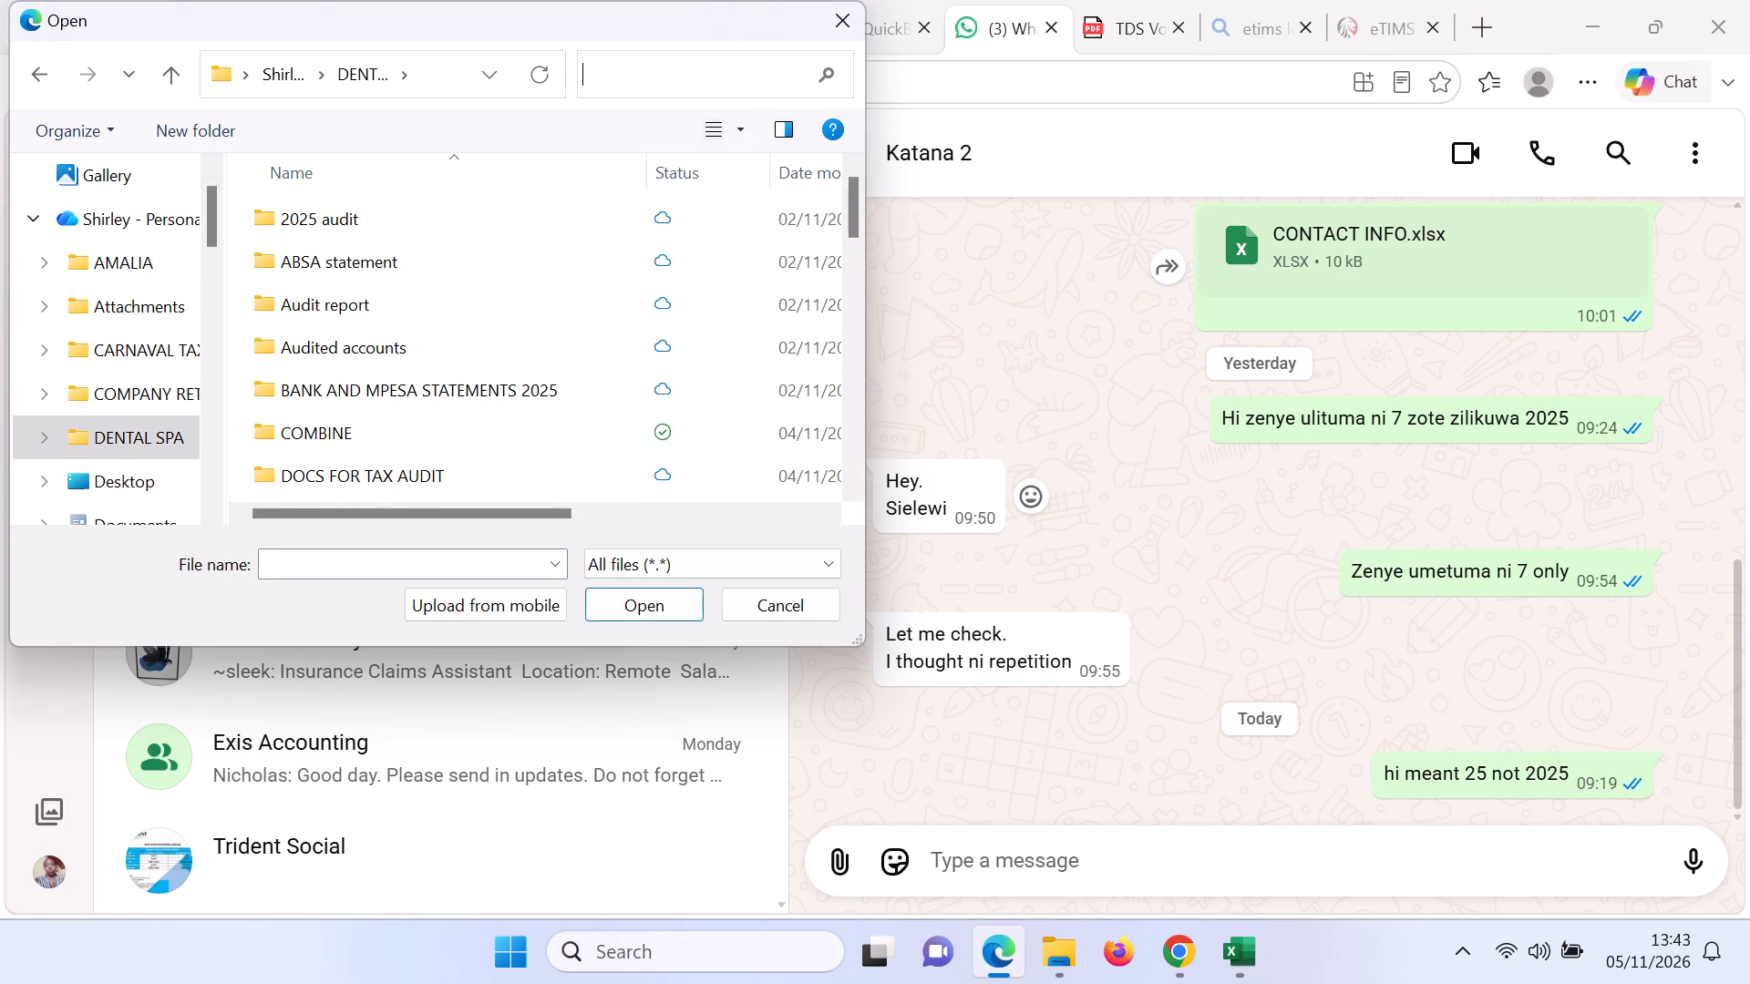
pyautogui.write('de')
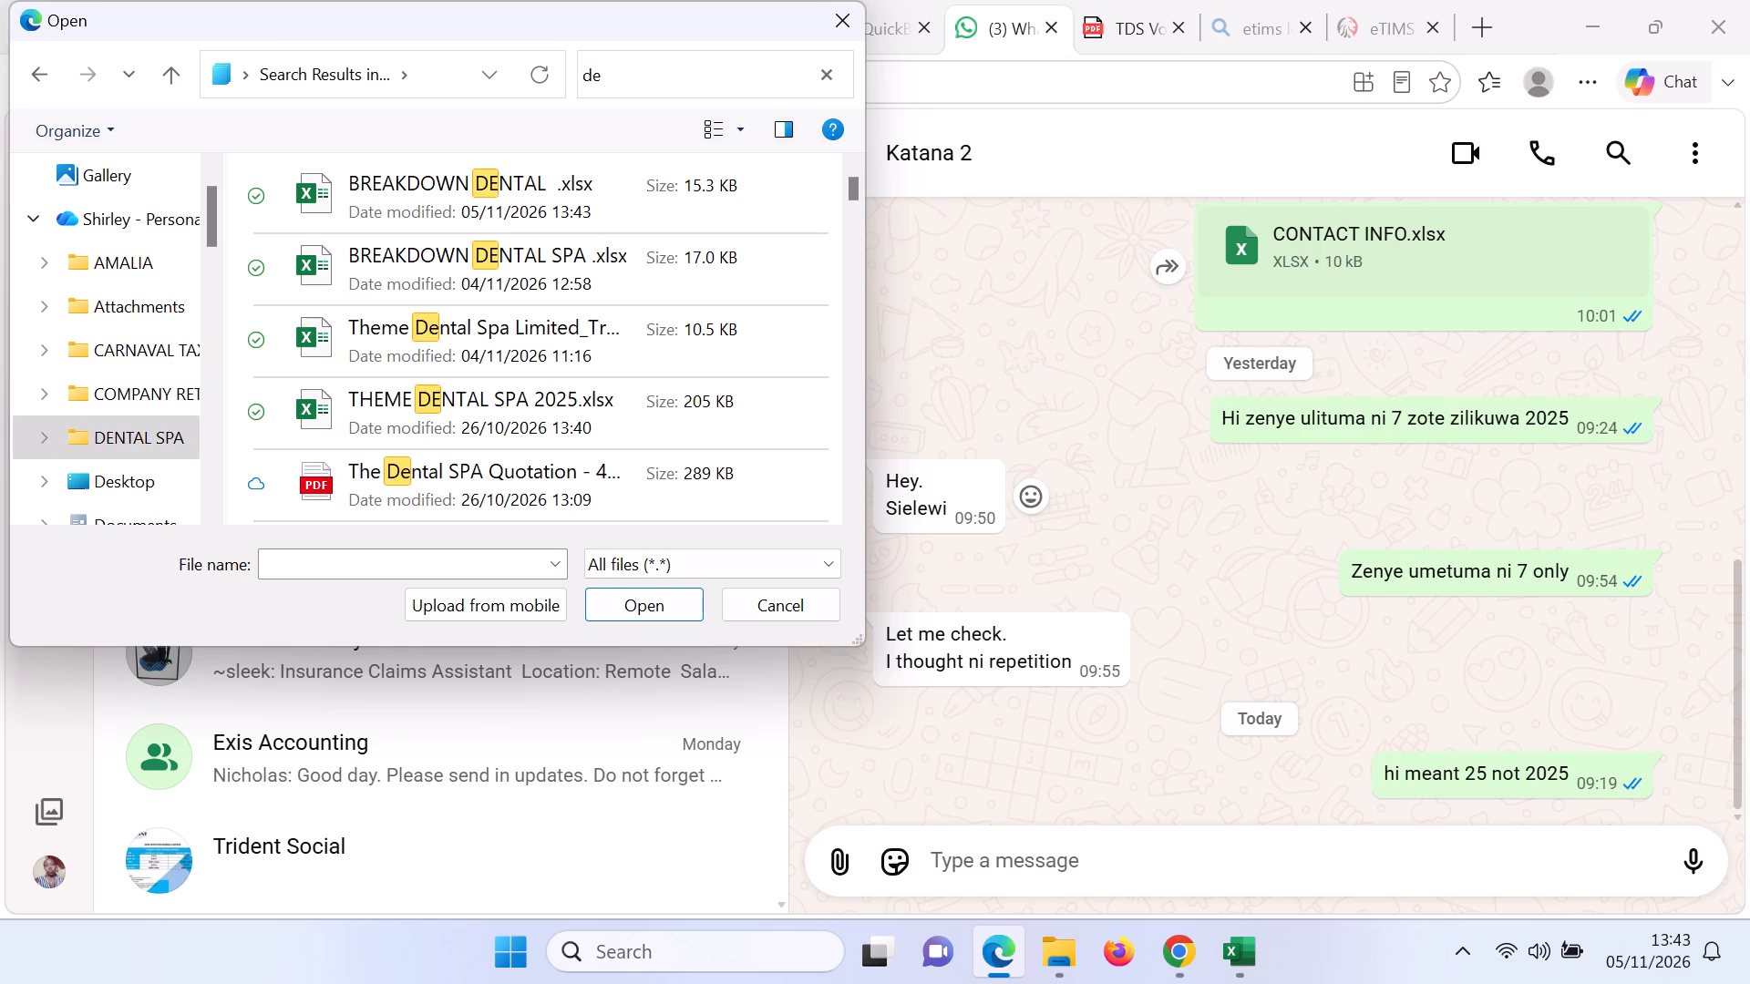
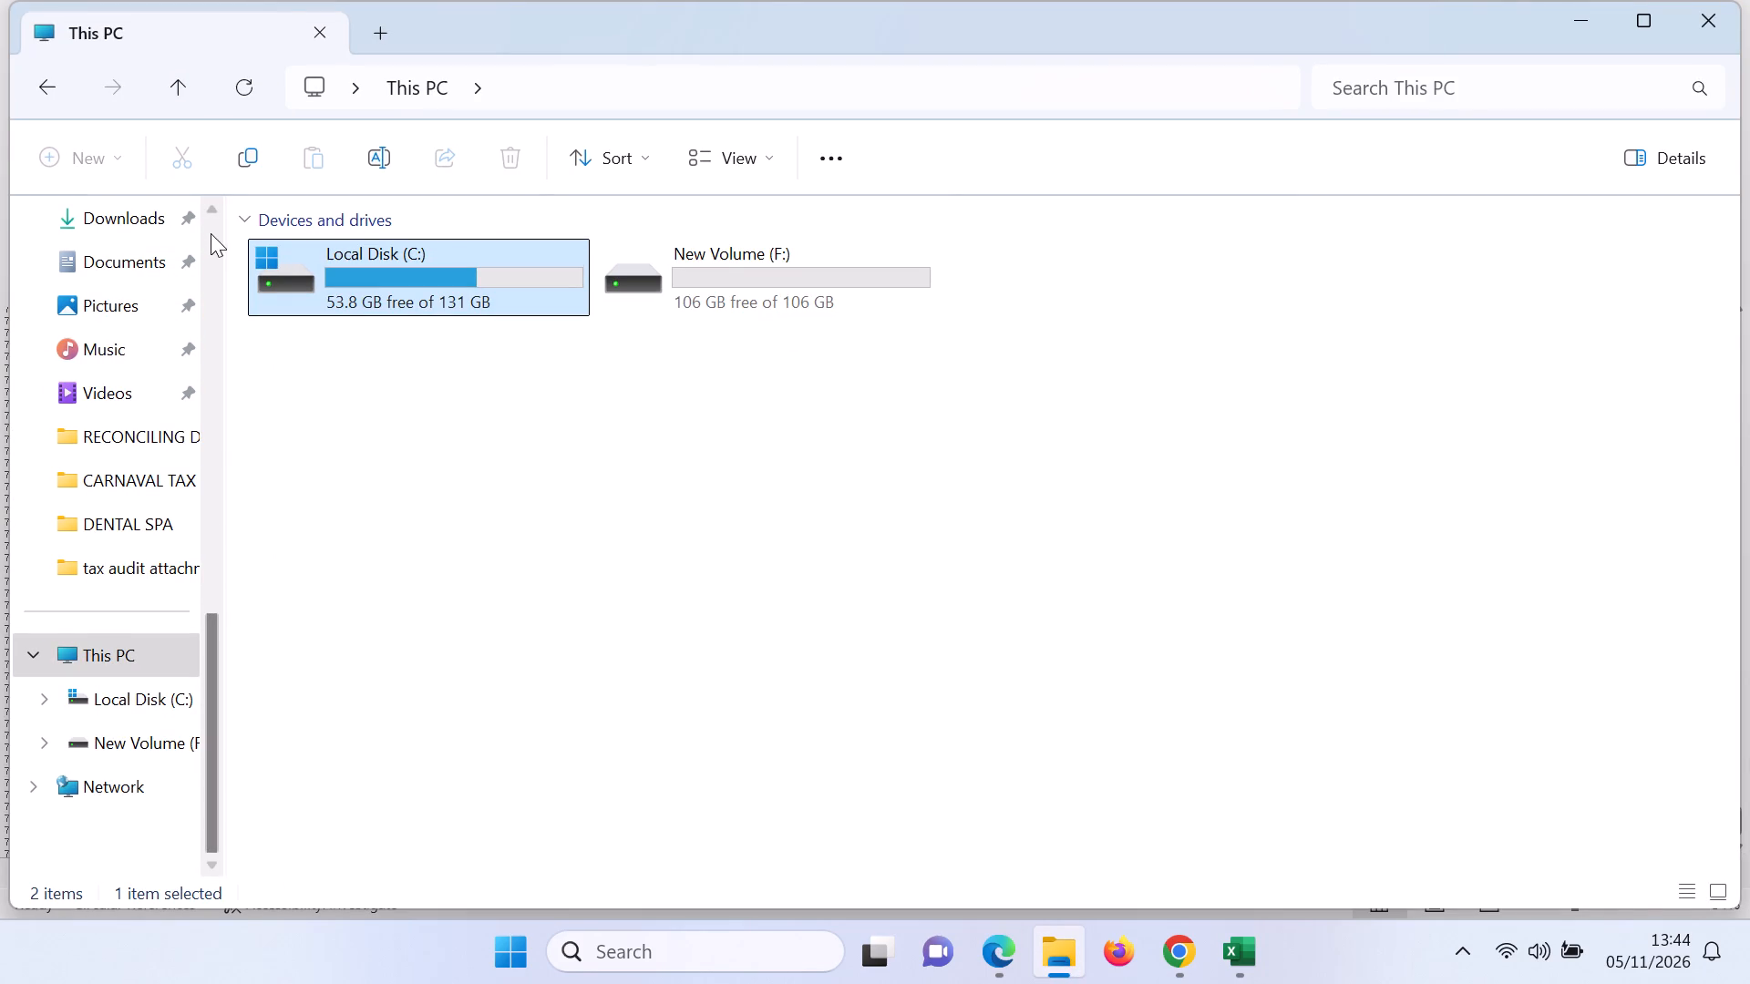
# In File Explorer, open the DENTAL SPA folder inside the personal OneDrive storage.
pyautogui.click(211, 212)
pyautogui.click(211, 212)
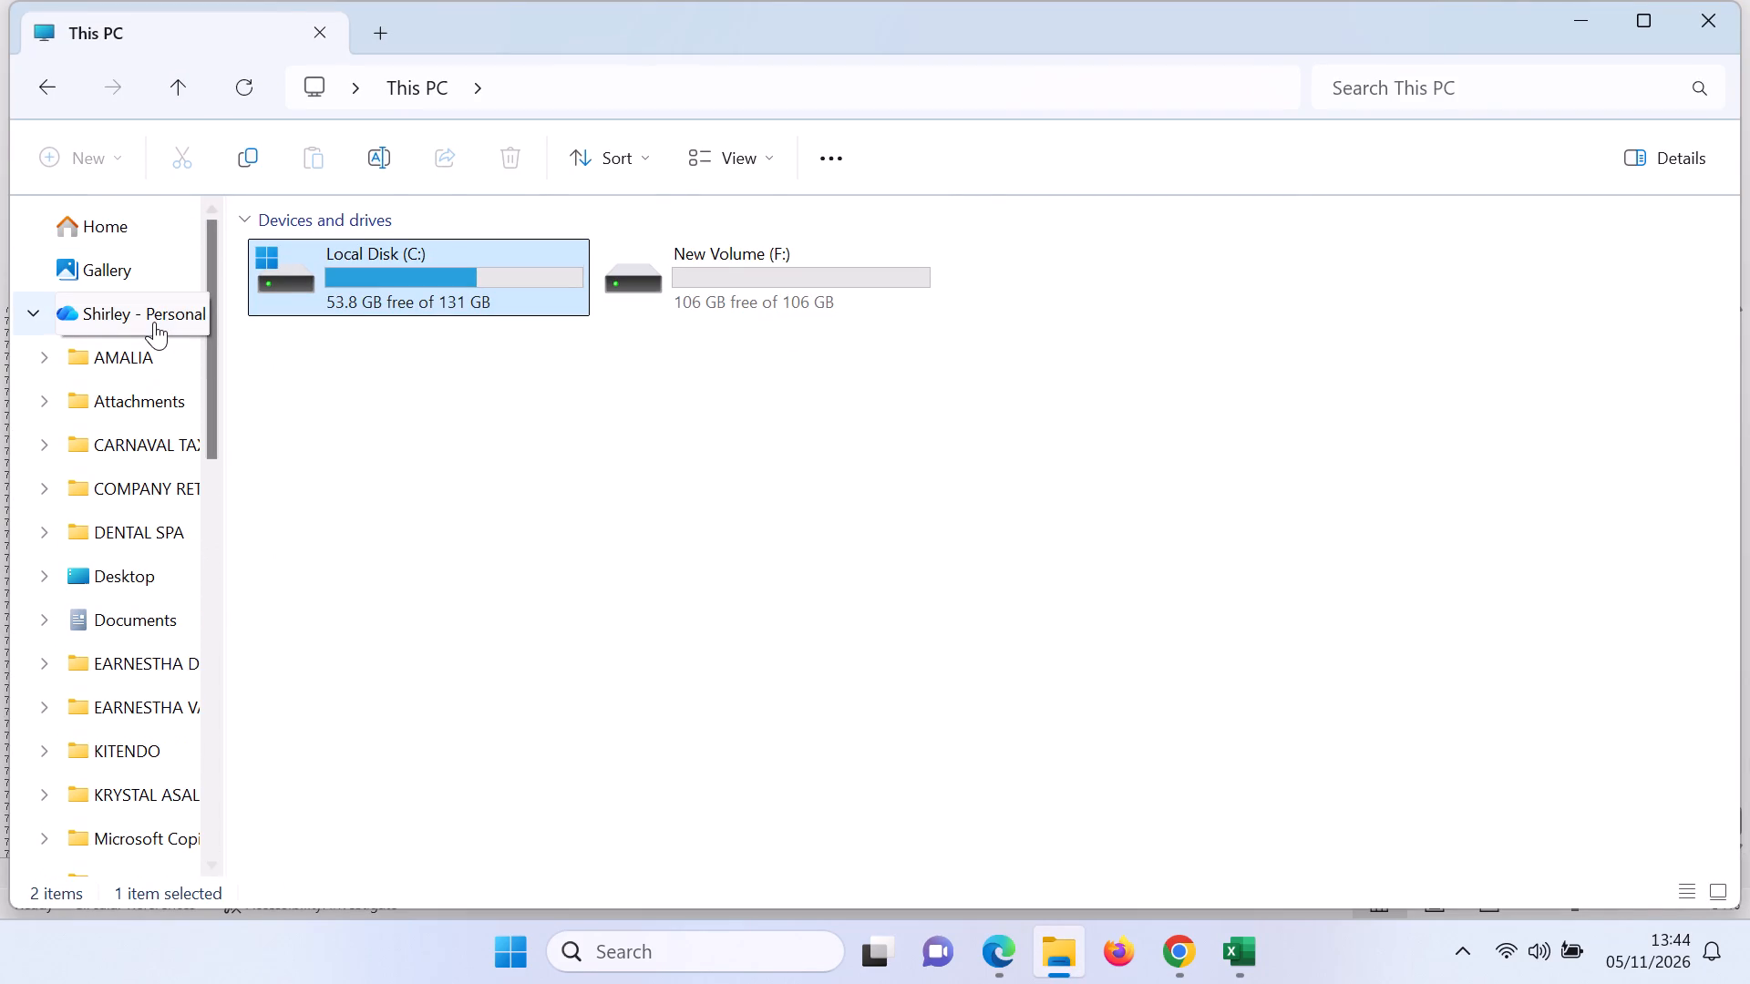
pyautogui.click(154, 322)
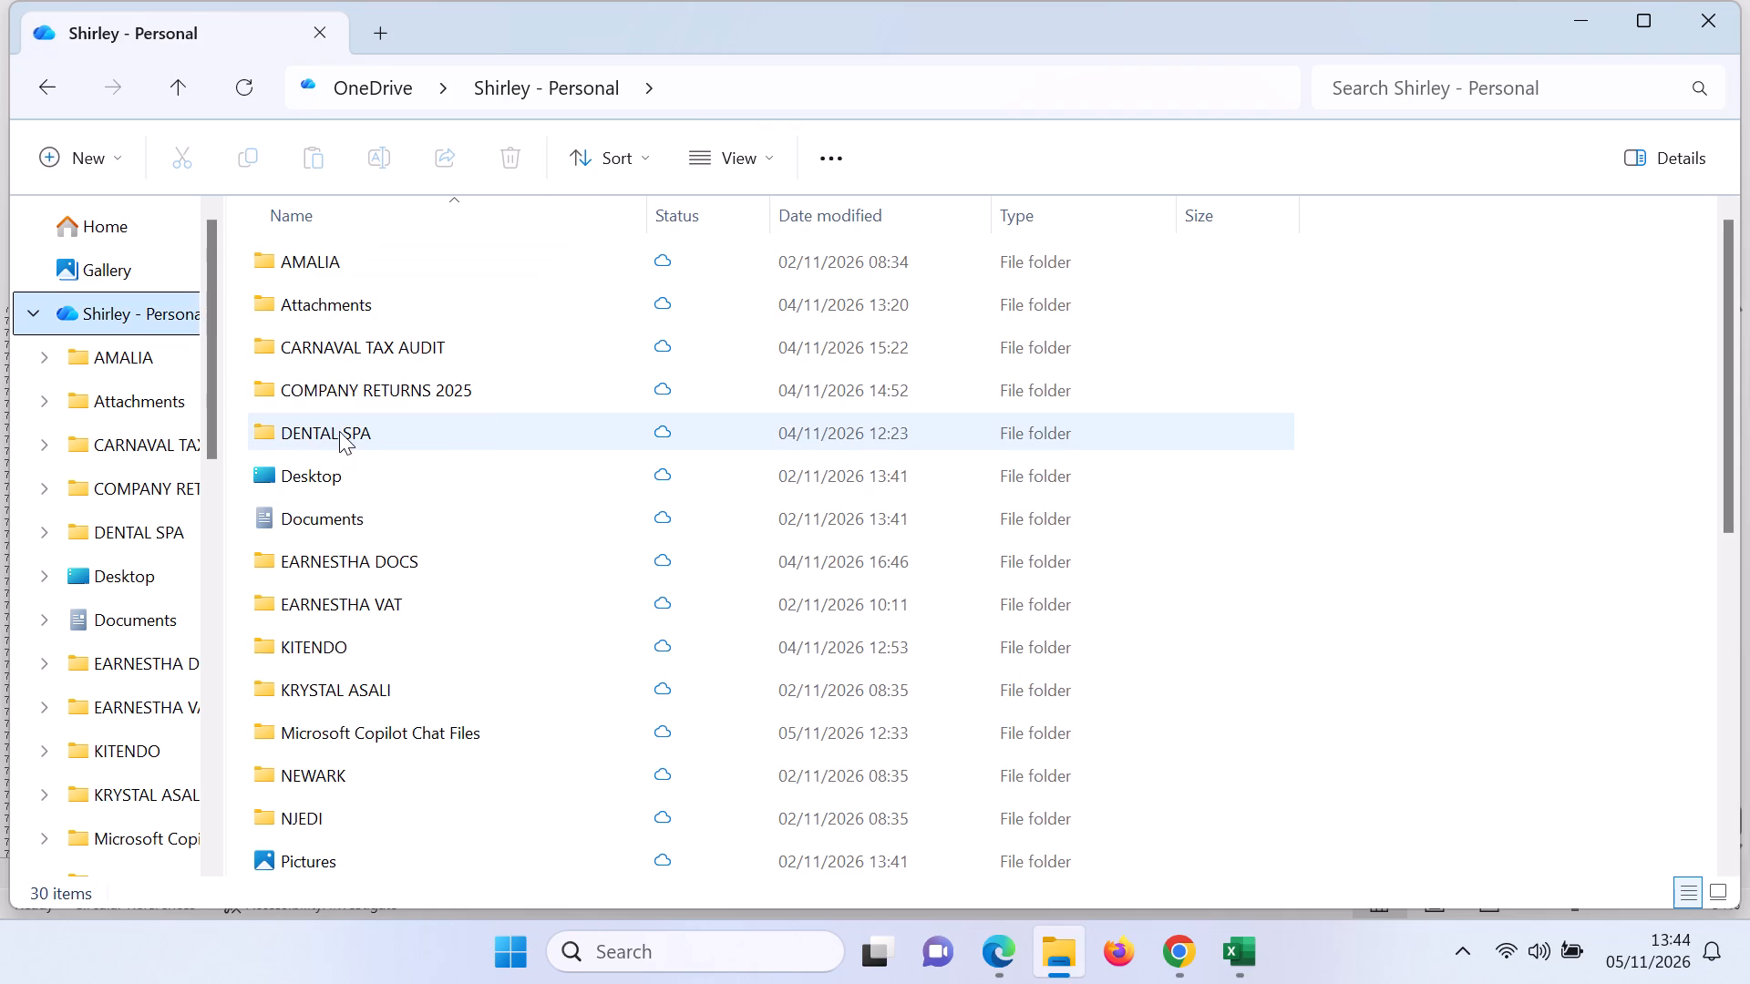
pyautogui.doubleClick(341, 431)
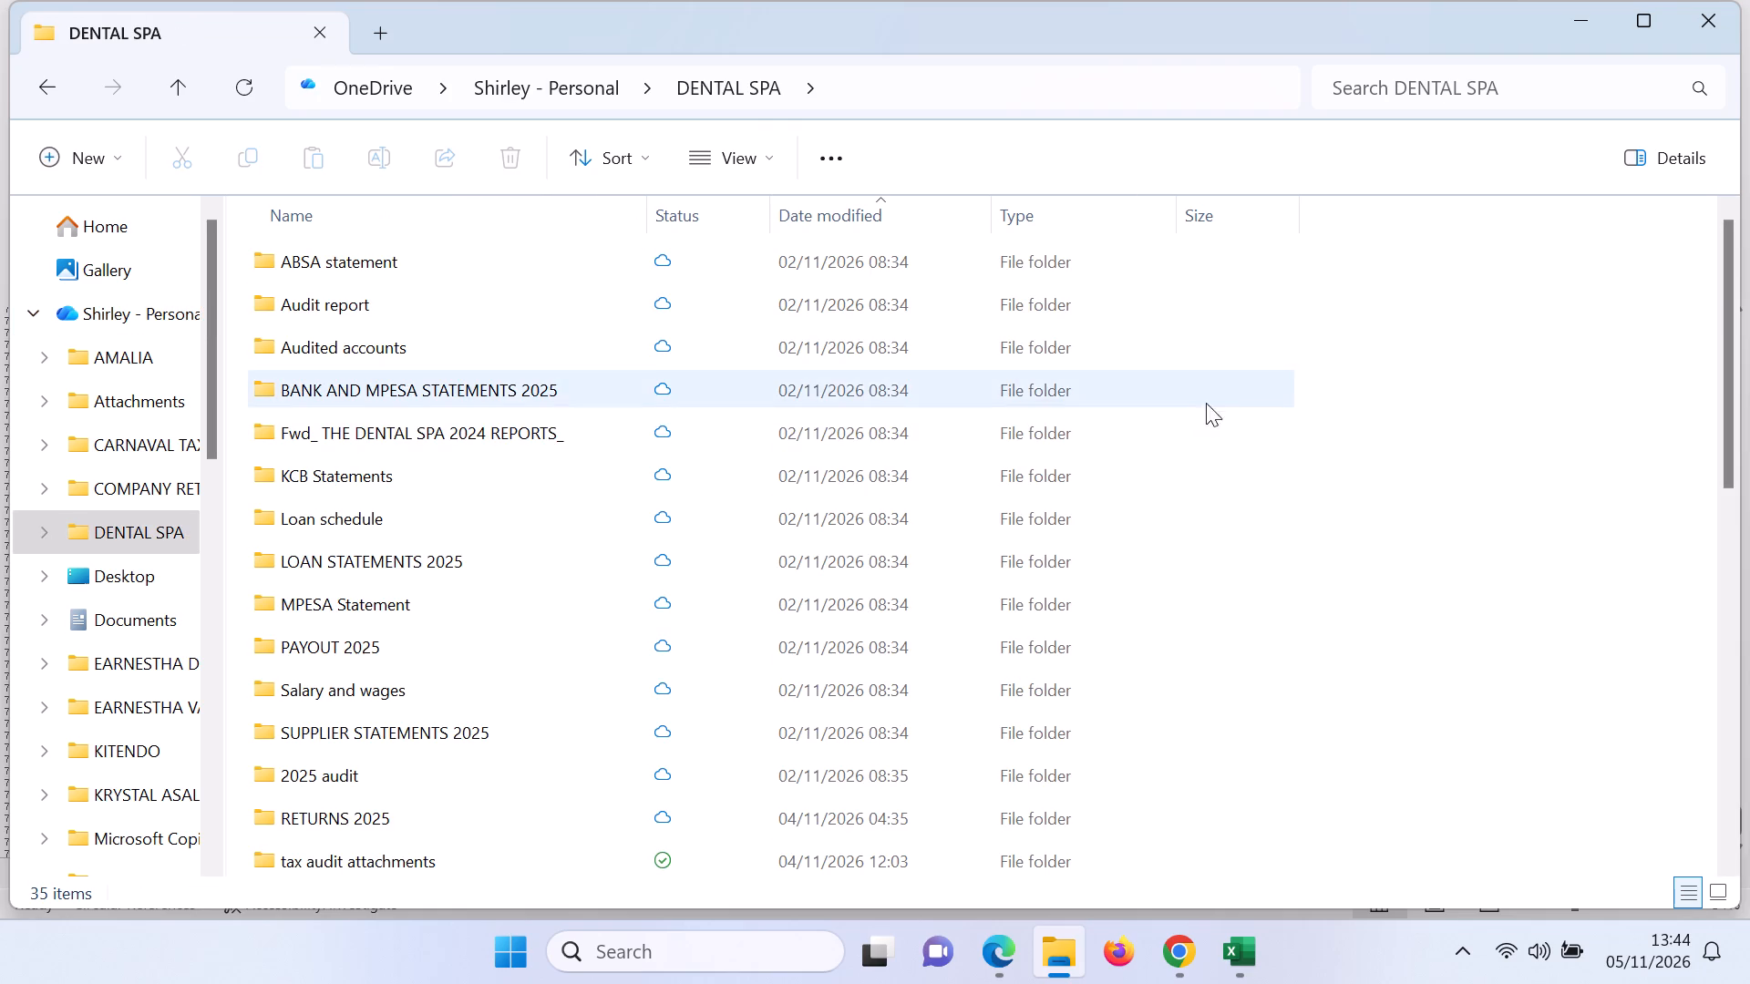
# Create a new folder named "new tax audit docs" in DENTAL SPA and minimize the File Explorer window.
pyautogui.rightClick(1335, 280)
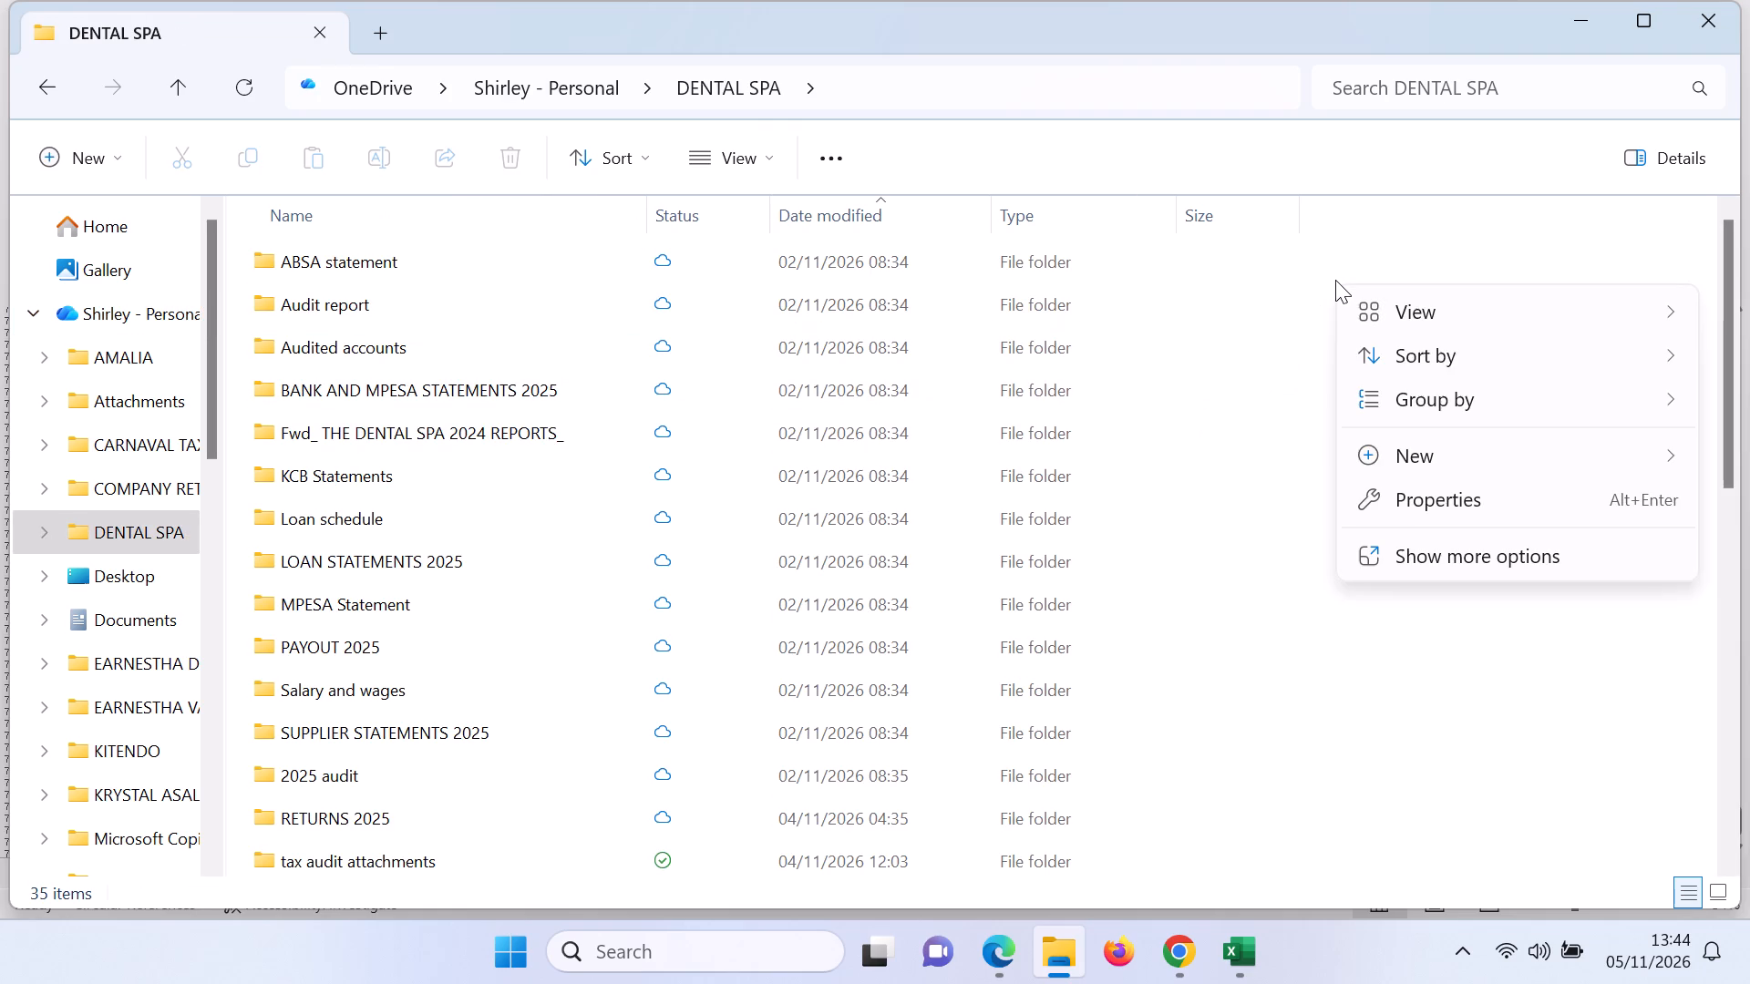
pyautogui.click(1408, 457)
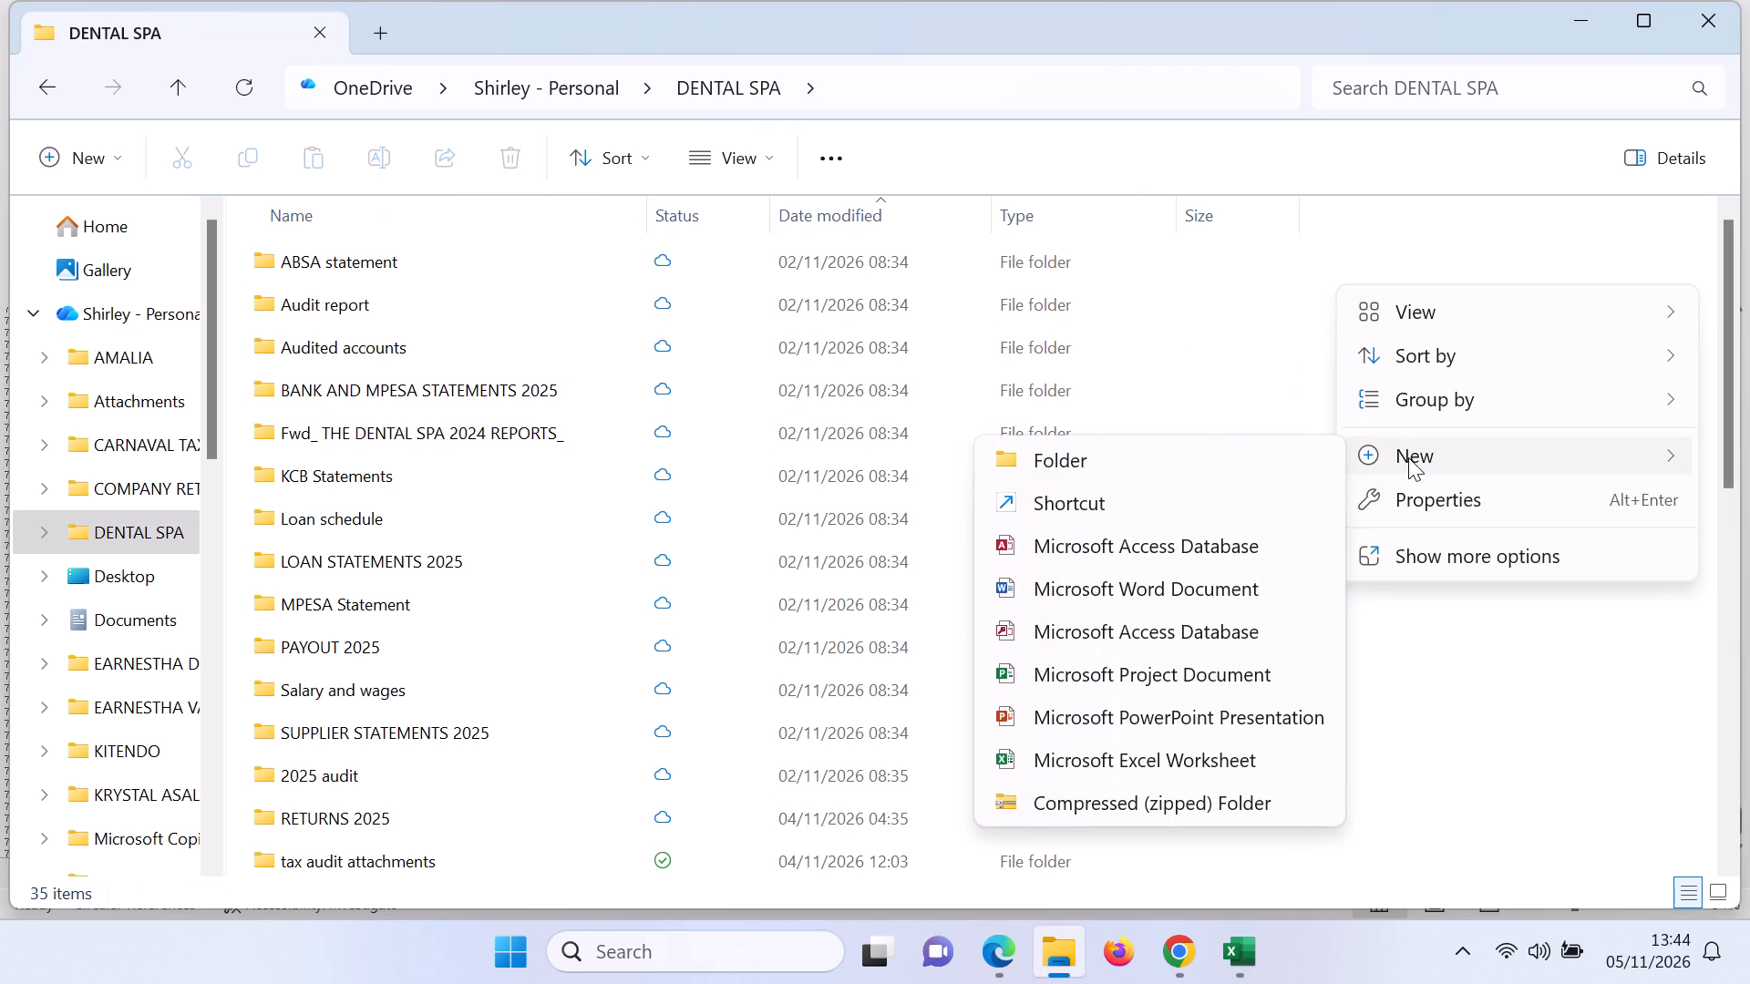
pyautogui.click(1086, 453)
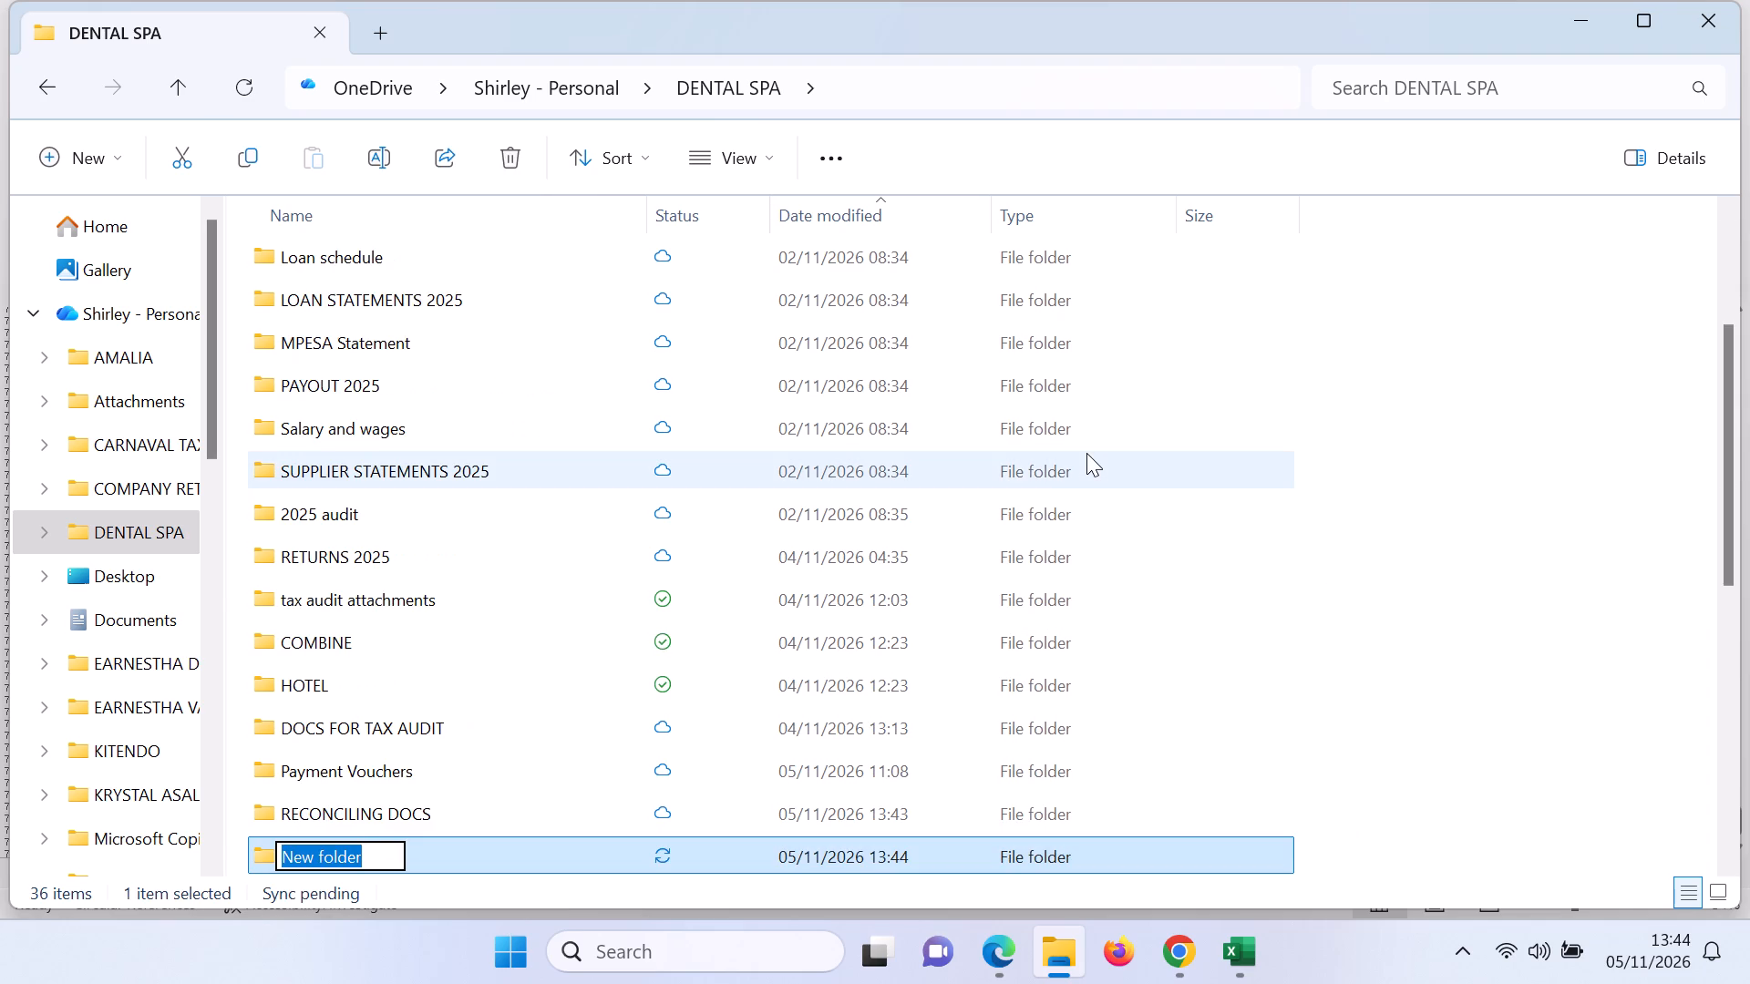
pyautogui.write('tax')
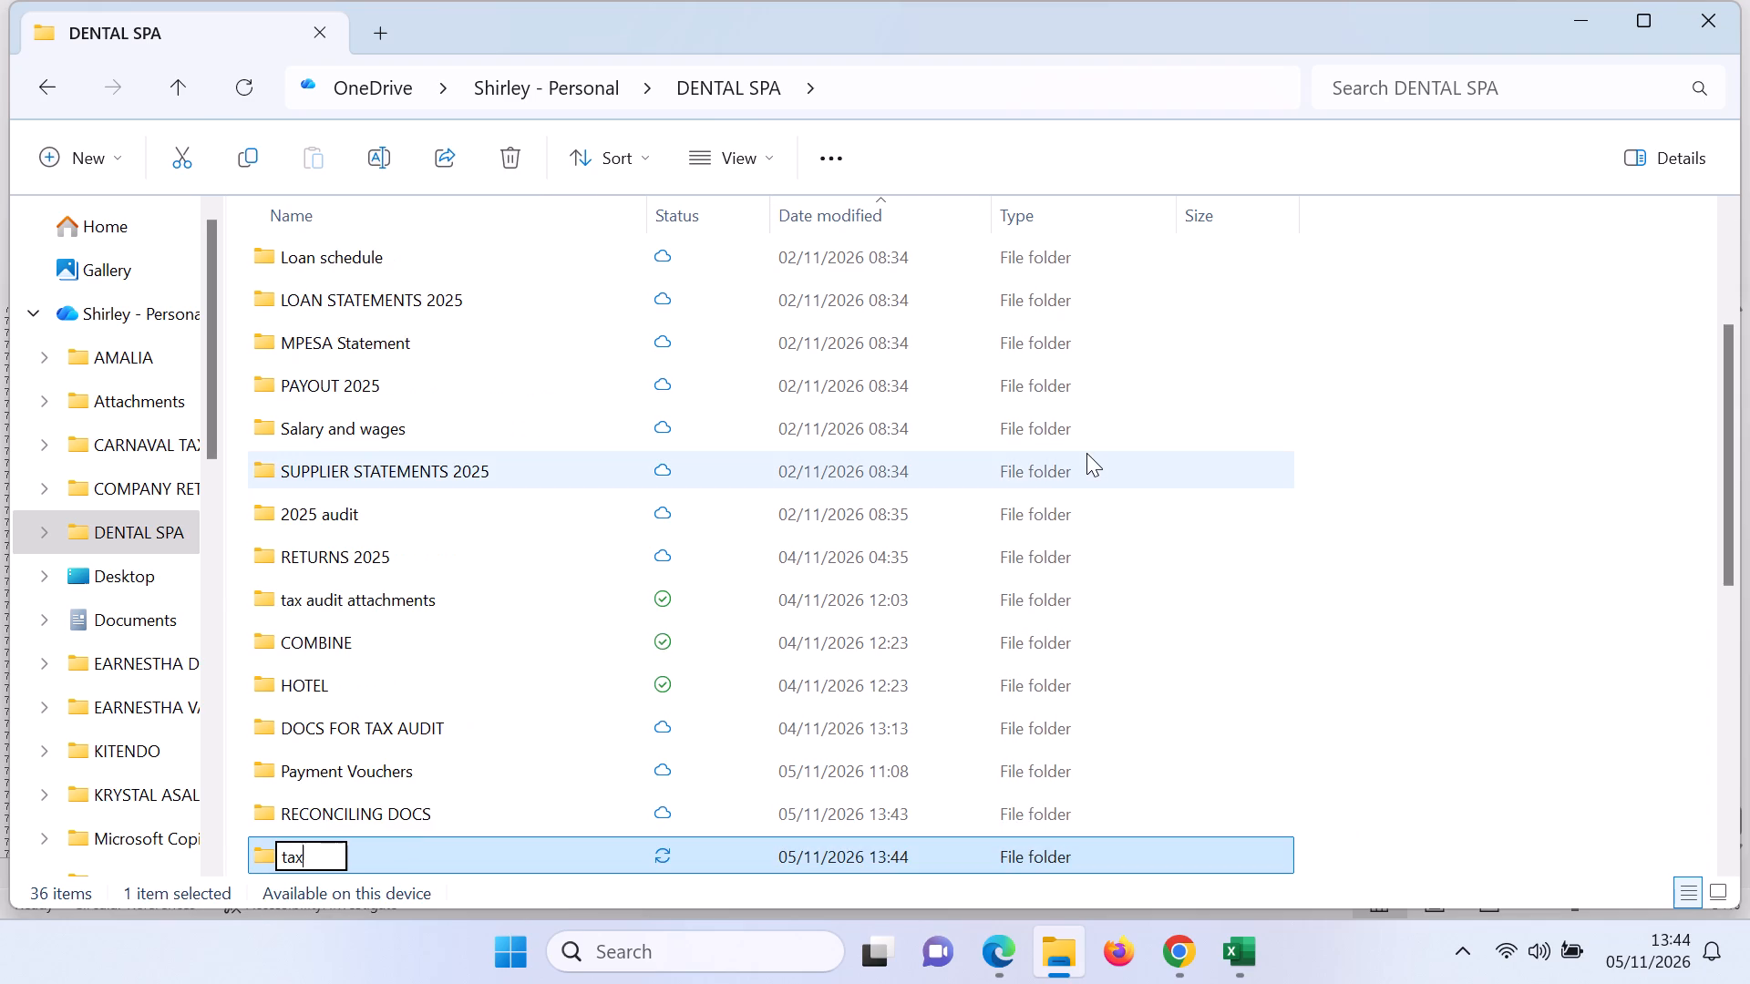
pyautogui.press('BackSpace')
pyautogui.press('BackSpace')
pyautogui.press('BackSpace')
pyautogui.write('ne')
pyautogui.write('w')
pyautogui.press('space')
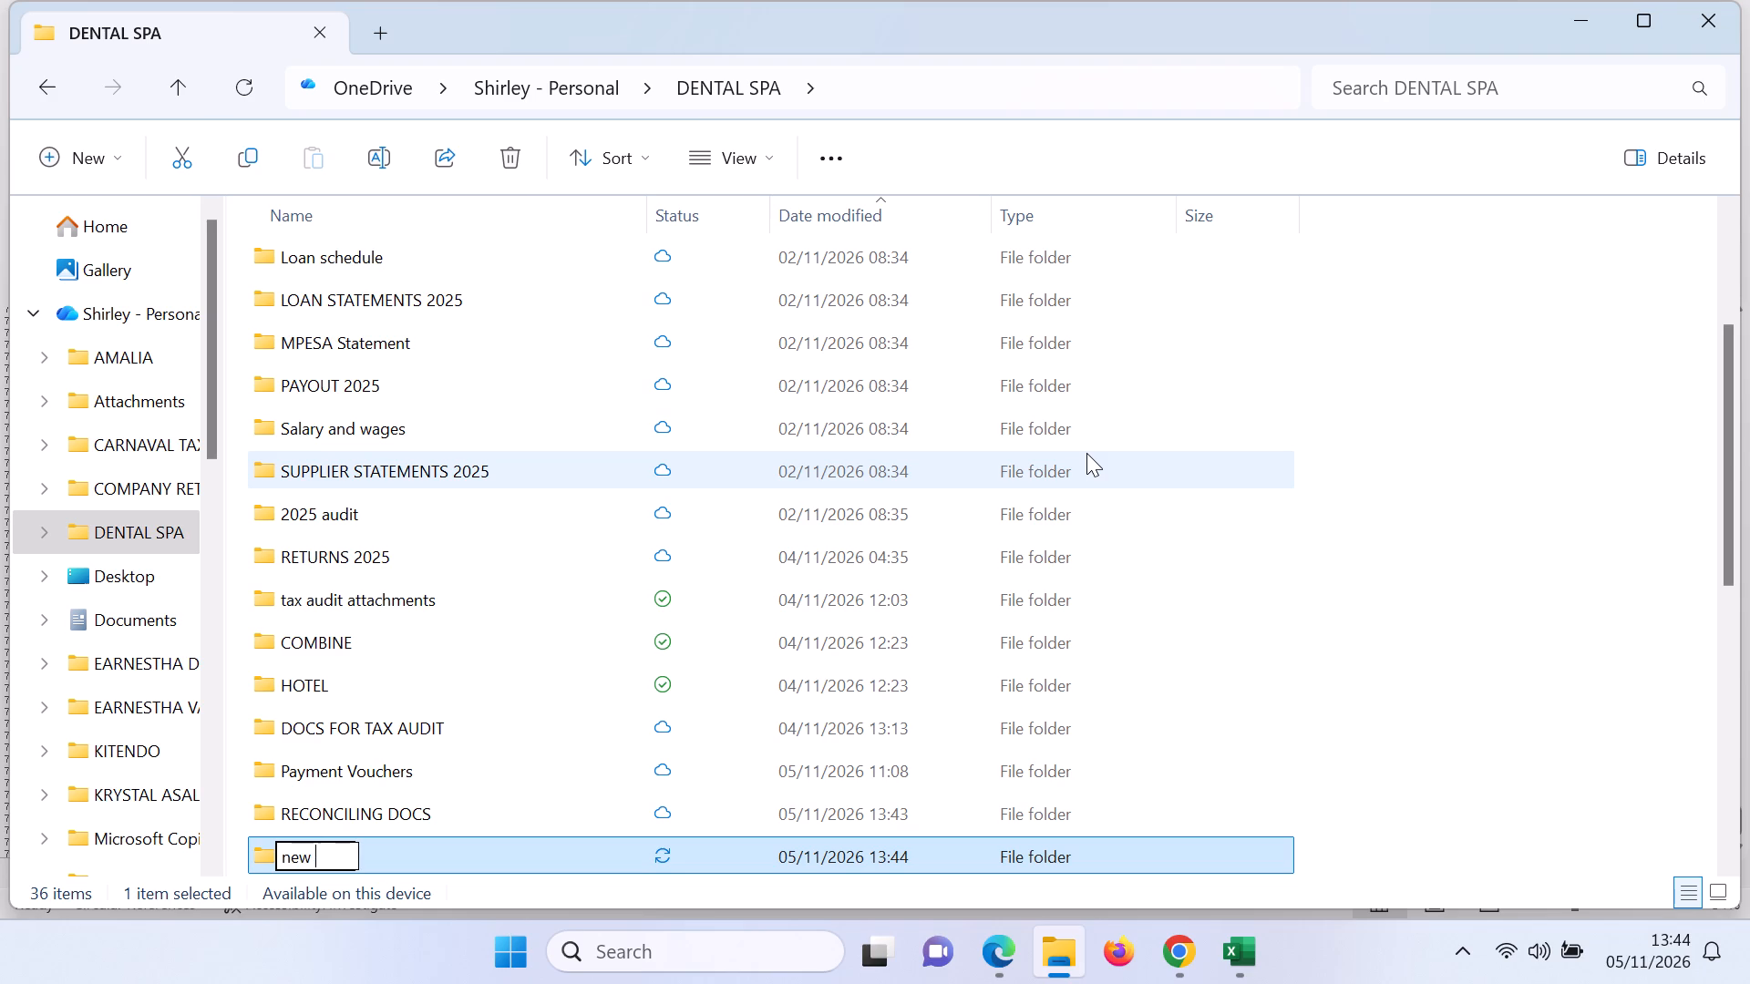
pyautogui.write('ta')
pyautogui.write('x audit docs')
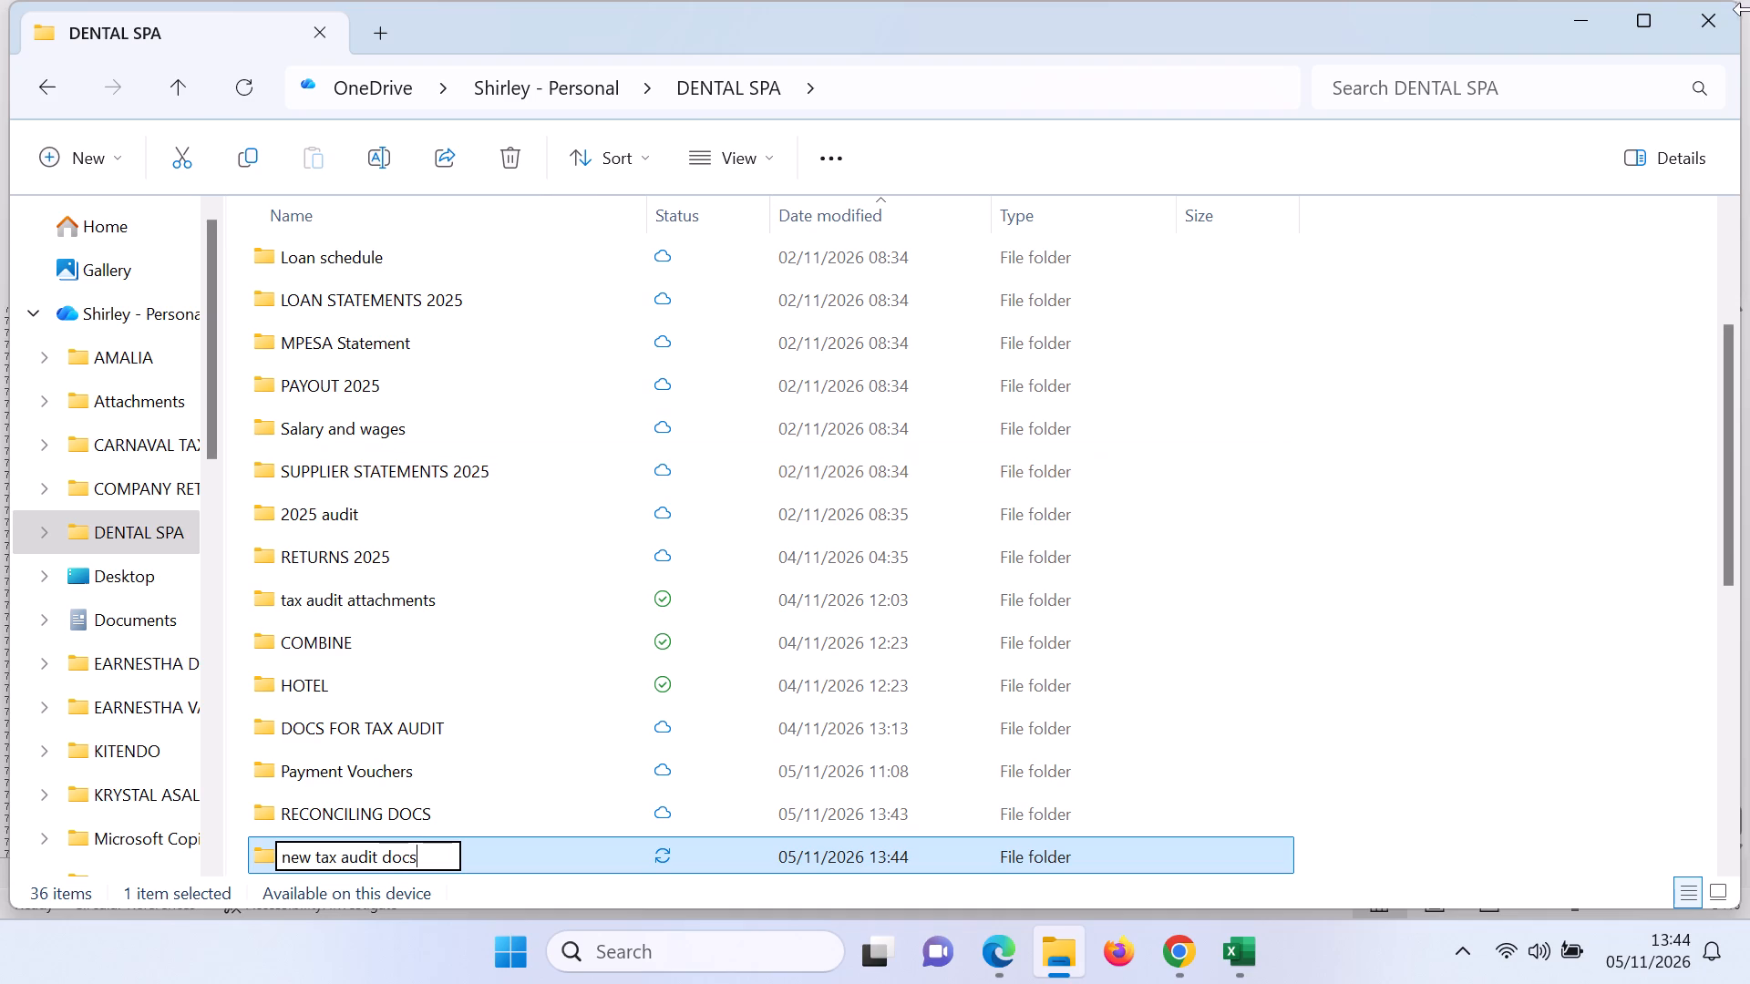
pyautogui.click(1593, 30)
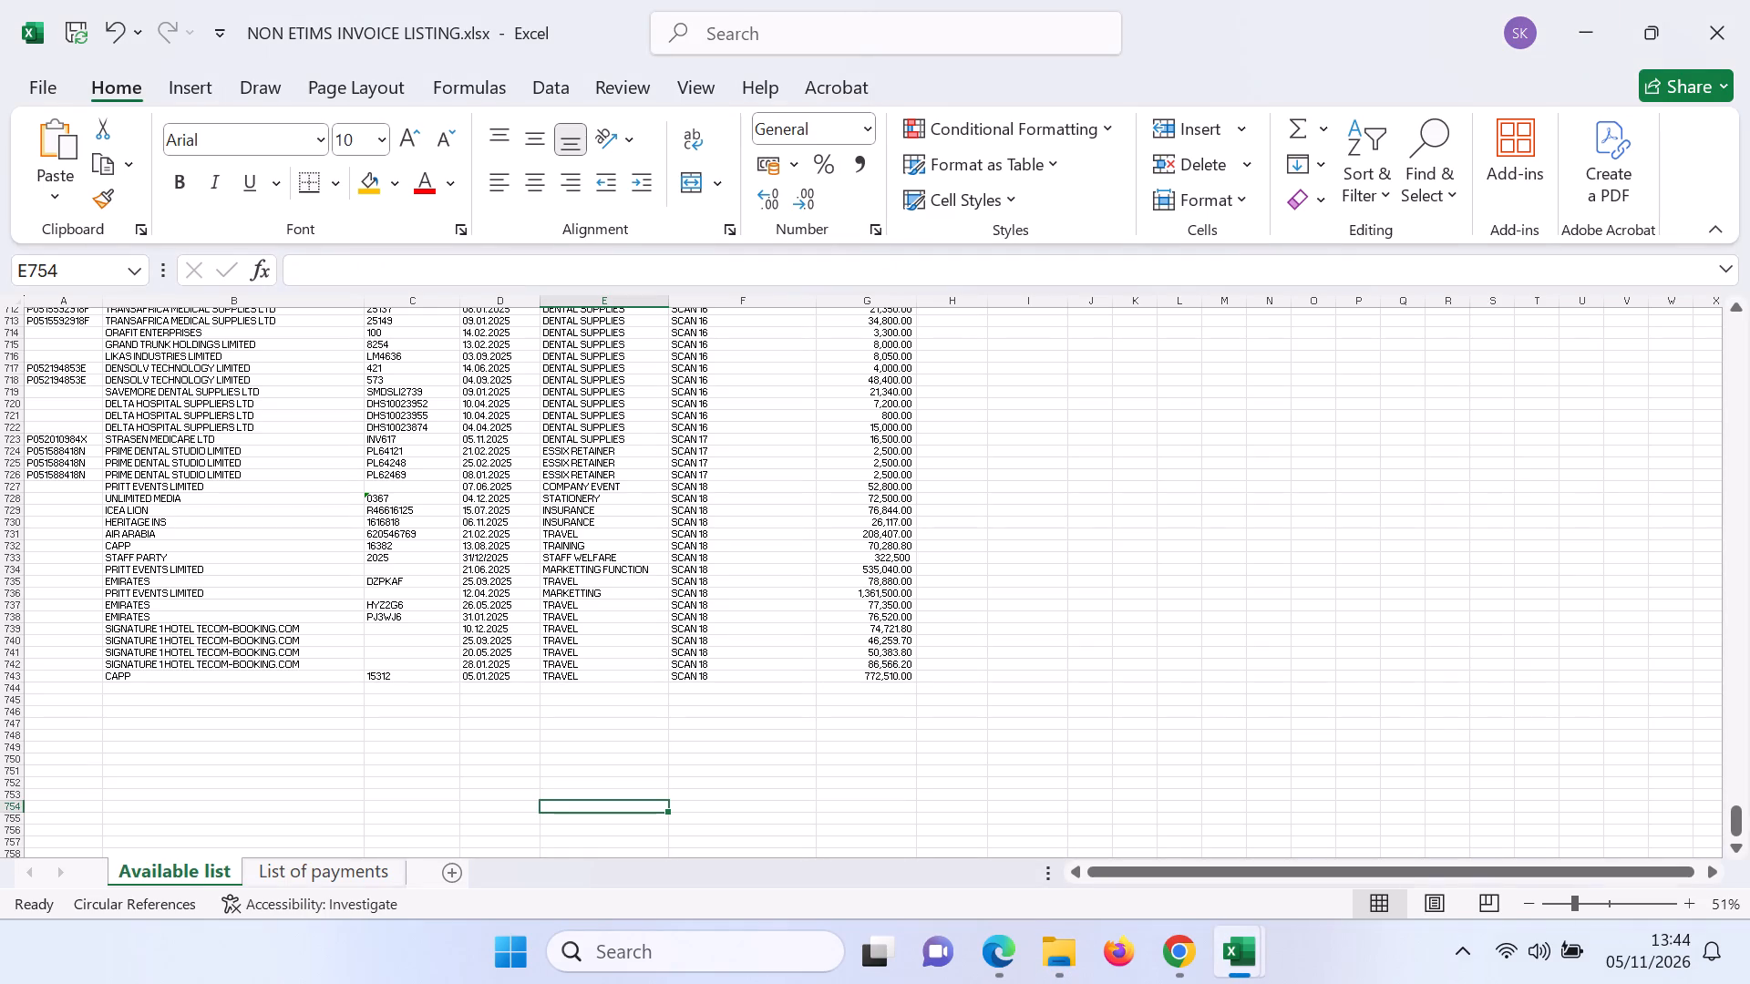
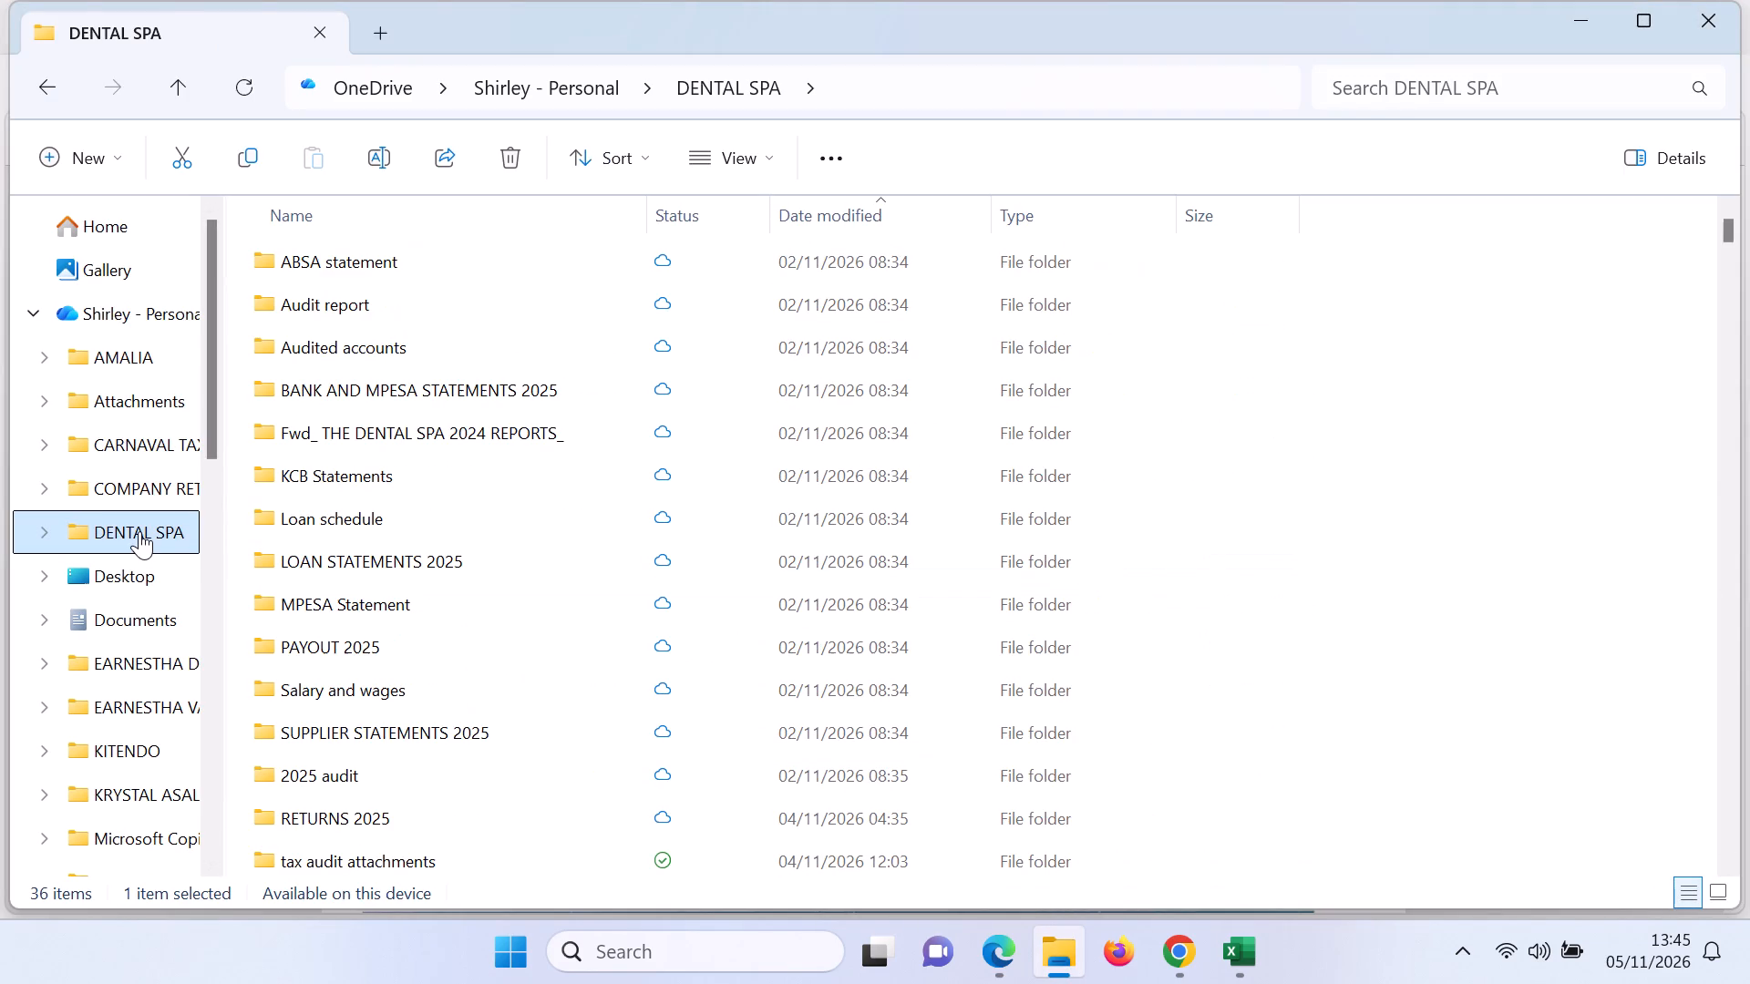
# Leave the DENTAL SPA folder and open the Downloads folder in File Explorer.
pyautogui.click(179, 311)
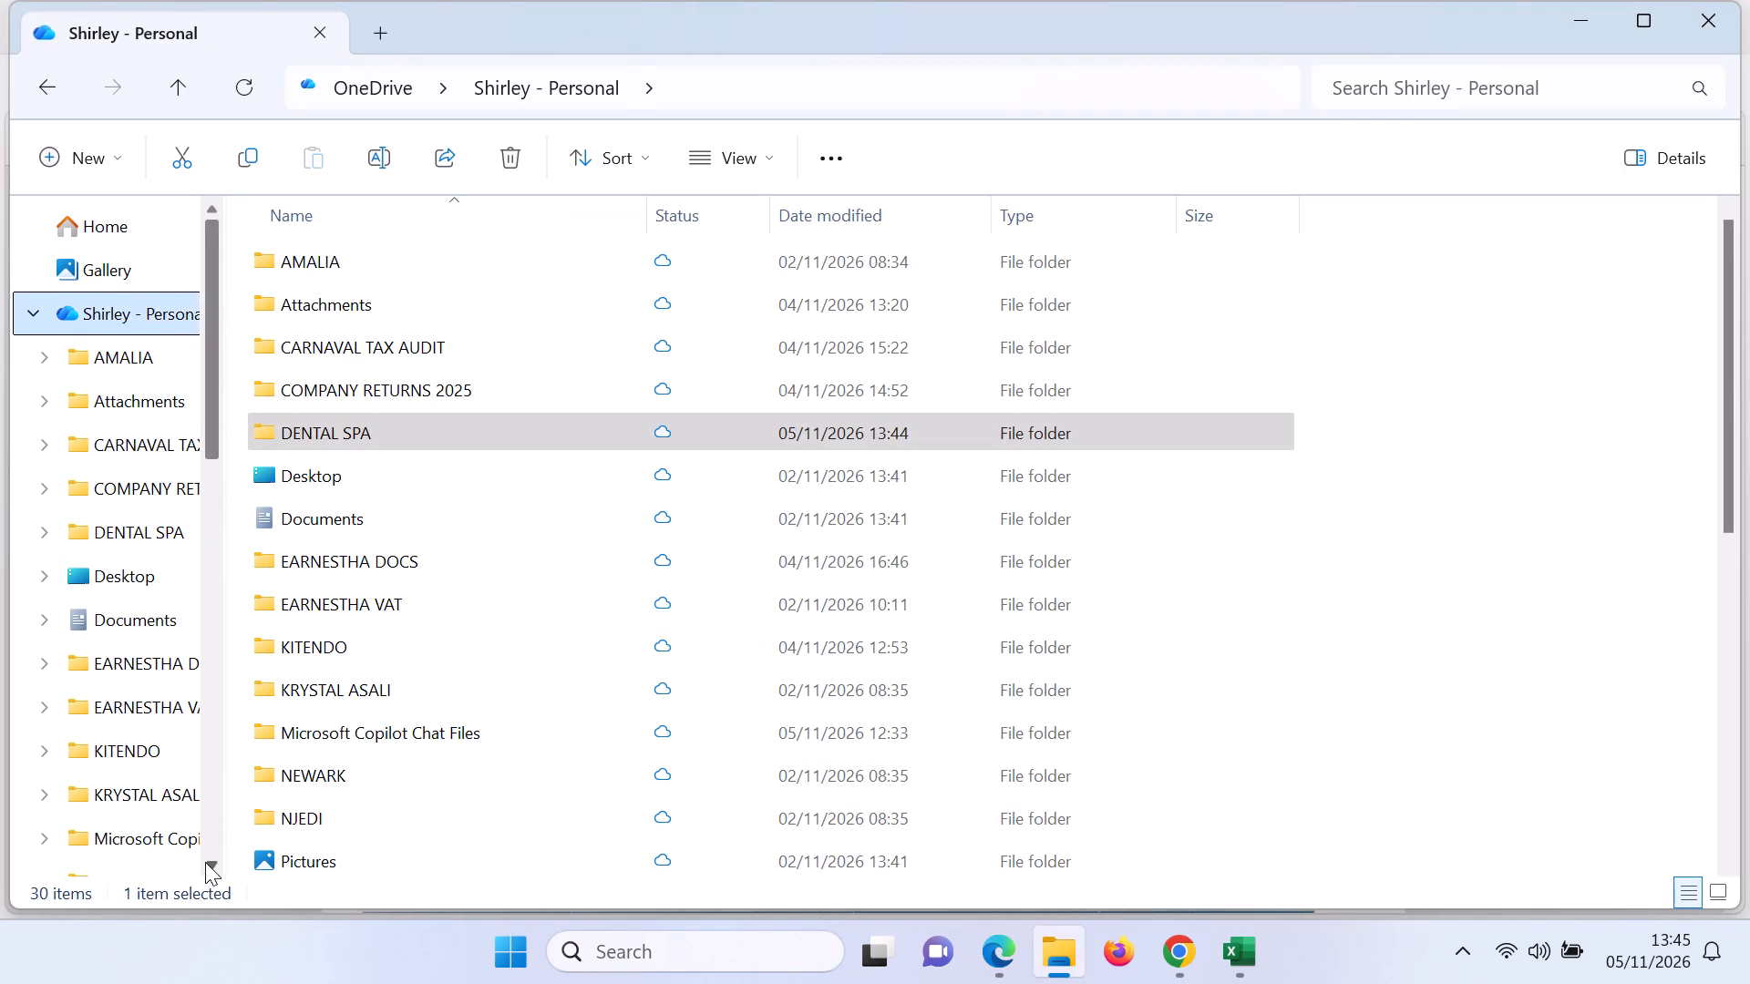
pyautogui.tripleClick(205, 862)
pyautogui.tripleClick(205, 862)
pyautogui.tripleClick(205, 862)
pyautogui.click(205, 862)
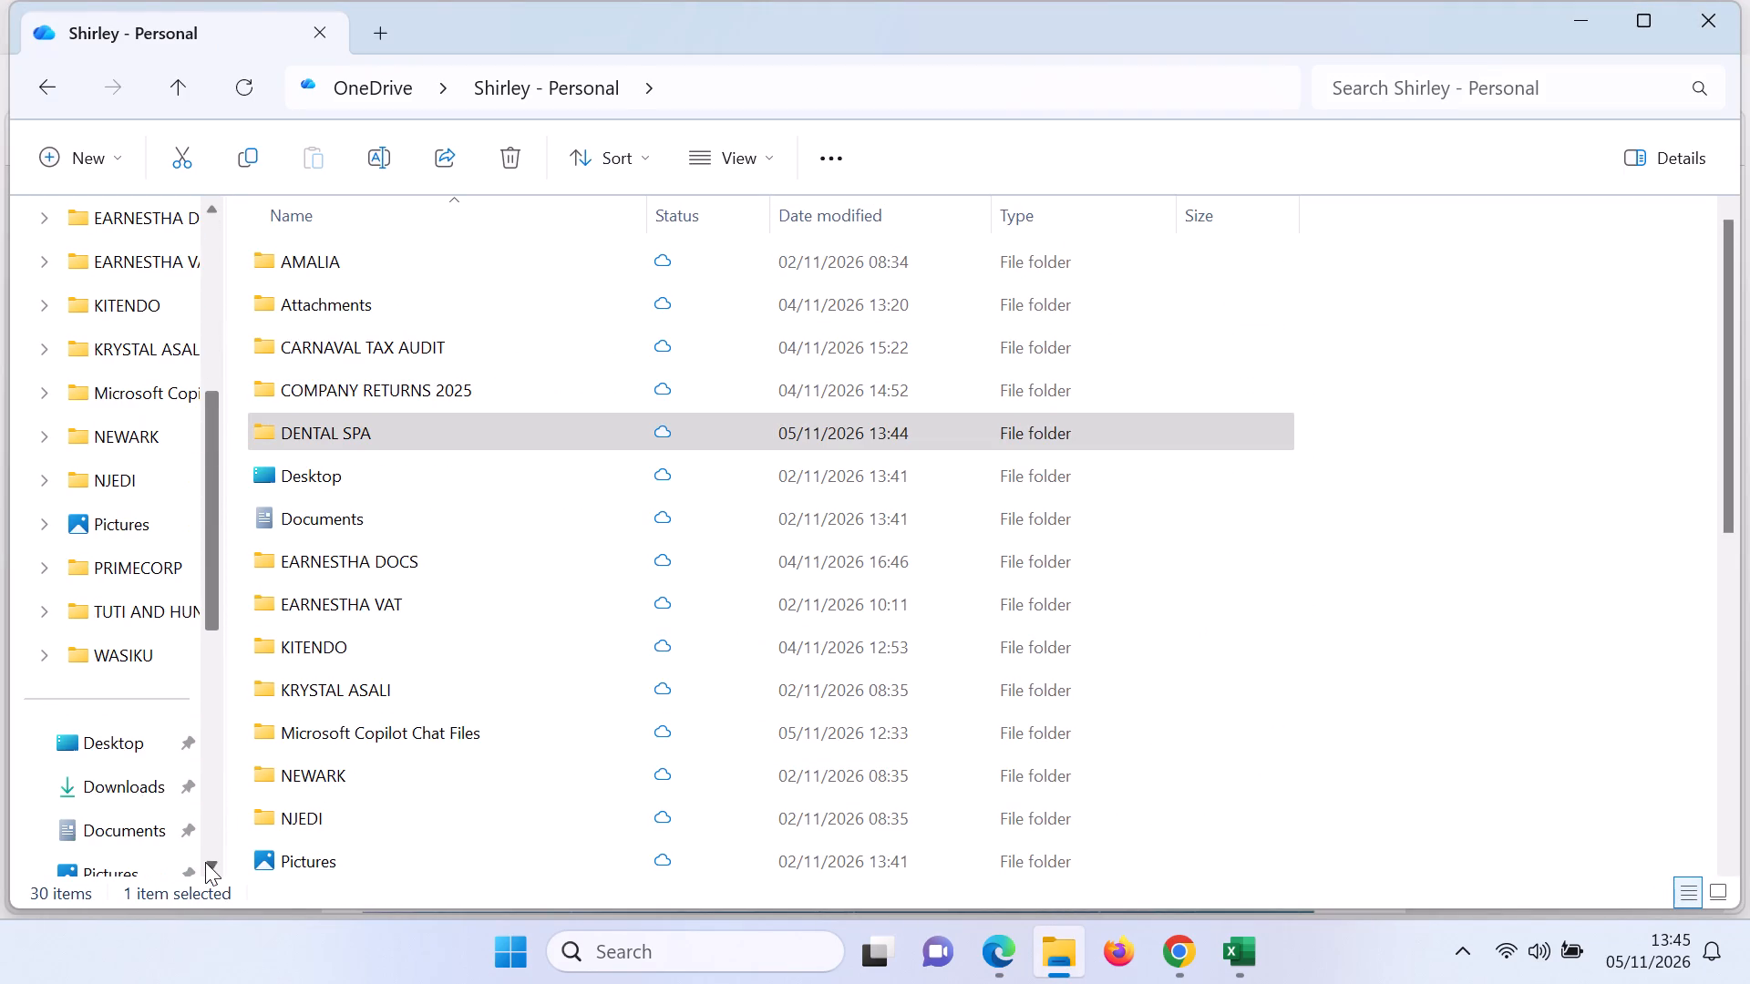
pyautogui.click(146, 781)
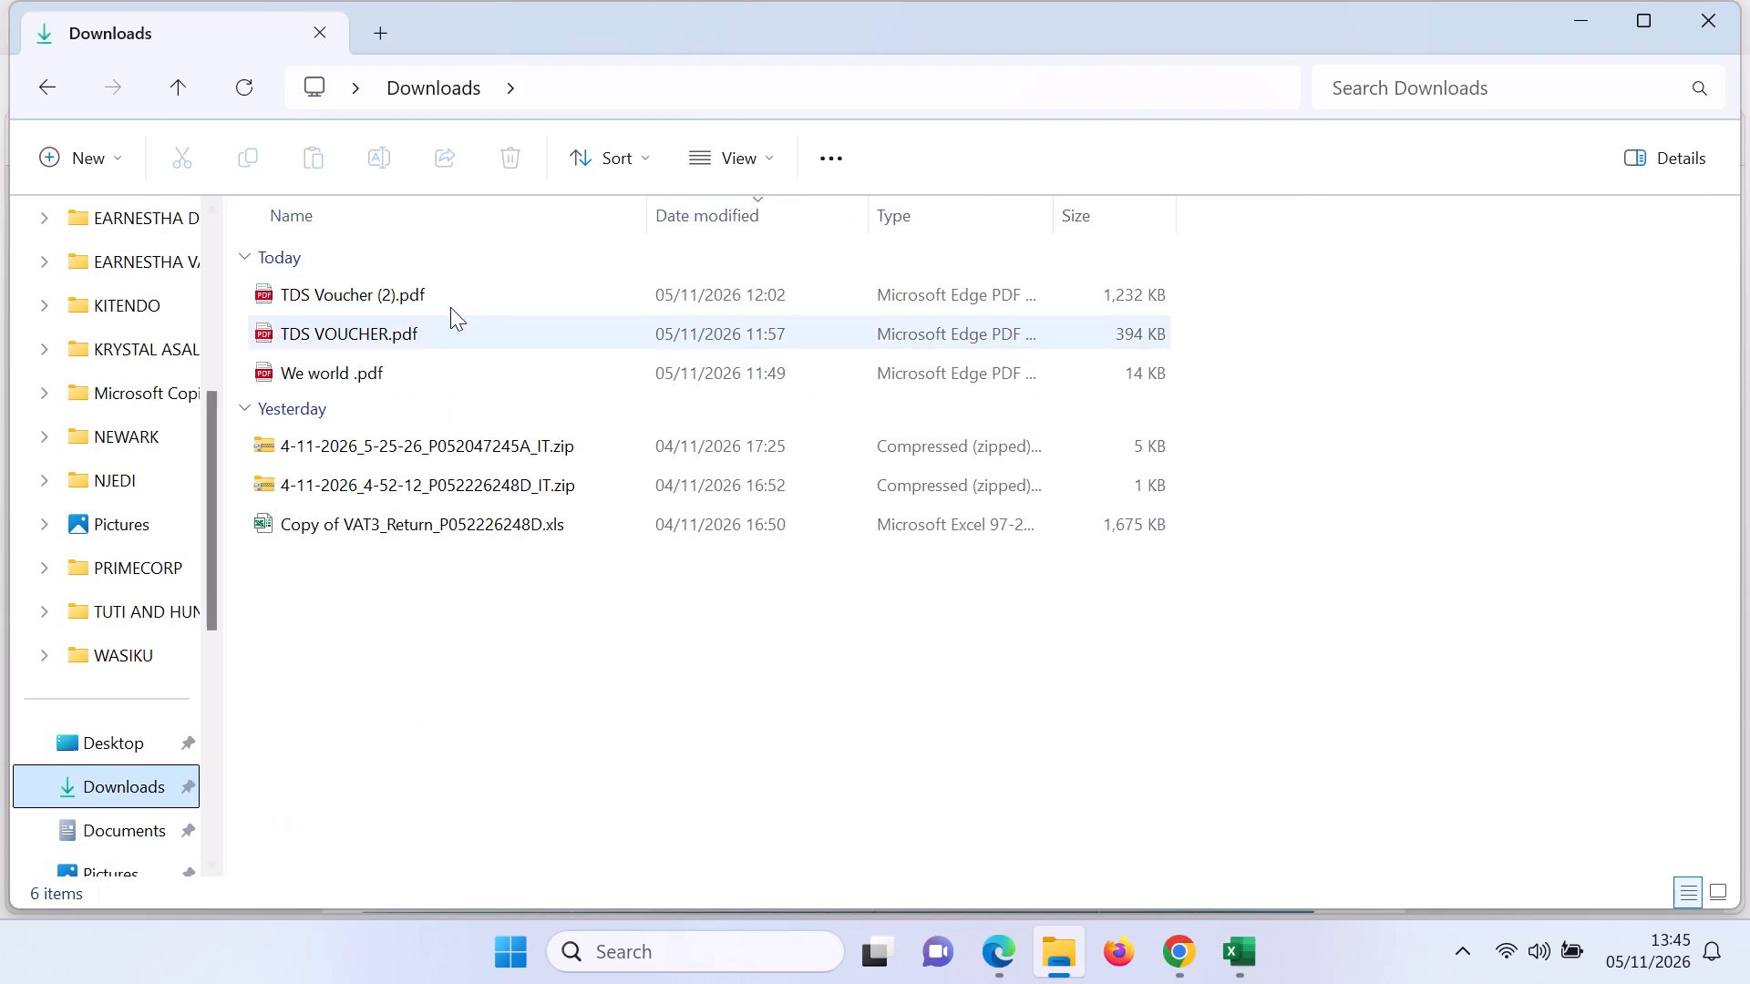
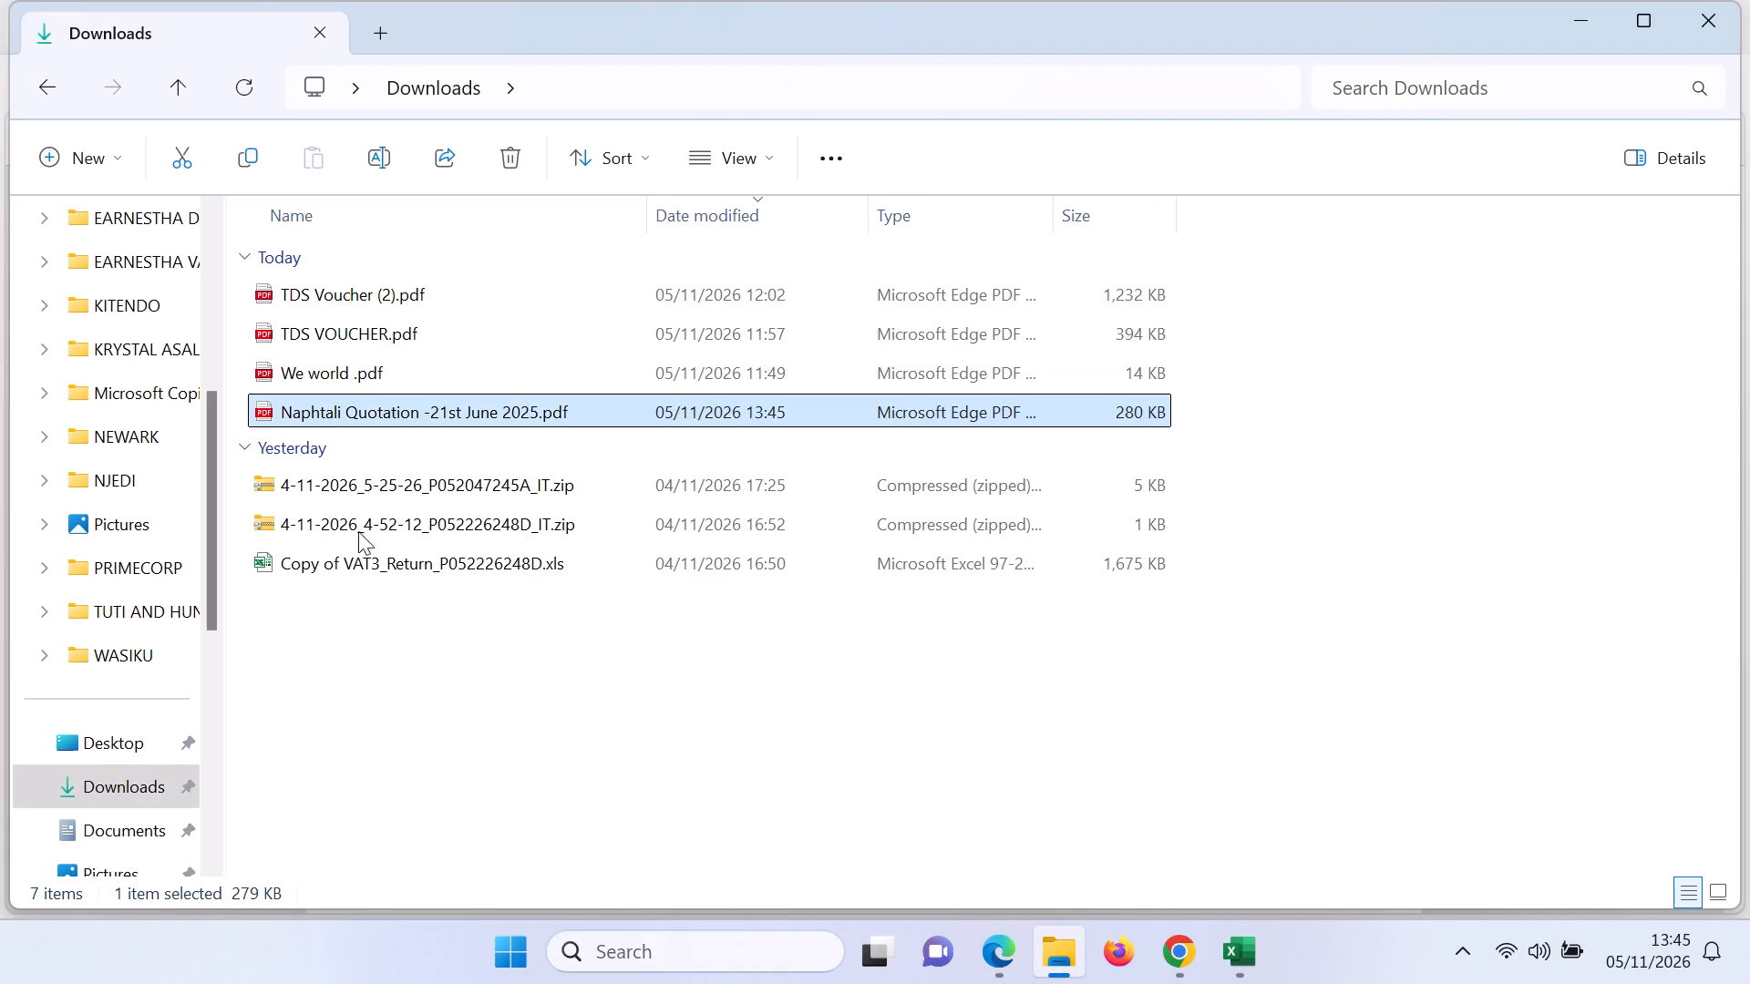
# Open TDS Voucher (2).pdf from Downloads to check its contents, close it, and return to the Downloads folder.
pyautogui.doubleClick(376, 301)
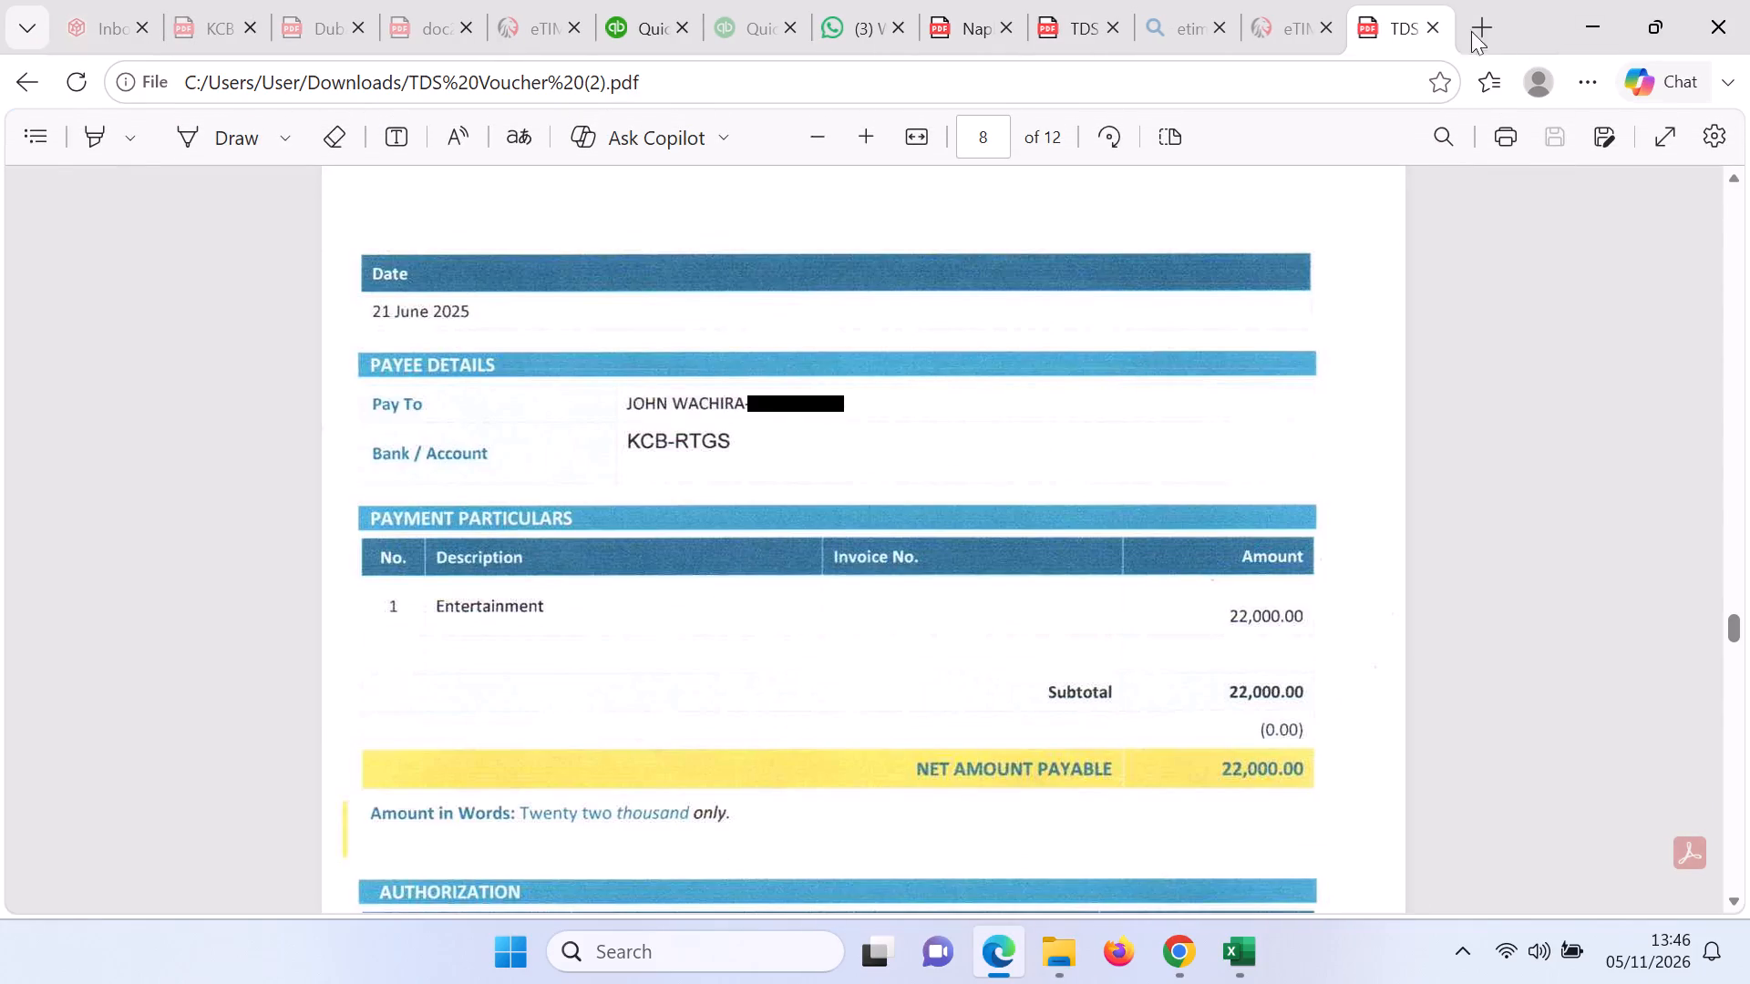
pyautogui.click(1426, 27)
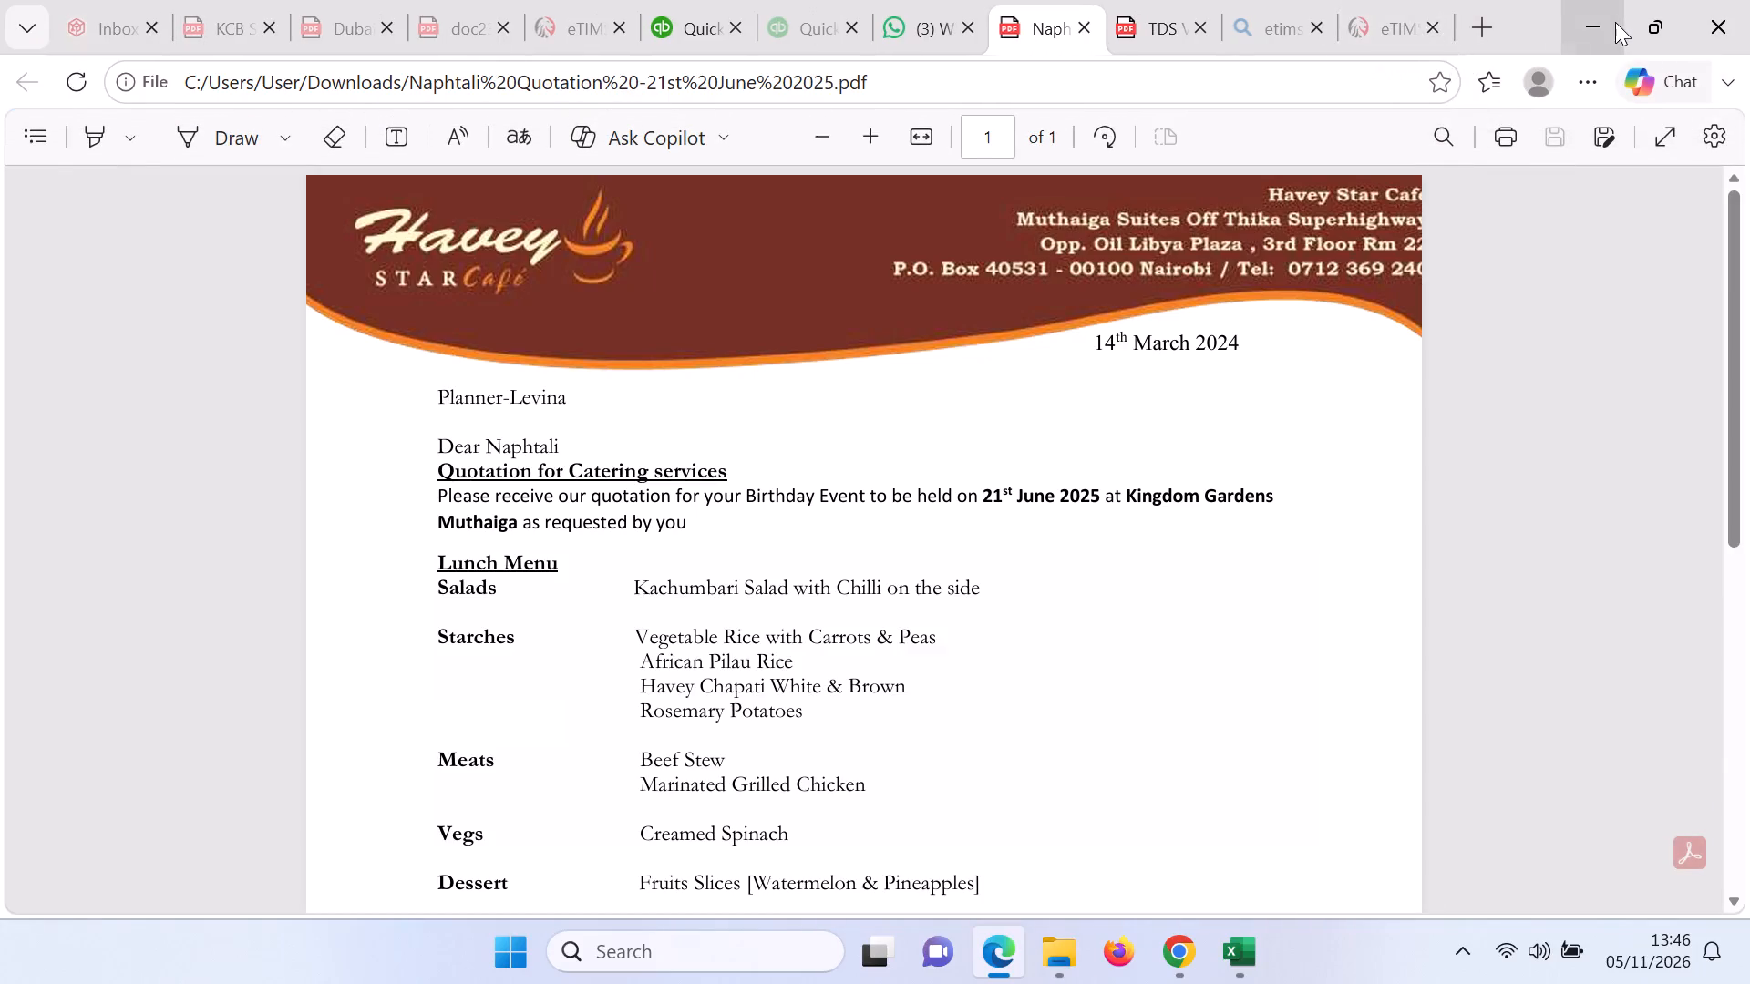
pyautogui.click(1615, 22)
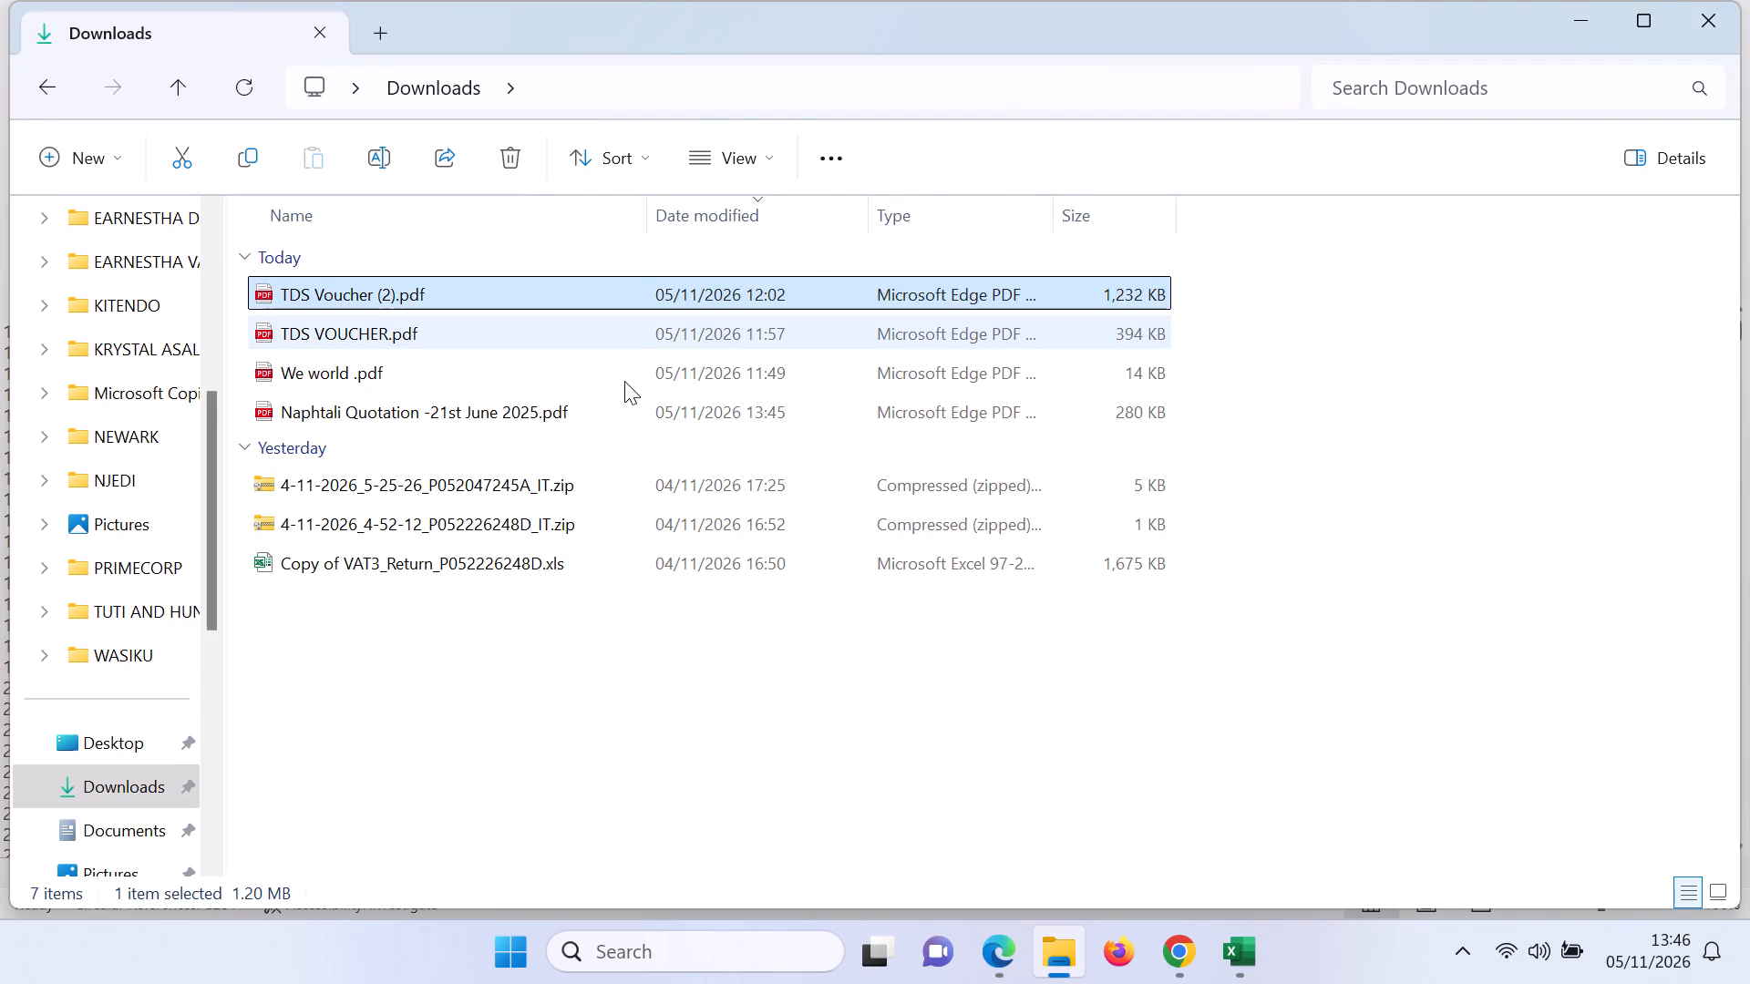
# Cut TDS Voucher (2).pdf and Naphtali Quotation -21st June 2025.pdf from the Downloads folder.
pyautogui.keyDown('shift'); pyautogui.click(521, 396); pyautogui.keyUp('shift')
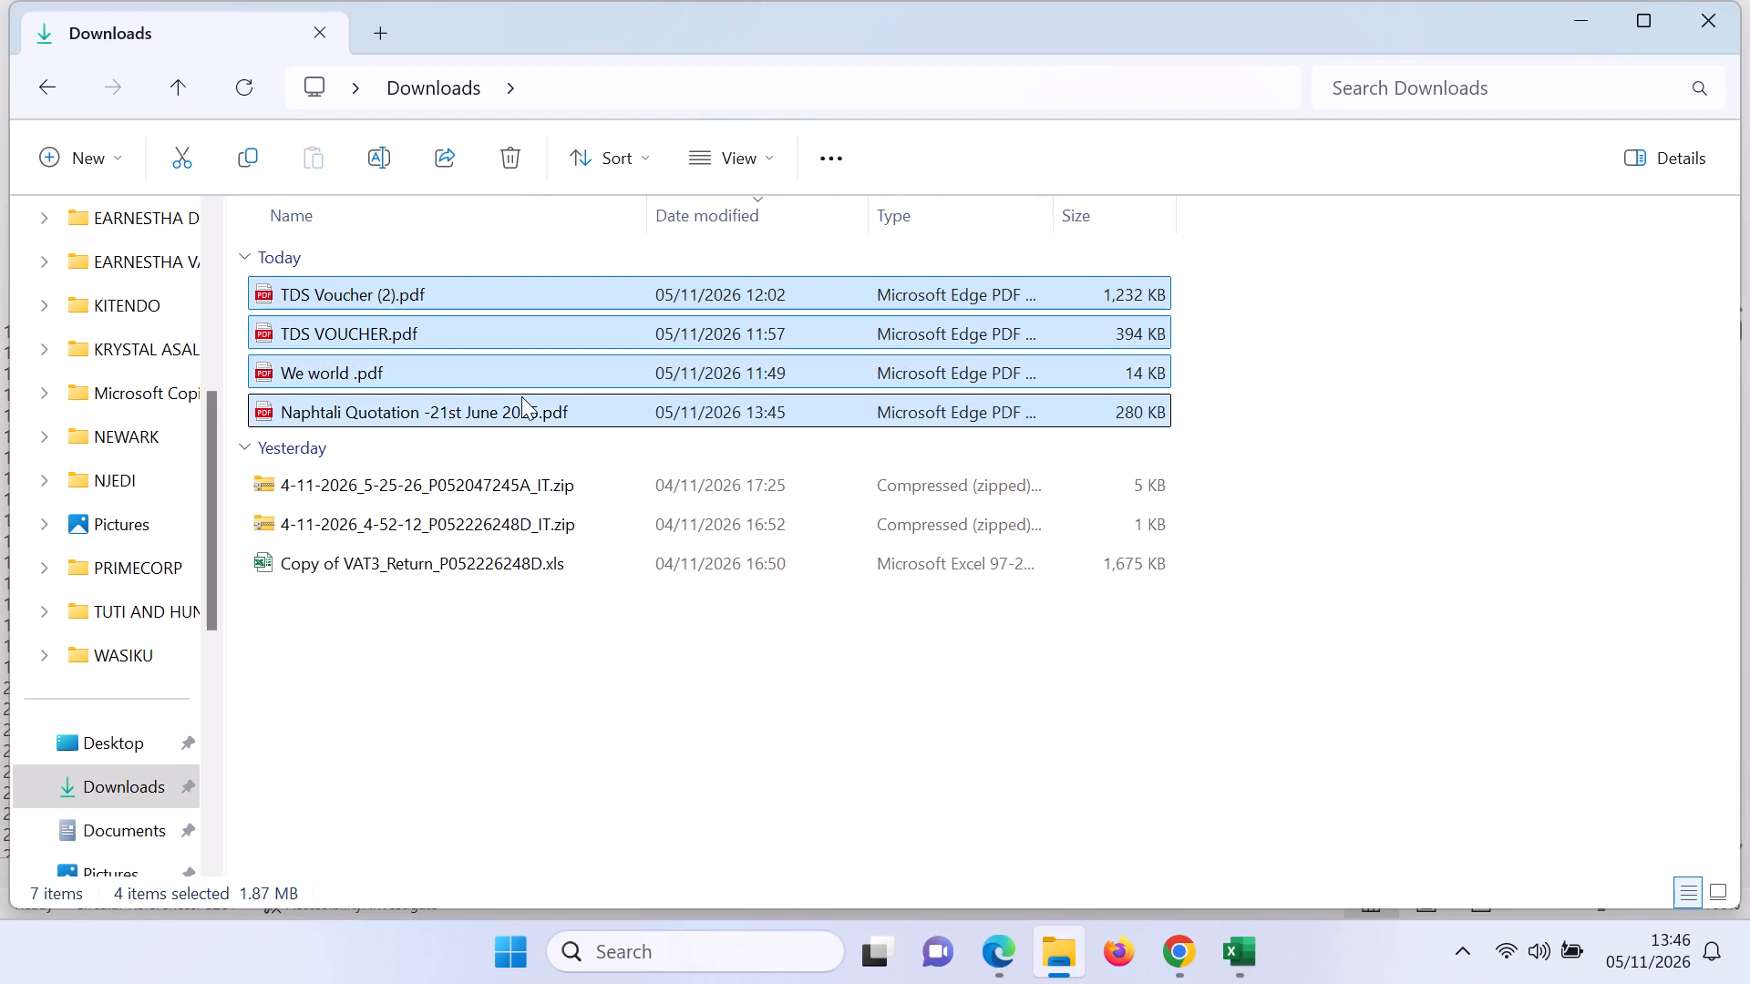
pyautogui.click(464, 291)
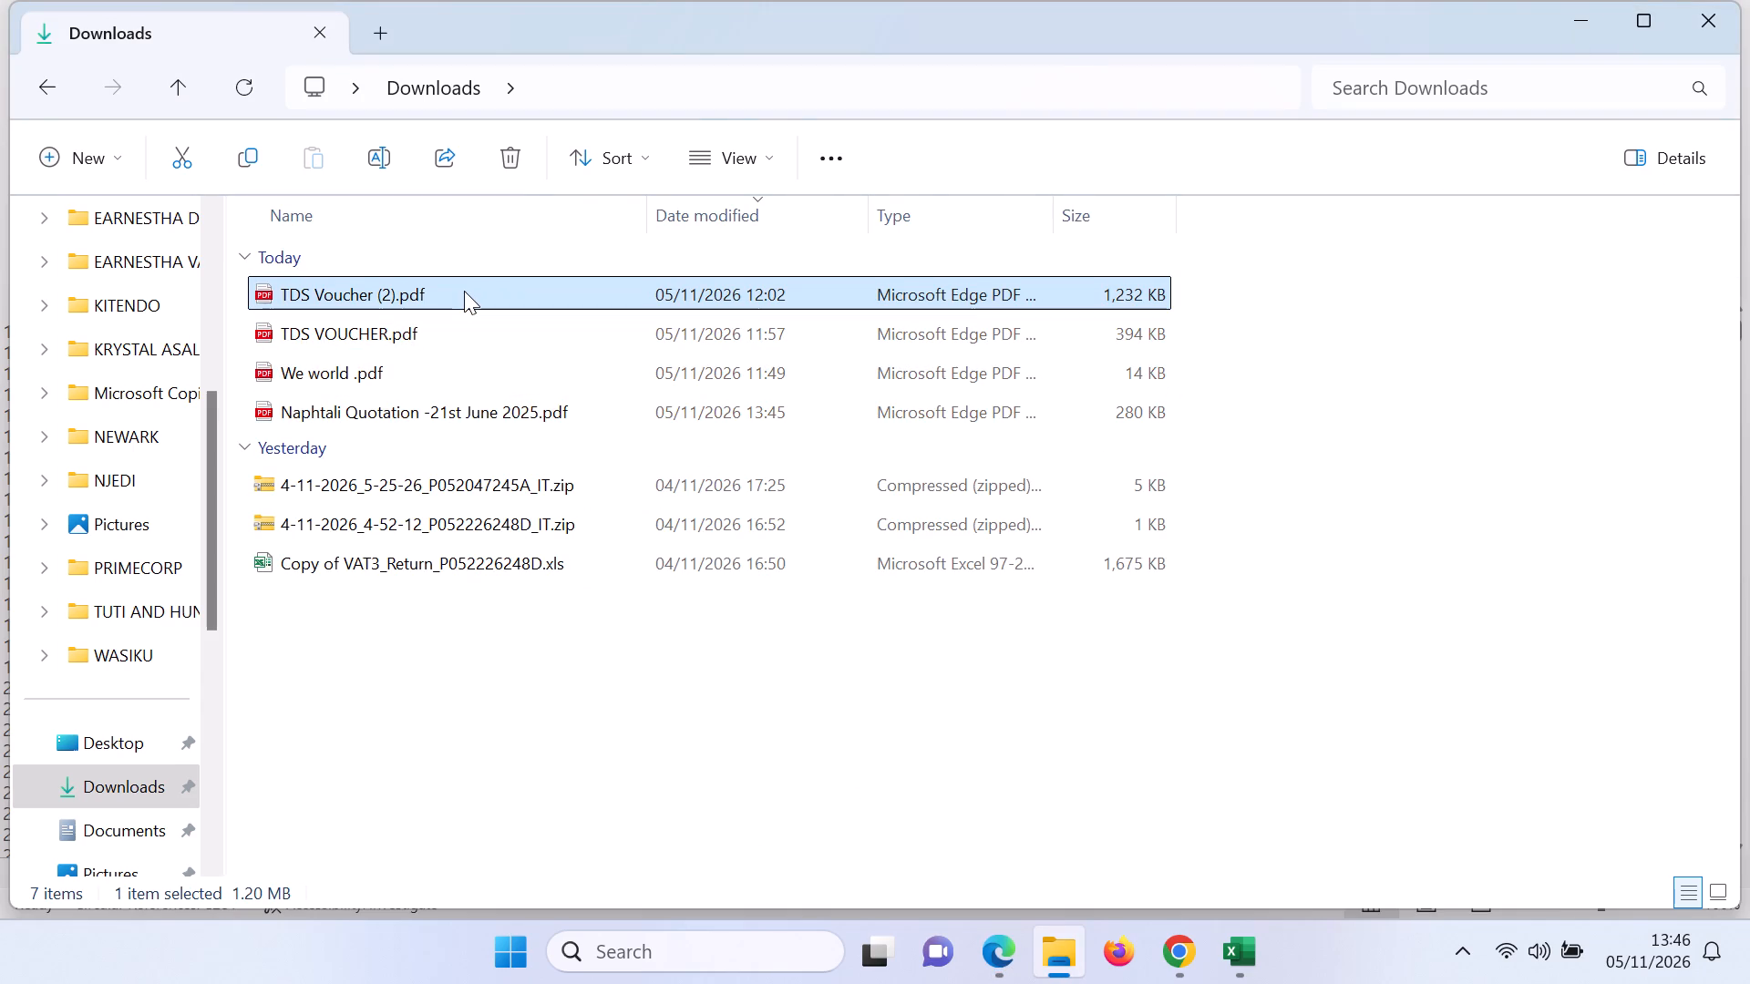
pyautogui.keyDown('shift'); pyautogui.click(474, 402); pyautogui.keyUp('shift')
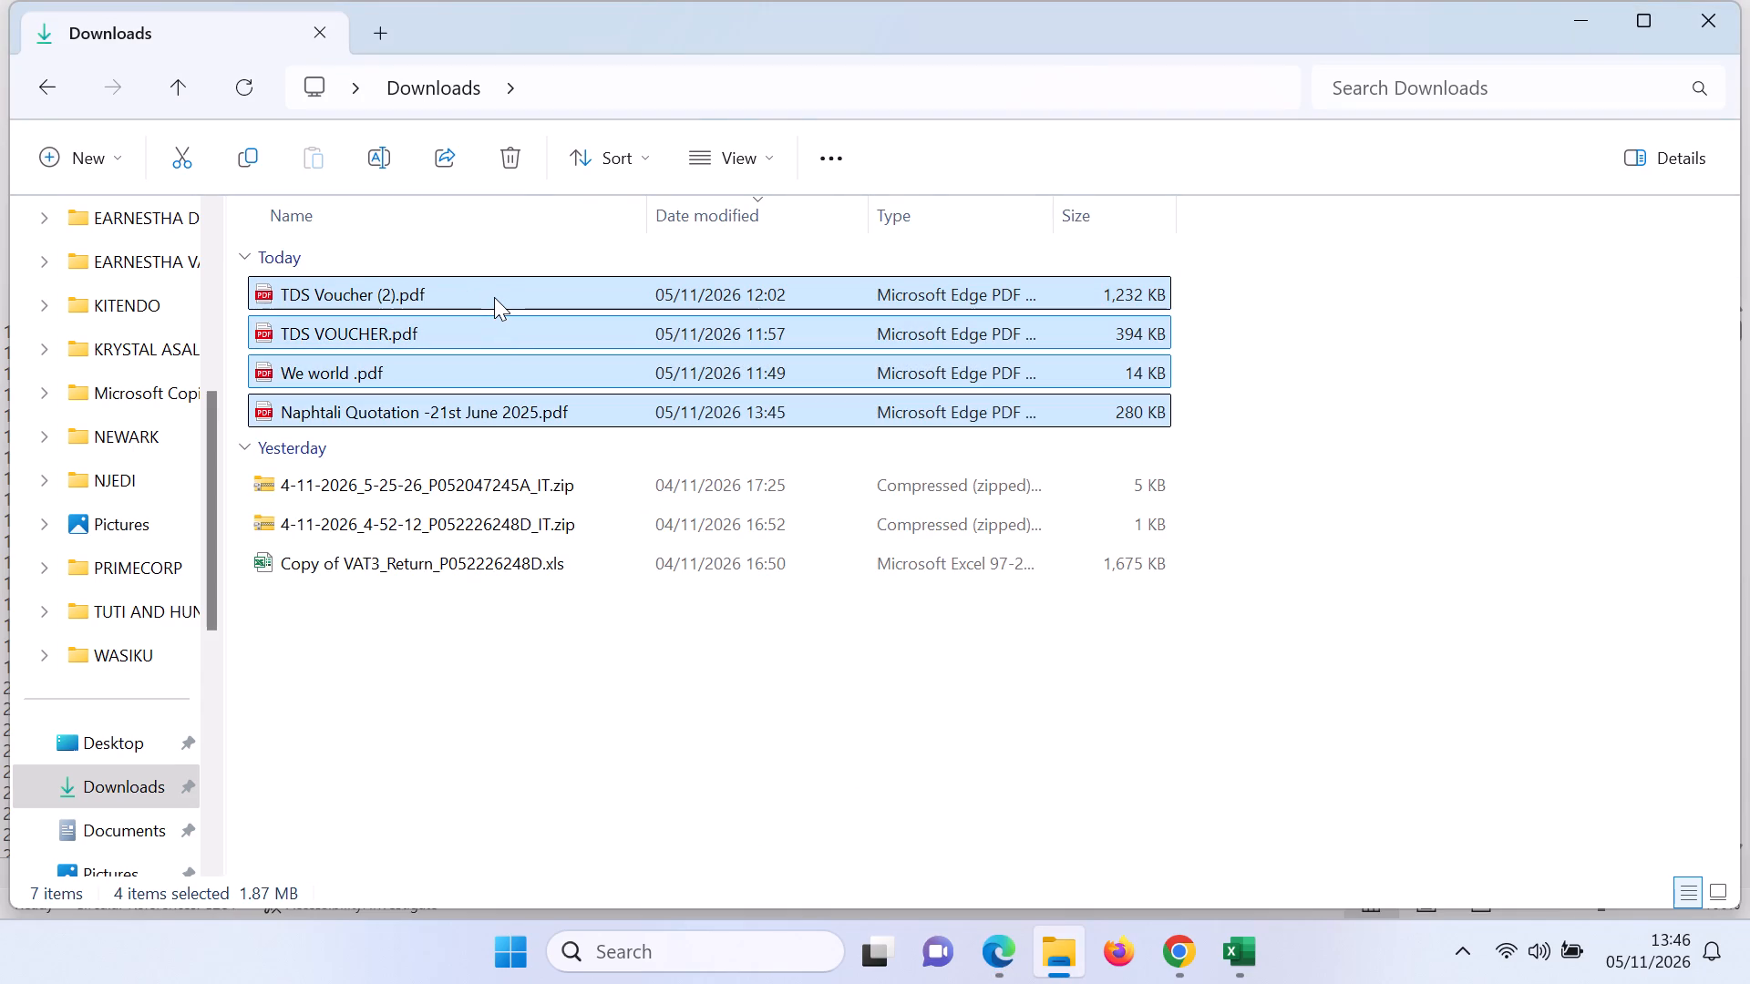
pyautogui.click(494, 295)
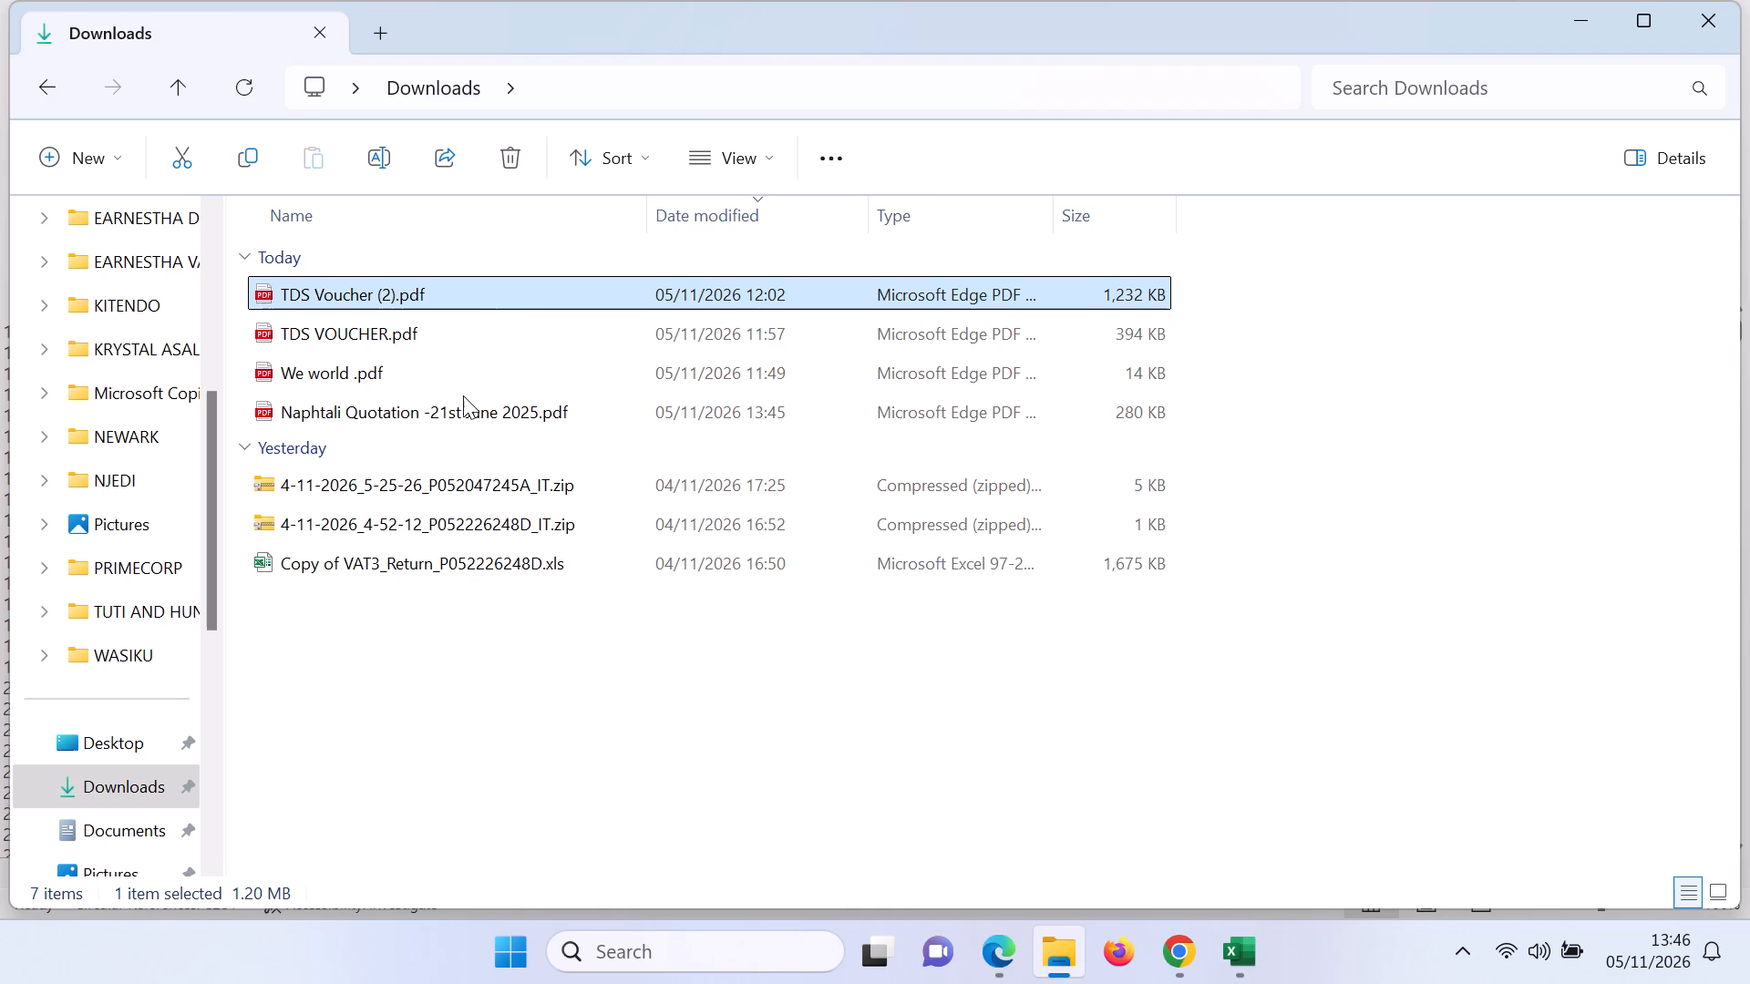
pyautogui.keyDown('ctrl'); pyautogui.click(454, 411); pyautogui.keyUp('ctrl')
pyautogui.rightClick(454, 411)
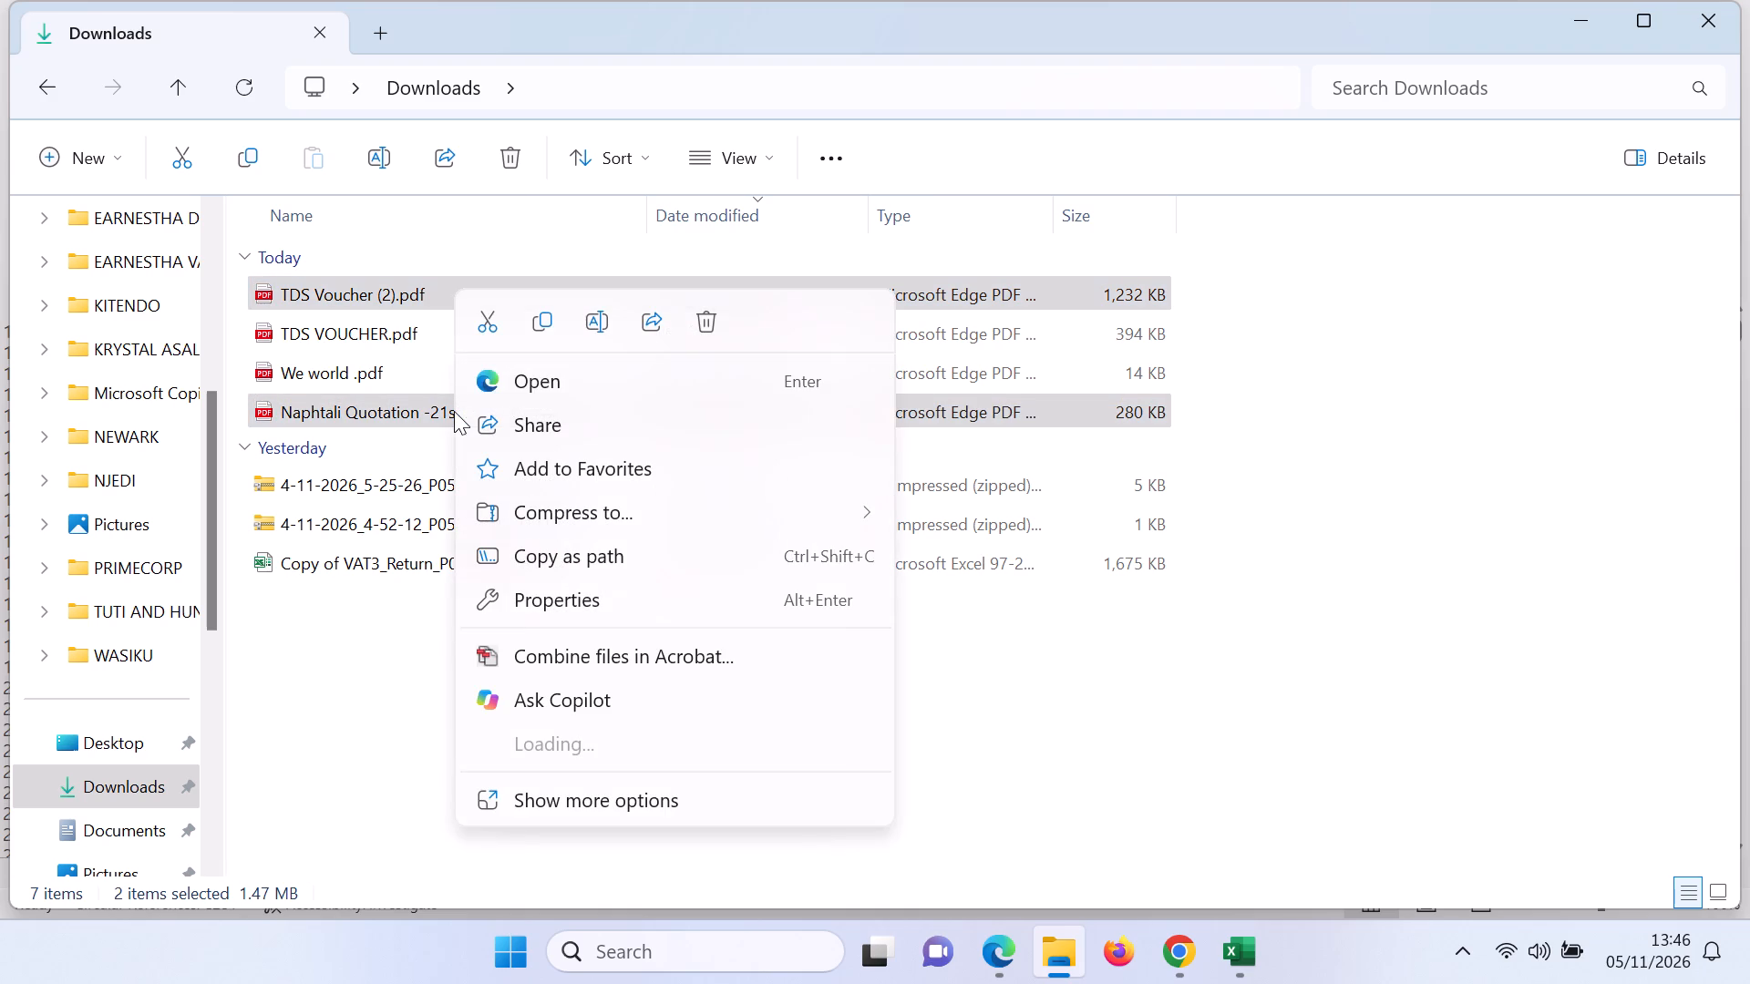
pyautogui.click(481, 315)
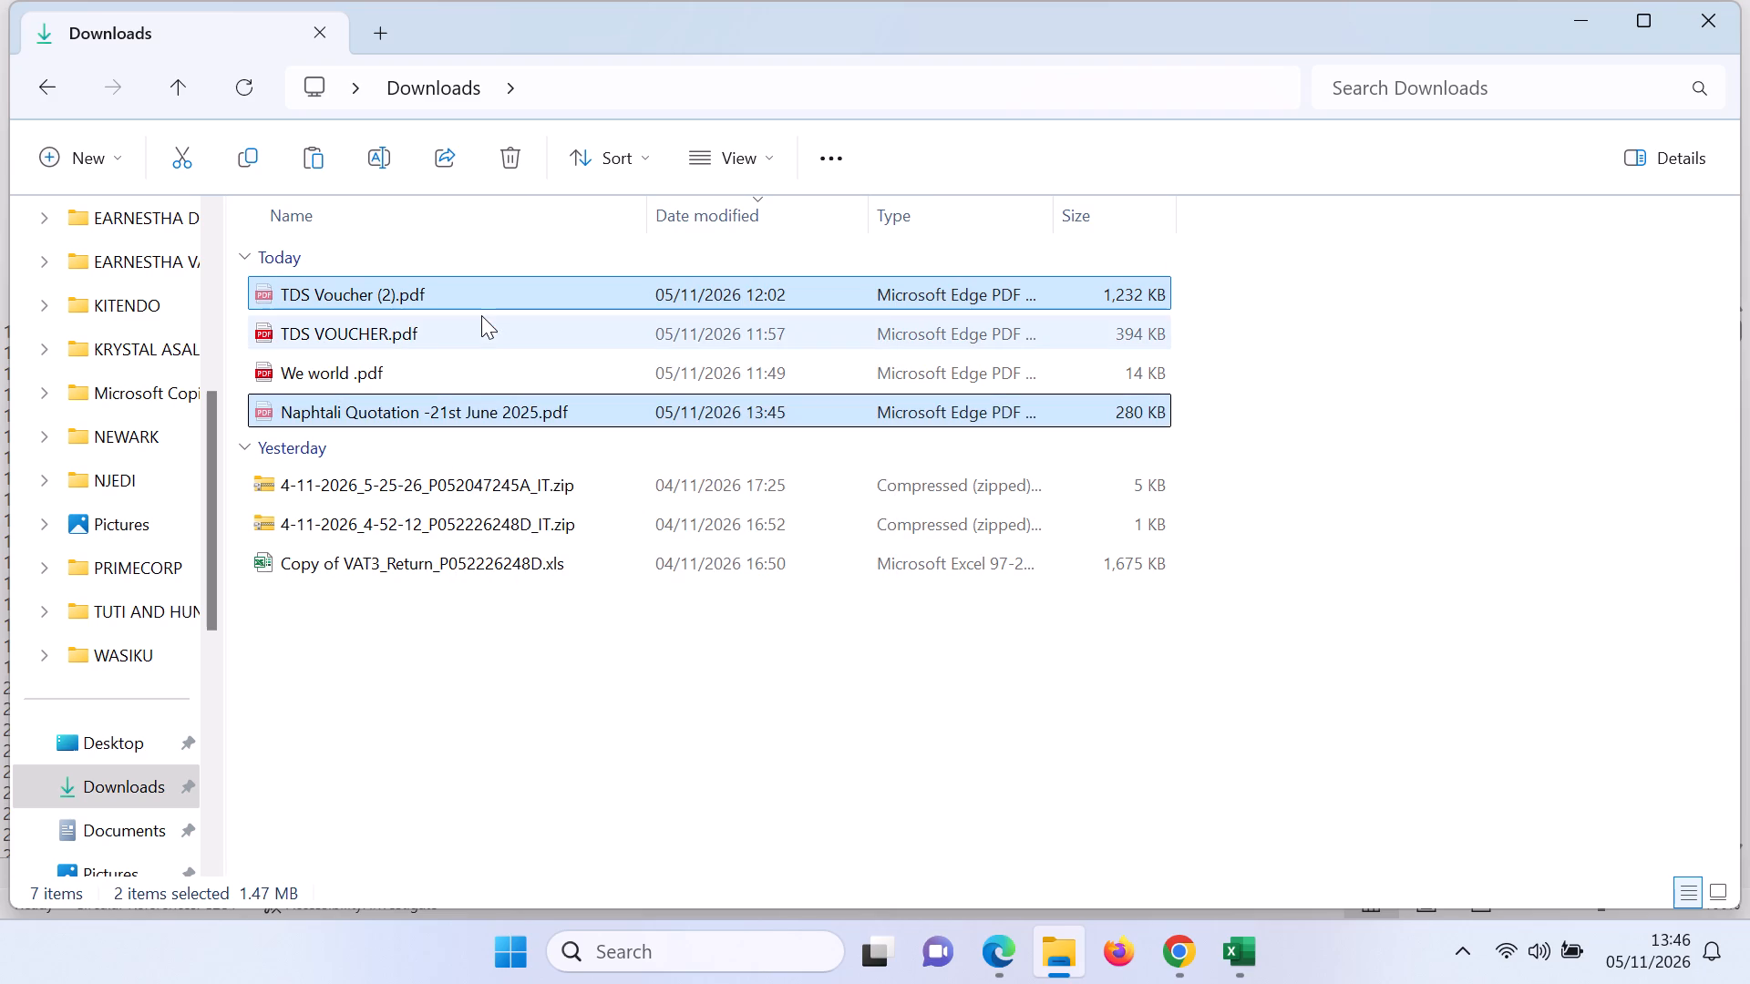
# Search the DENTAL SPA folder for "new" and open the new tax audit docs folder.
pyautogui.click(209, 214)
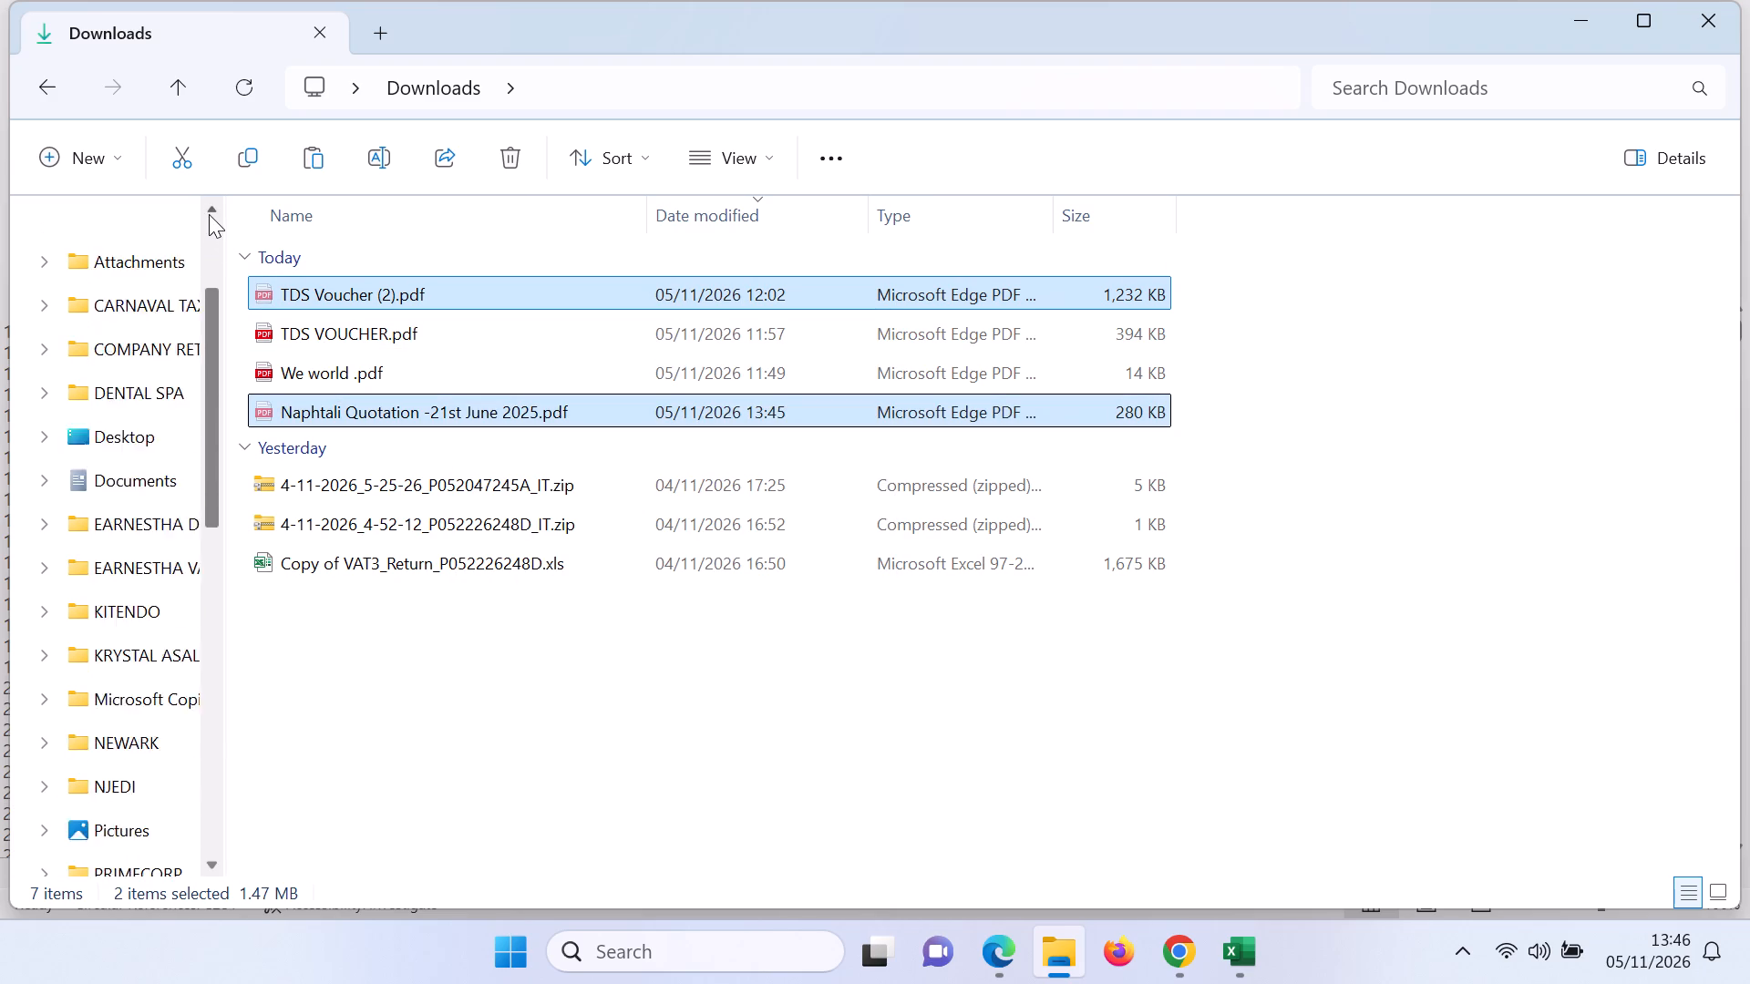
pyautogui.click(156, 536)
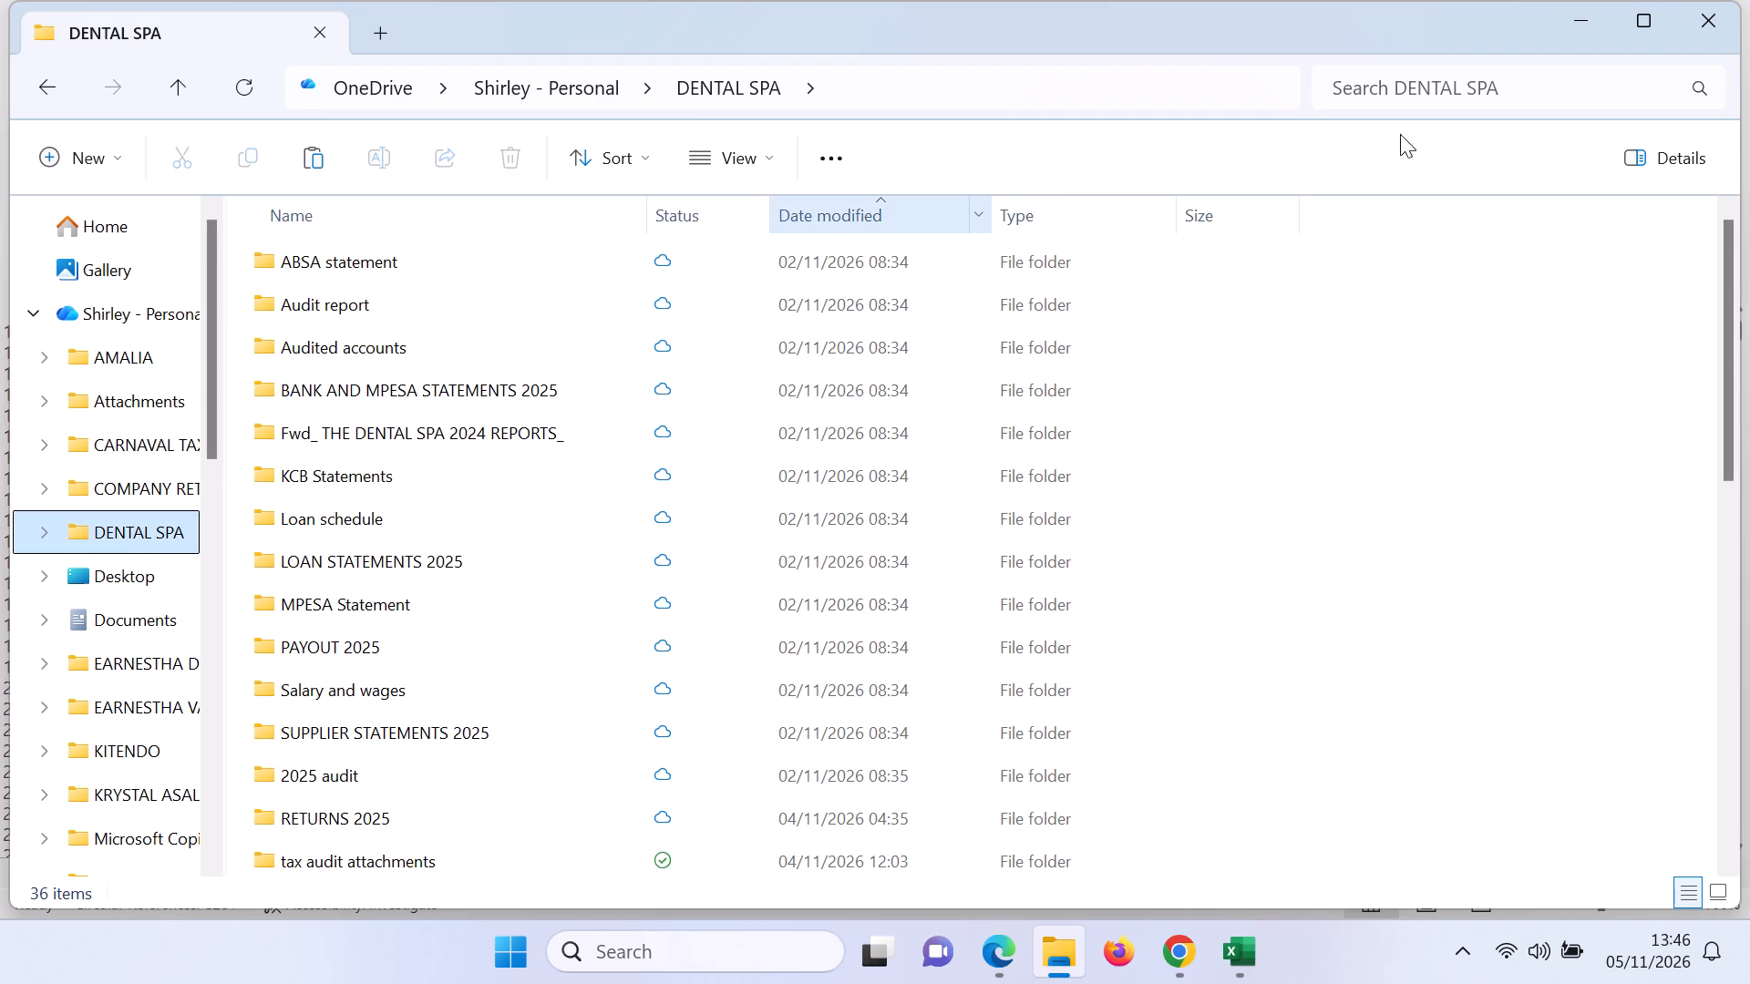
pyautogui.click(1357, 96)
pyautogui.write('new')
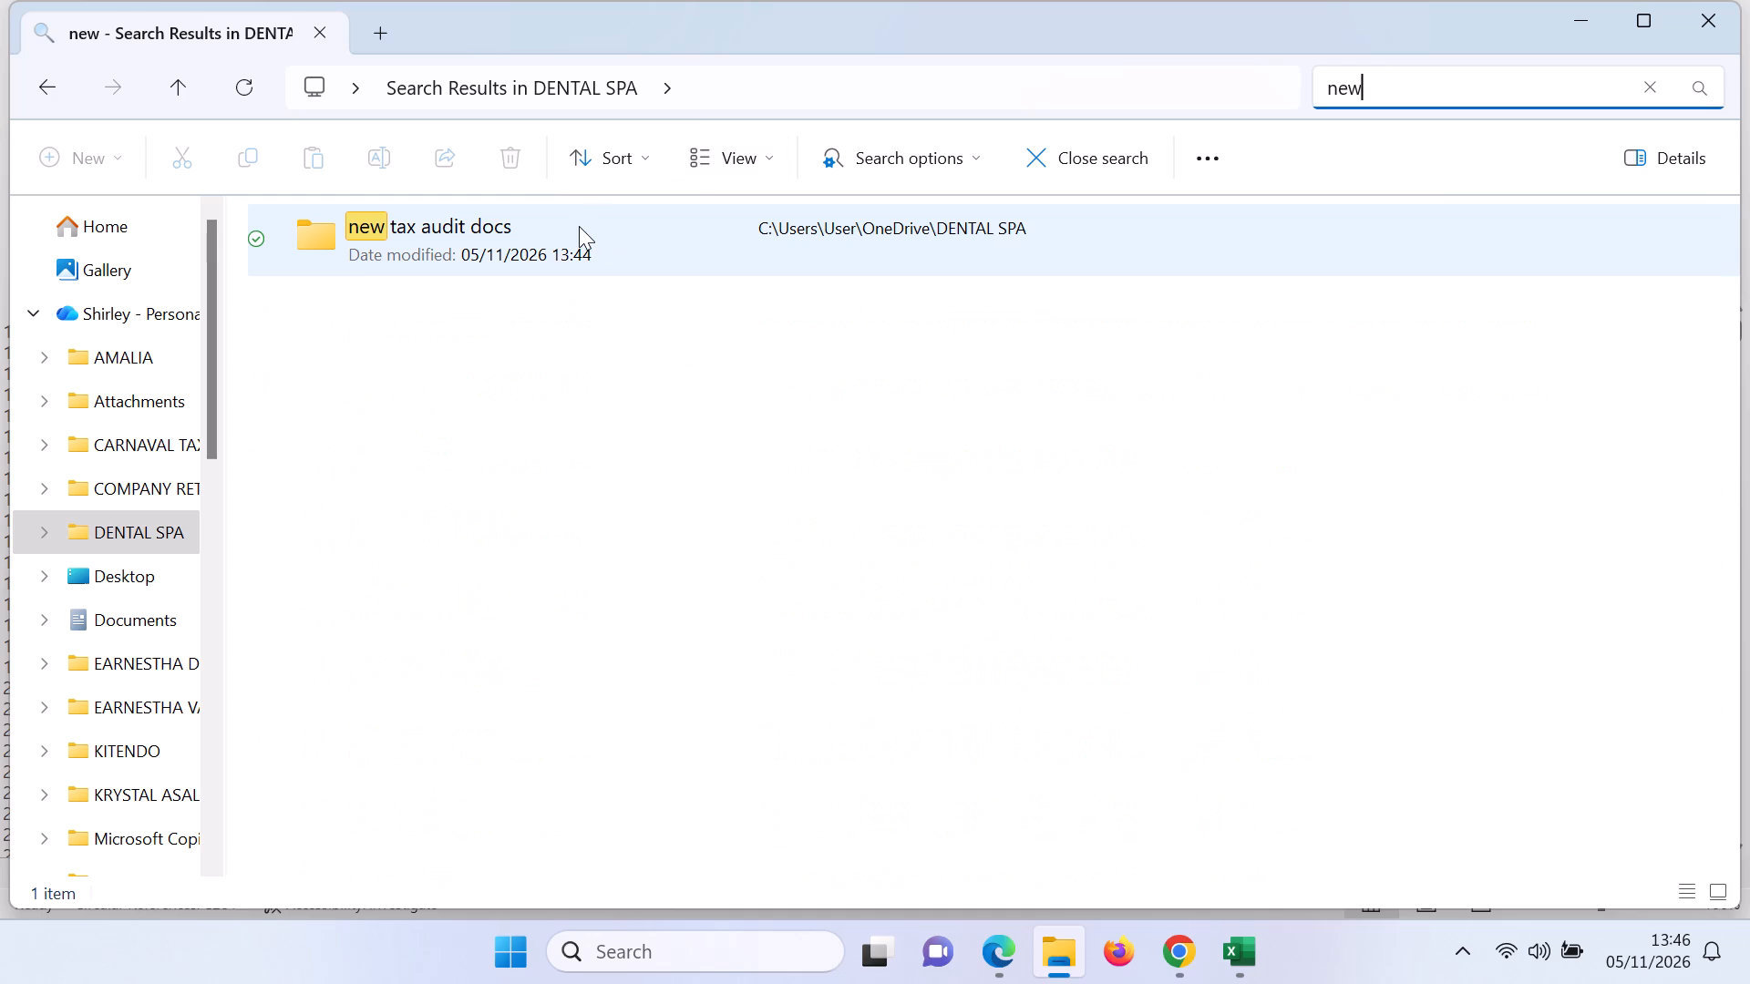
pyautogui.doubleClick(579, 226)
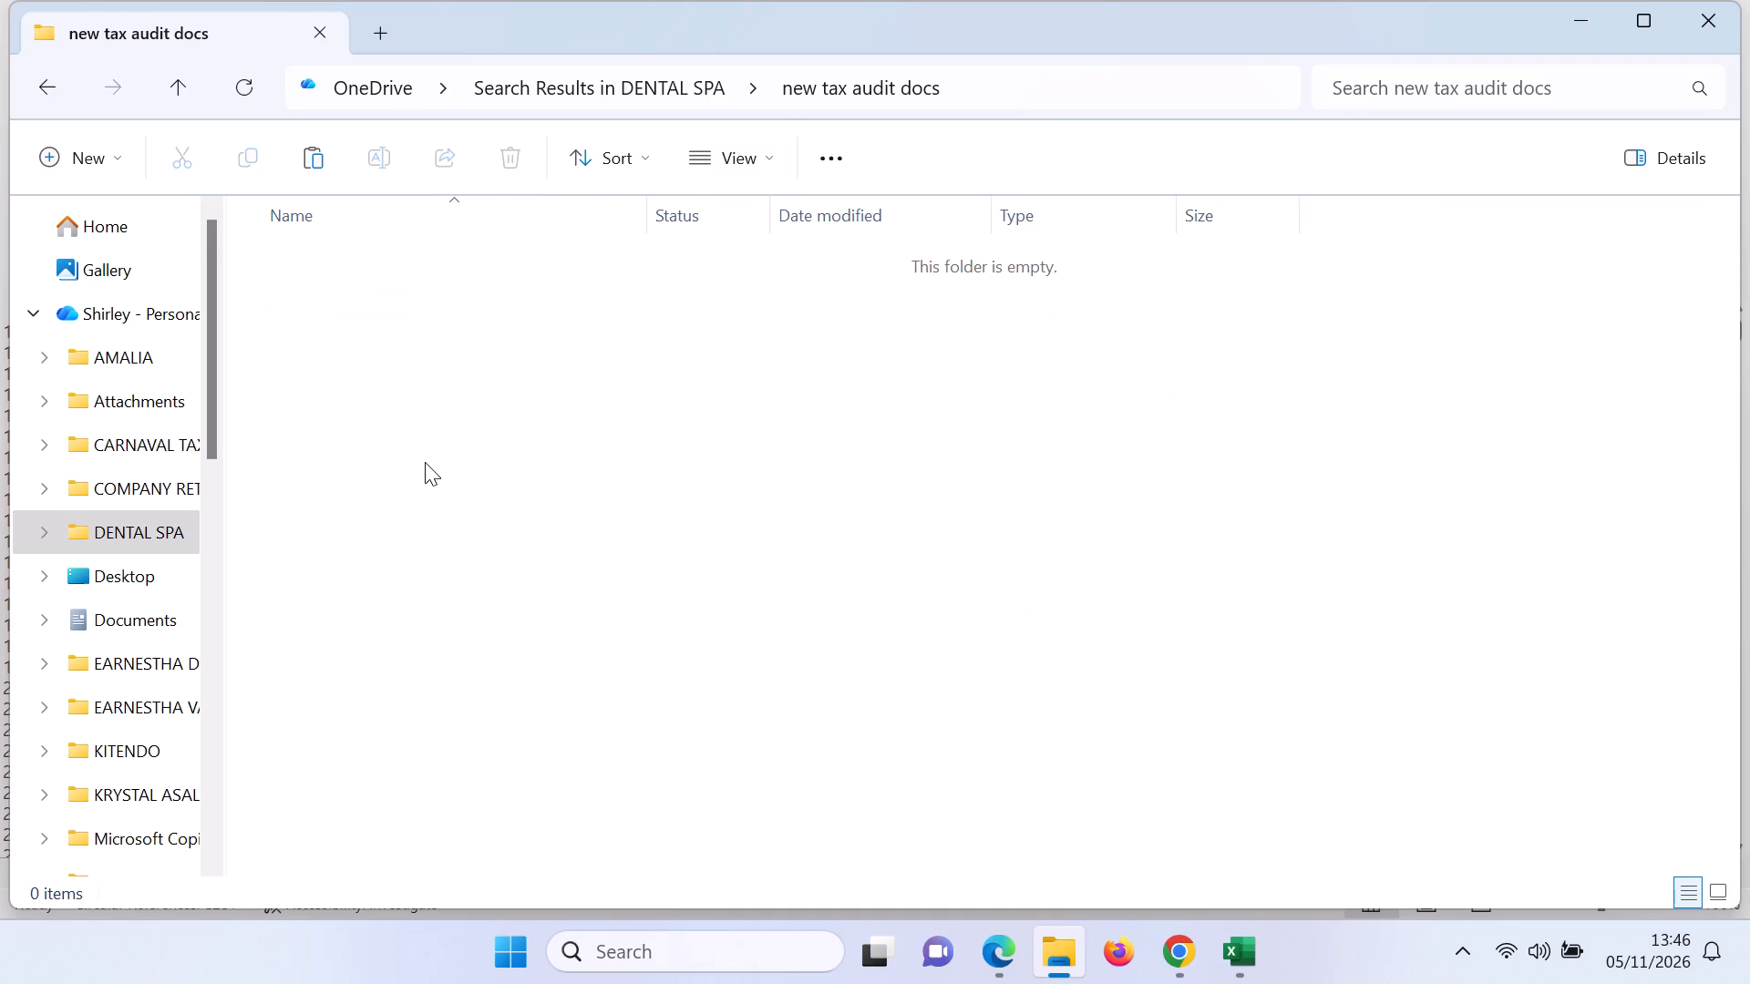
# Paste the cut TDS Voucher (2).pdf and Naphtali Quotation -21st June 2025.pdf into the new tax audit docs folder.
pyautogui.rightClick(425, 462)
pyautogui.click(451, 510)
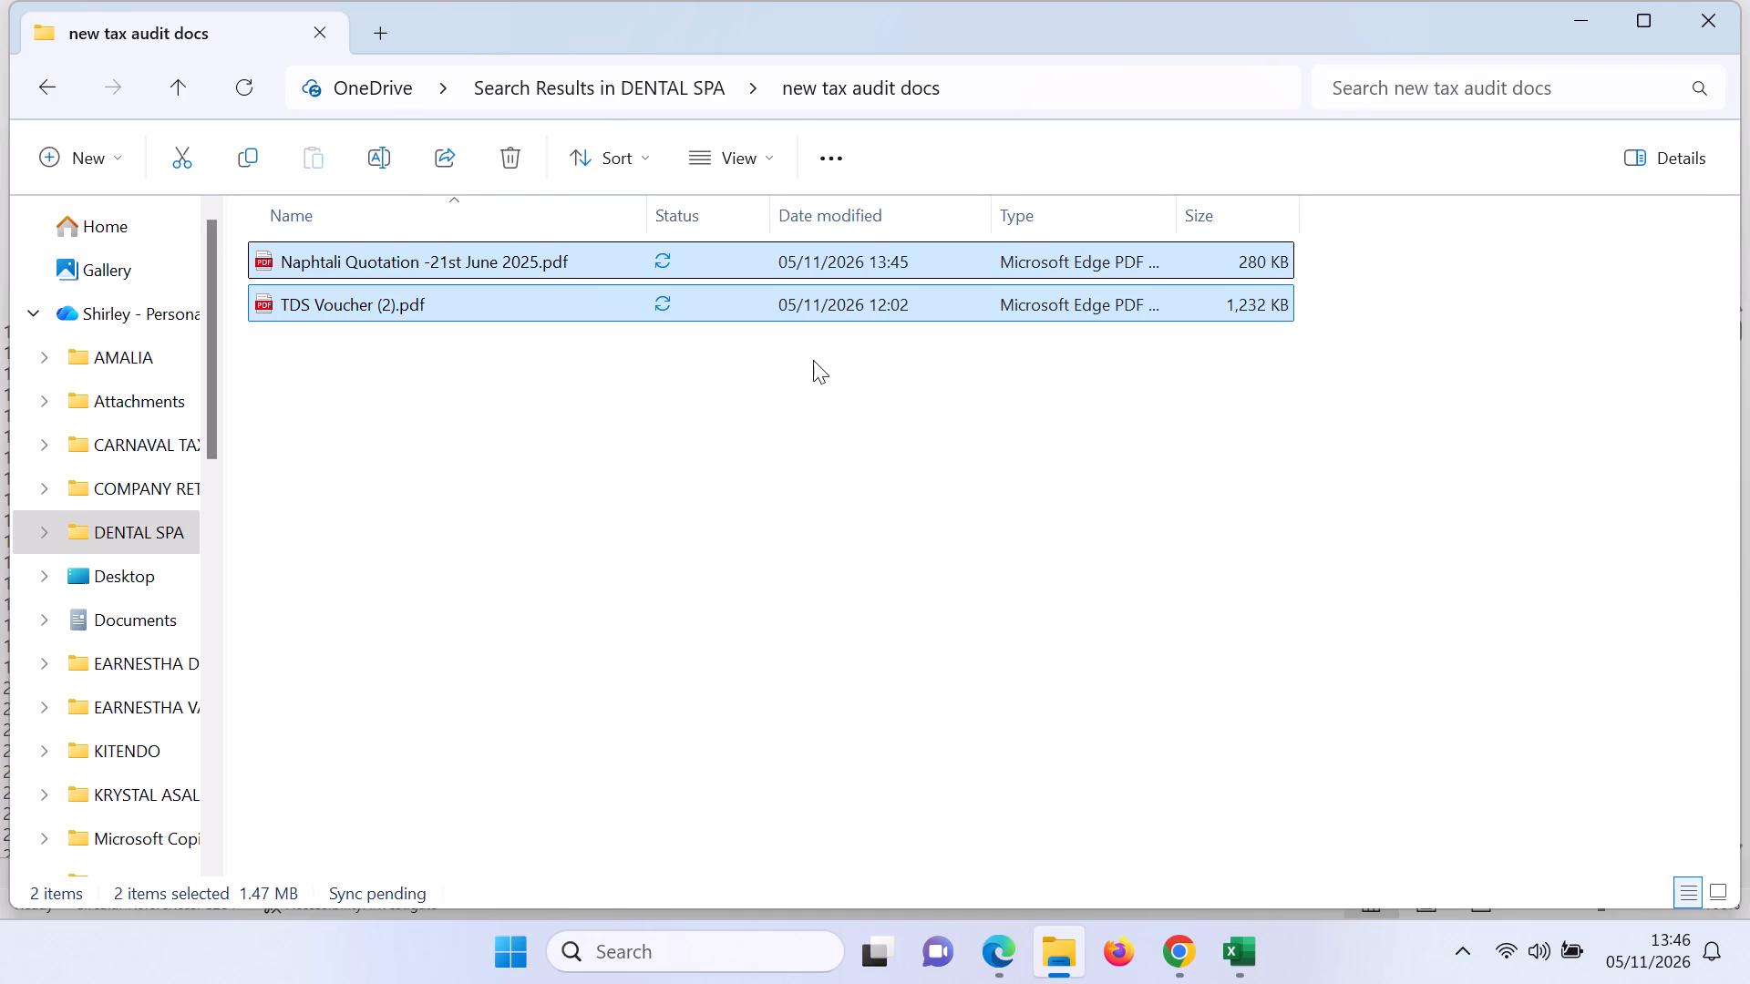
# Minimise File Explorer and select cell F192 on the PAYMENT SENT sheet of NON ETIMS INVOICE SUMMARY.xlsx in Excel.
pyautogui.click(1585, 20)
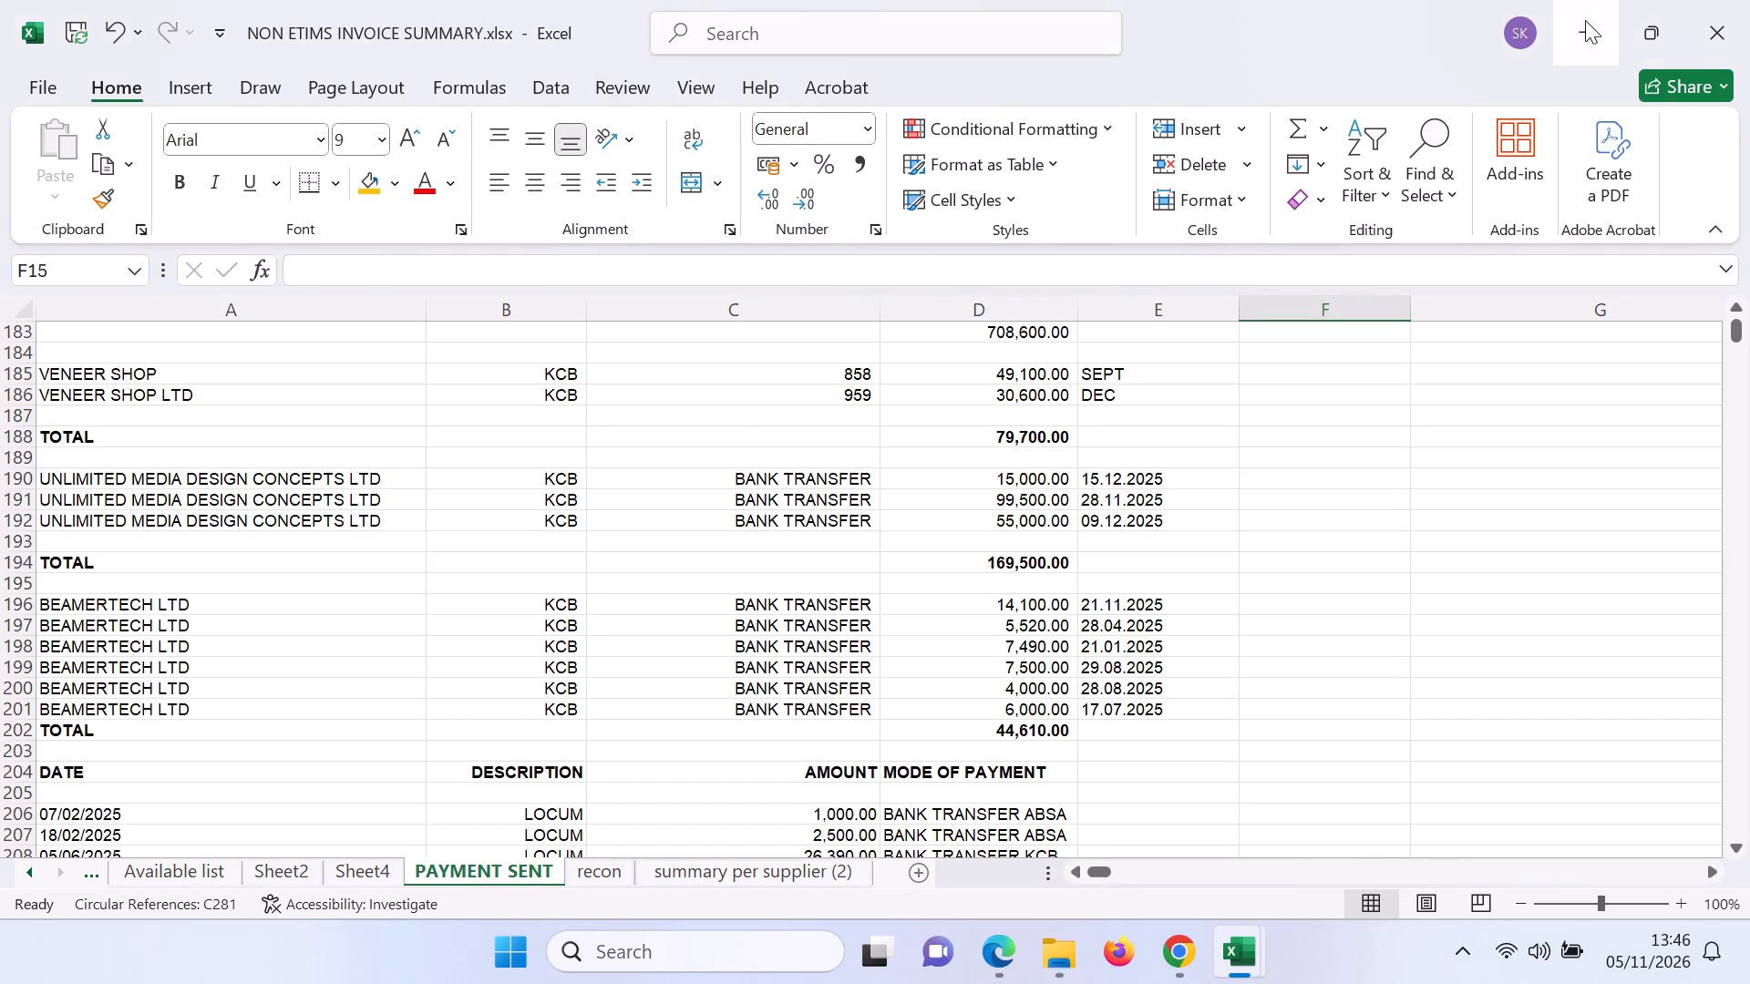
pyautogui.click(1329, 516)
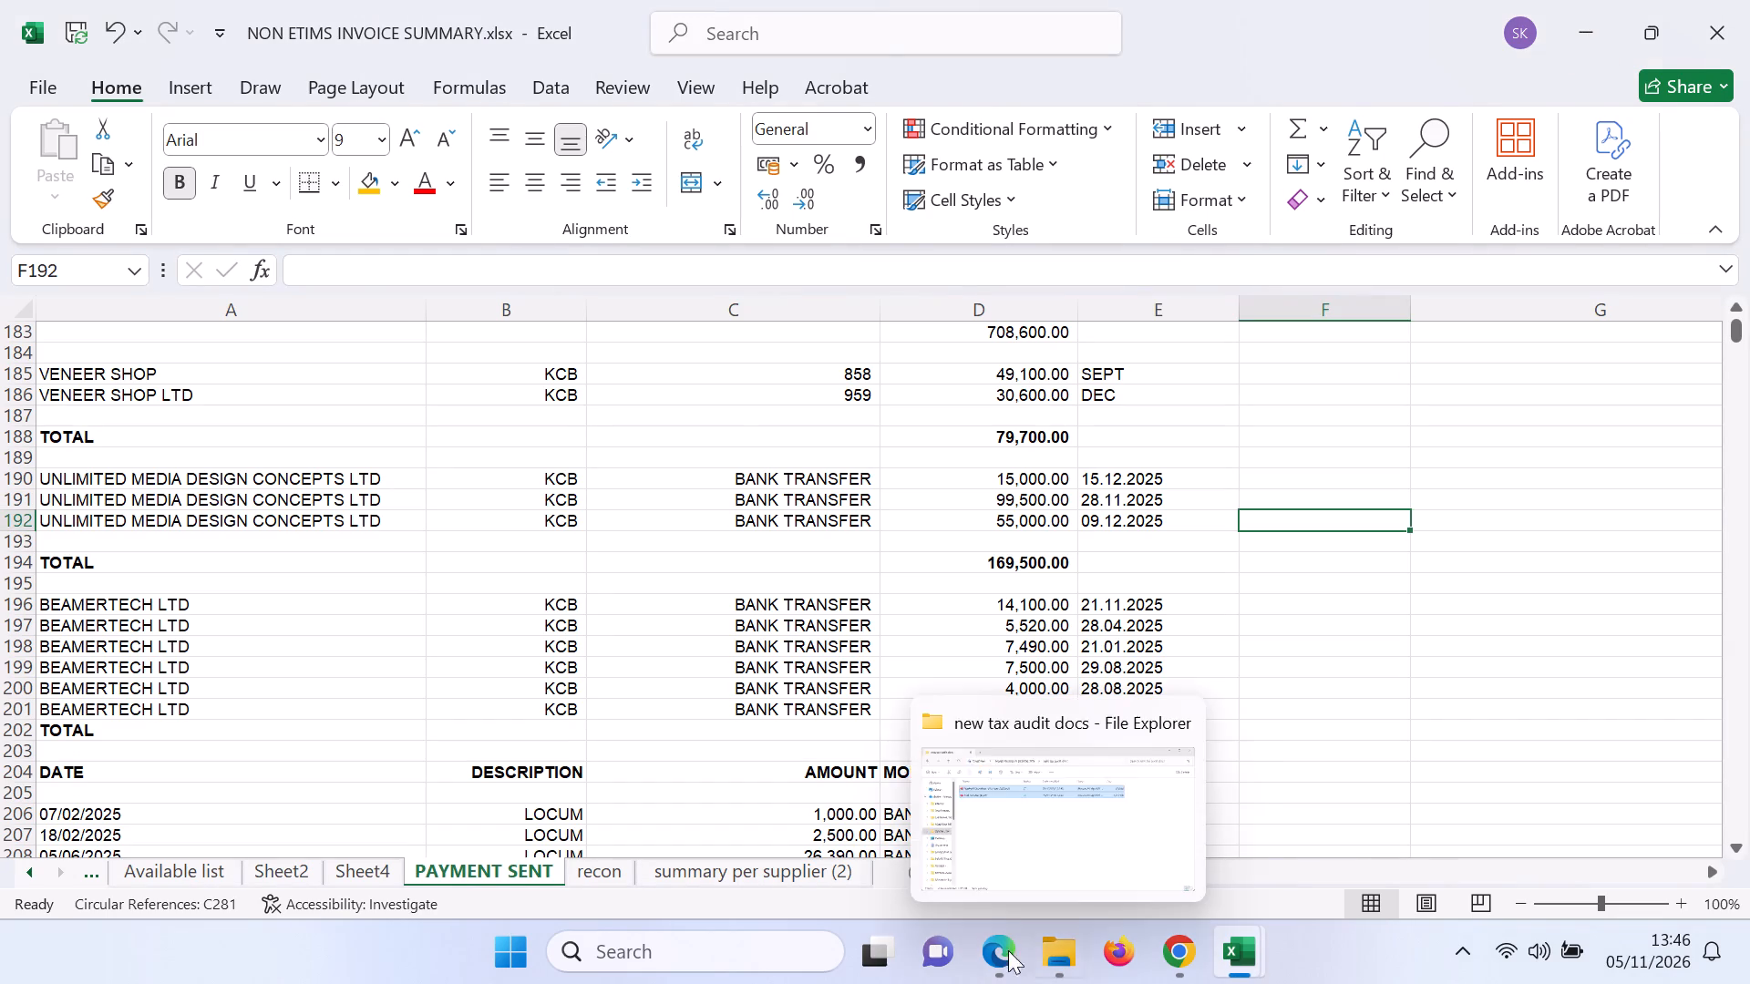
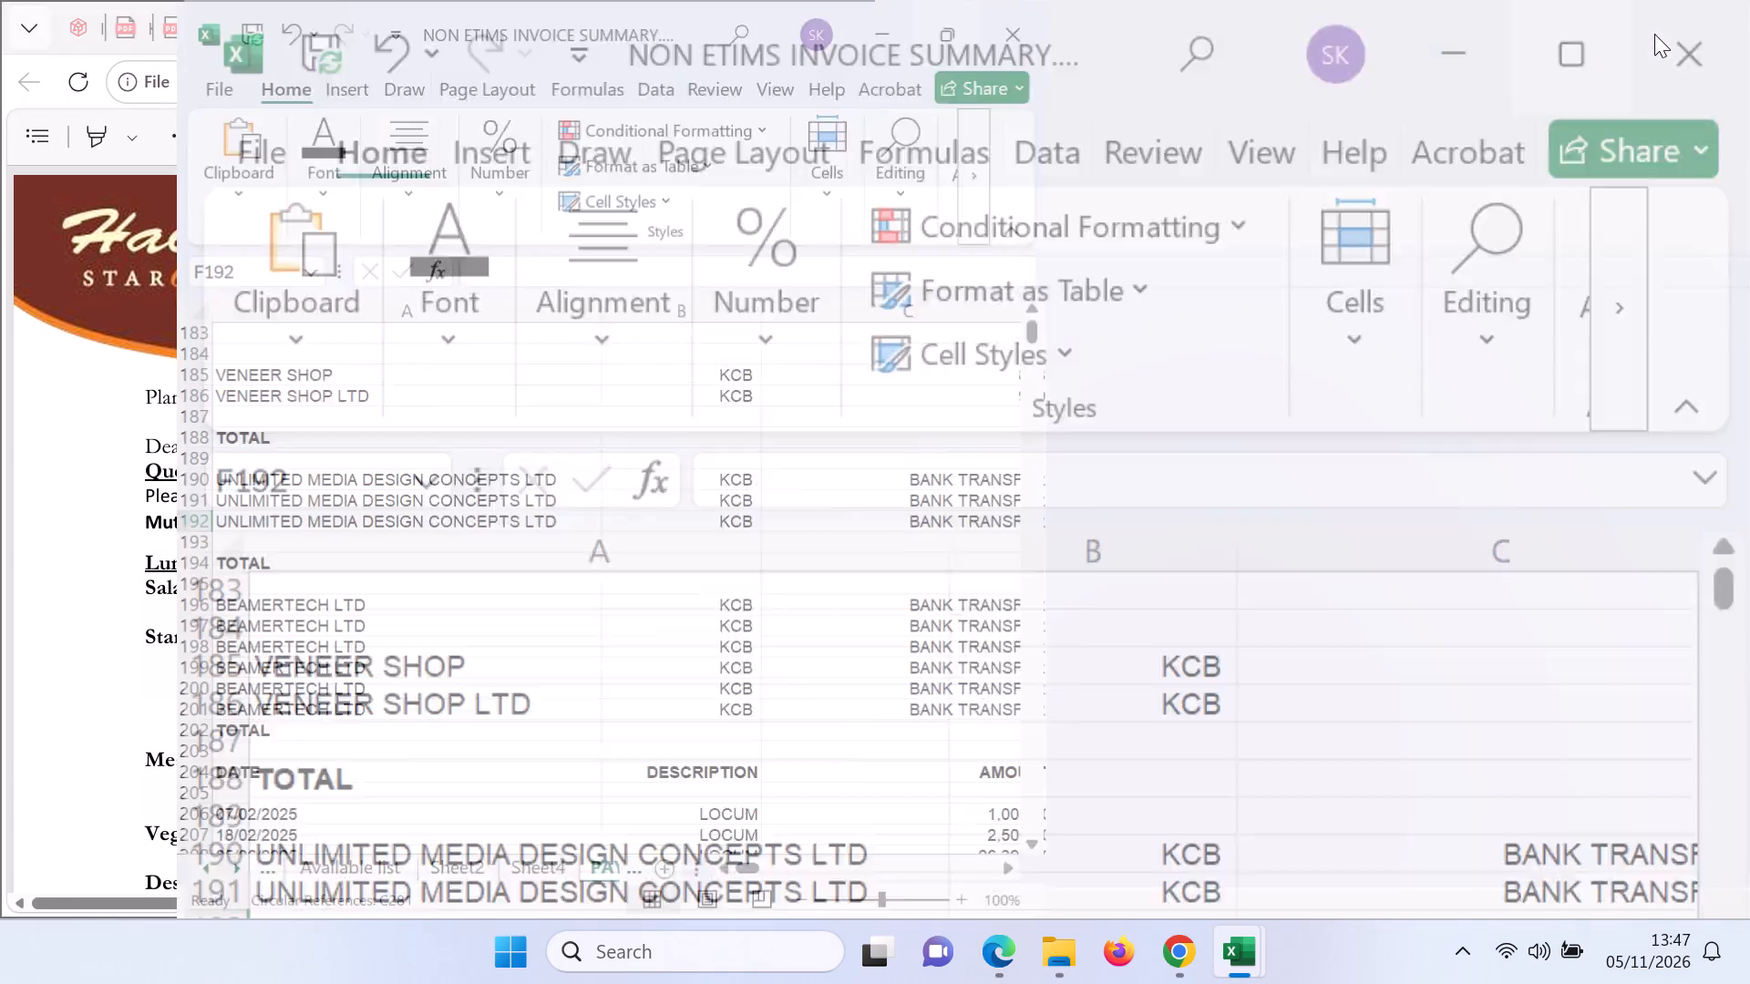
# Search the computer for "bre" and open the BREAKDOWN DENTAL .xlsx workbook.
pyautogui.click(595, 958)
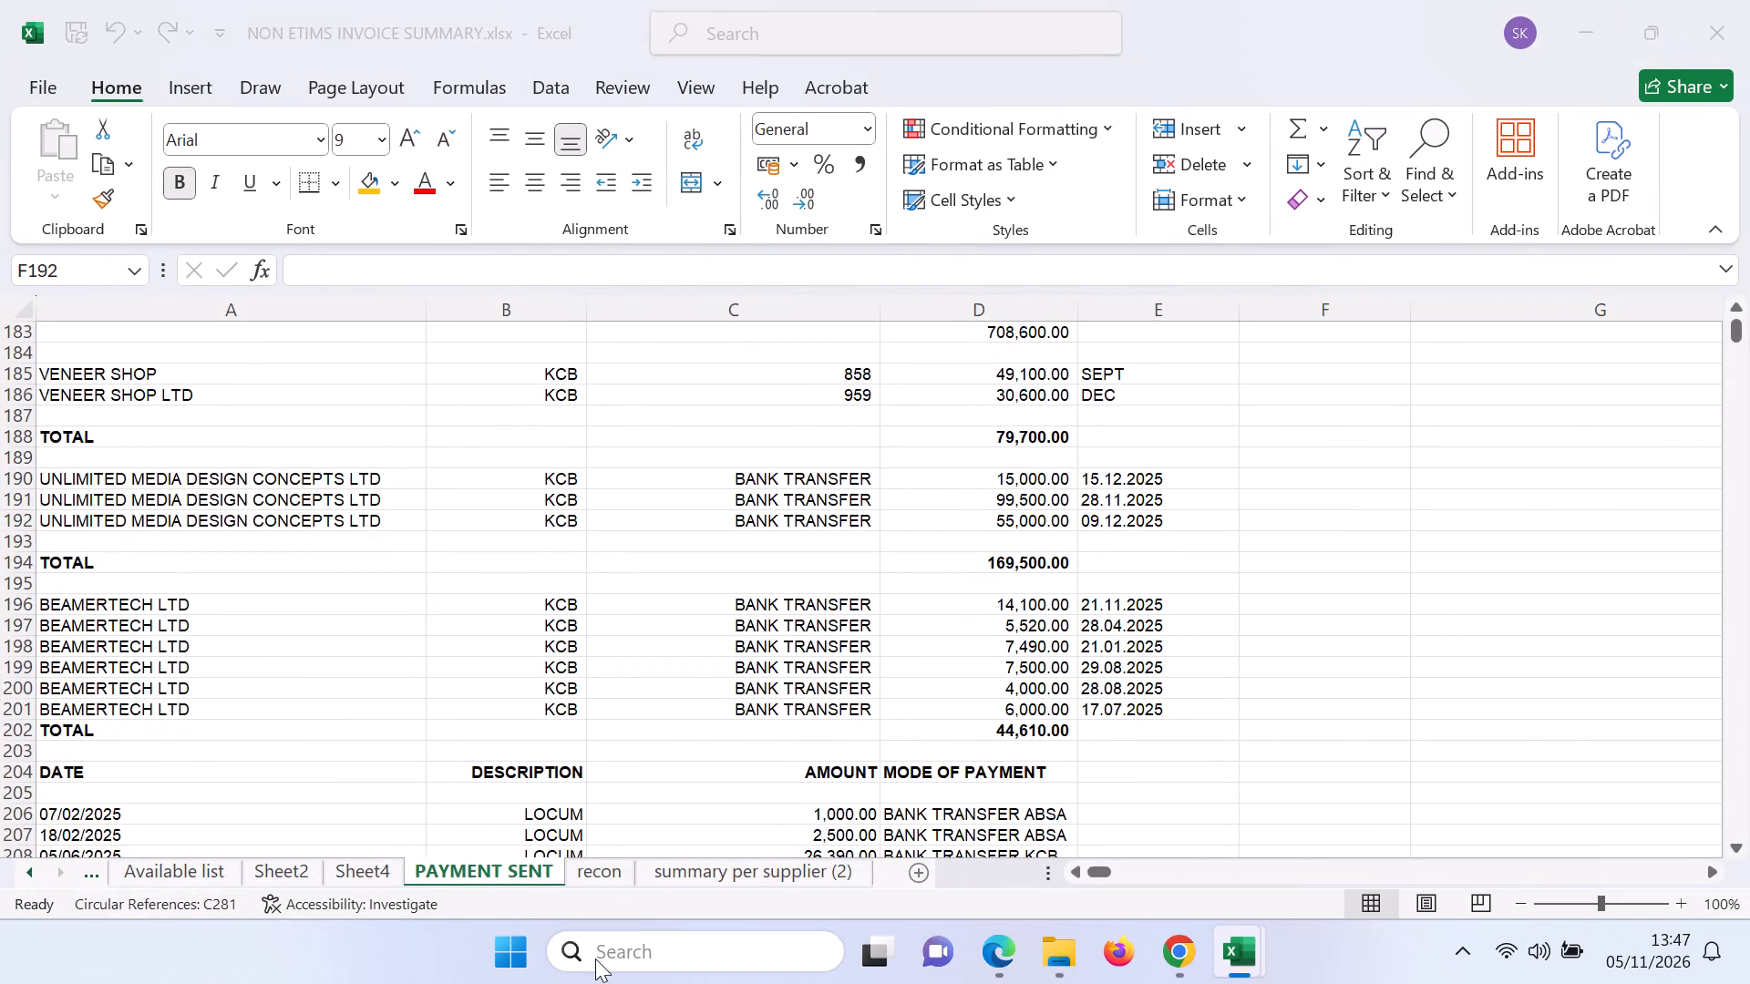
pyautogui.write('bre')
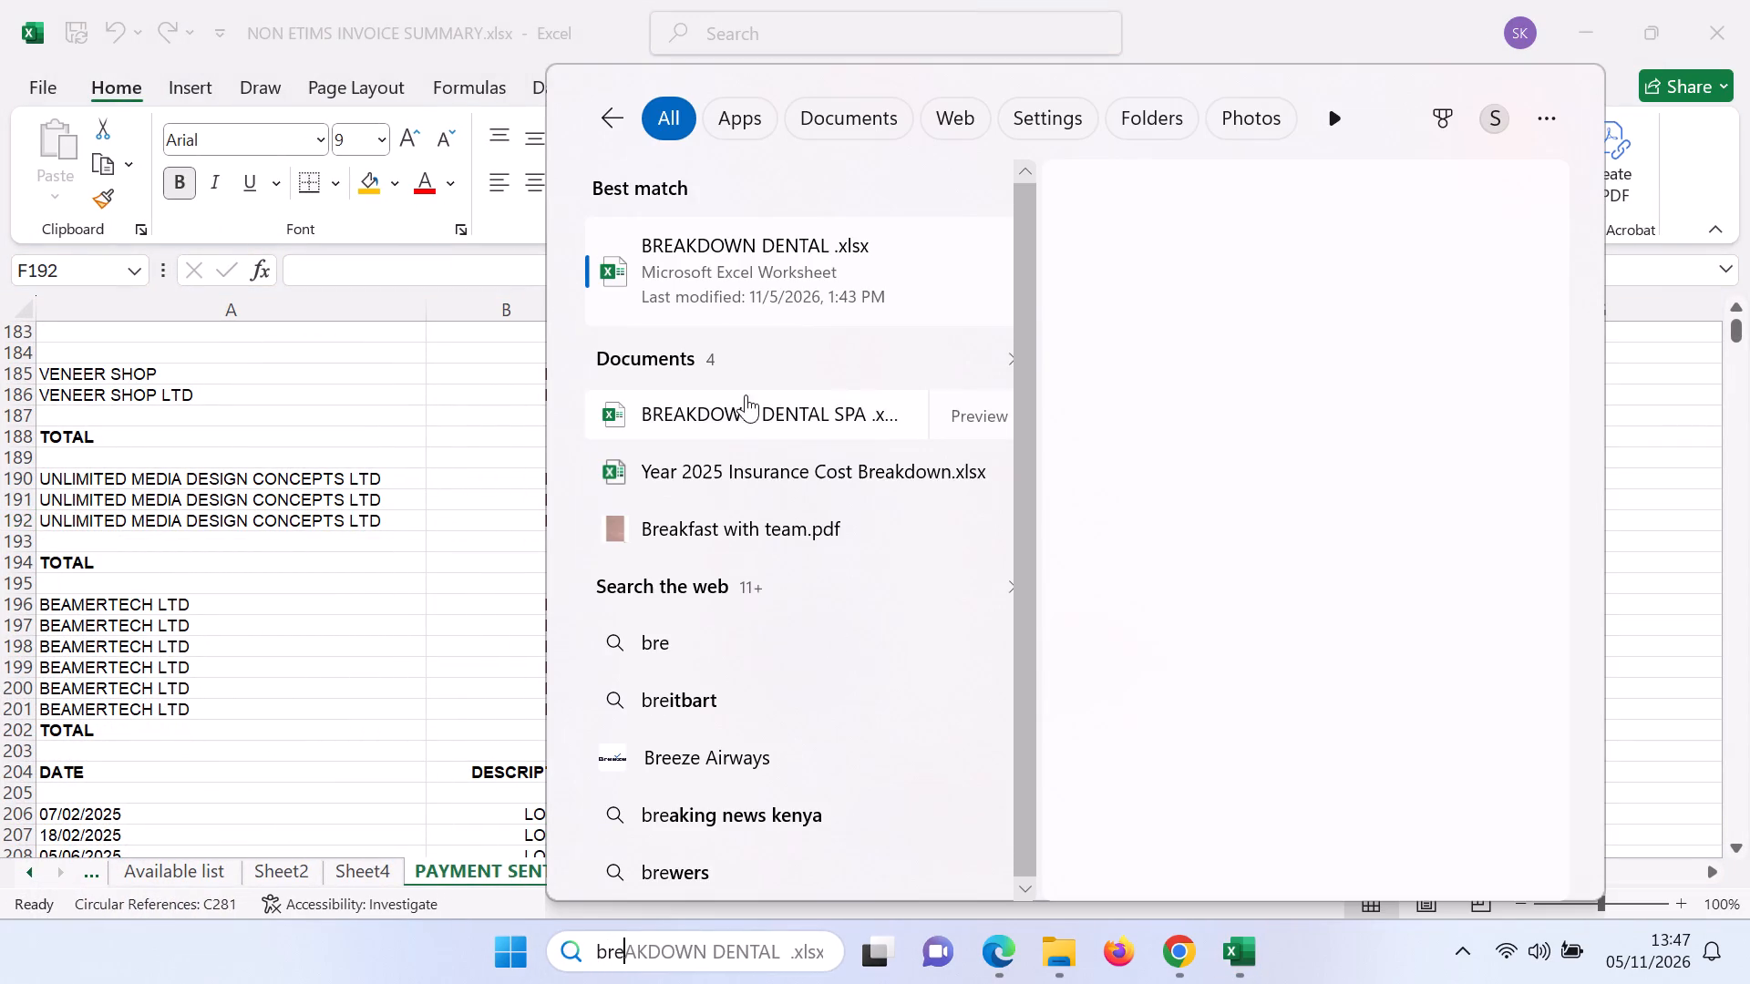
pyautogui.doubleClick(739, 255)
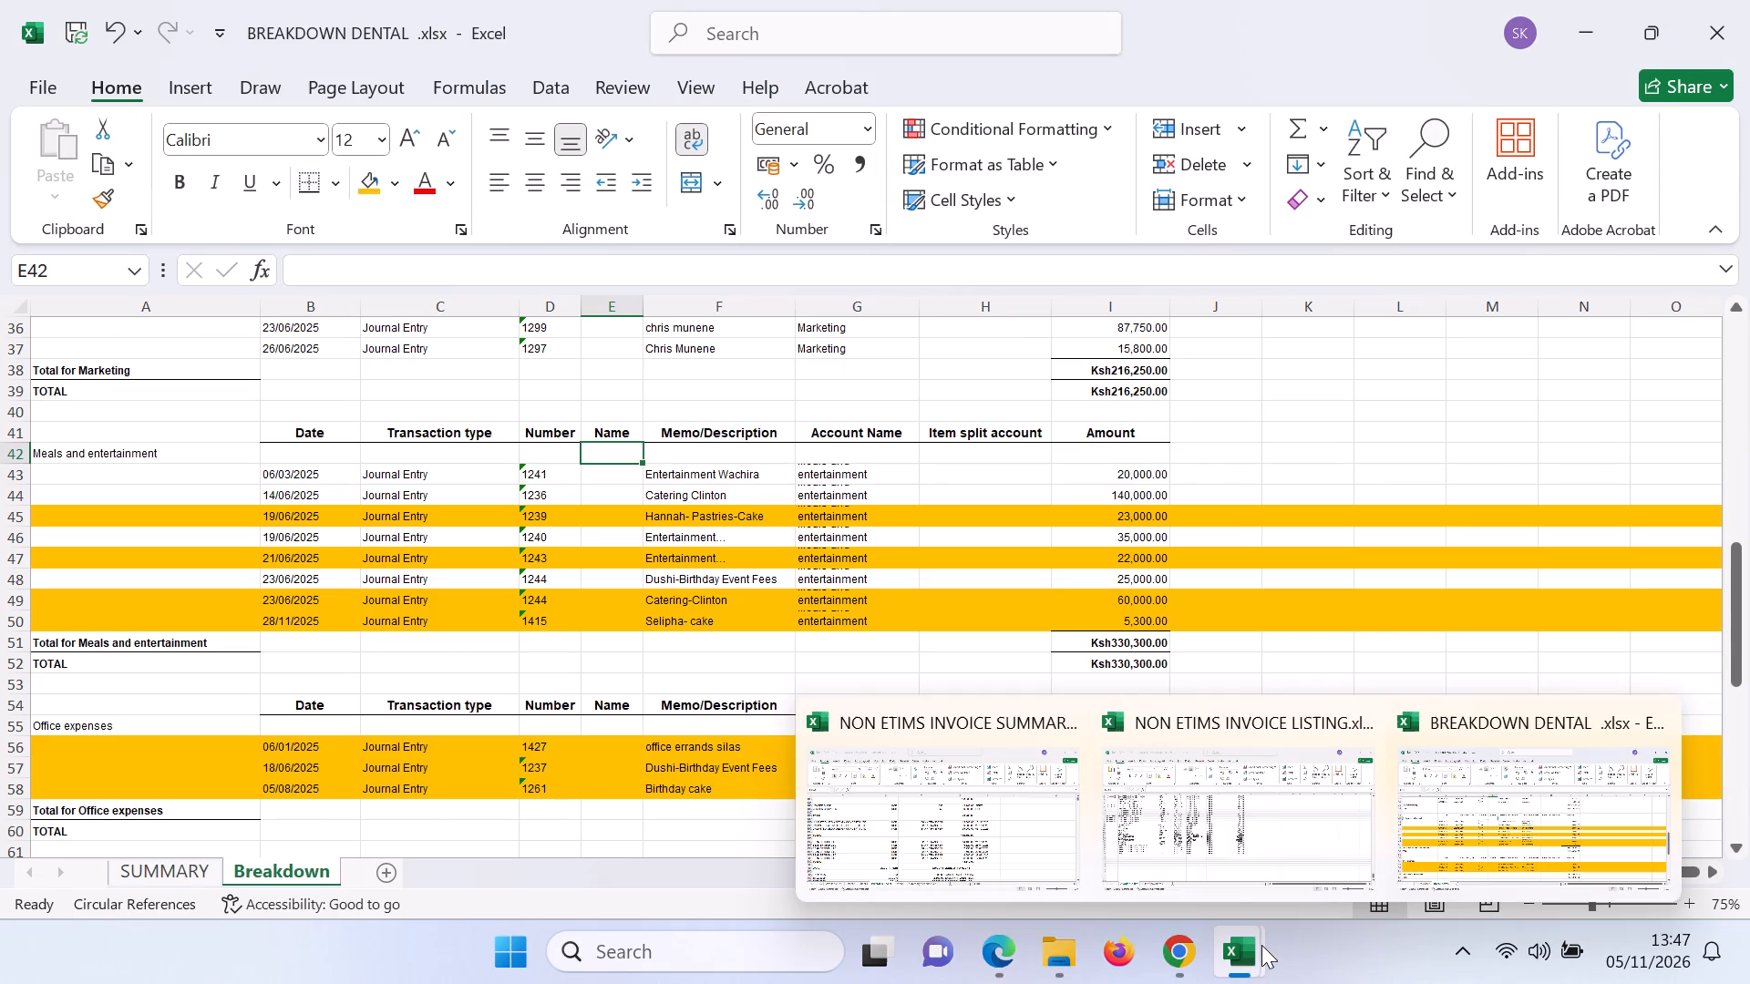
# Place NON ETIMS INVOICE LISTING.xlsx beside BREAKDOWN DENTAL .xlsx, view the Breakdown sheet from its top, and minimize the breakdown workbook.
pyautogui.click(1219, 818)
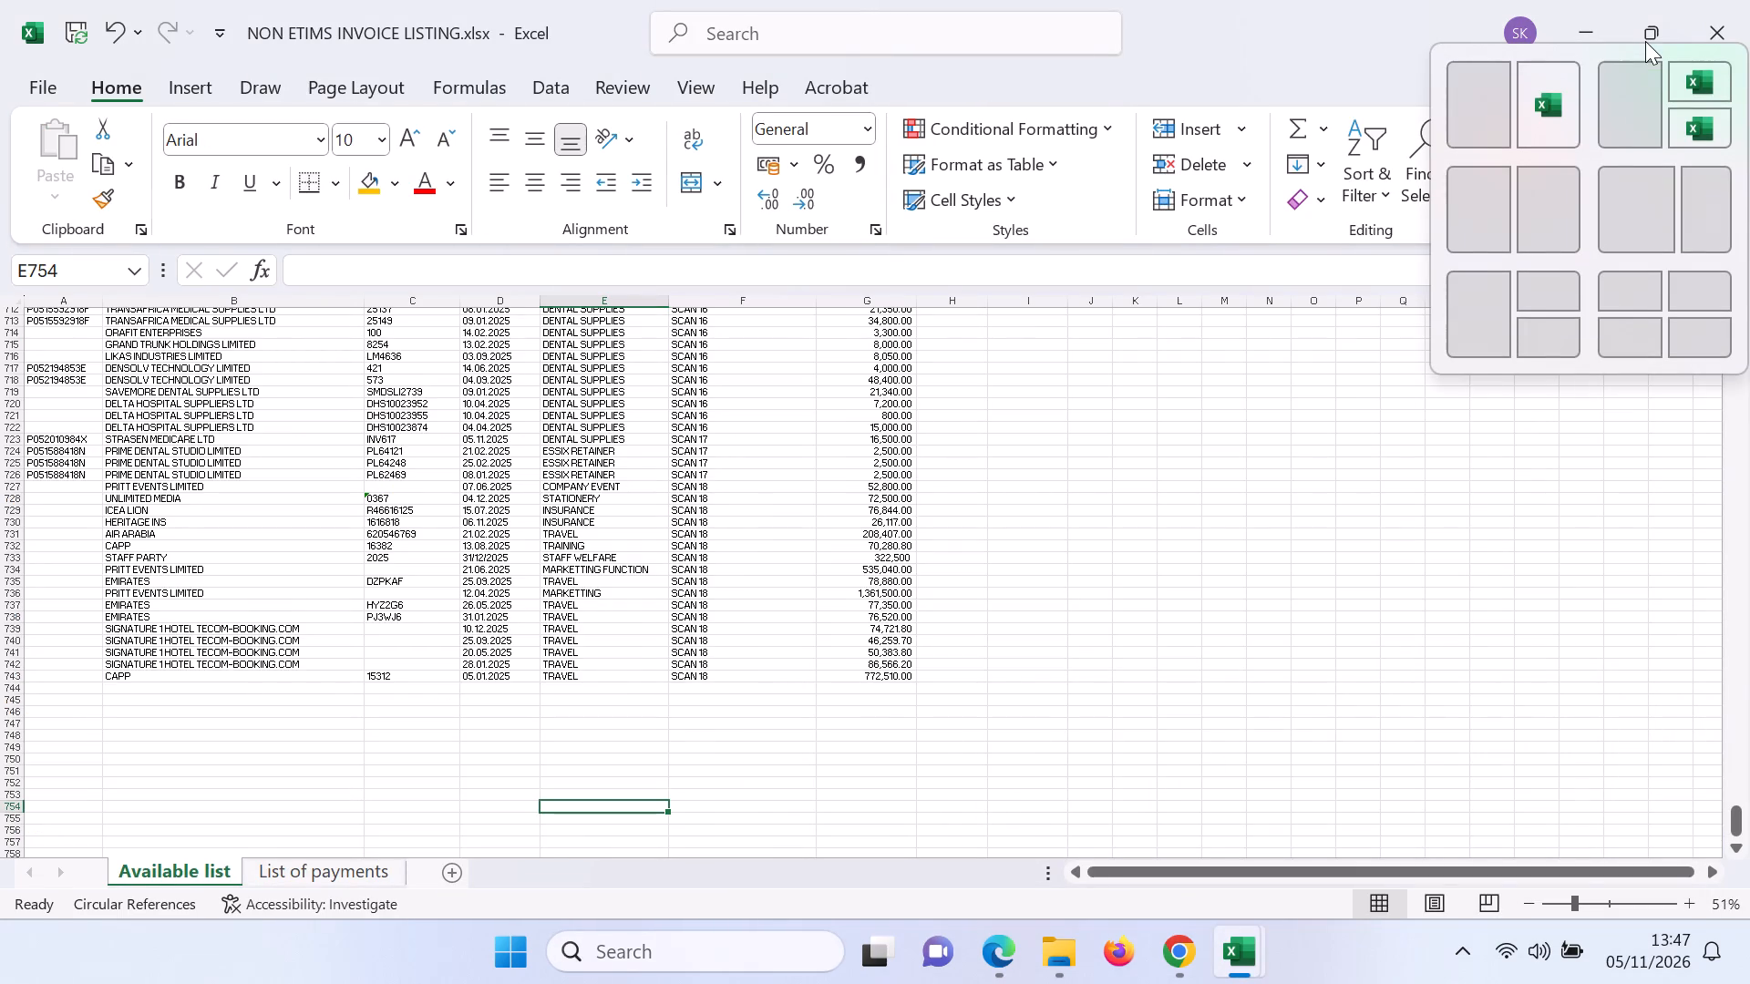
pyautogui.click(1495, 92)
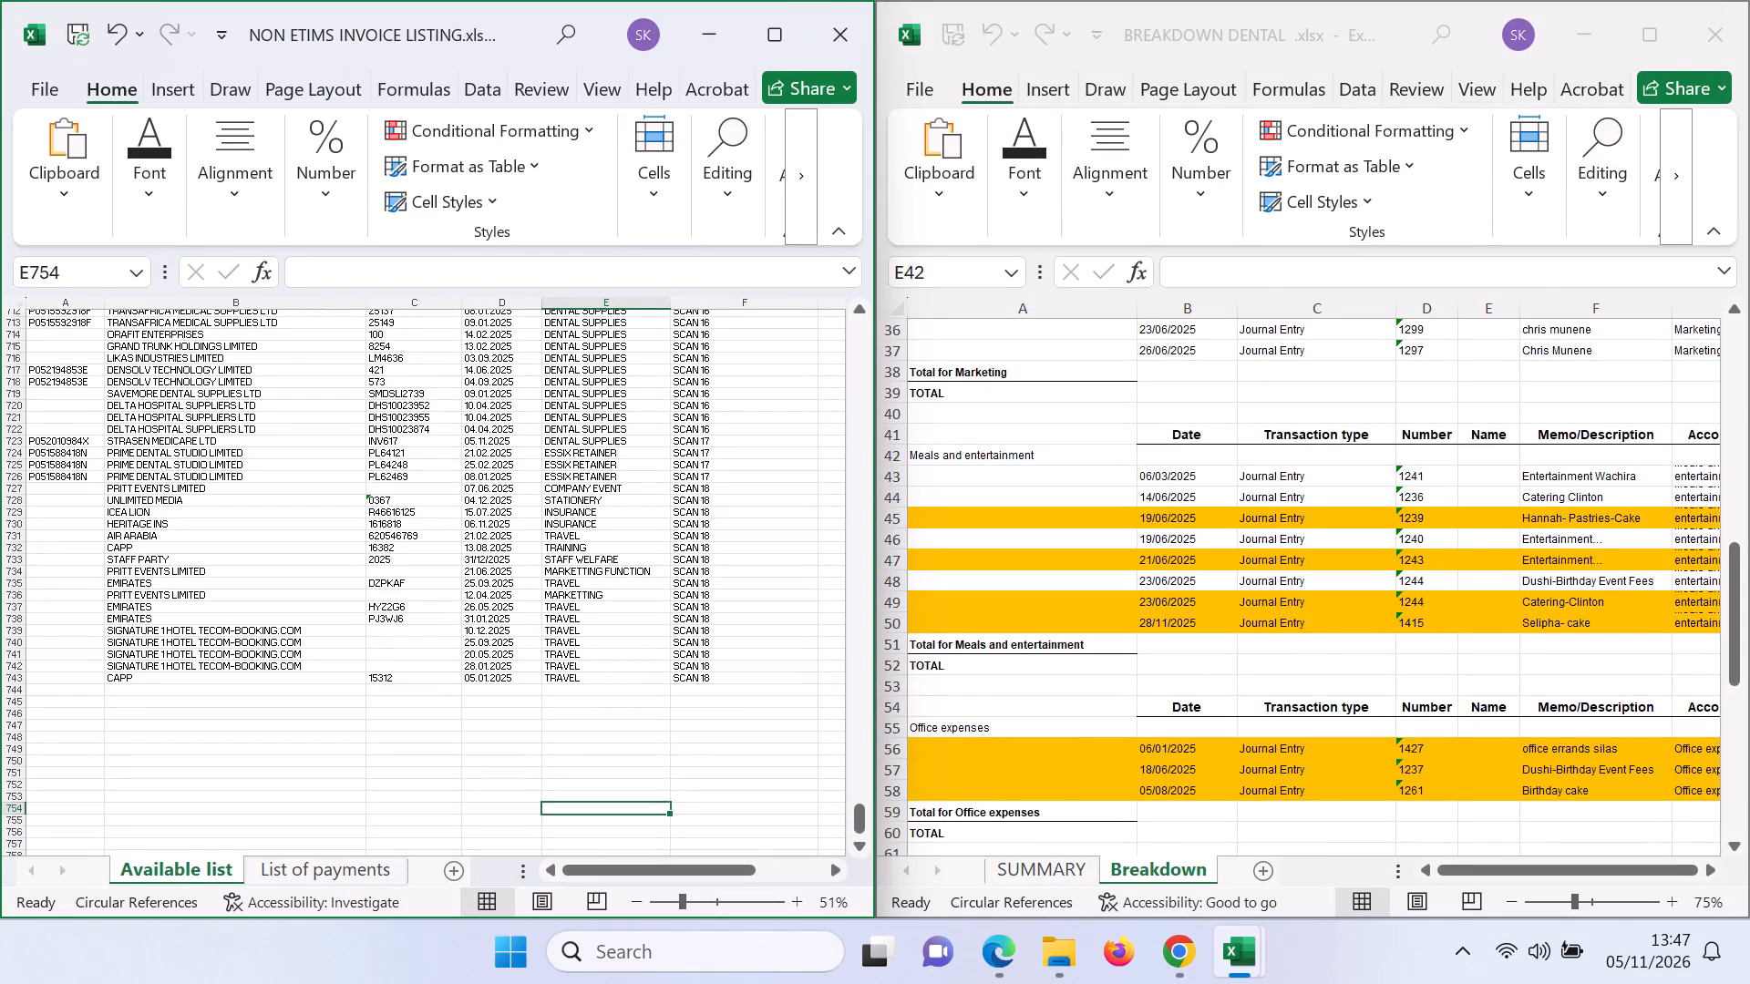
pyautogui.moveTo(1463, 459); pyautogui.dragTo(1507, 702)
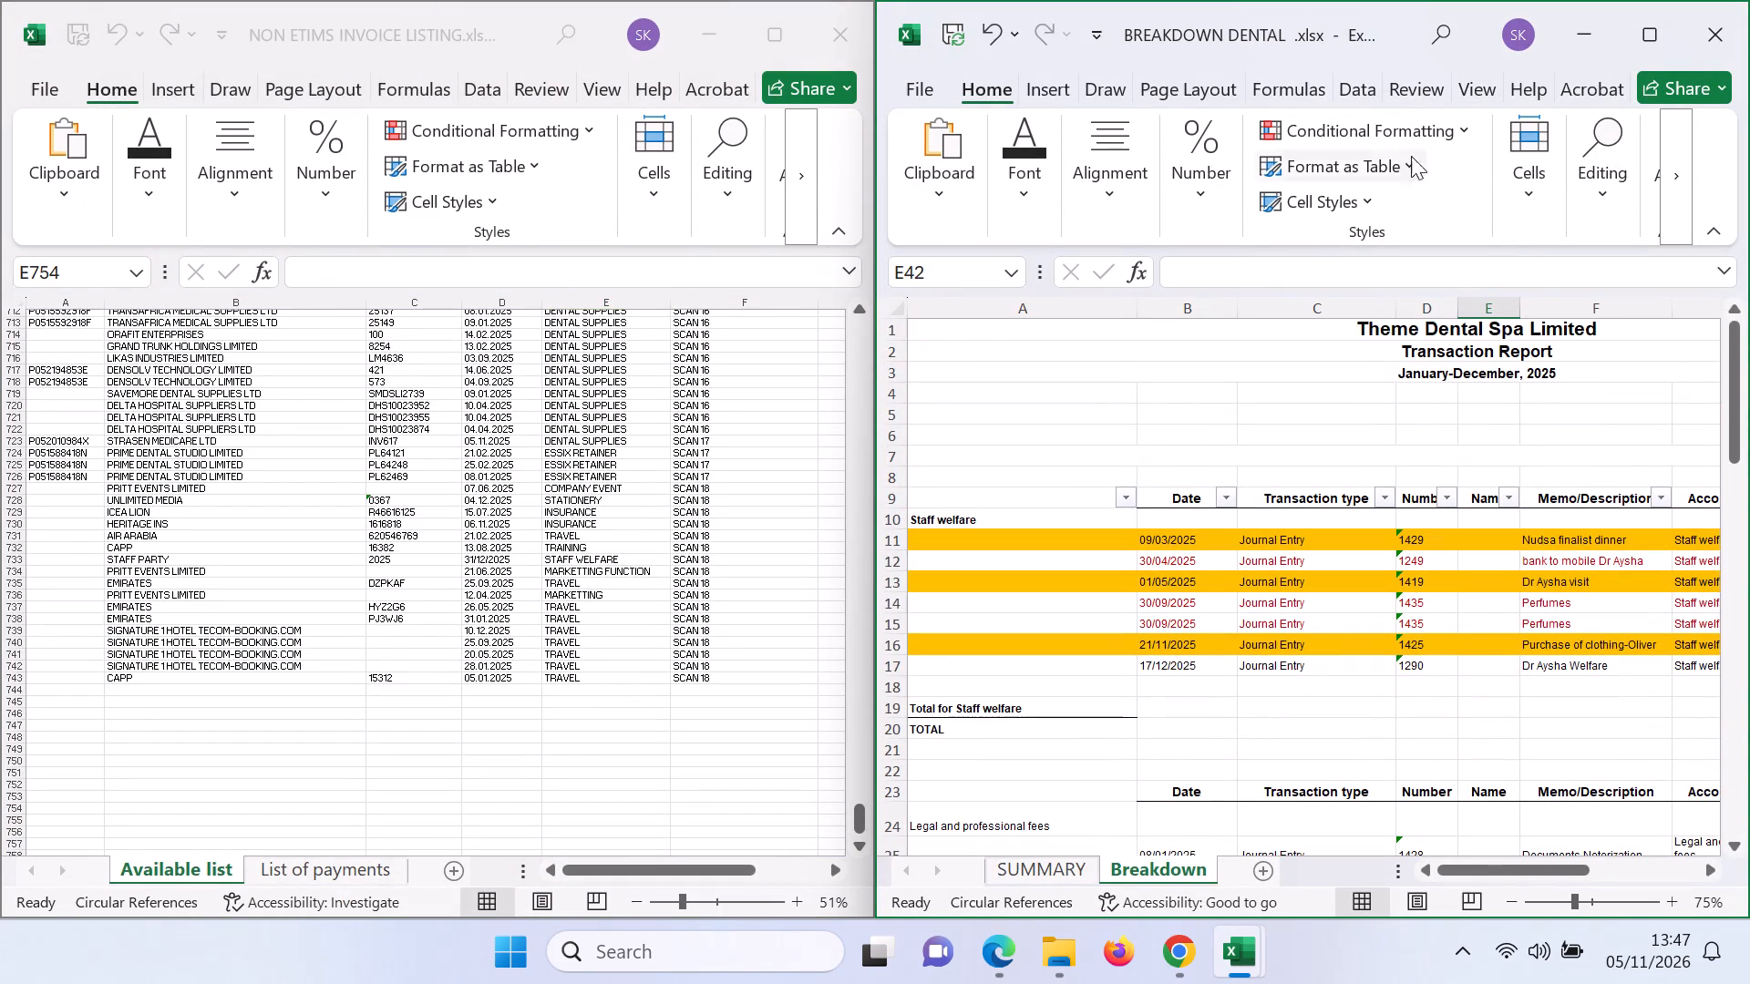
pyautogui.click(1640, 41)
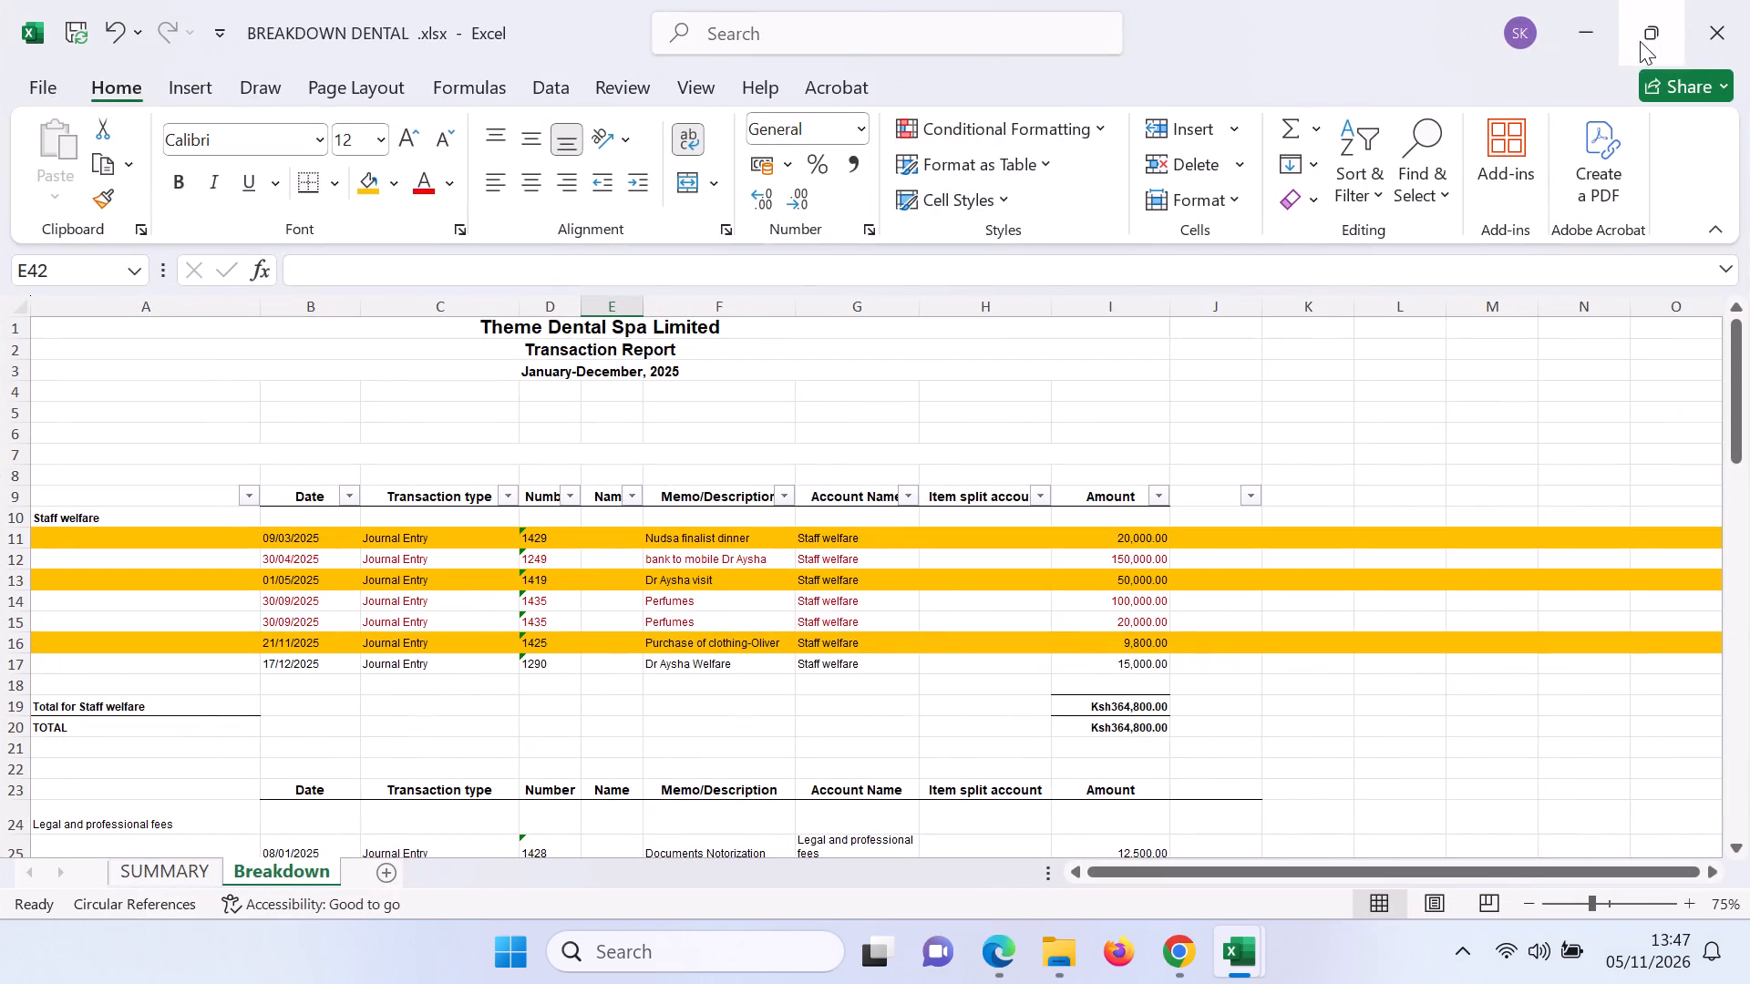
pyautogui.click(1596, 31)
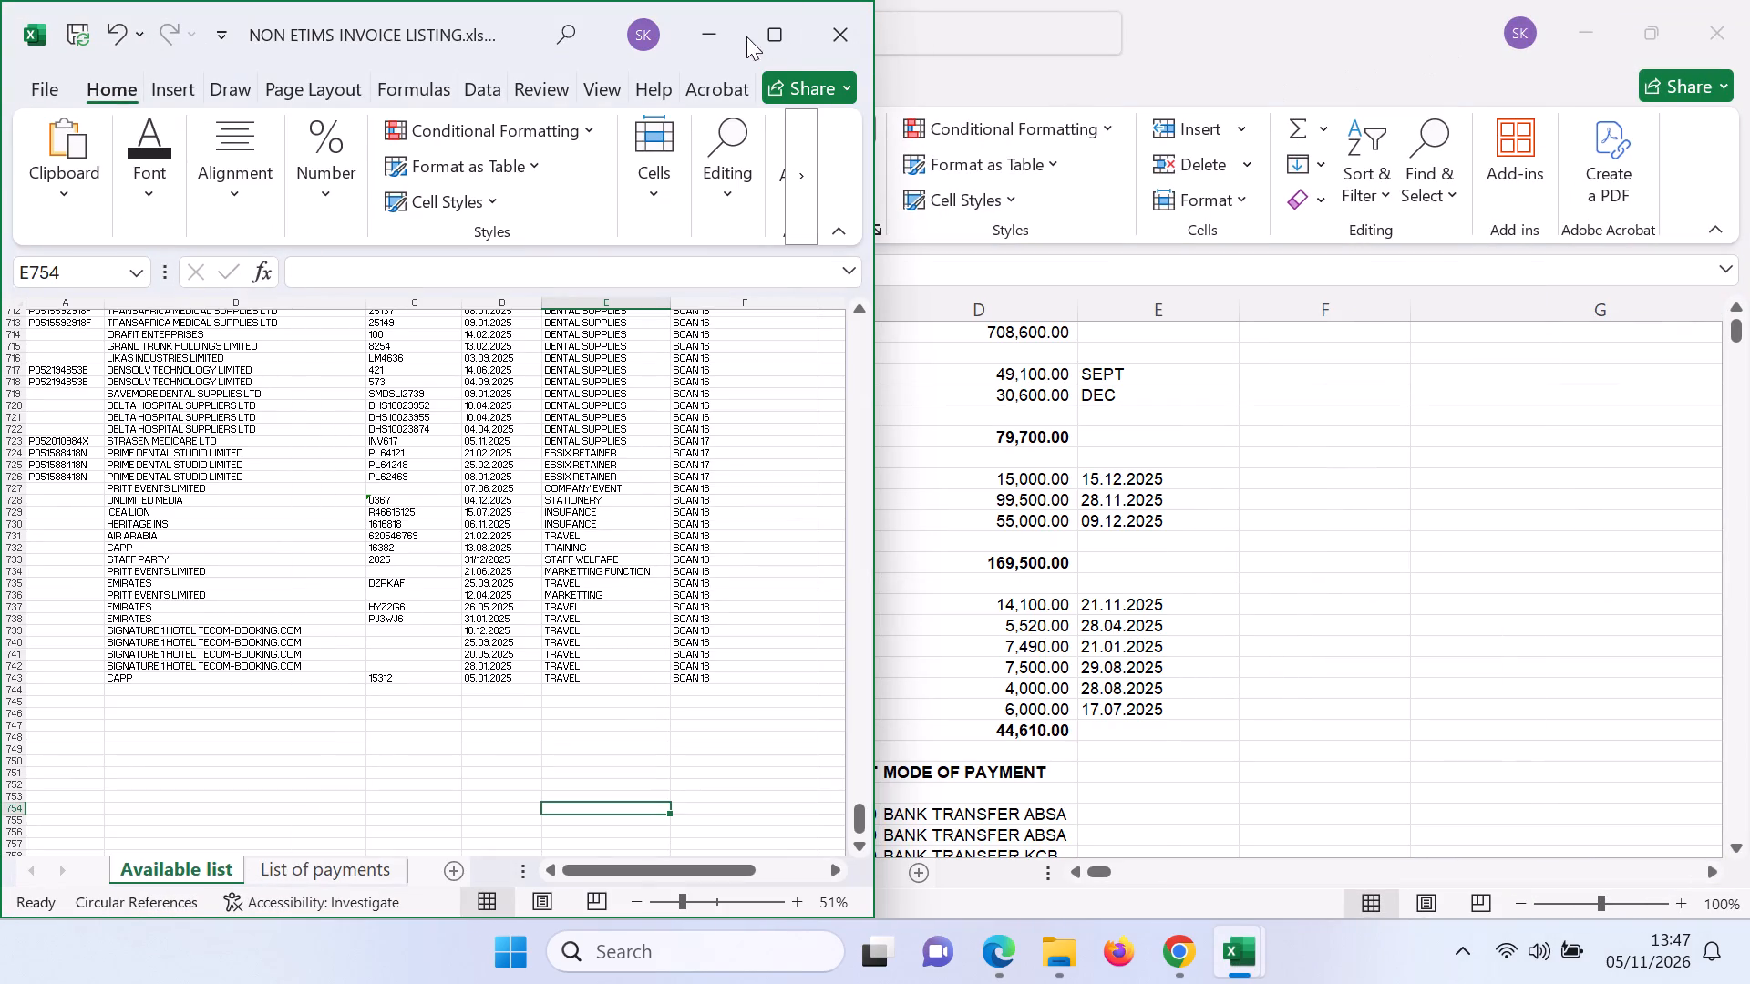
pyautogui.click(777, 31)
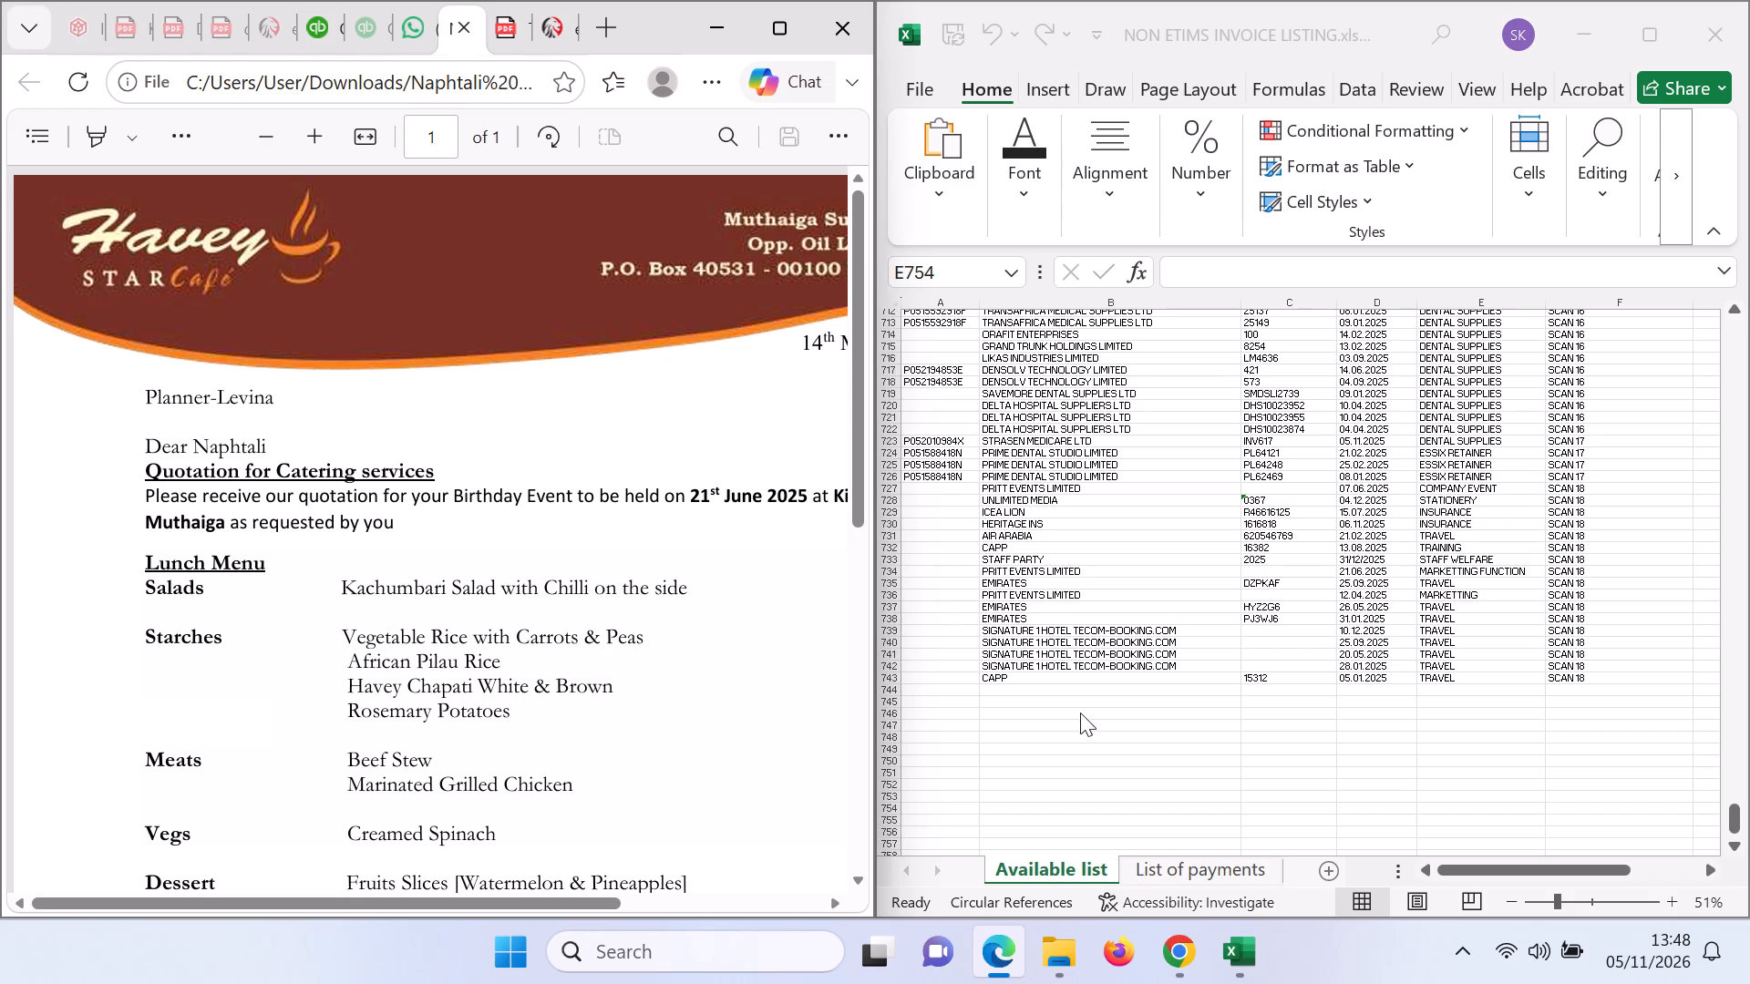
# Enter the supplier name HAVEY STAR CAFE in cell B746 of the Available list sheet.
pyautogui.click(1039, 717)
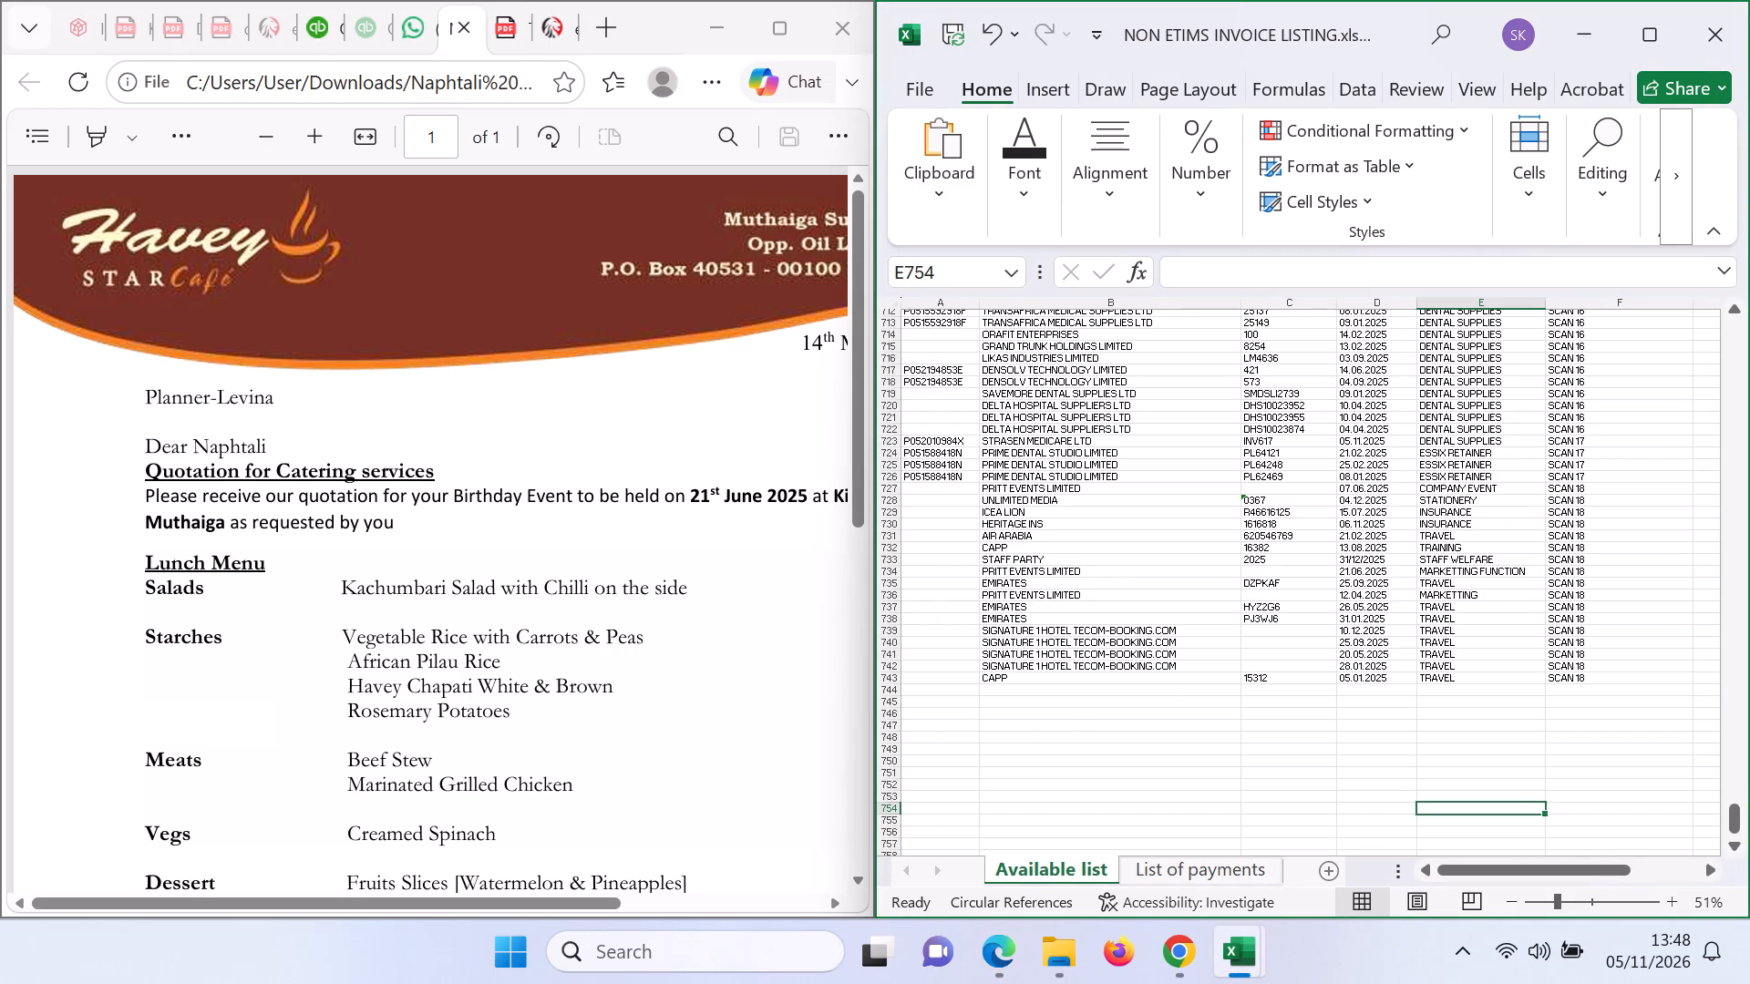
pyautogui.click(1014, 712)
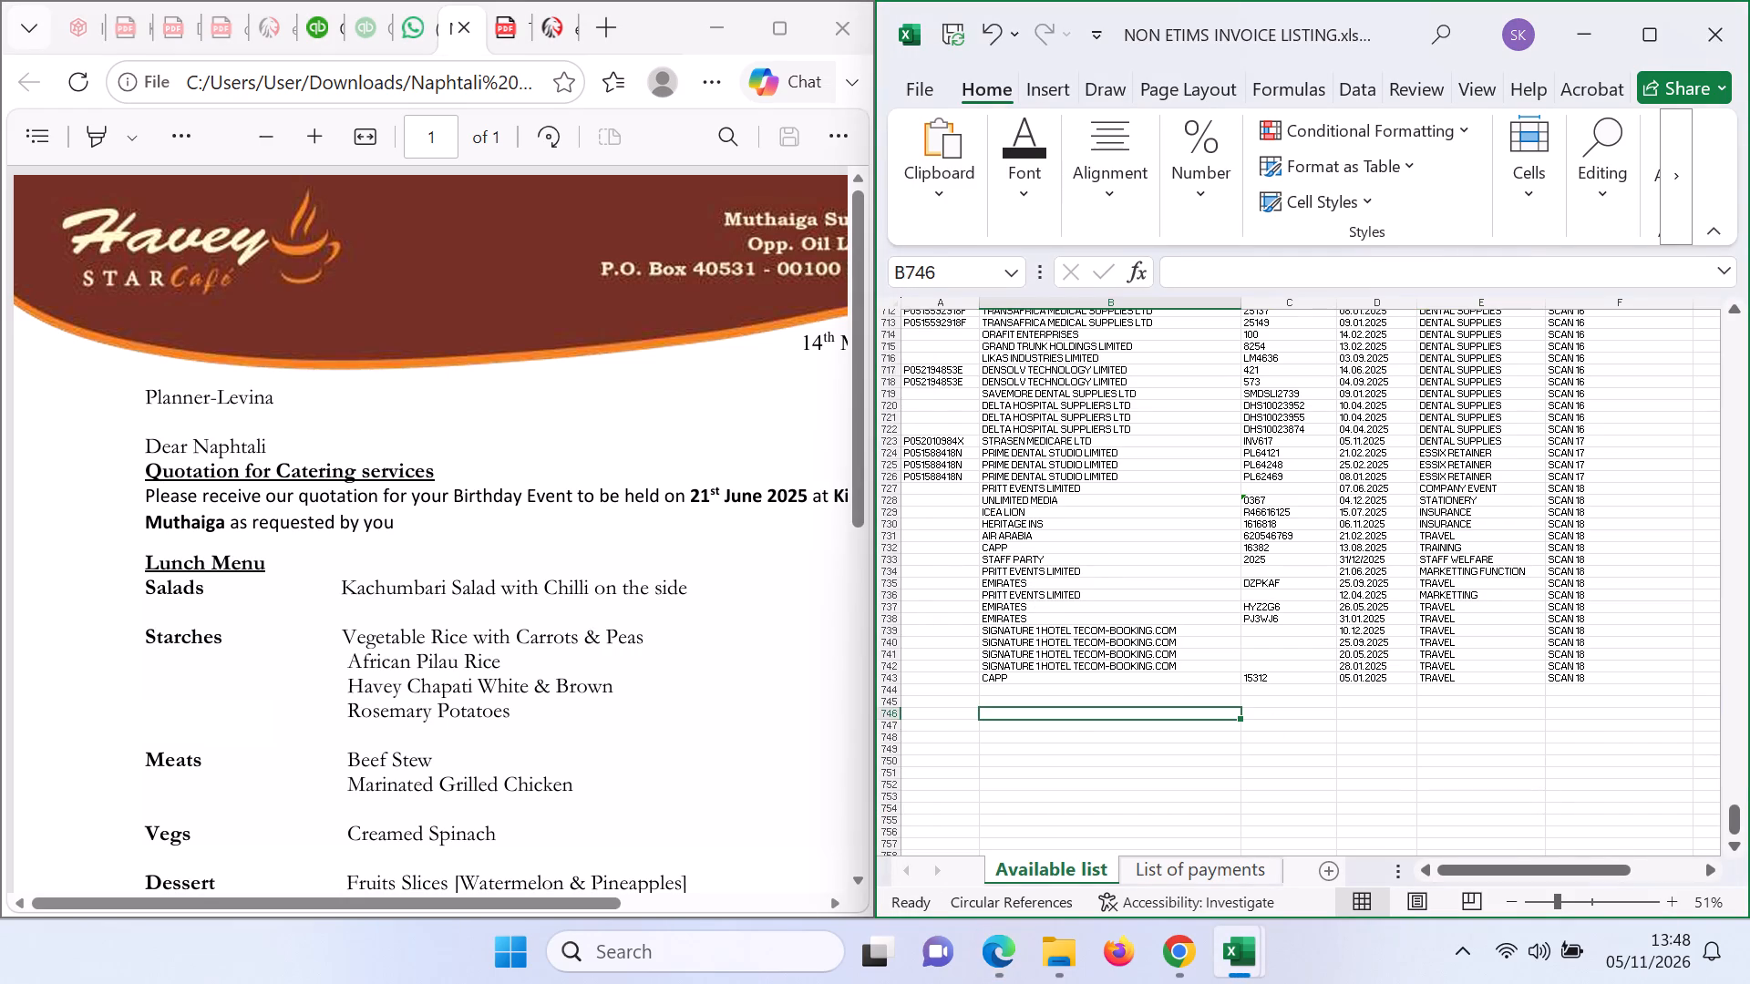
pyautogui.press('h')
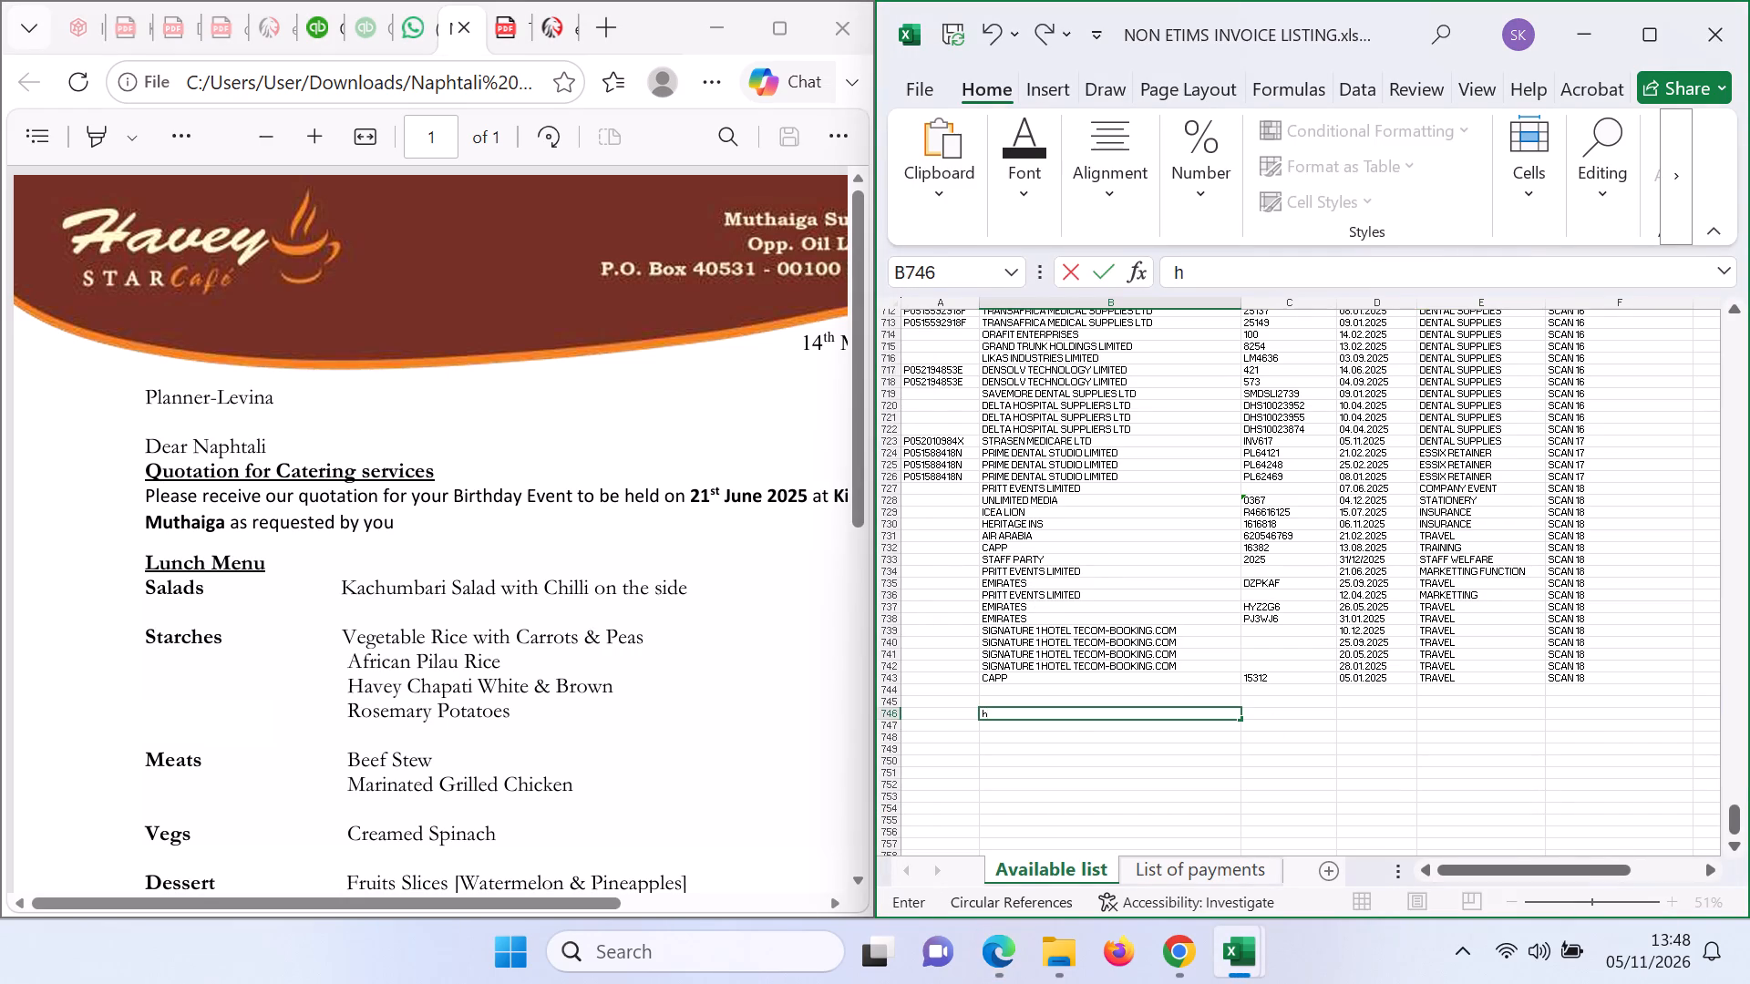
pyautogui.press('BackSpace')
pyautogui.write('HA')
pyautogui.write('VE')
pyautogui.write('Y')
pyautogui.press('space')
pyautogui.write('STAR CAFE')
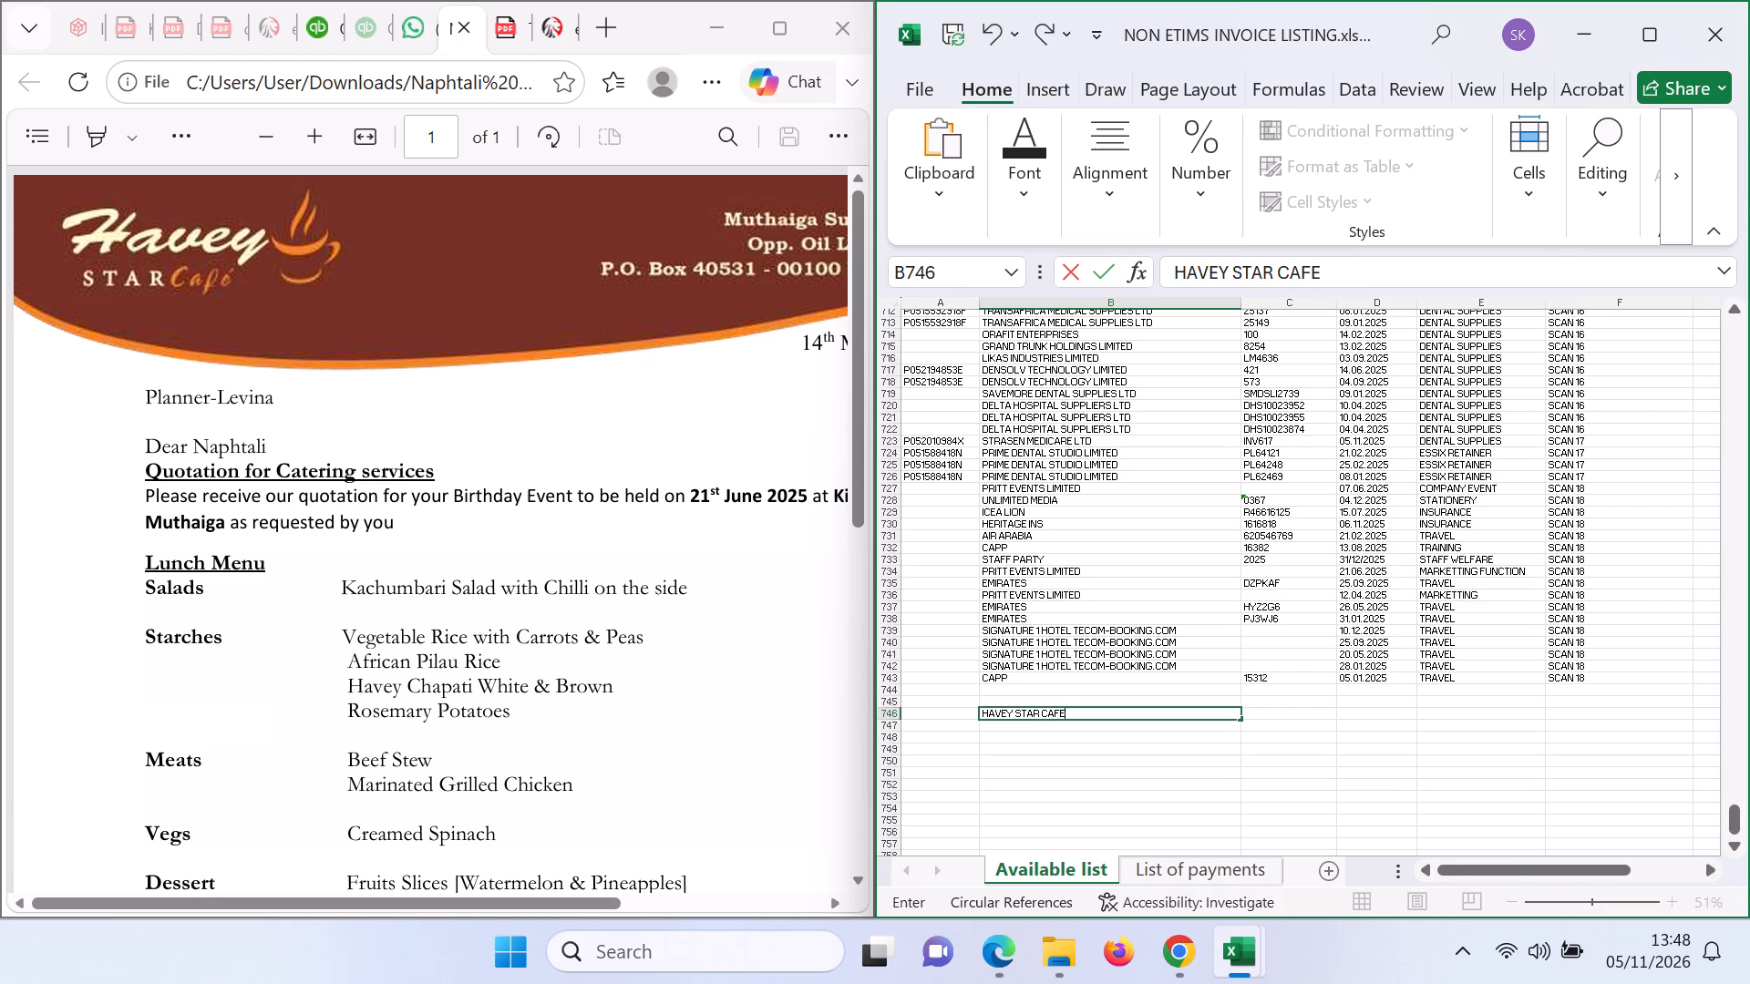
pyautogui.click(1257, 715)
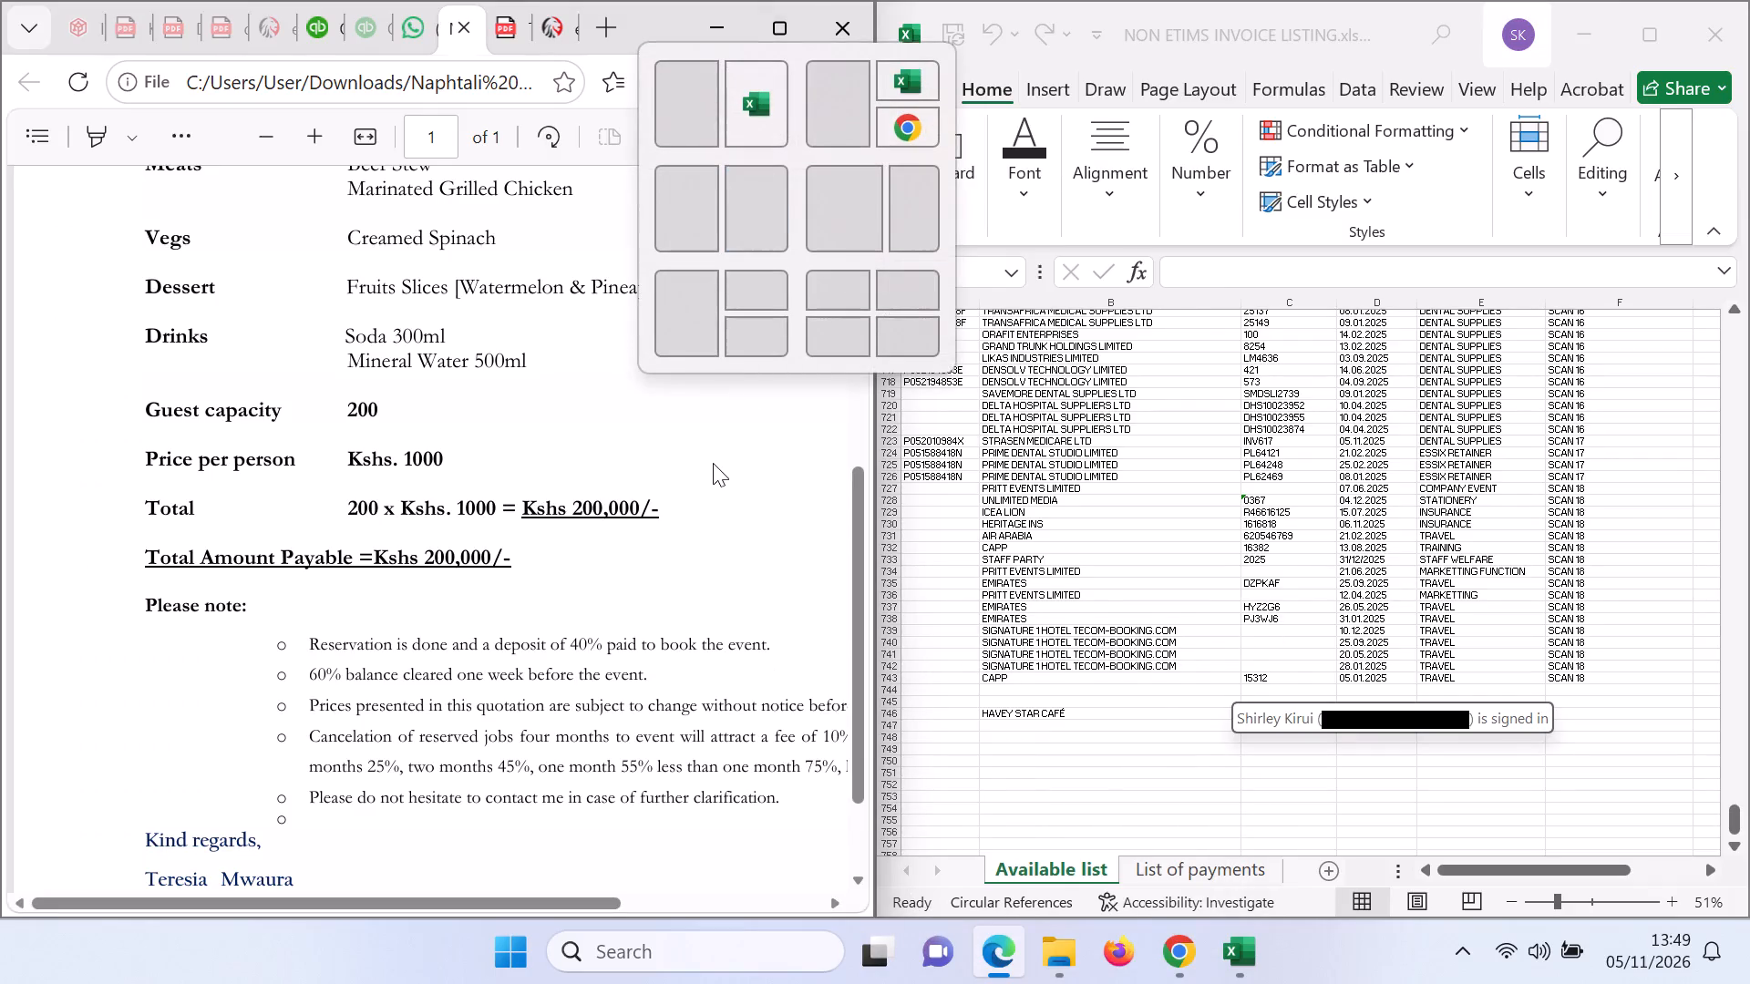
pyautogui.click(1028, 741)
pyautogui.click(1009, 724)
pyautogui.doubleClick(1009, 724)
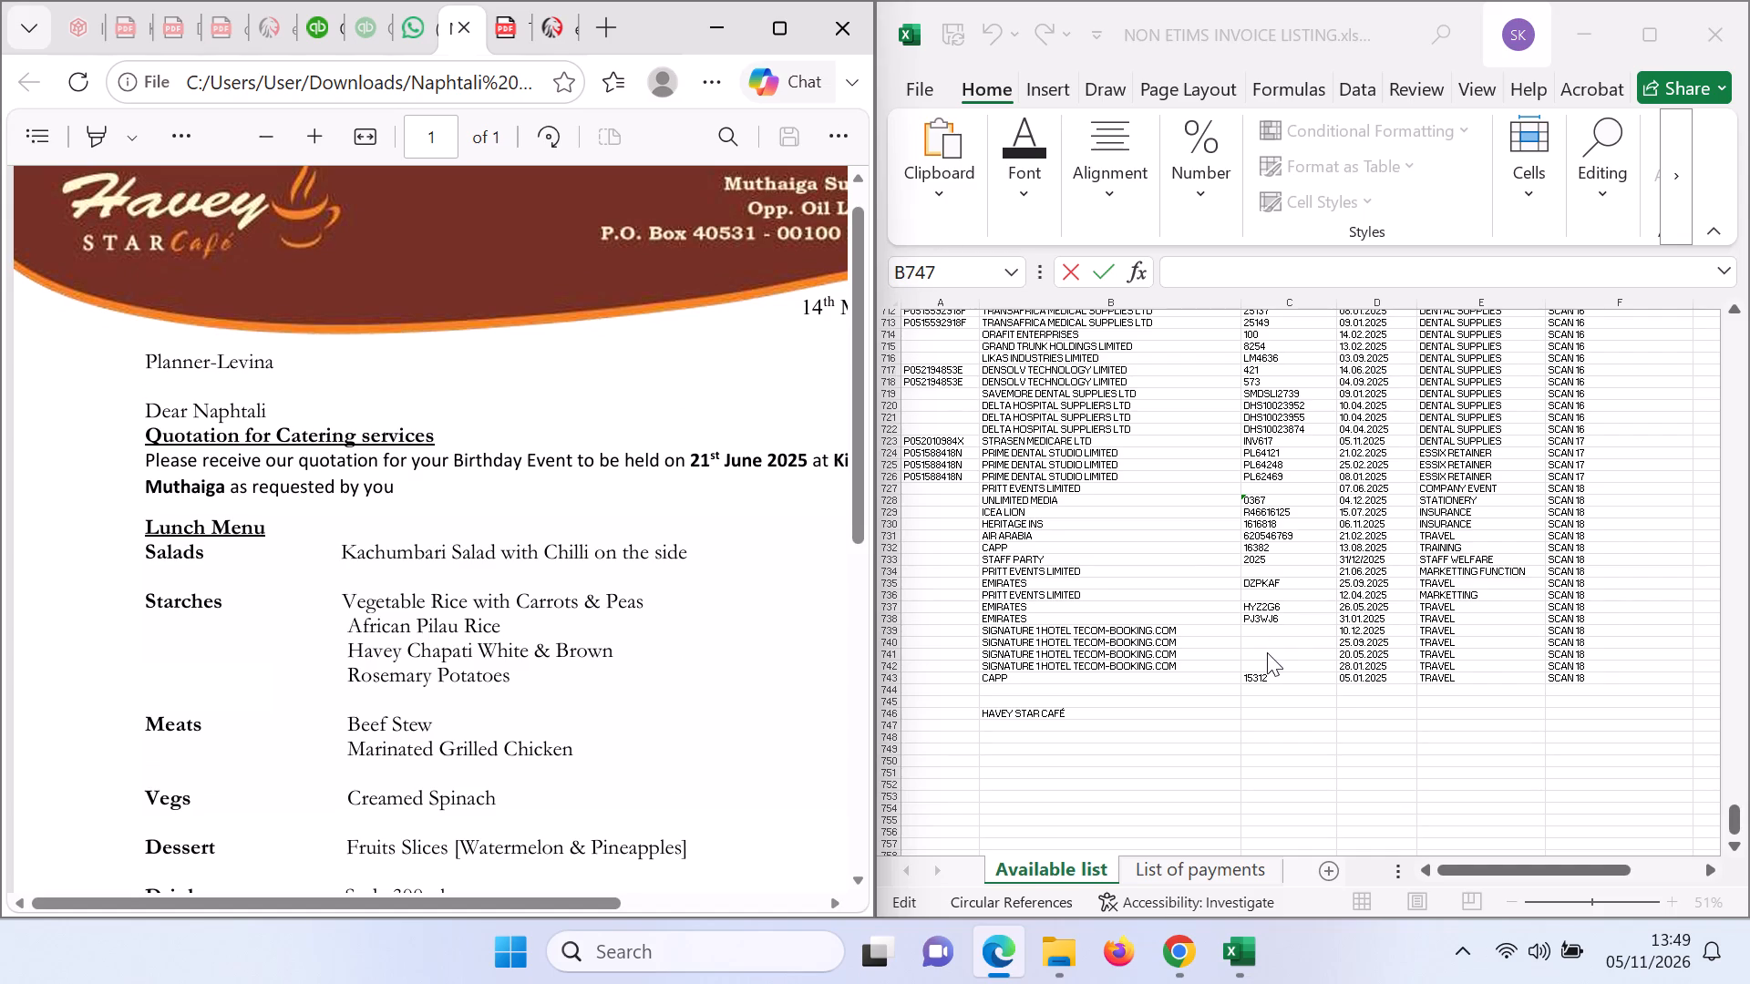
# Check the issue date on the catering quotation and enter 14.03.2024 in cell D746 of the HAVEY STAR CAFE row.
pyautogui.click(1365, 711)
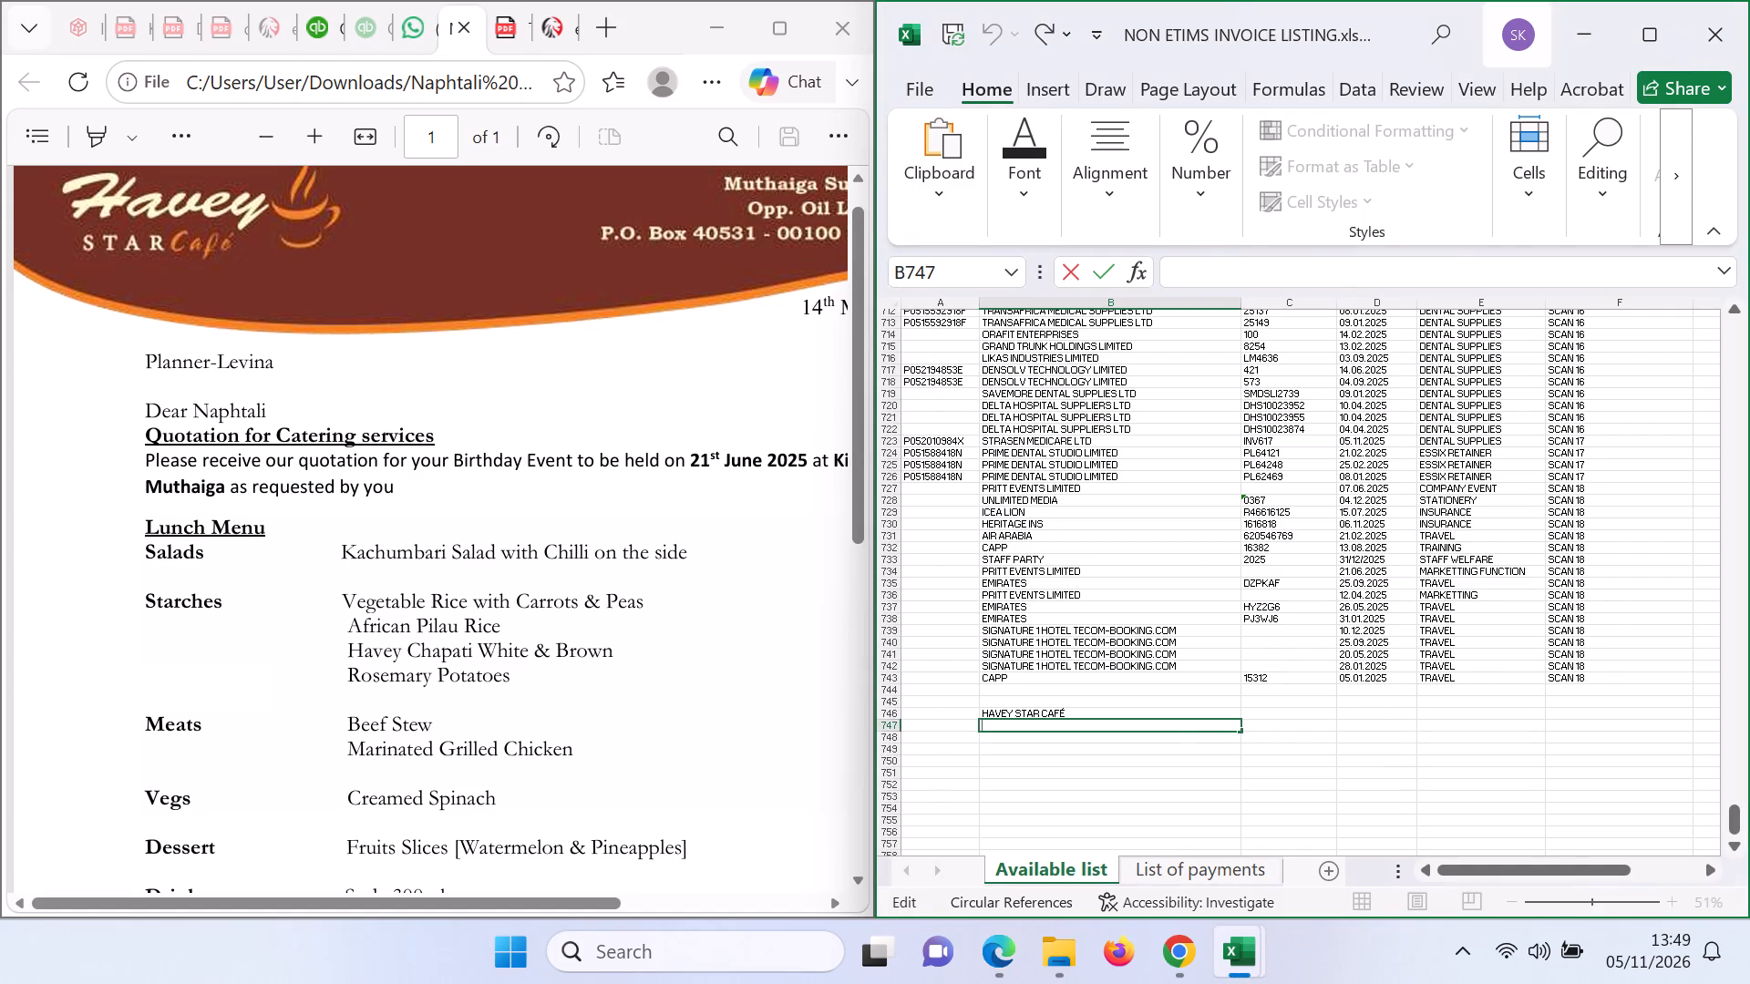
pyautogui.click(1350, 721)
pyautogui.click(1354, 708)
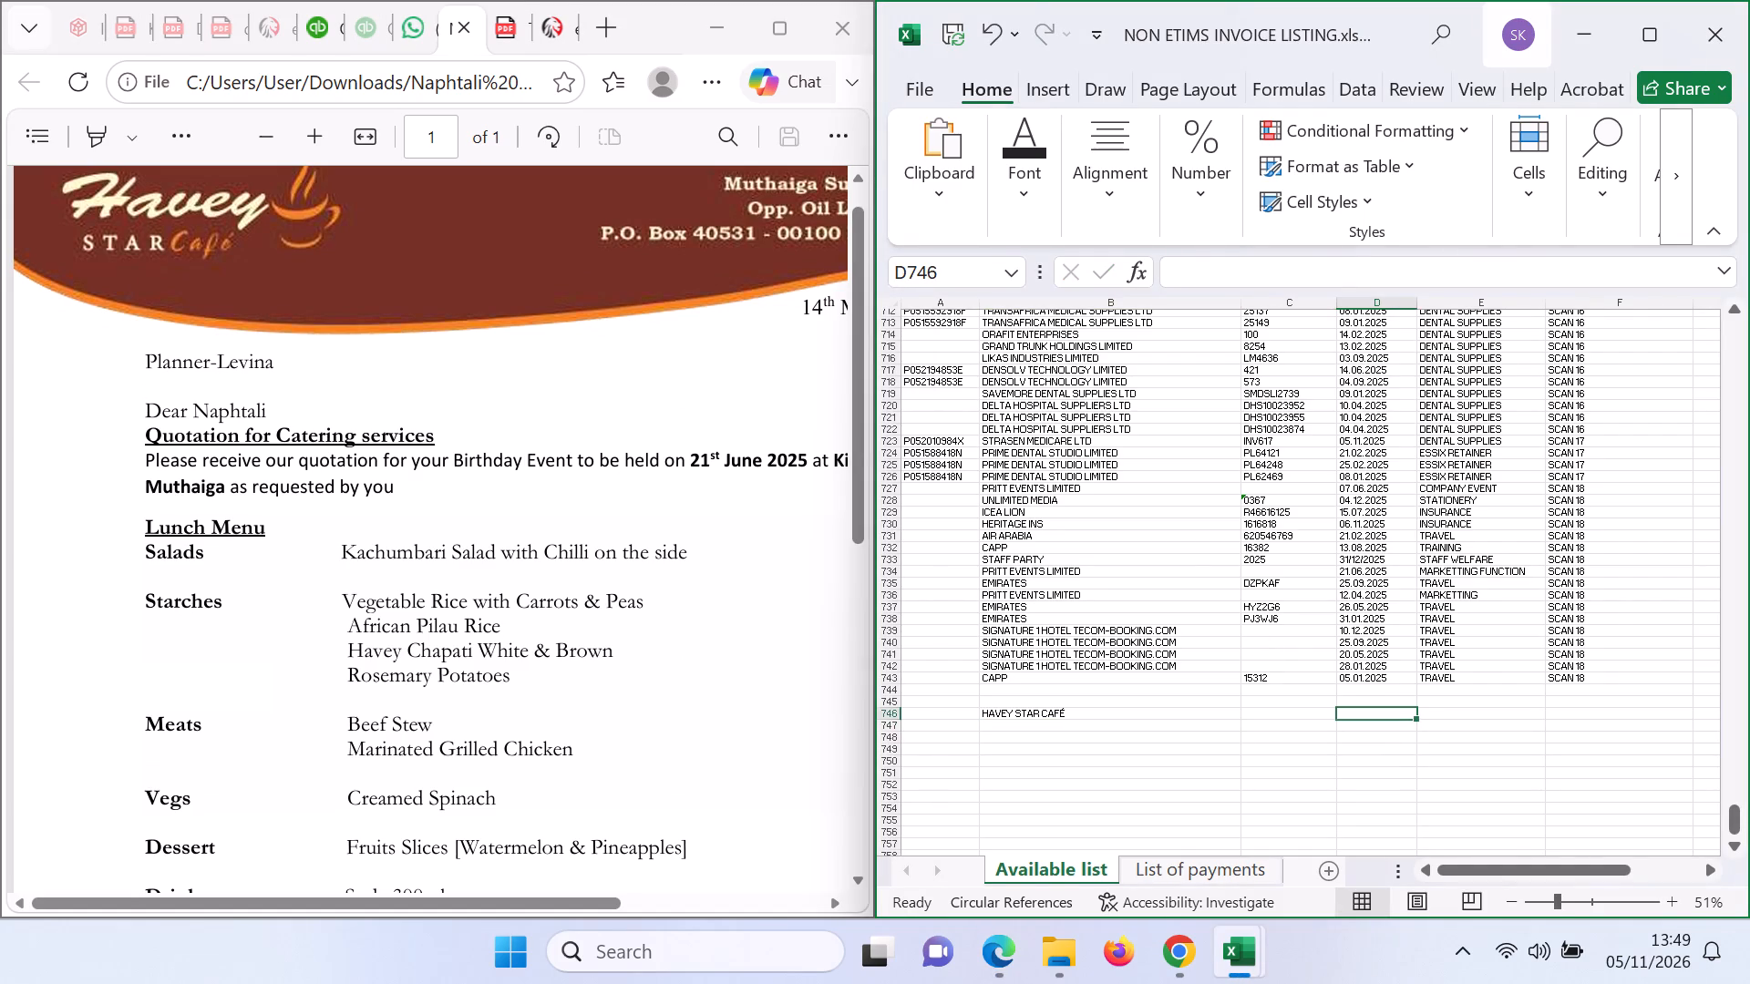
pyautogui.write('21')
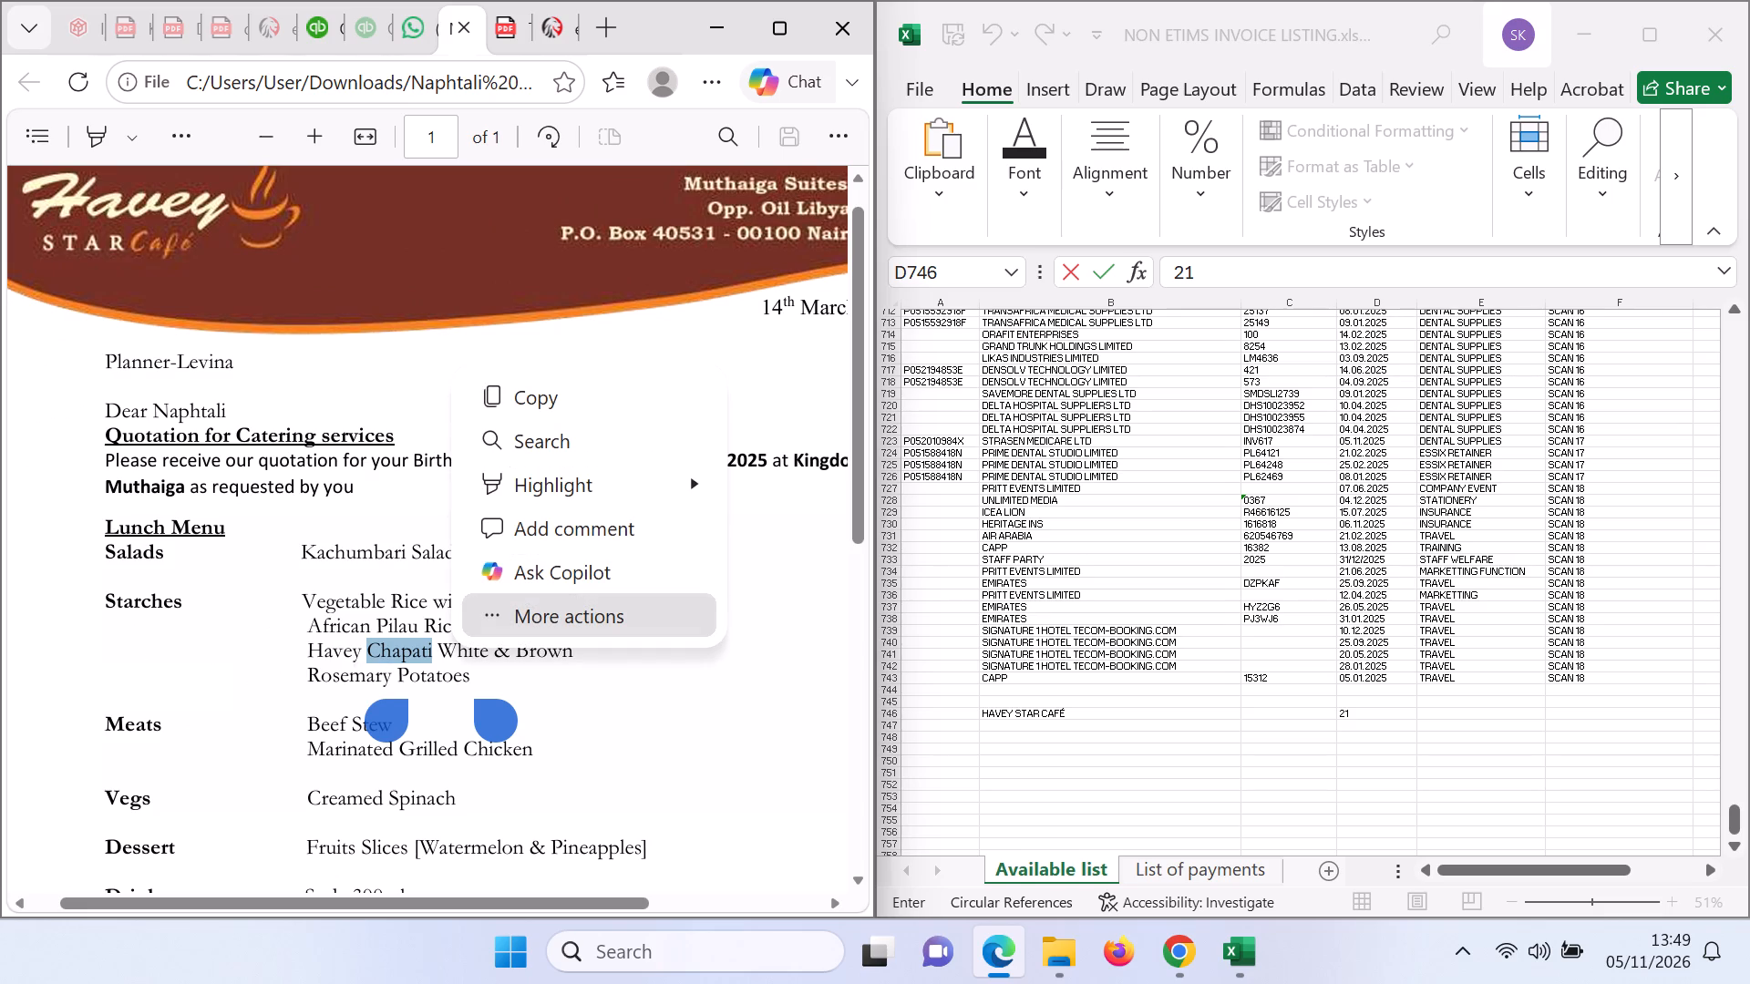
pyautogui.click(709, 702)
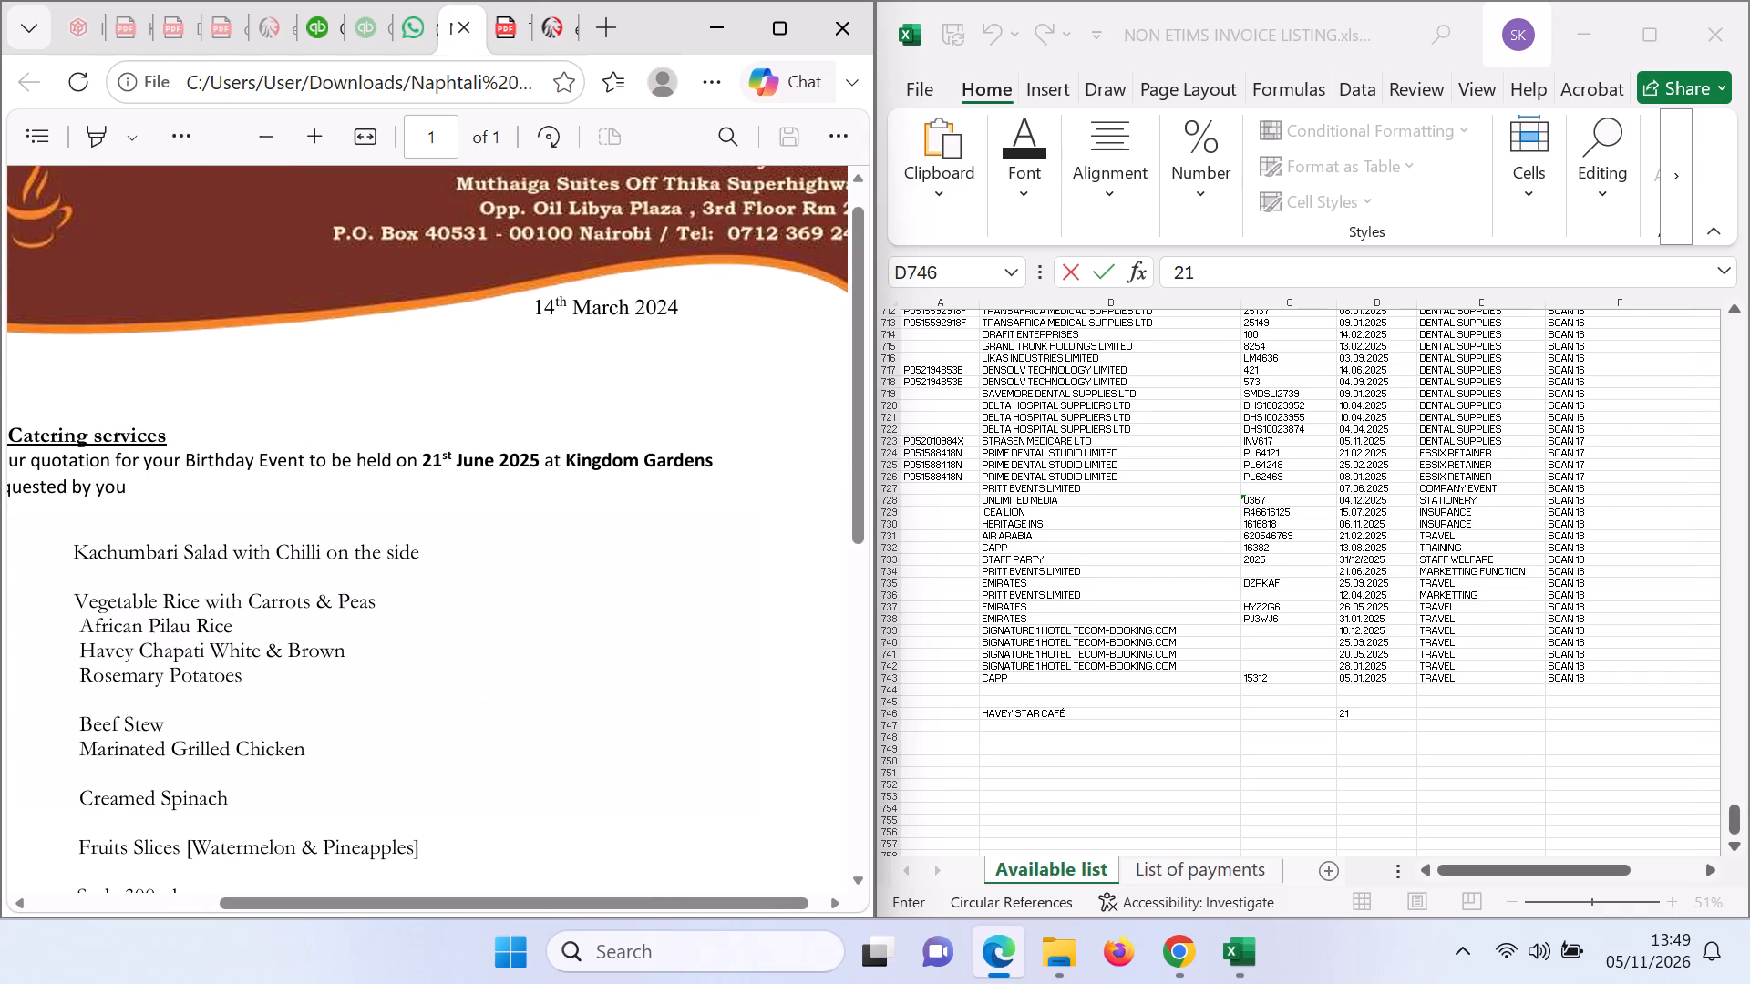
pyautogui.tripleClick(690, 305)
pyautogui.tripleClick(690, 305)
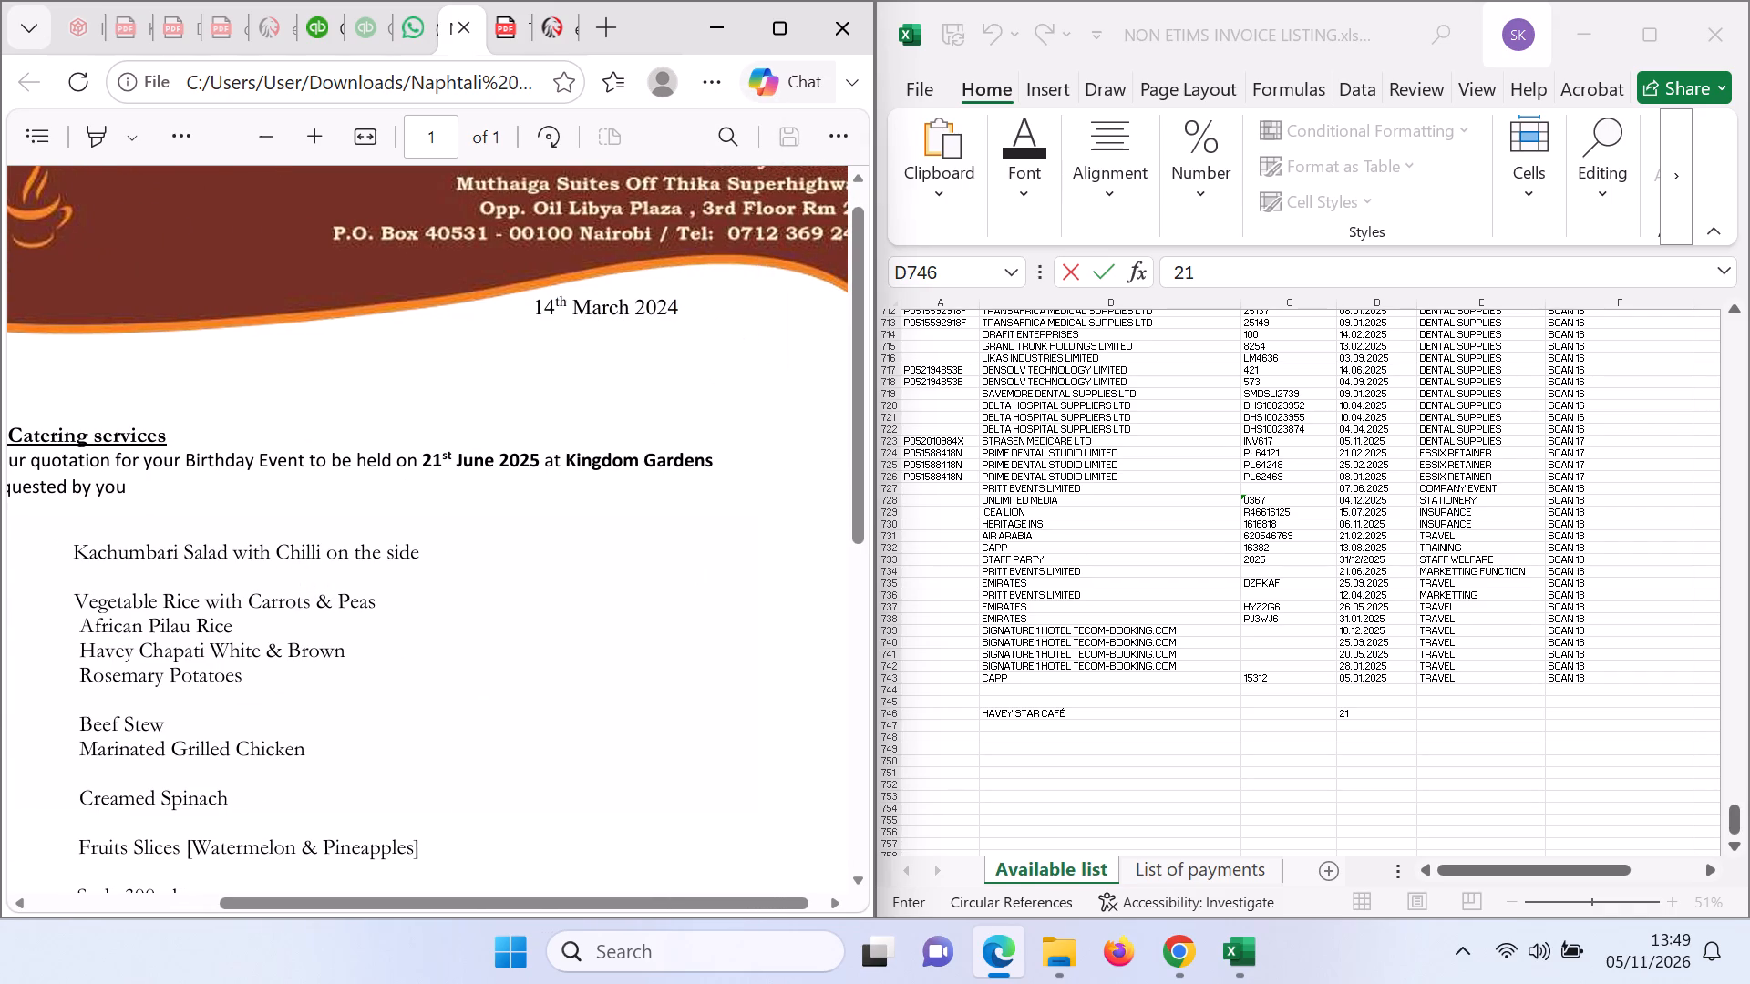
pyautogui.click(690, 305)
pyautogui.doubleClick(690, 305)
pyautogui.click(690, 305)
pyautogui.click(1356, 713)
pyautogui.write('.0')
pyautogui.press('BackSpace')
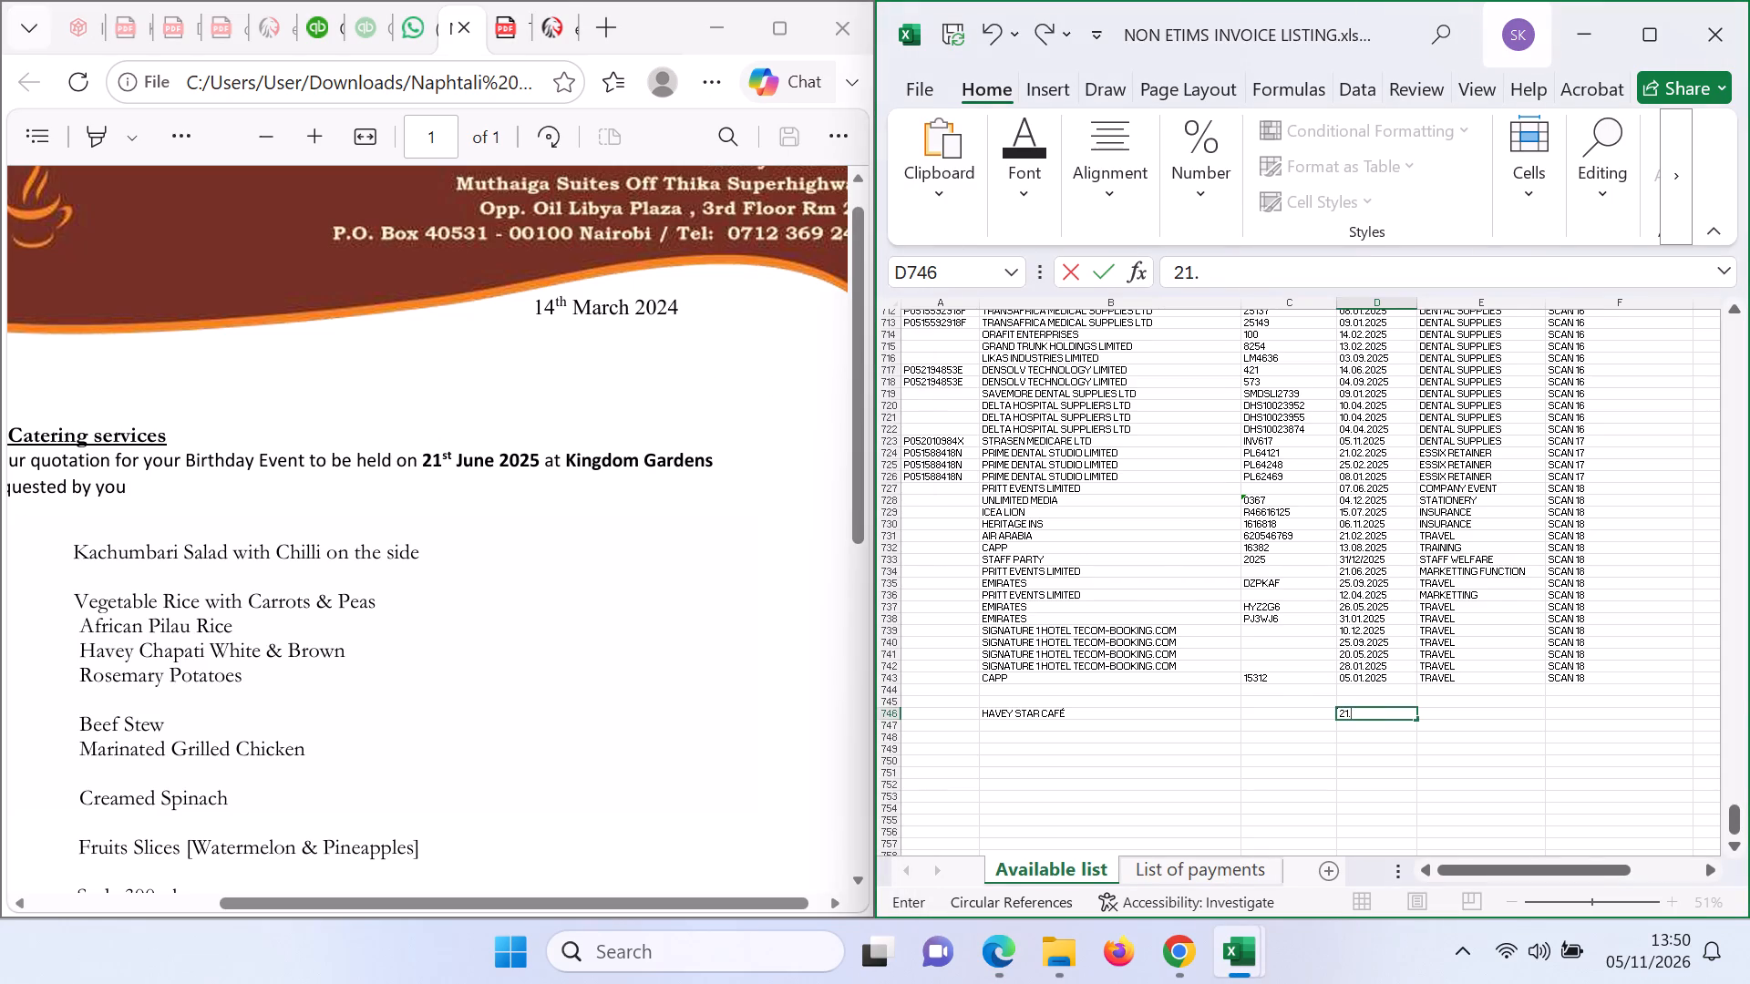
pyautogui.press('BackSpace')
pyautogui.press('BackSpace')
pyautogui.press('BackSpace')
pyautogui.write('14')
pyautogui.write('.03.2024')
# Enter CLIENT EVENT as the description in cell E746 of the HAVEY STAR CAFE row.
pyautogui.click(1455, 718)
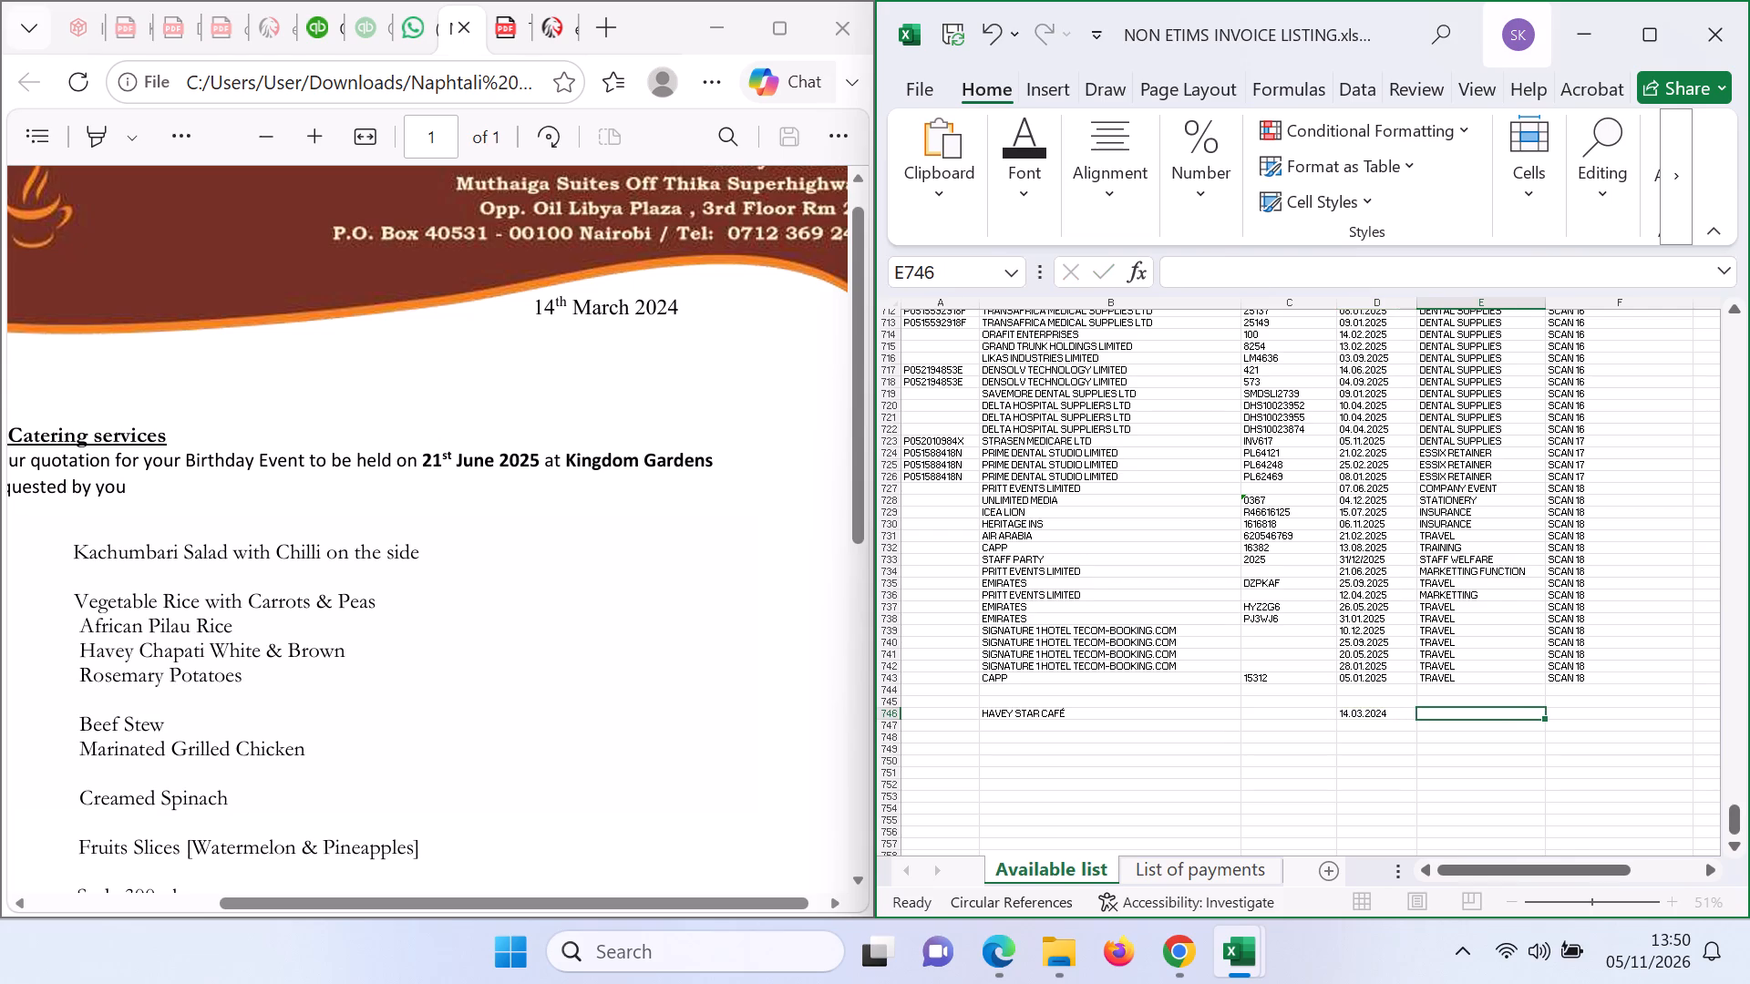
pyautogui.press('c')
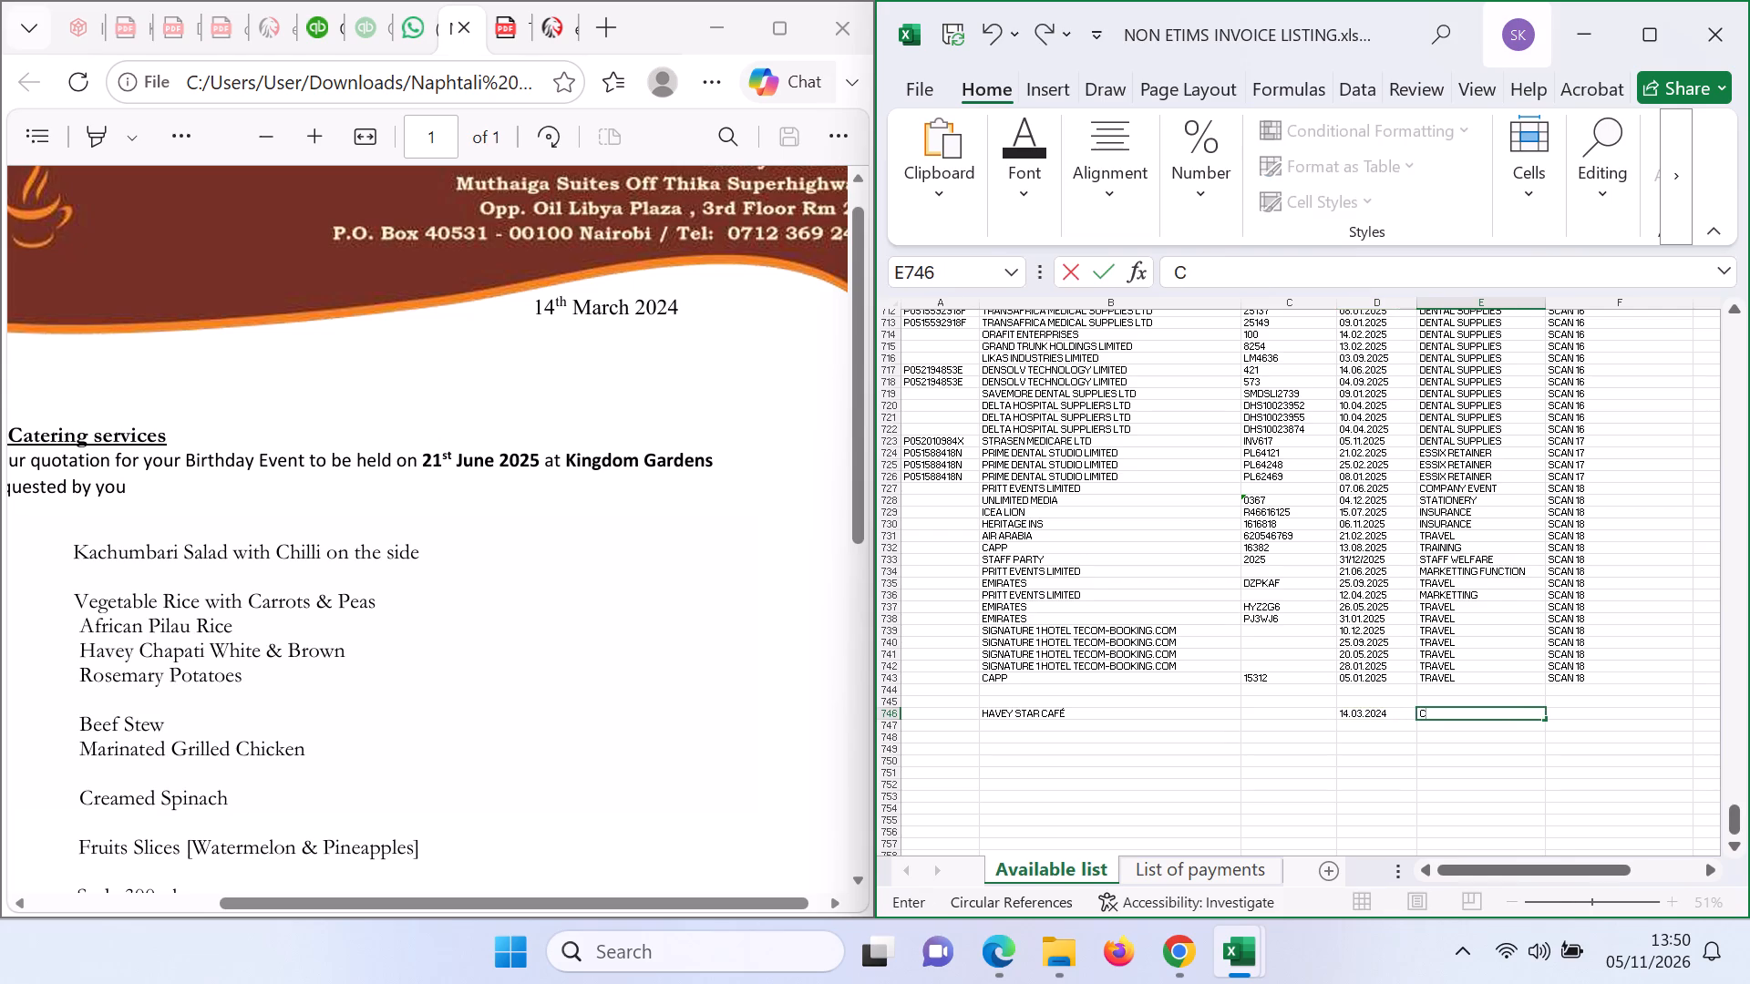
pyautogui.press('l')
pyautogui.write('IE')
pyautogui.write('NT EVENT')
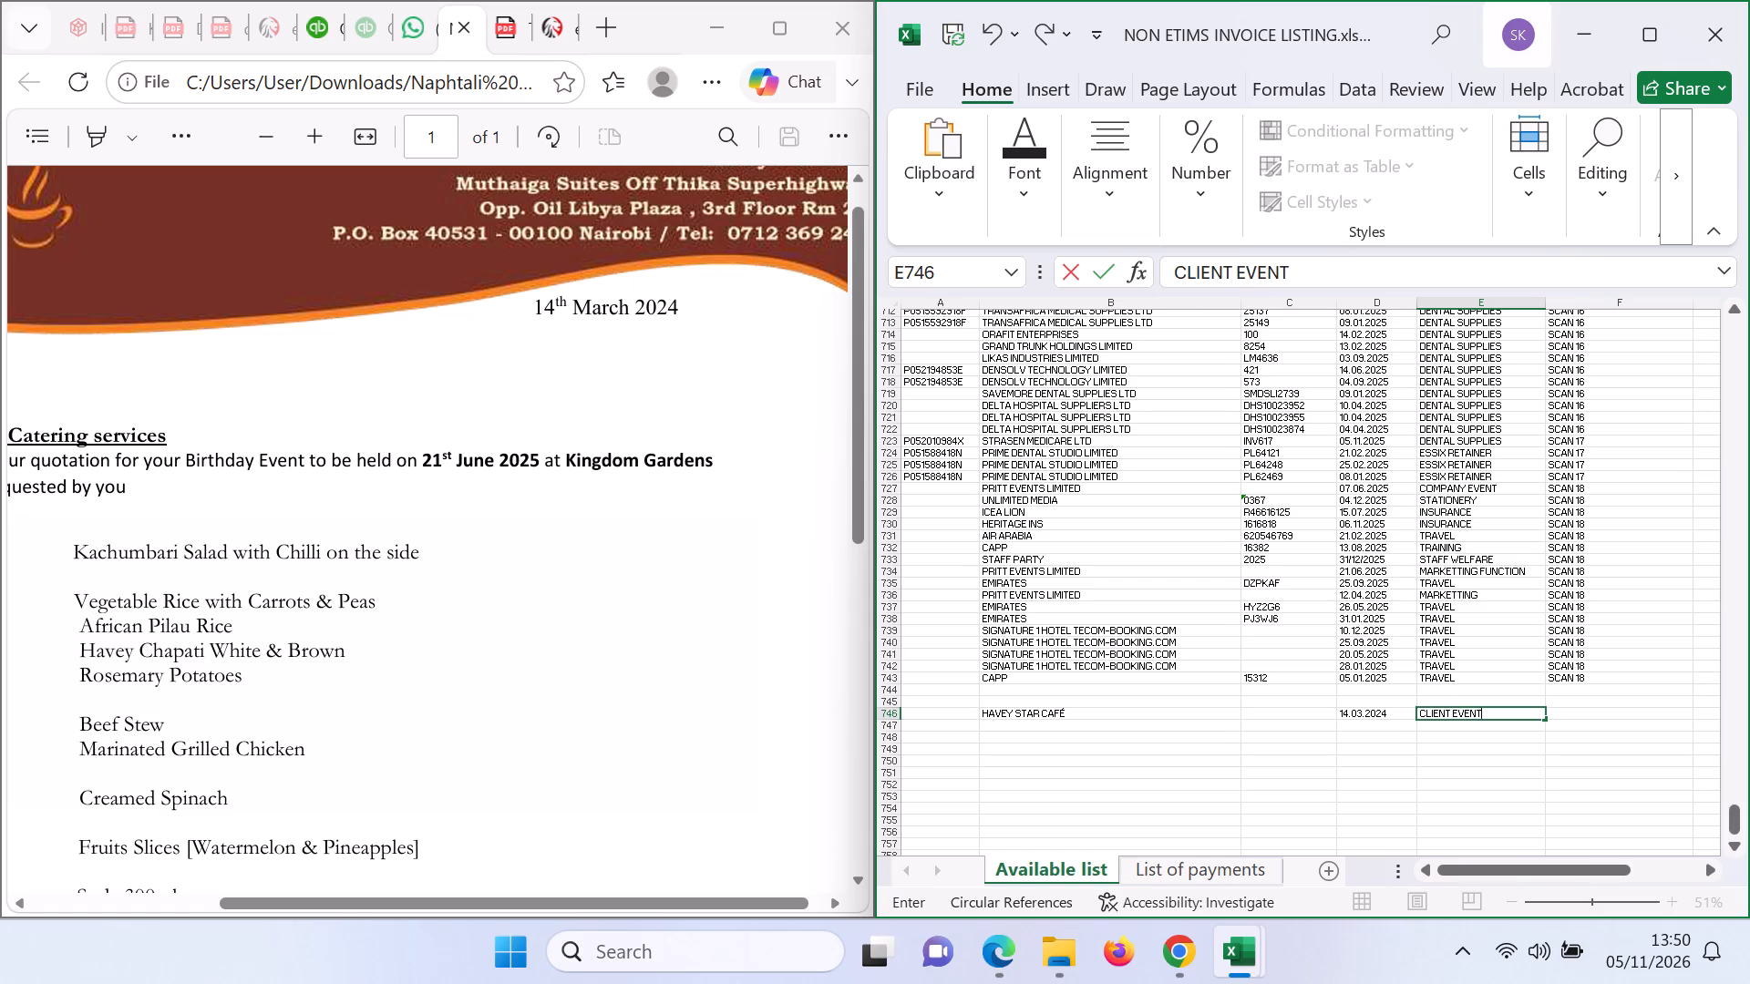
pyautogui.click(1075, 741)
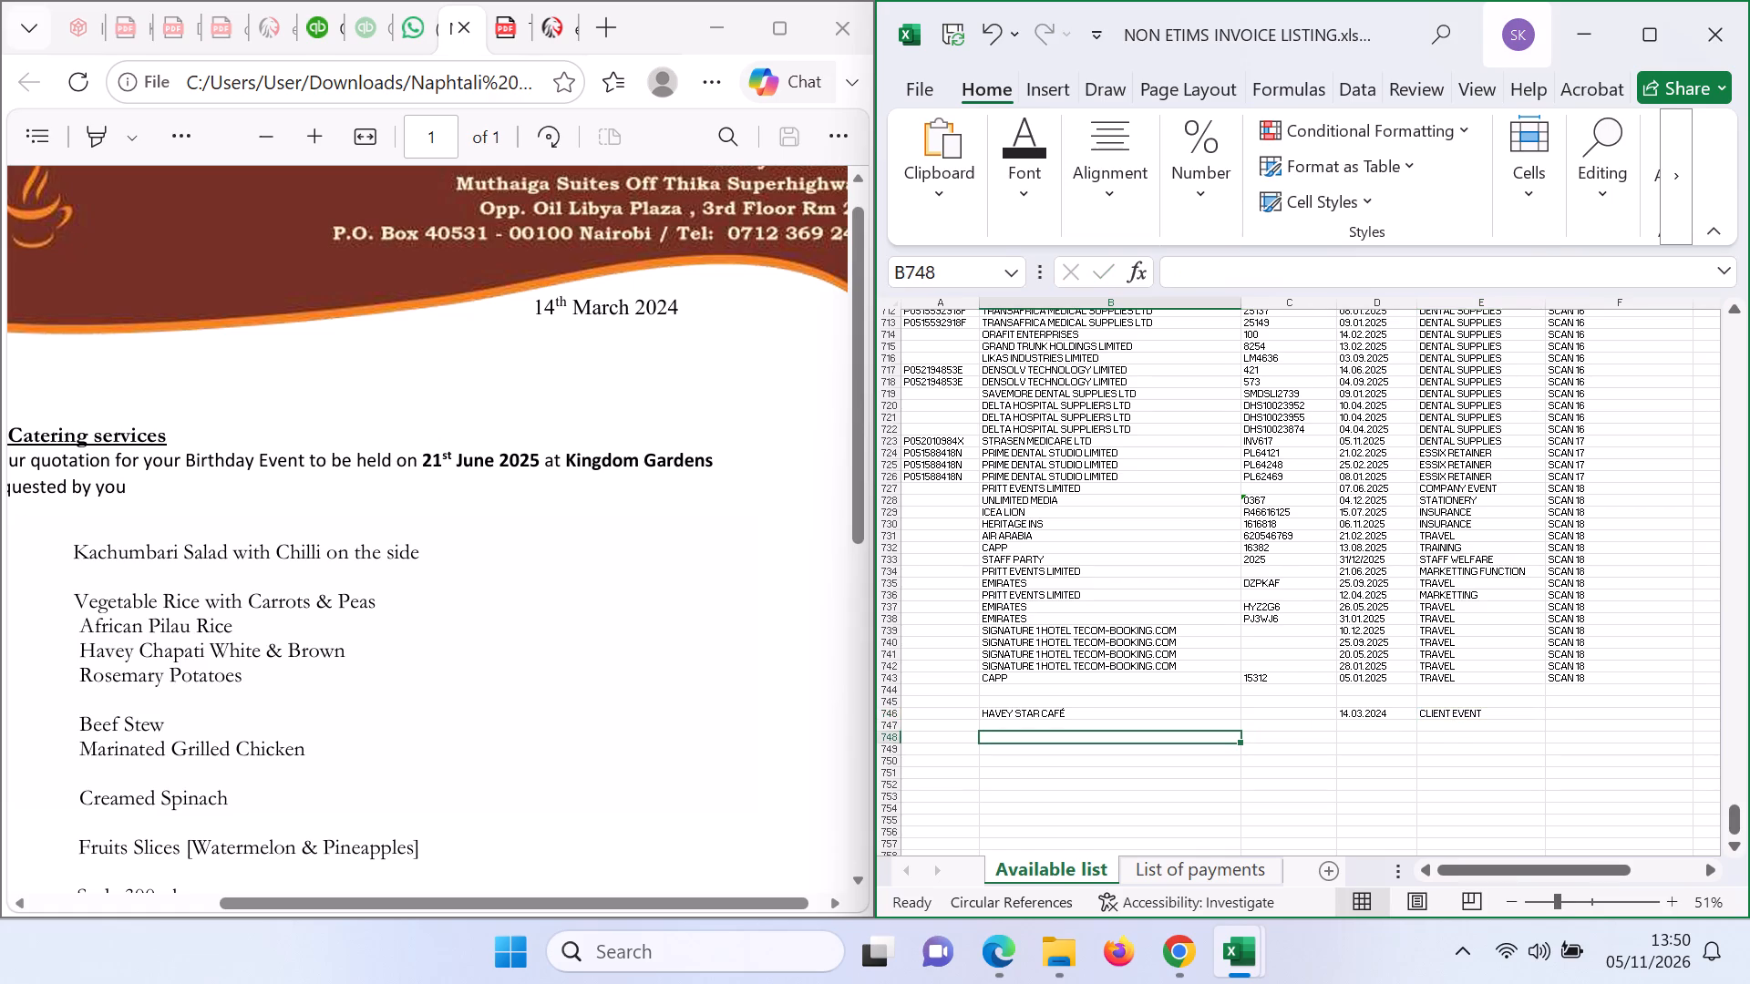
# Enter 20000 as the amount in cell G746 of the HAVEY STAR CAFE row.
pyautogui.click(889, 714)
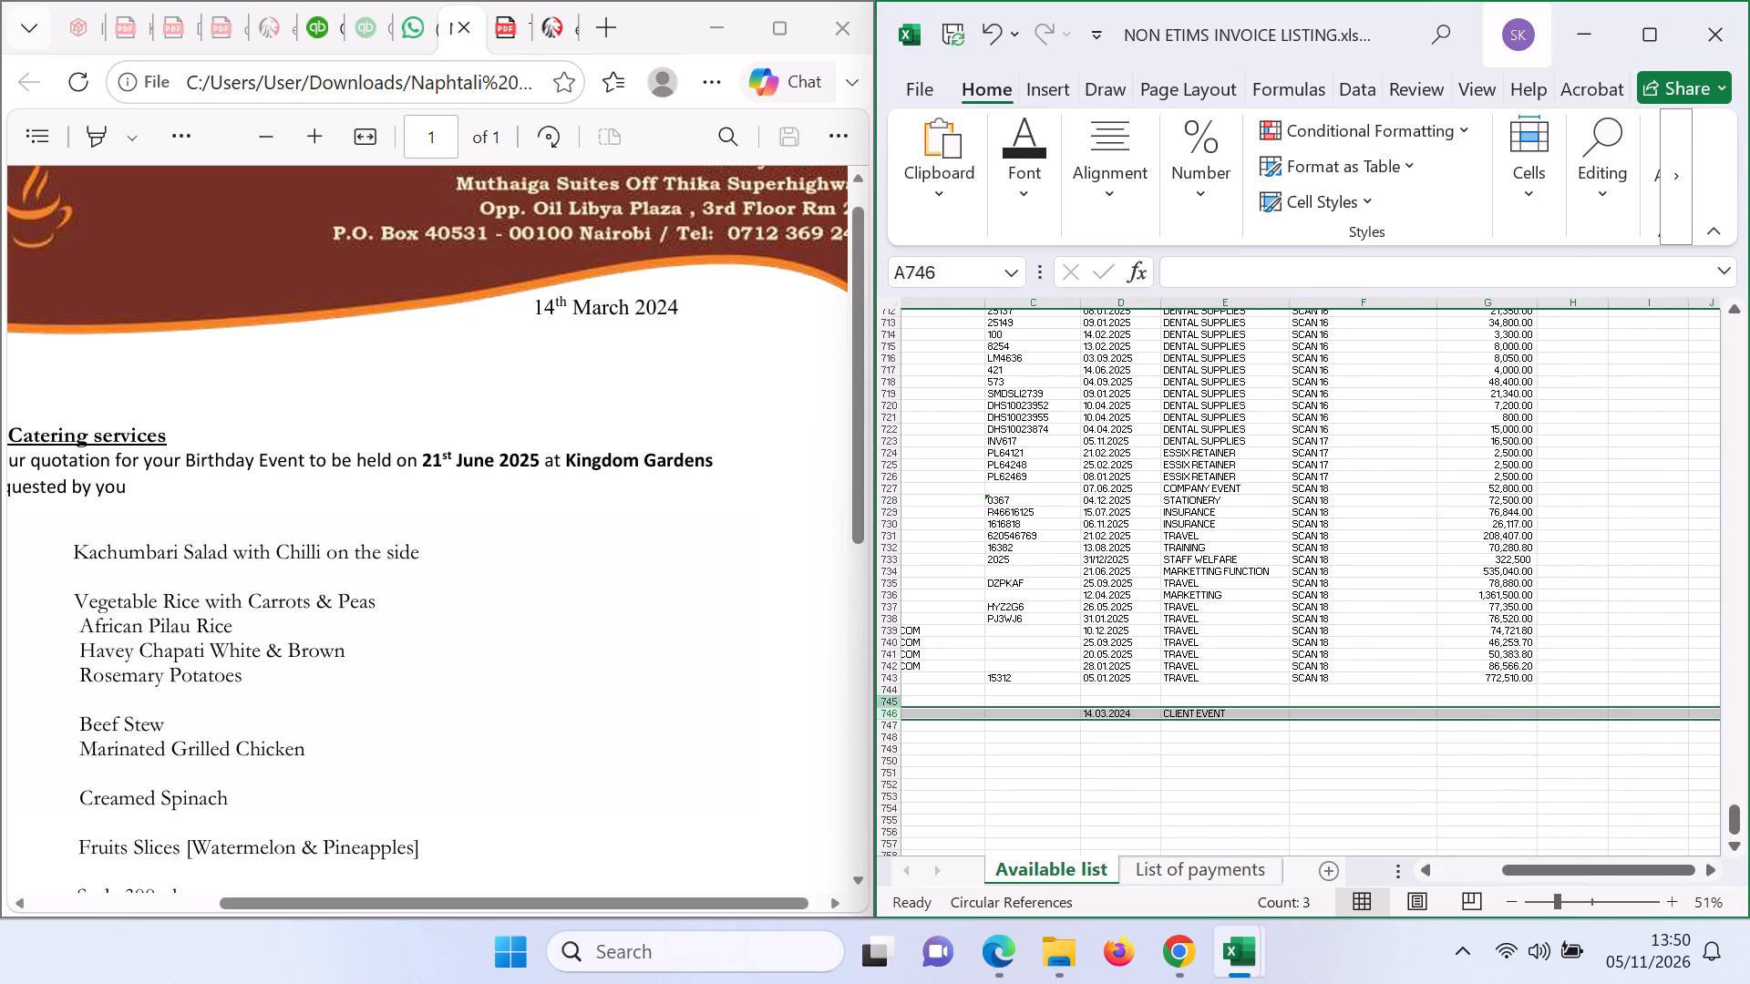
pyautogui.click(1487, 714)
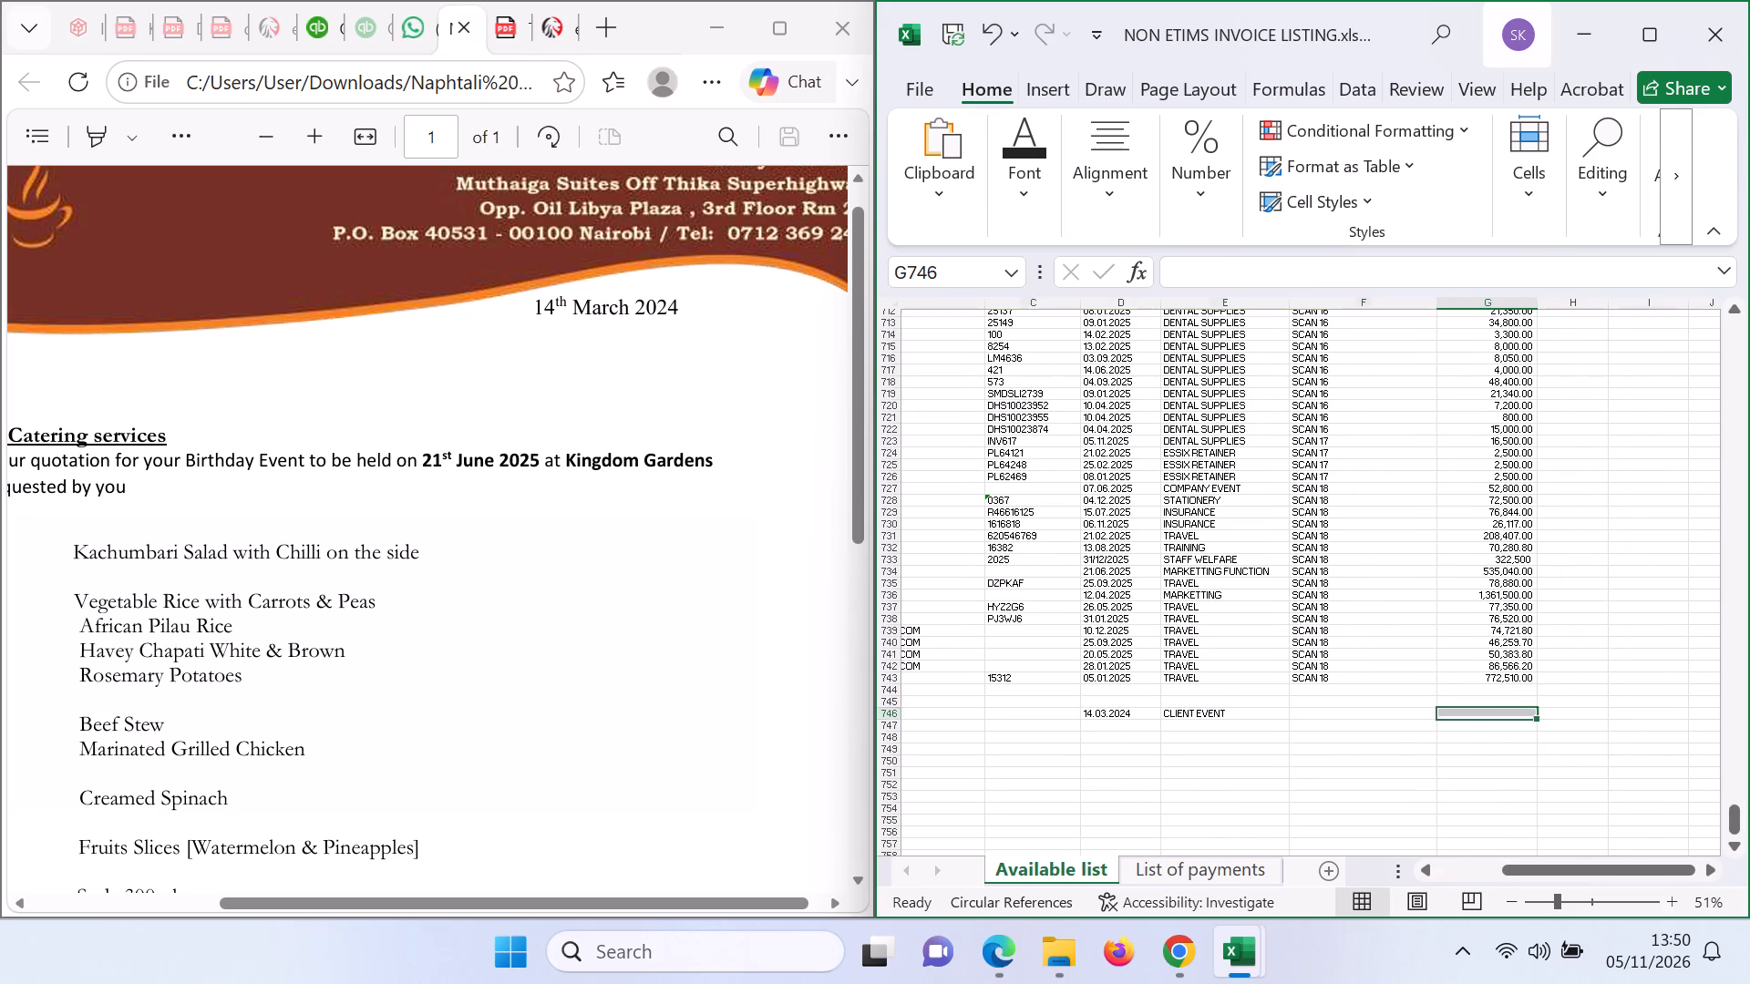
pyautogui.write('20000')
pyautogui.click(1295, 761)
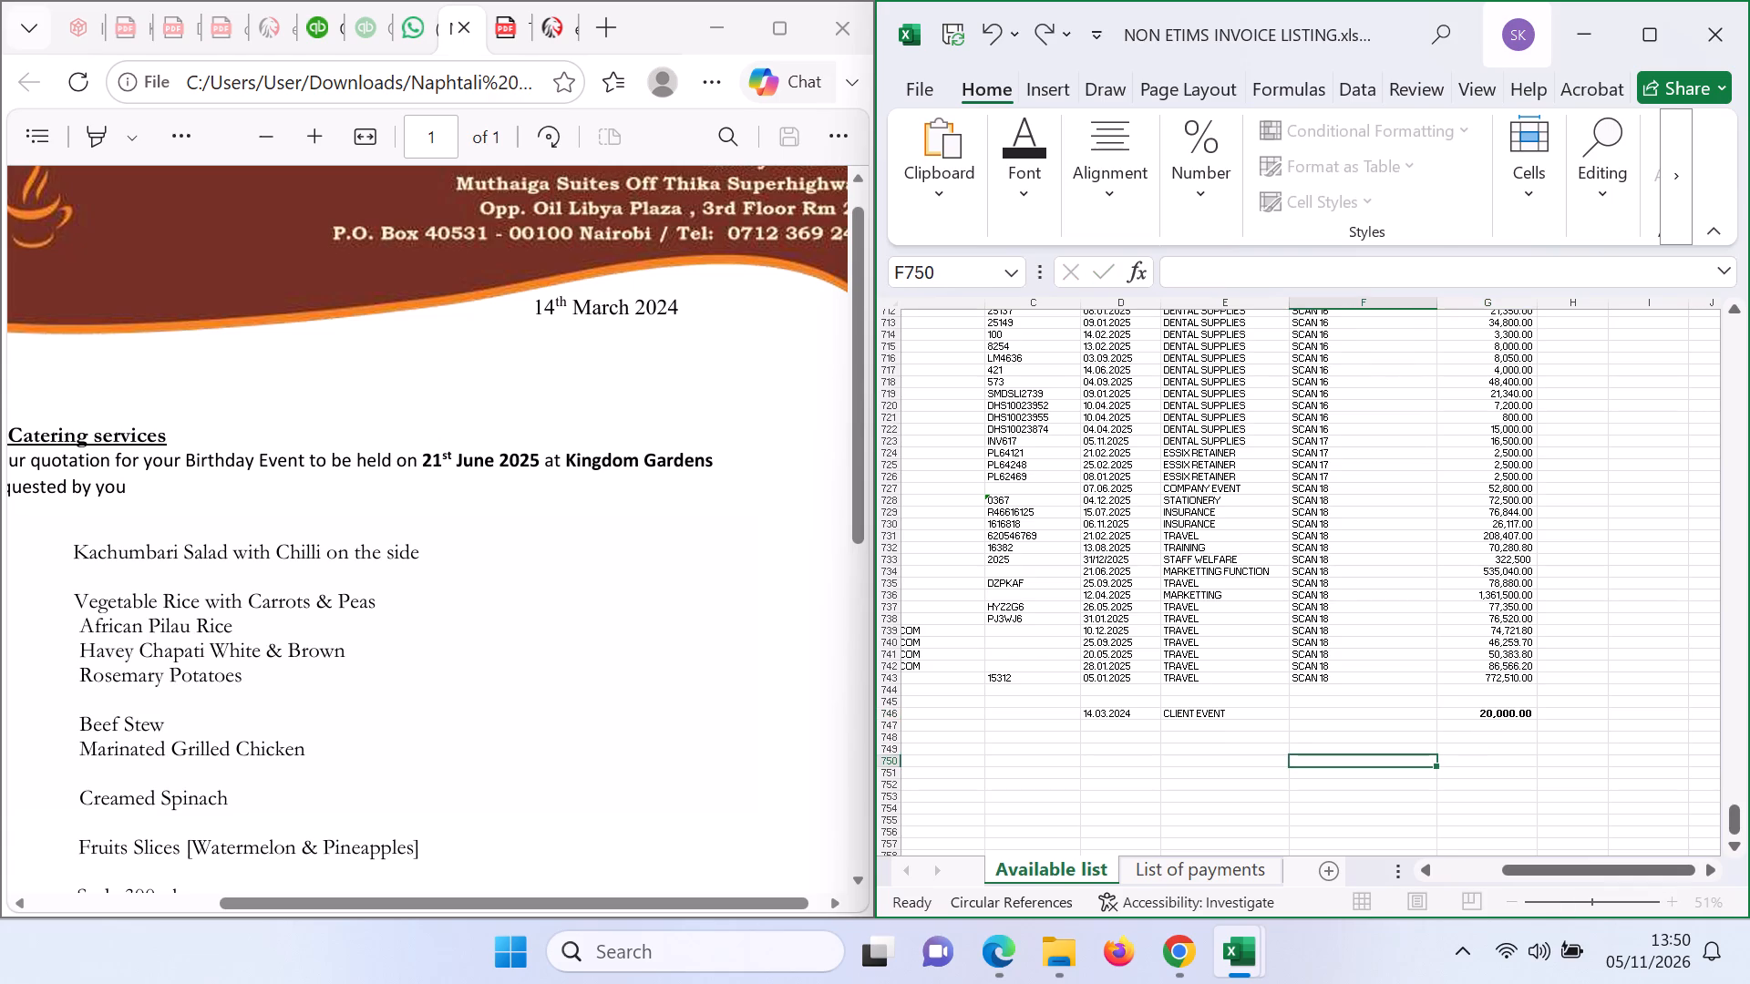
# Set the amount in cell G746 of the HAVEY STAR CAFE row to 200000.
pyautogui.click(1503, 711)
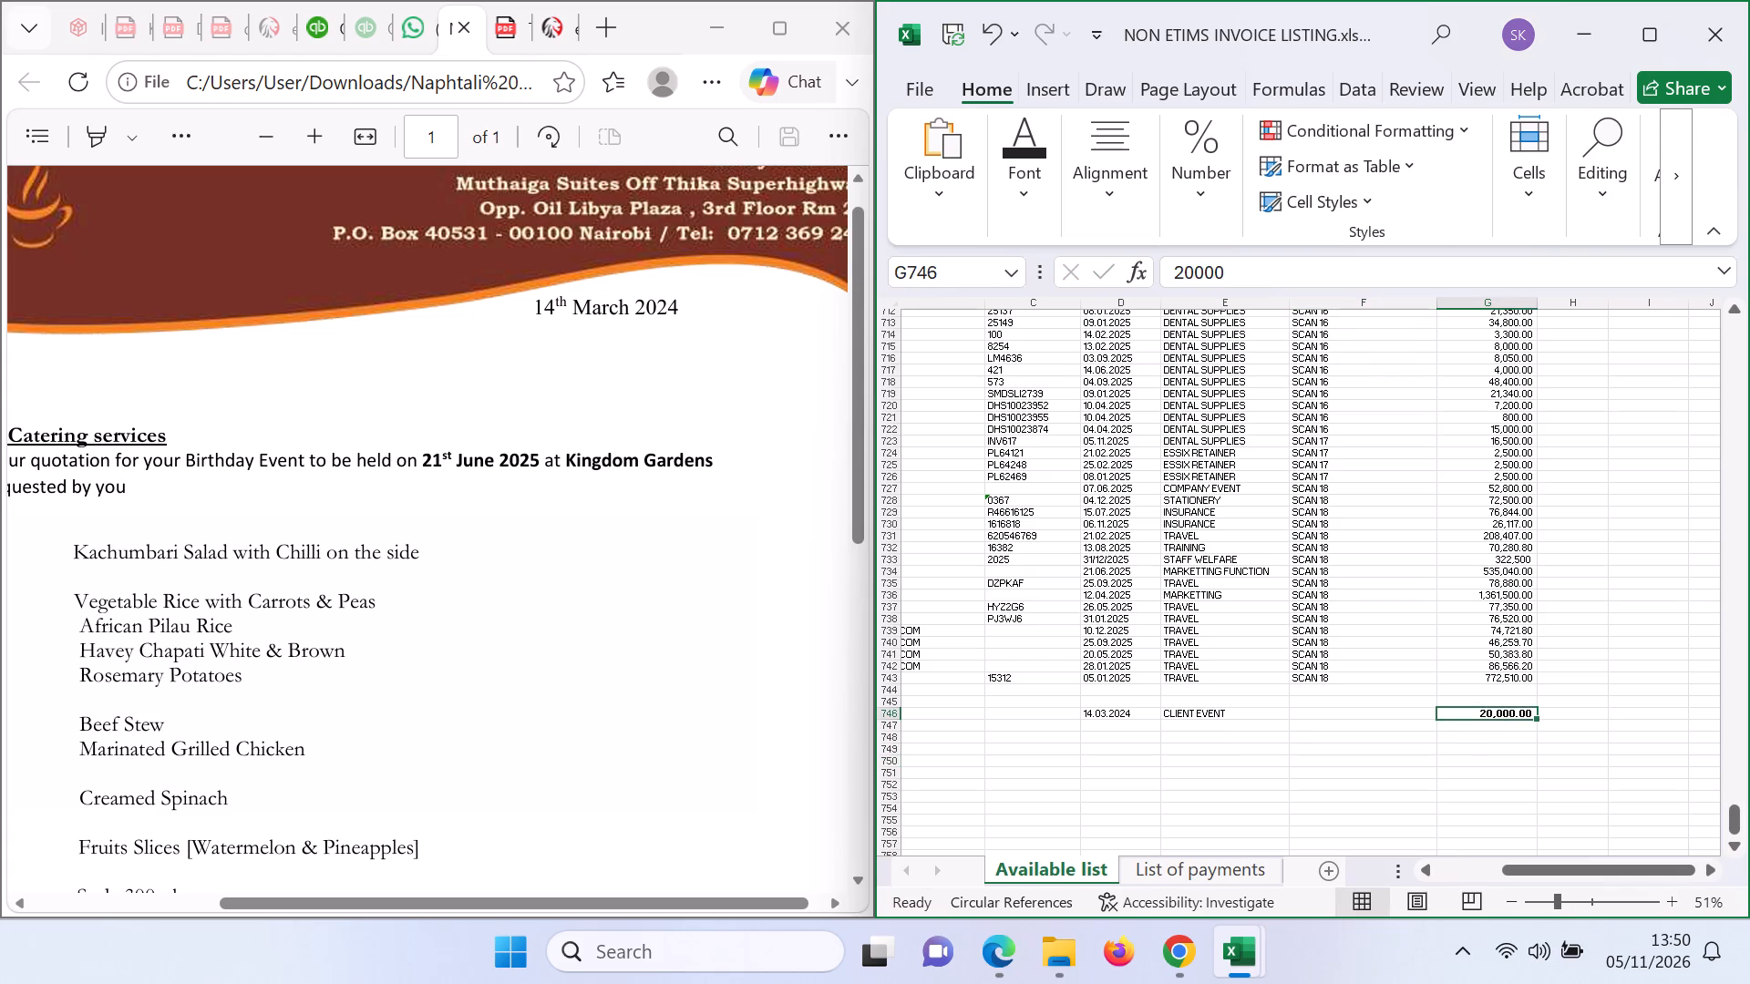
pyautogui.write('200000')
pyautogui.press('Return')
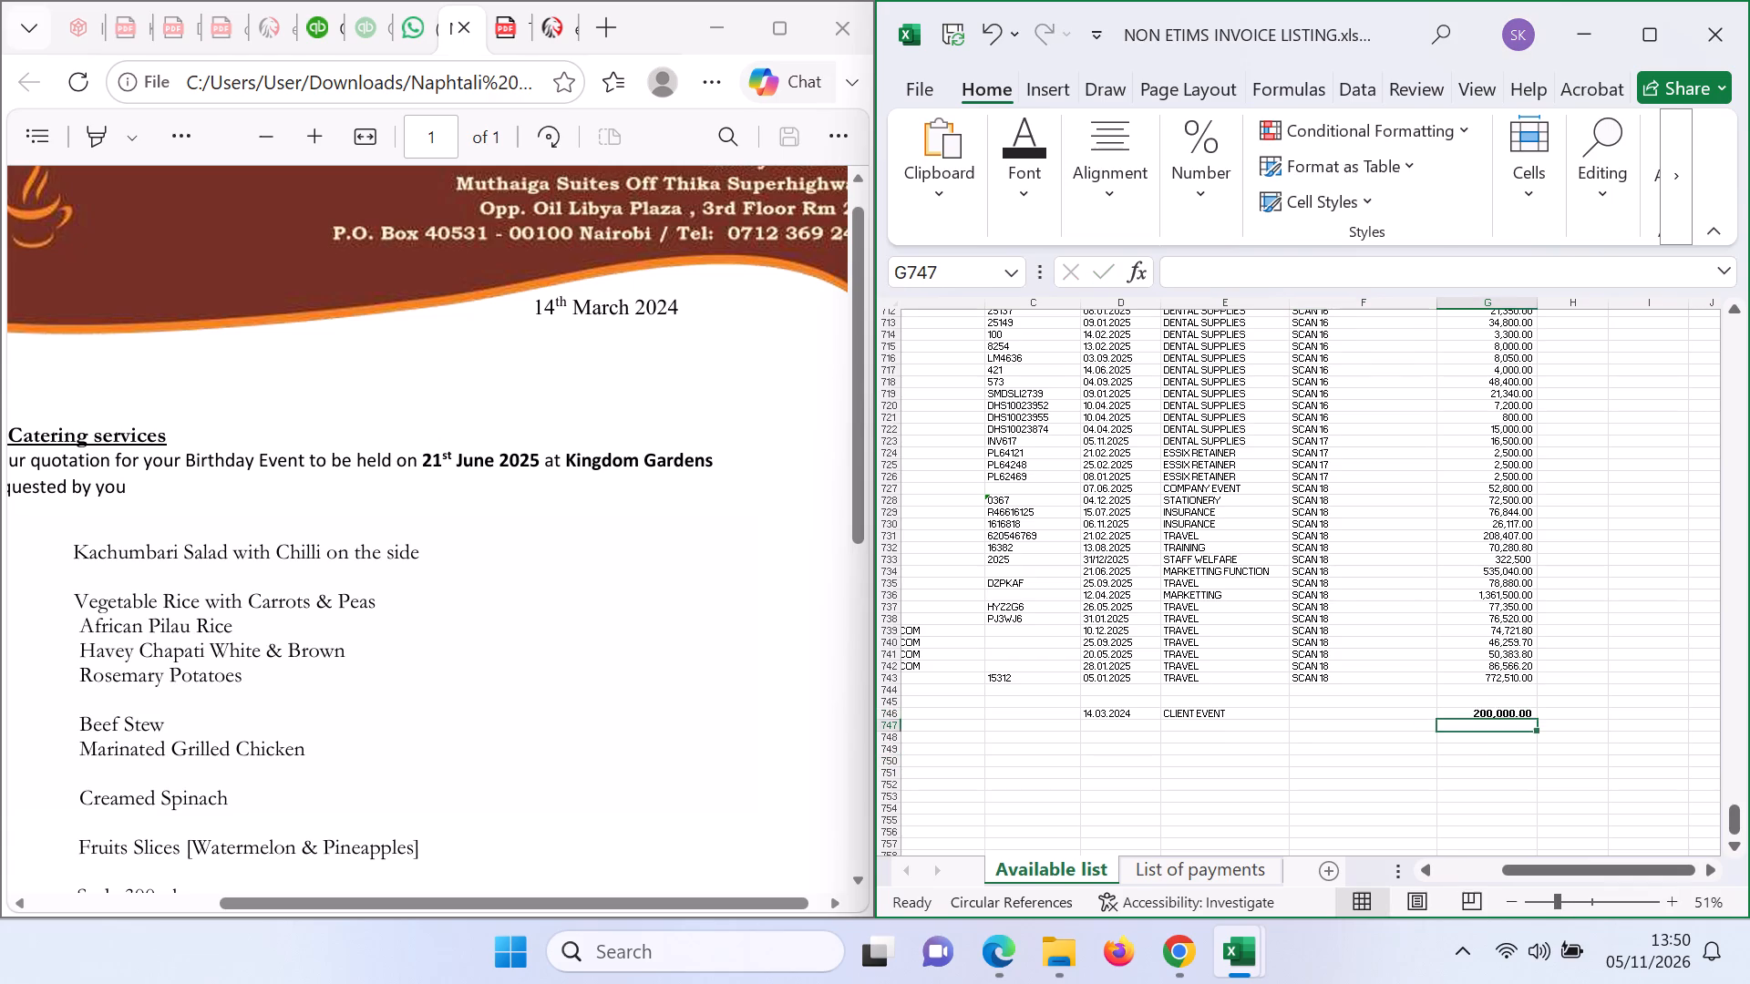
pyautogui.tripleClick(1433, 870)
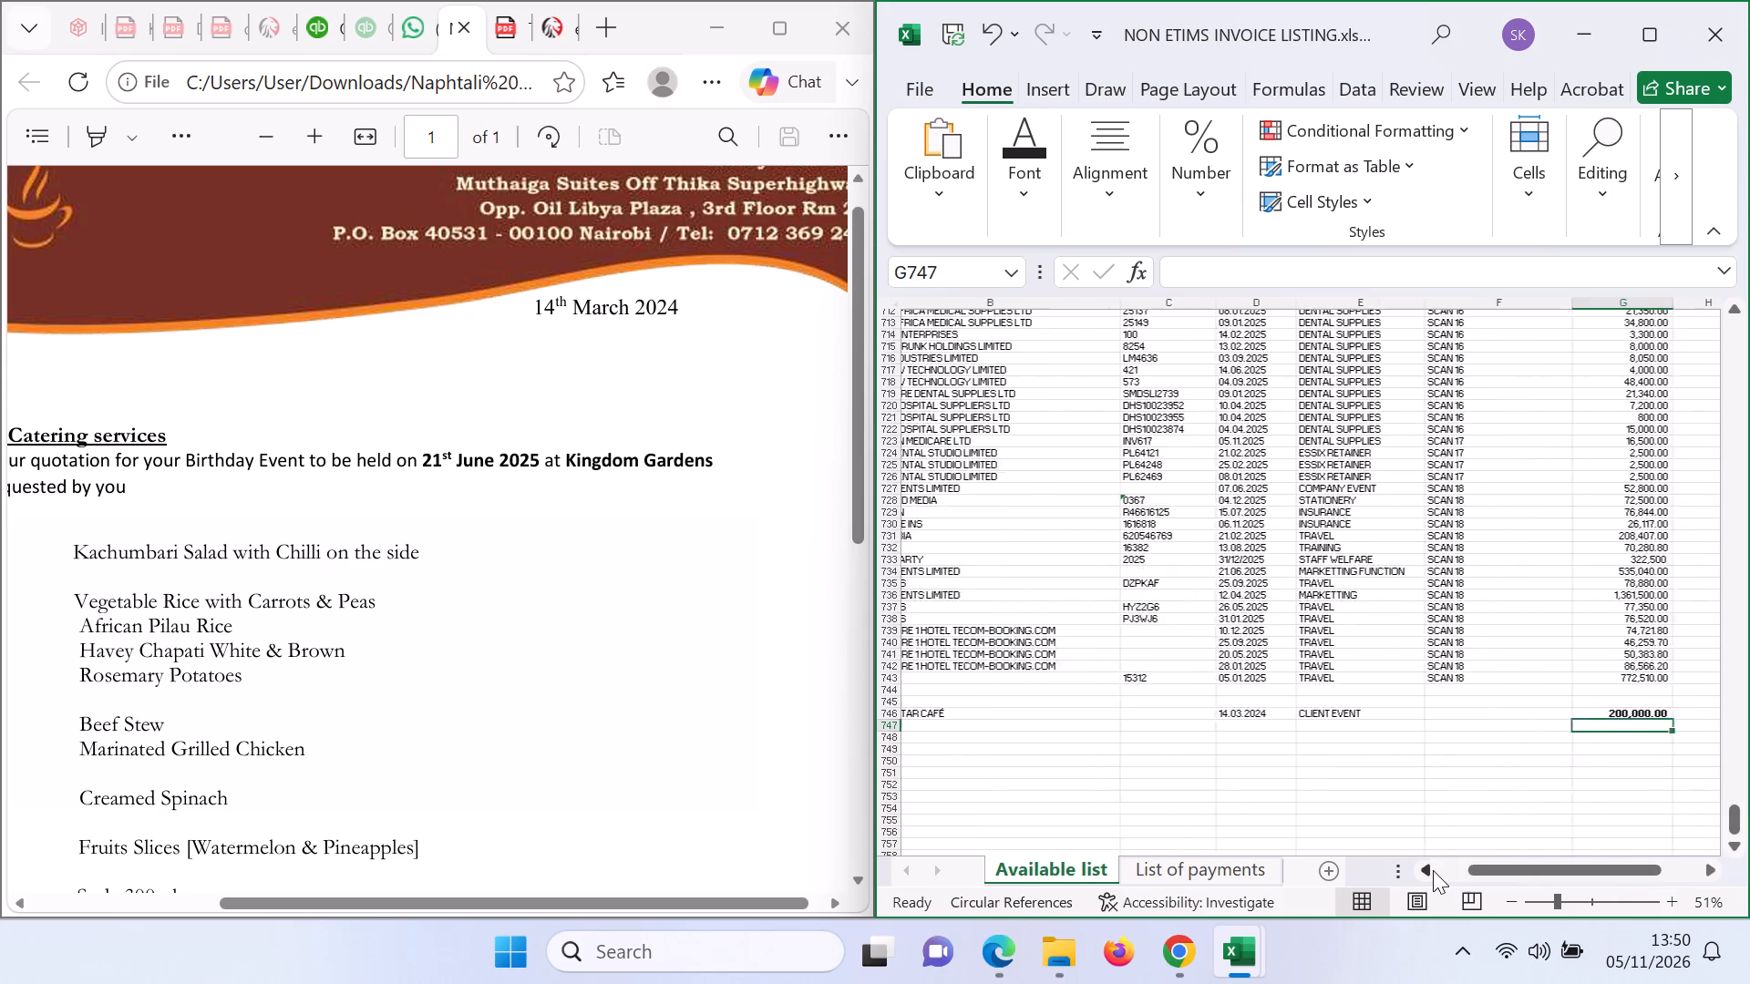
pyautogui.doubleClick(1433, 870)
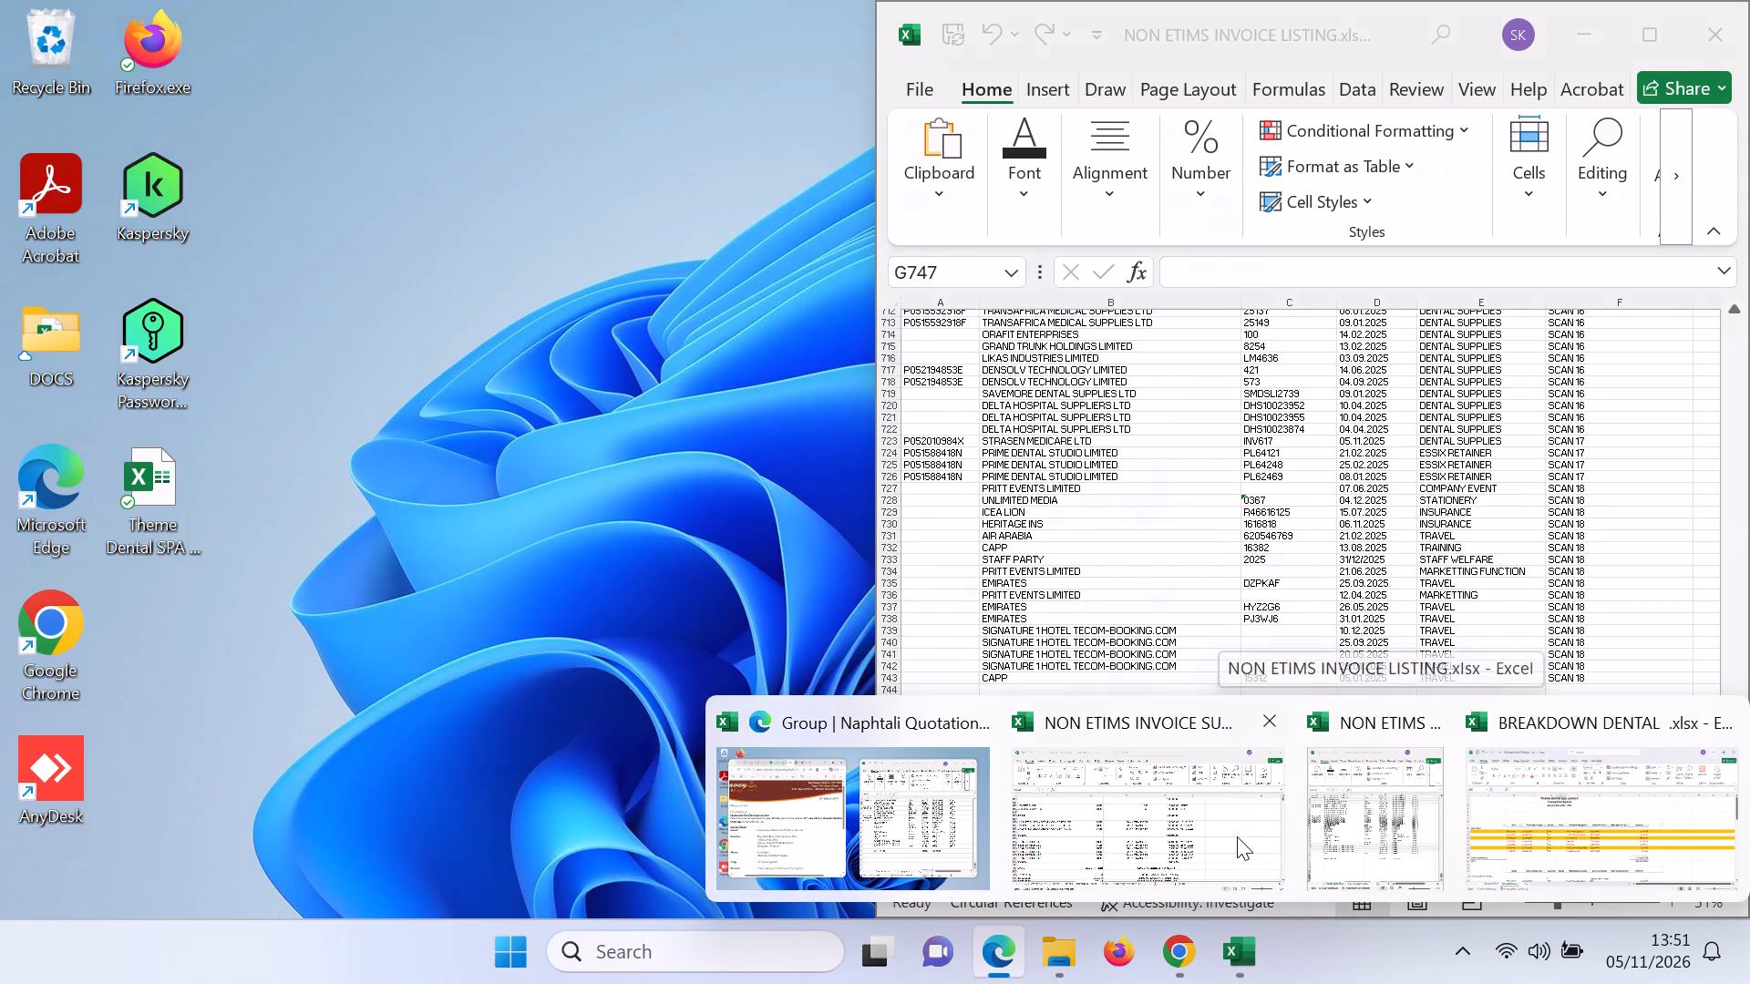
# Switch to the NON ETIMS INVOICE SUMMARY workbook and clear the Amount filter on Sheet2.
pyautogui.click(1222, 830)
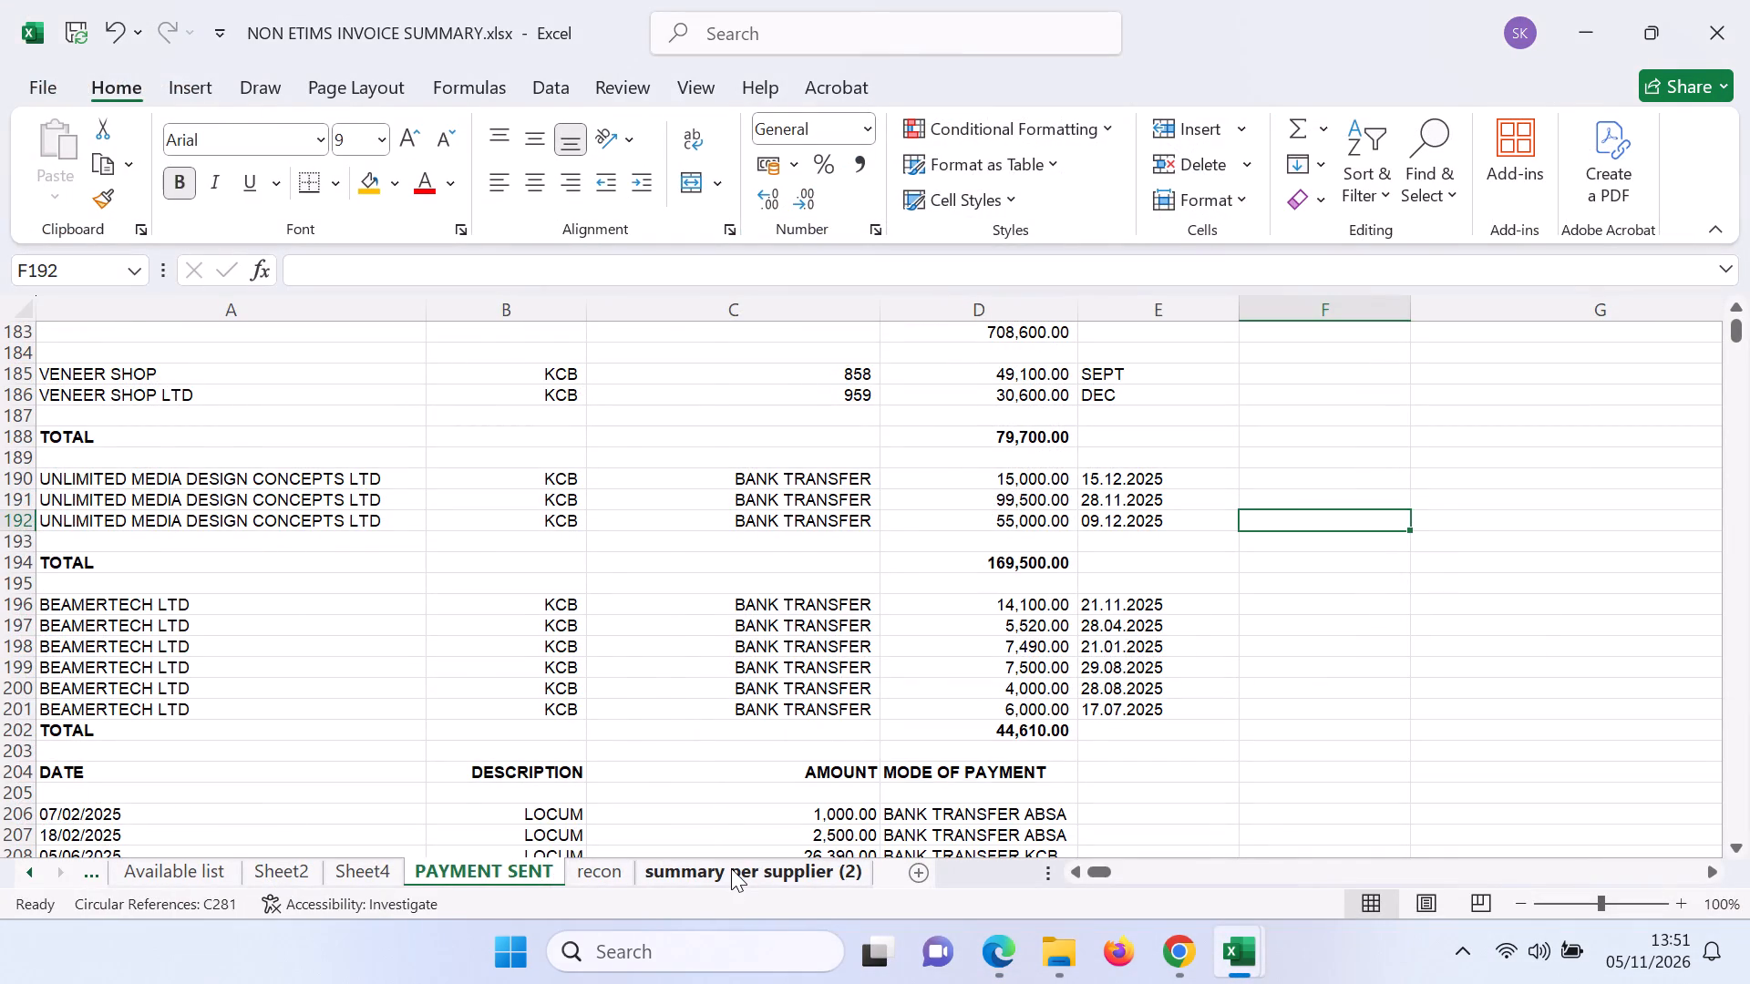
pyautogui.click(731, 868)
pyautogui.click(613, 874)
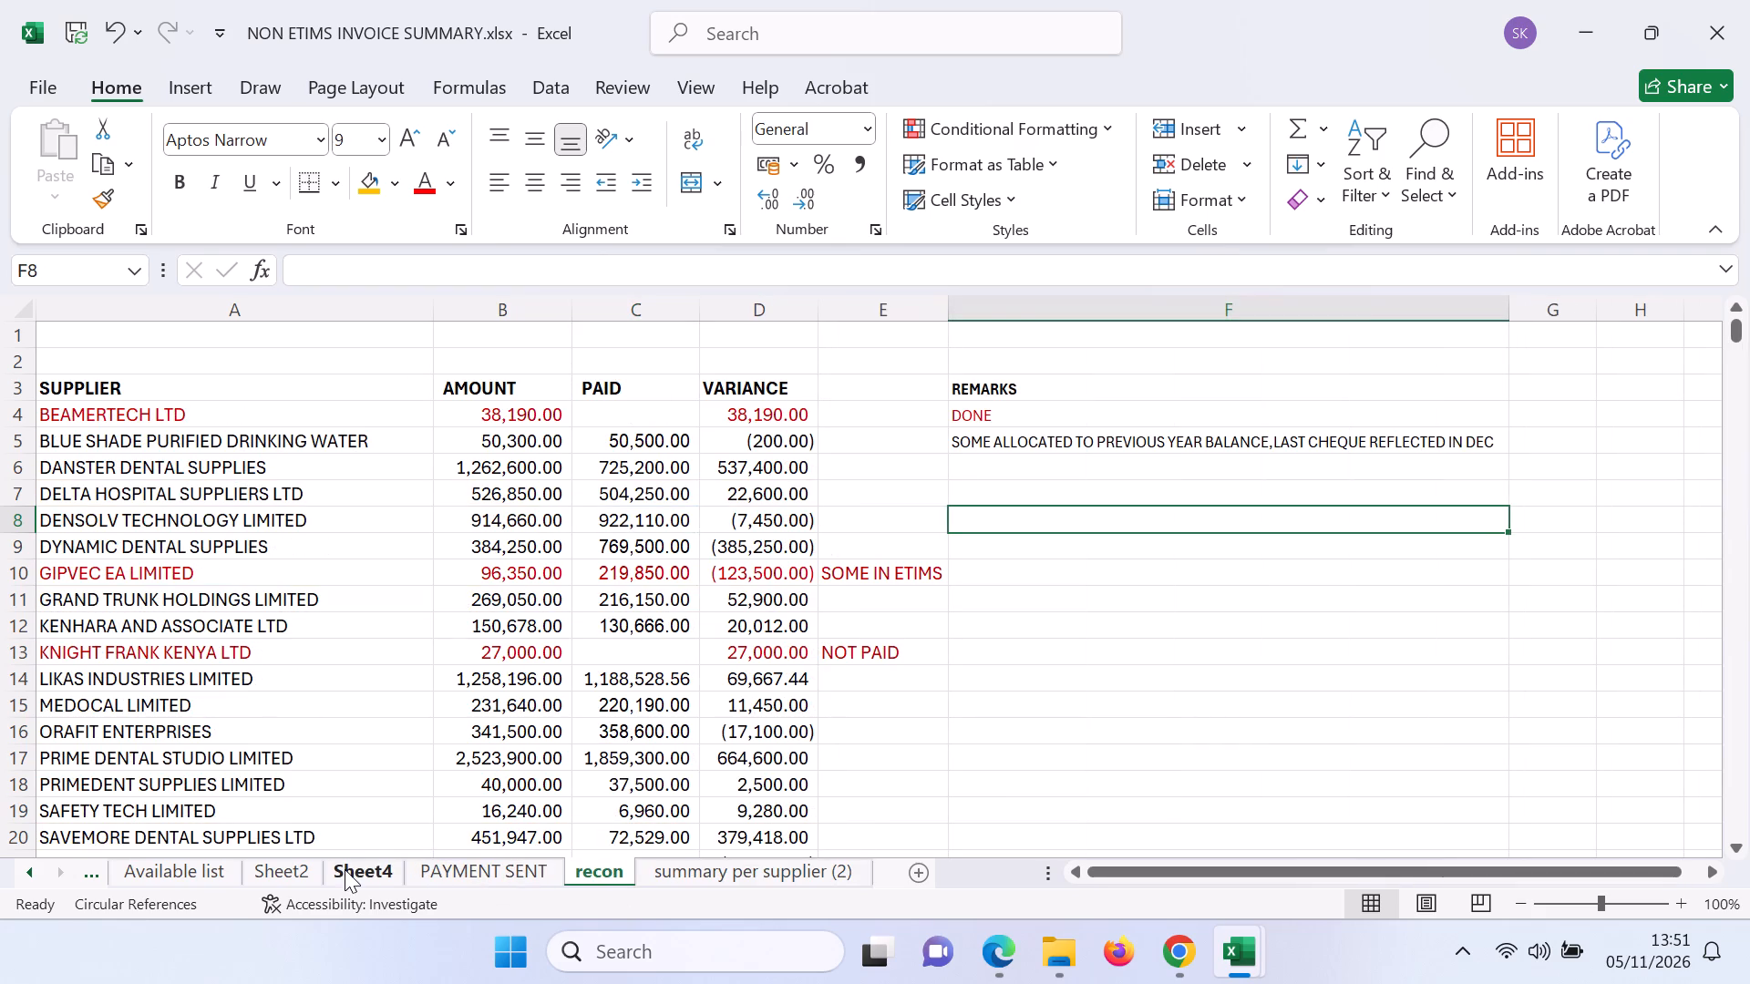
pyautogui.click(305, 880)
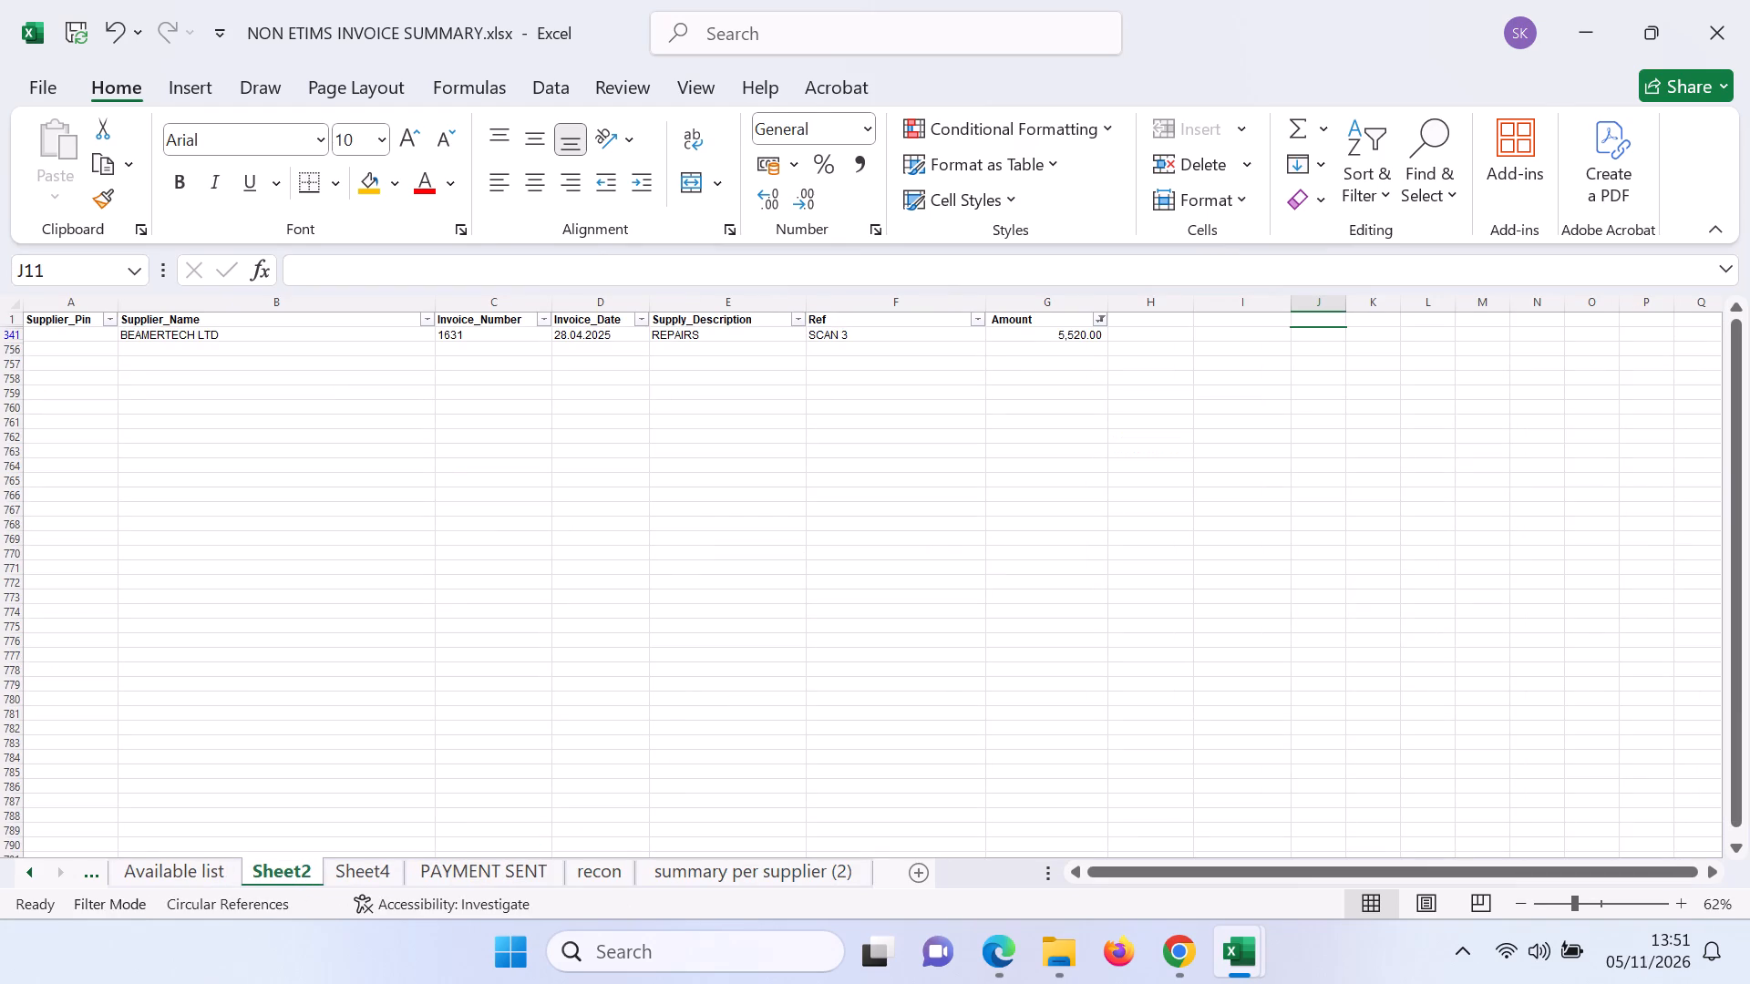
pyautogui.click(1356, 197)
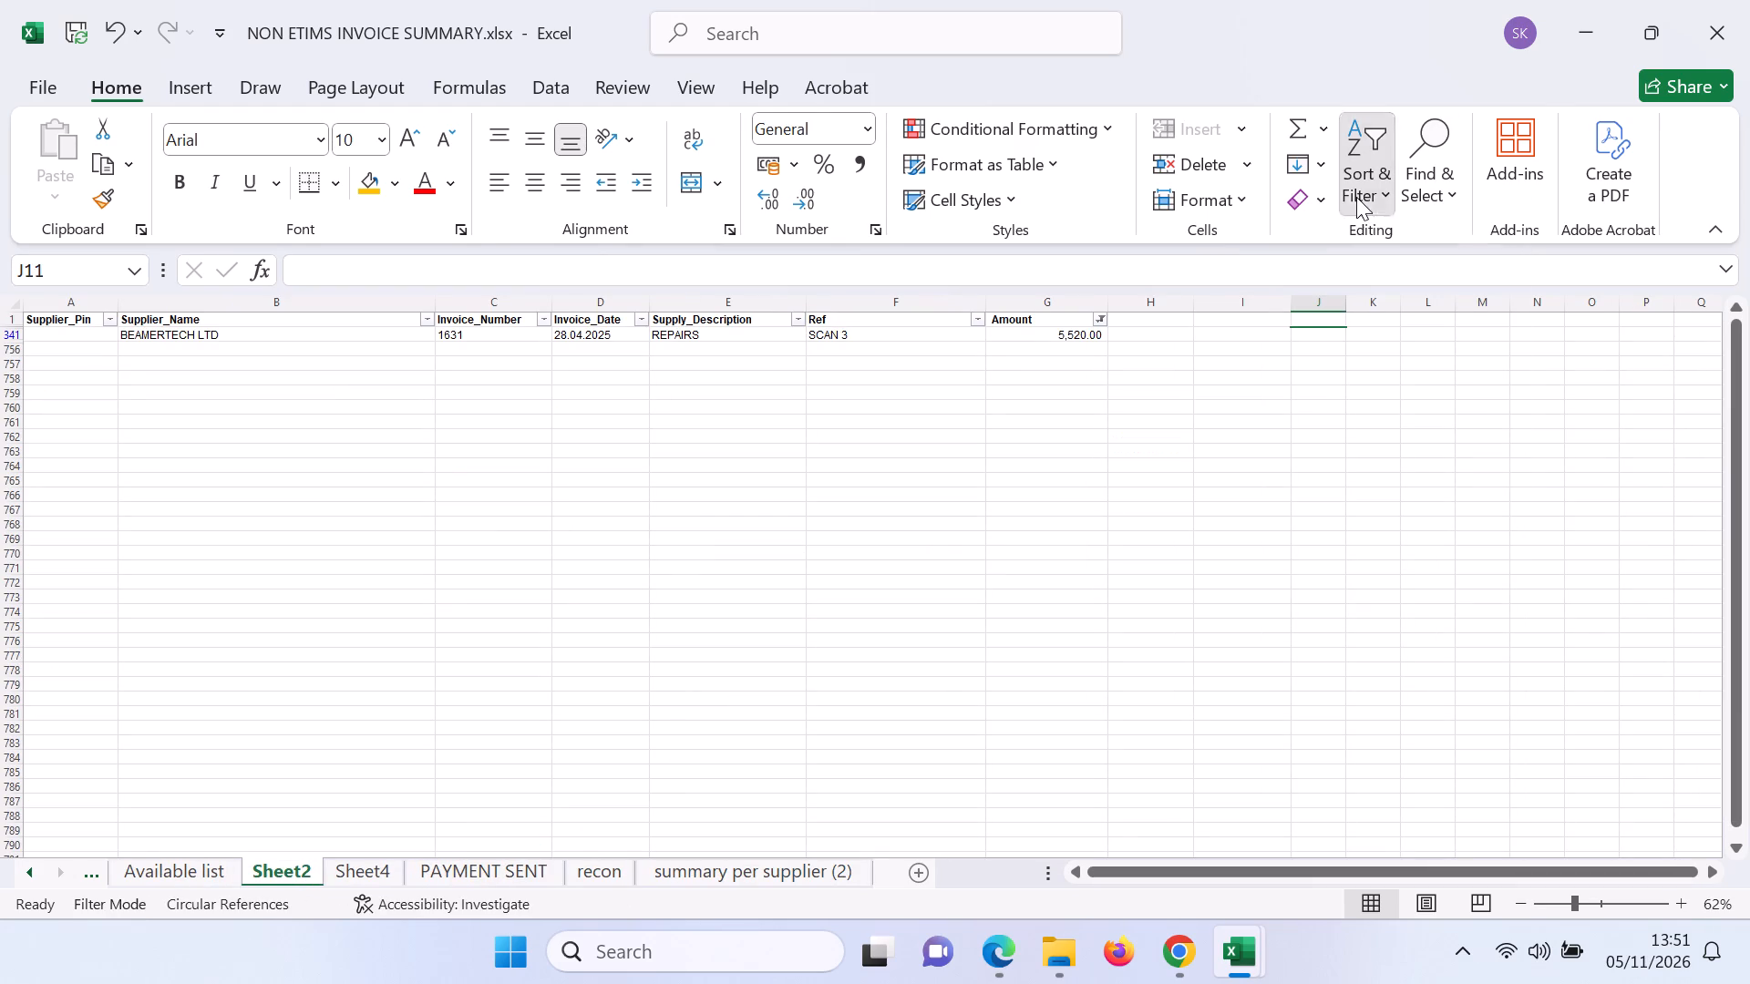
pyautogui.click(1457, 387)
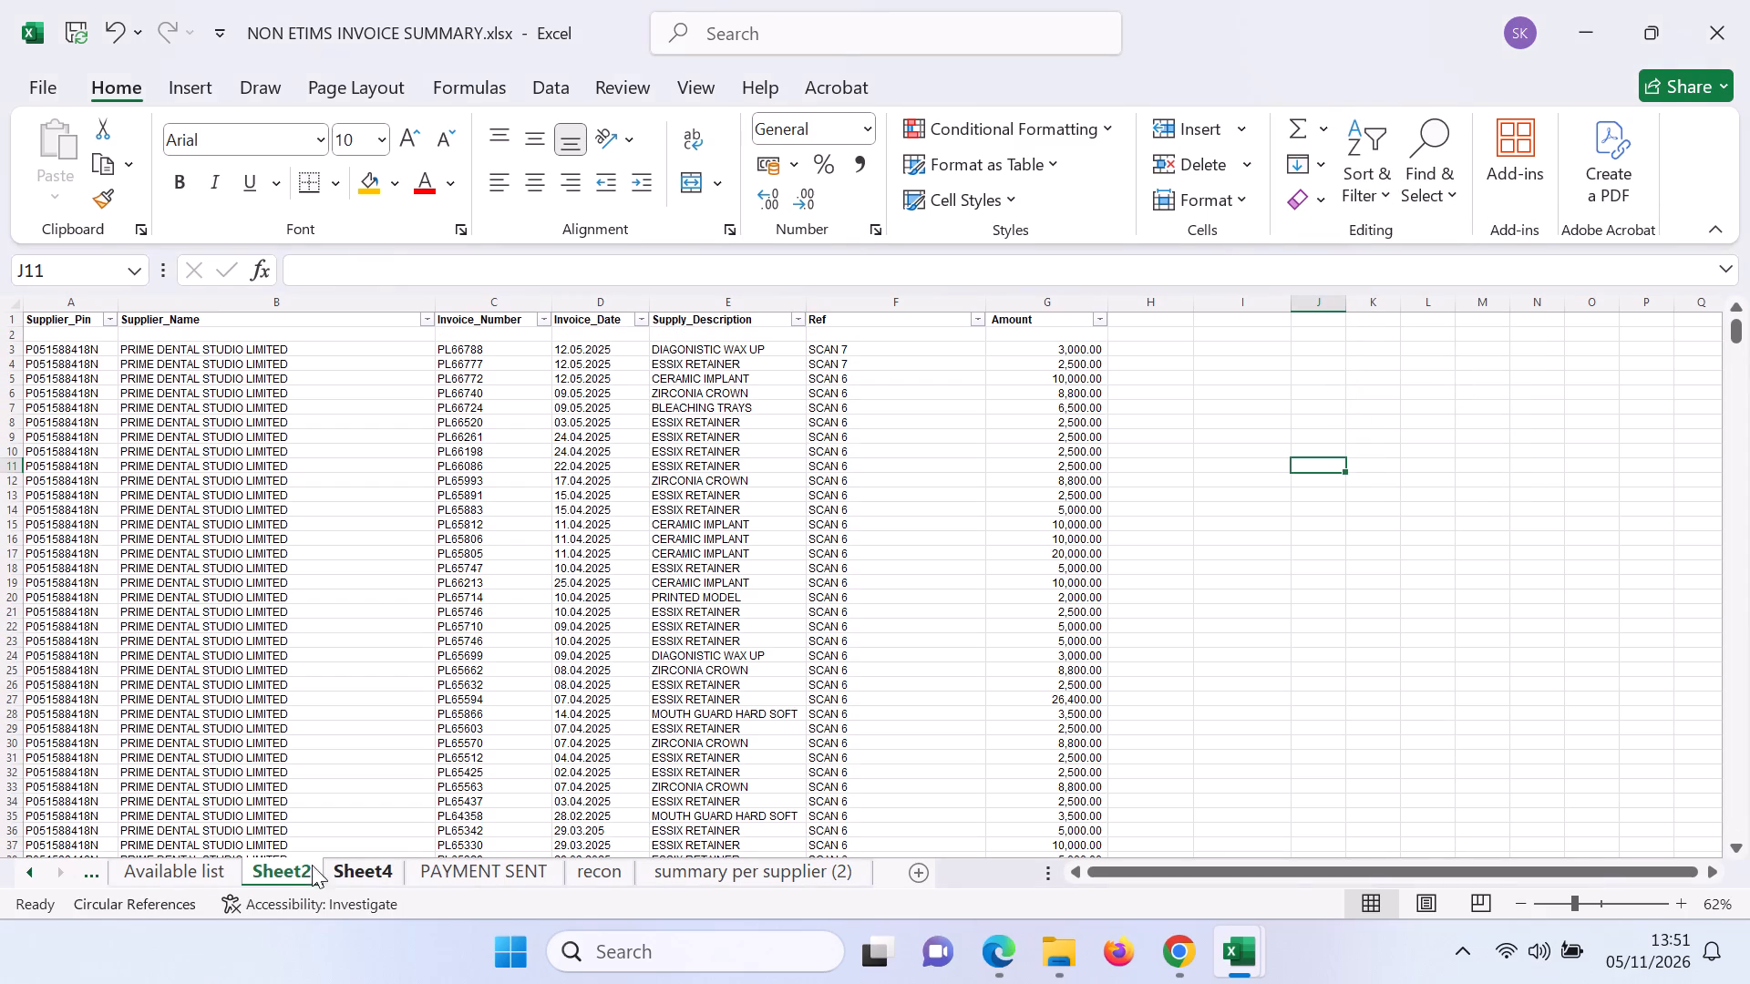
# Rename Sheet2 of the NON ETIMS INVOICE SUMMARY workbook as SUBMITTED.
pyautogui.rightClick(288, 868)
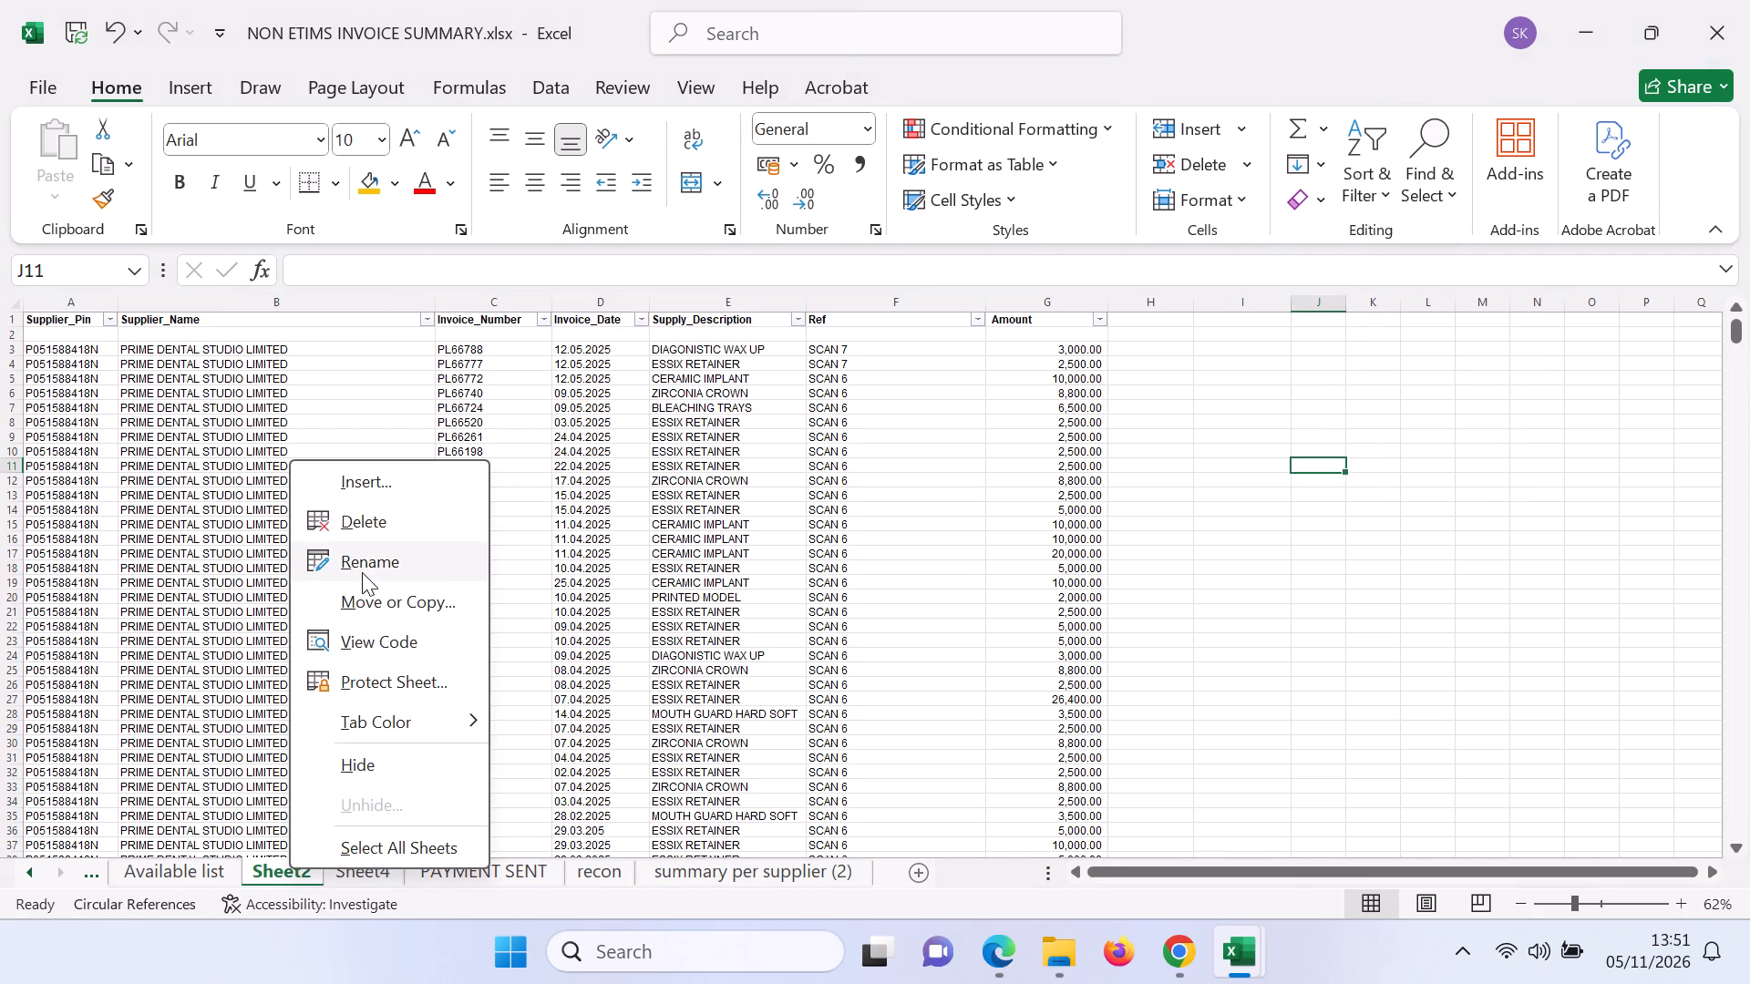
pyautogui.click(362, 571)
pyautogui.write('SUBMITTED')
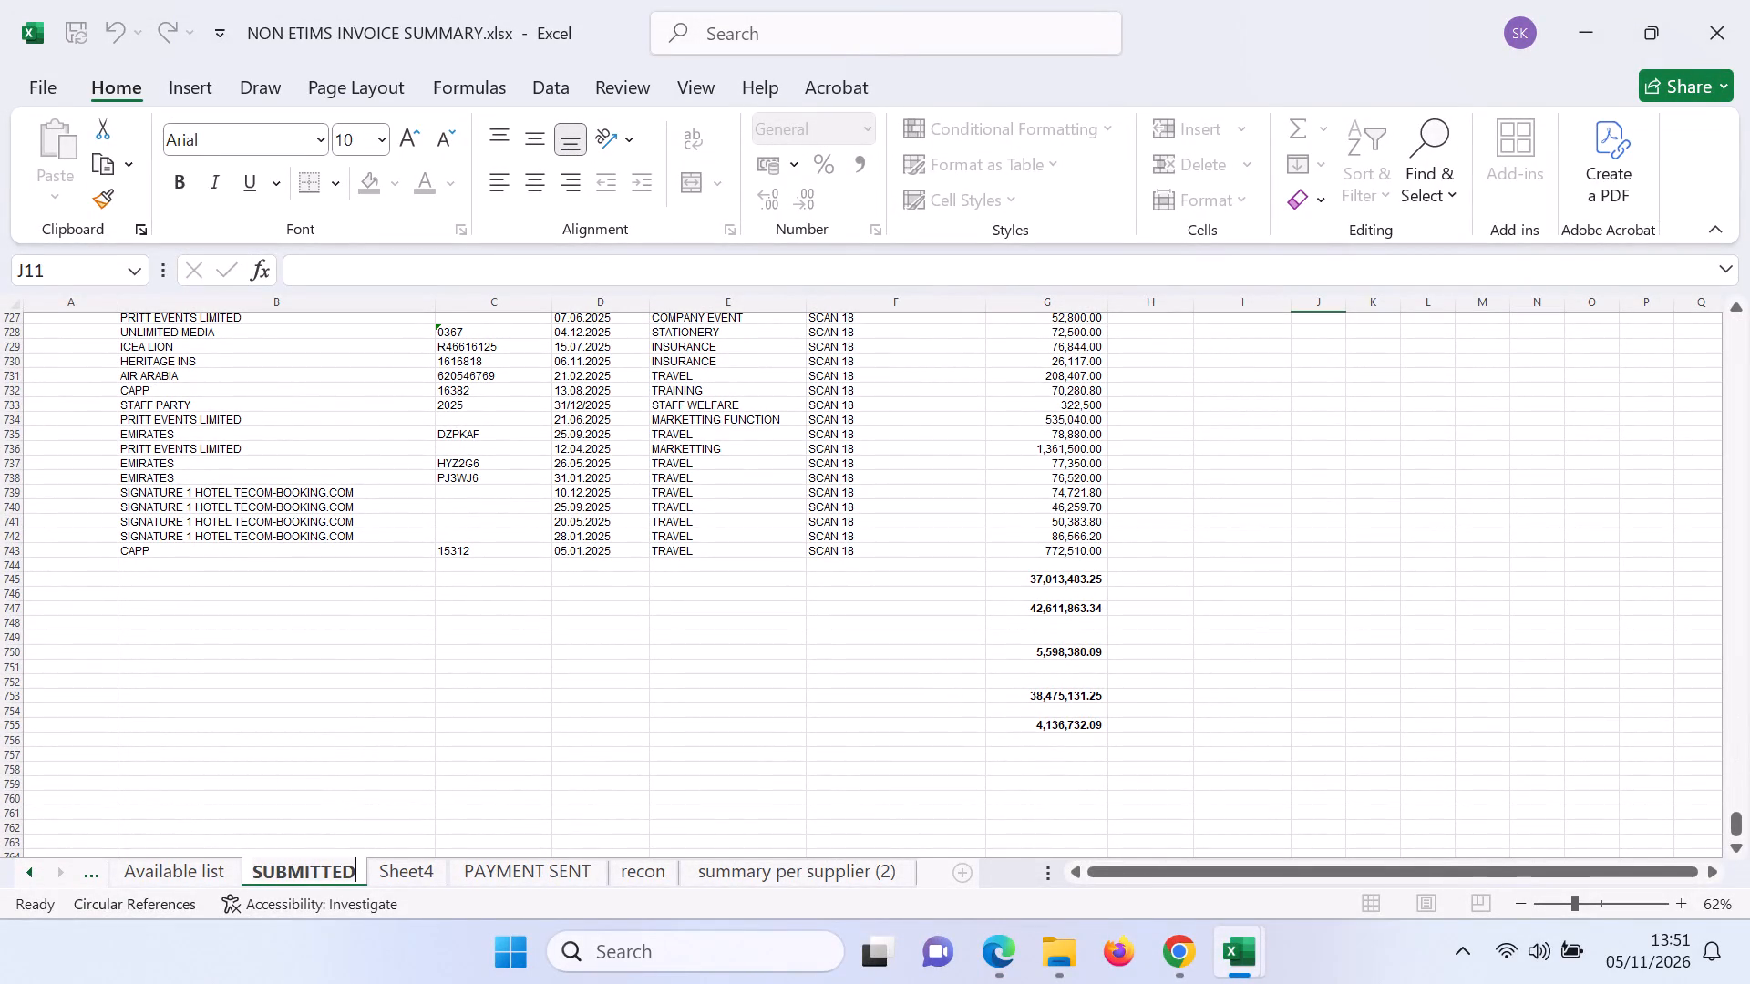
# Add 4920 to the difference formula in cell G755 of the SUBMITTED sheet, making it =G747-G753+4920.
pyautogui.click(1060, 729)
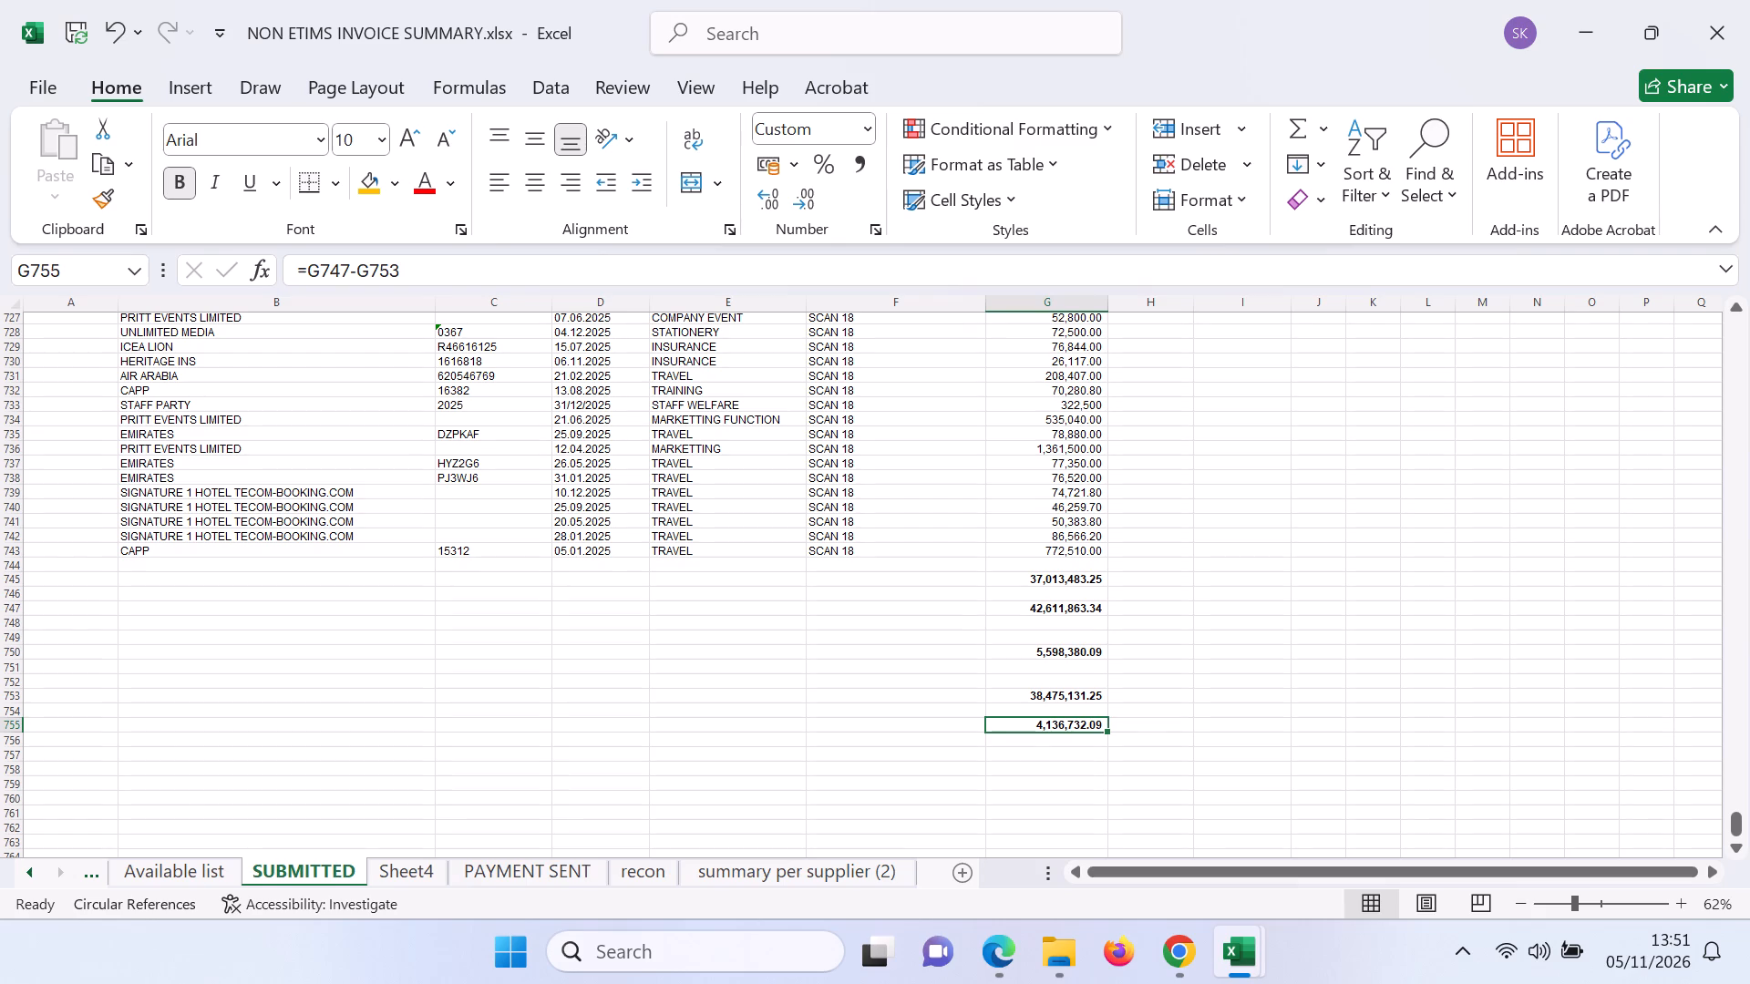
pyautogui.click(423, 266)
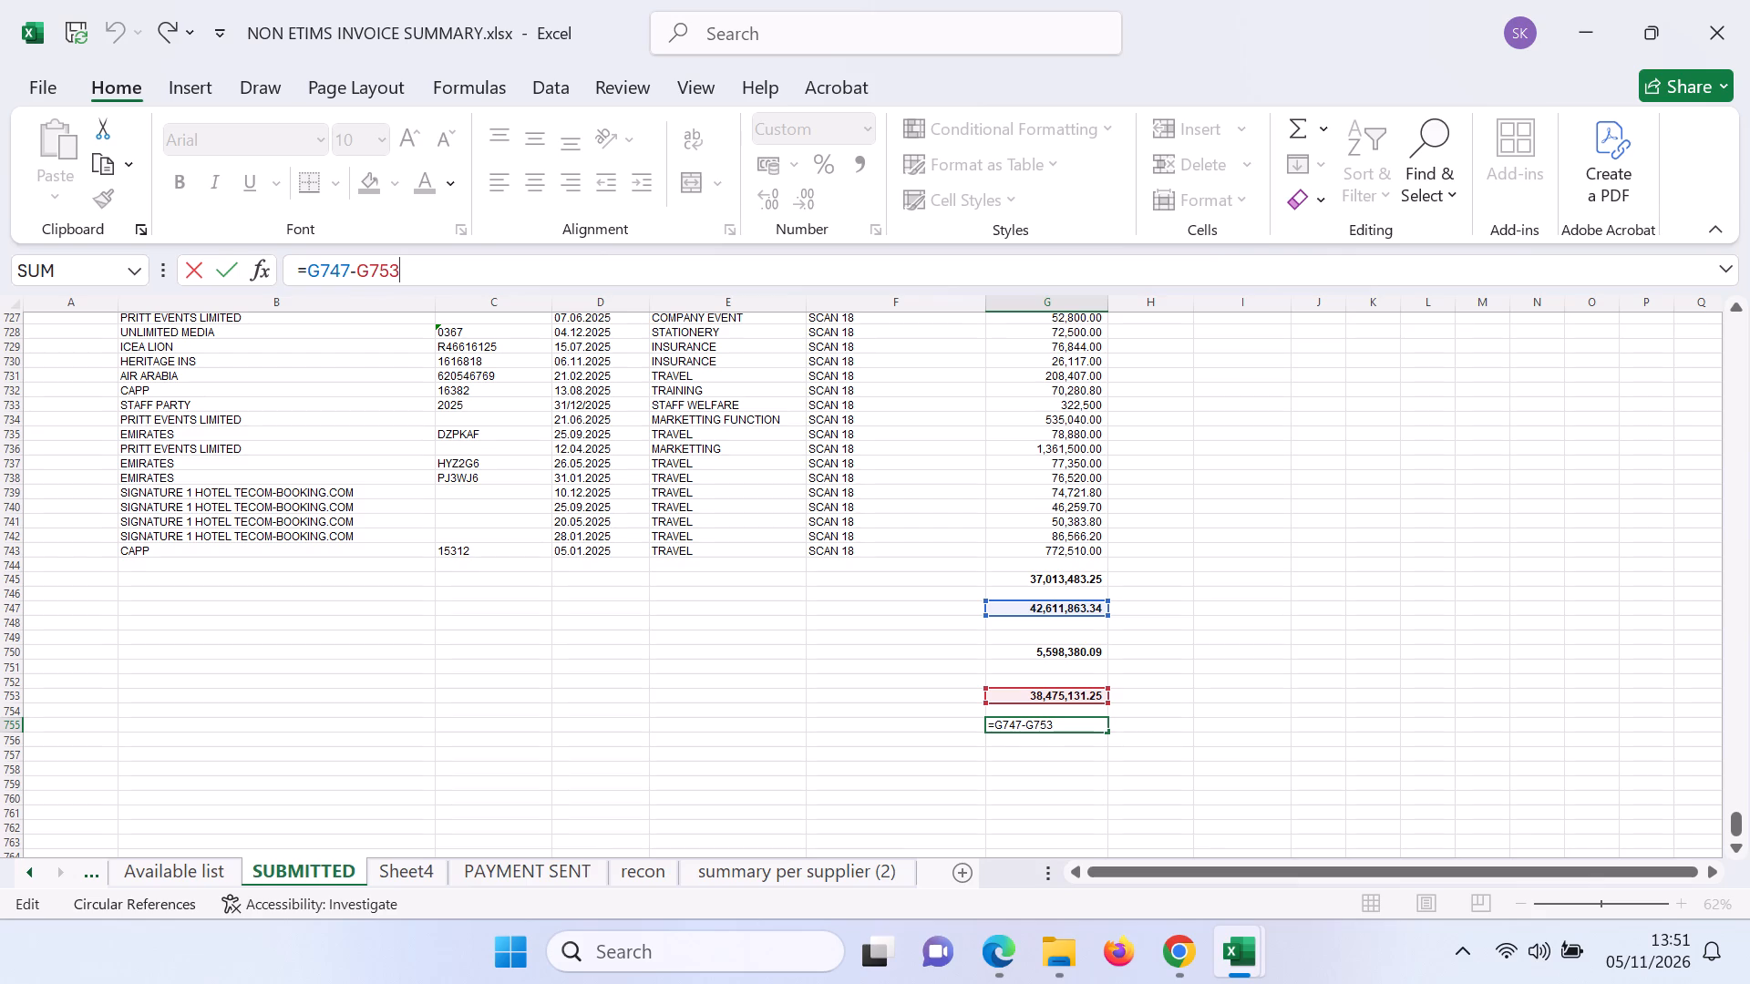
pyautogui.hotkey('shift', '+')
pyautogui.write('4920')
pyautogui.press('Return')
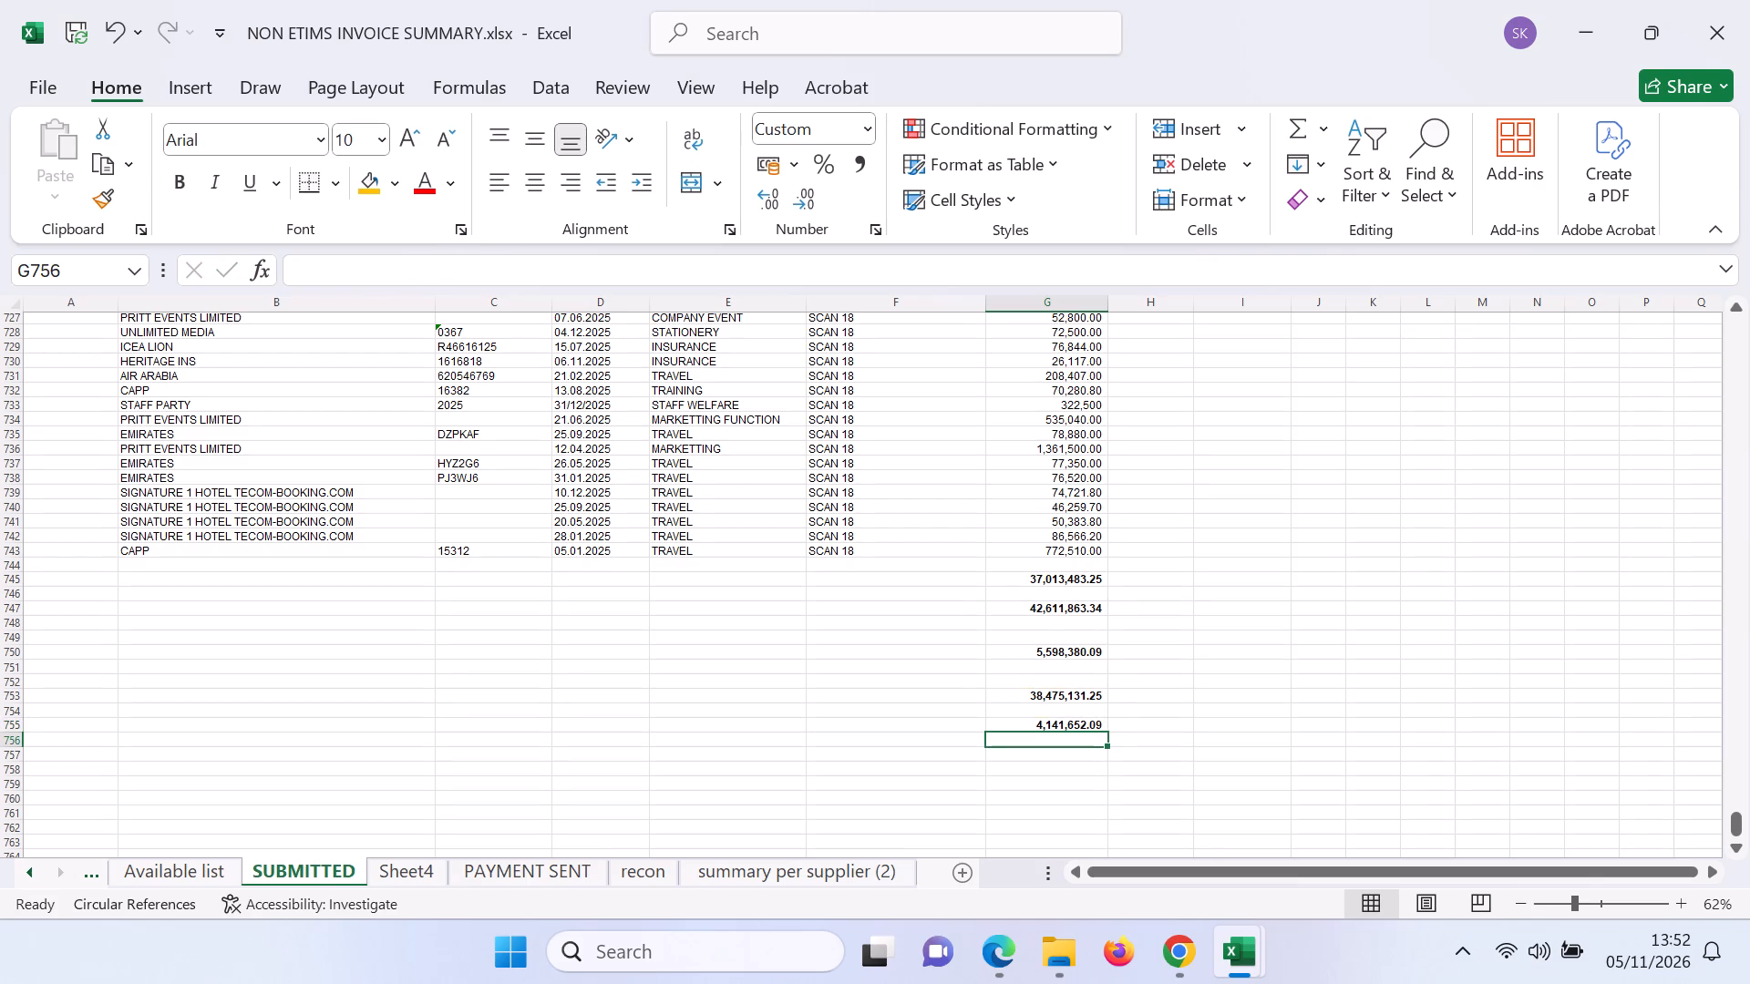
pyautogui.click(1030, 724)
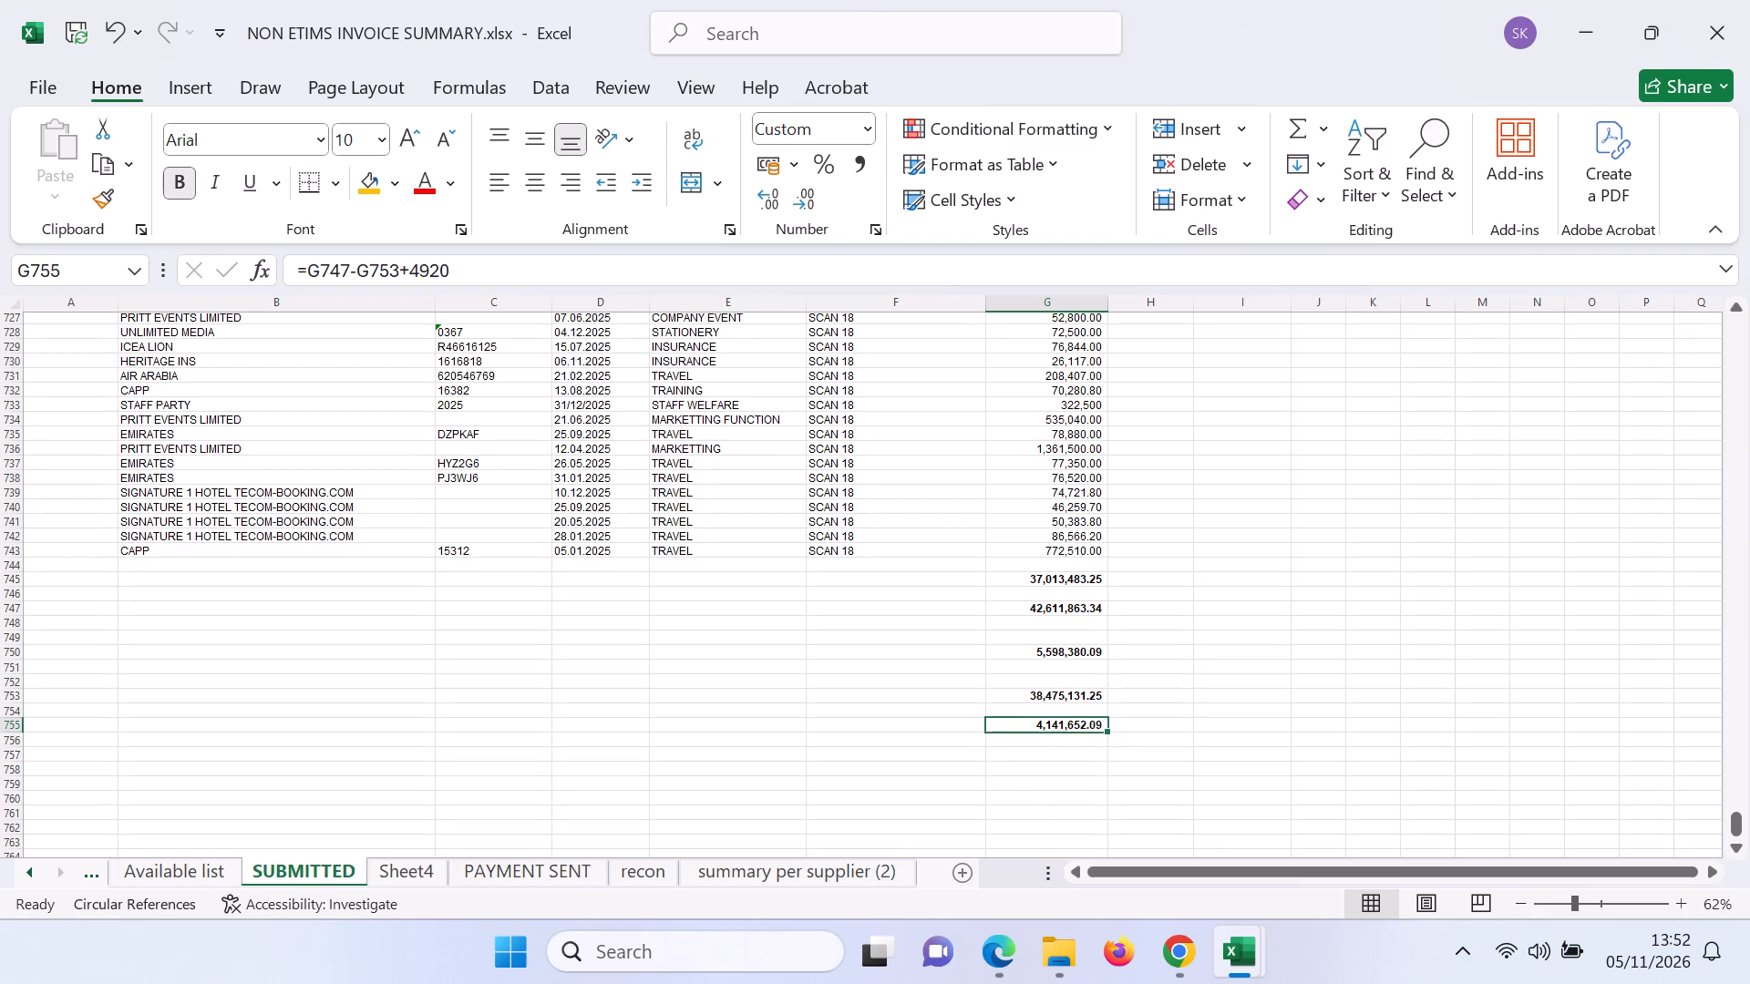
pyautogui.click(1183, 758)
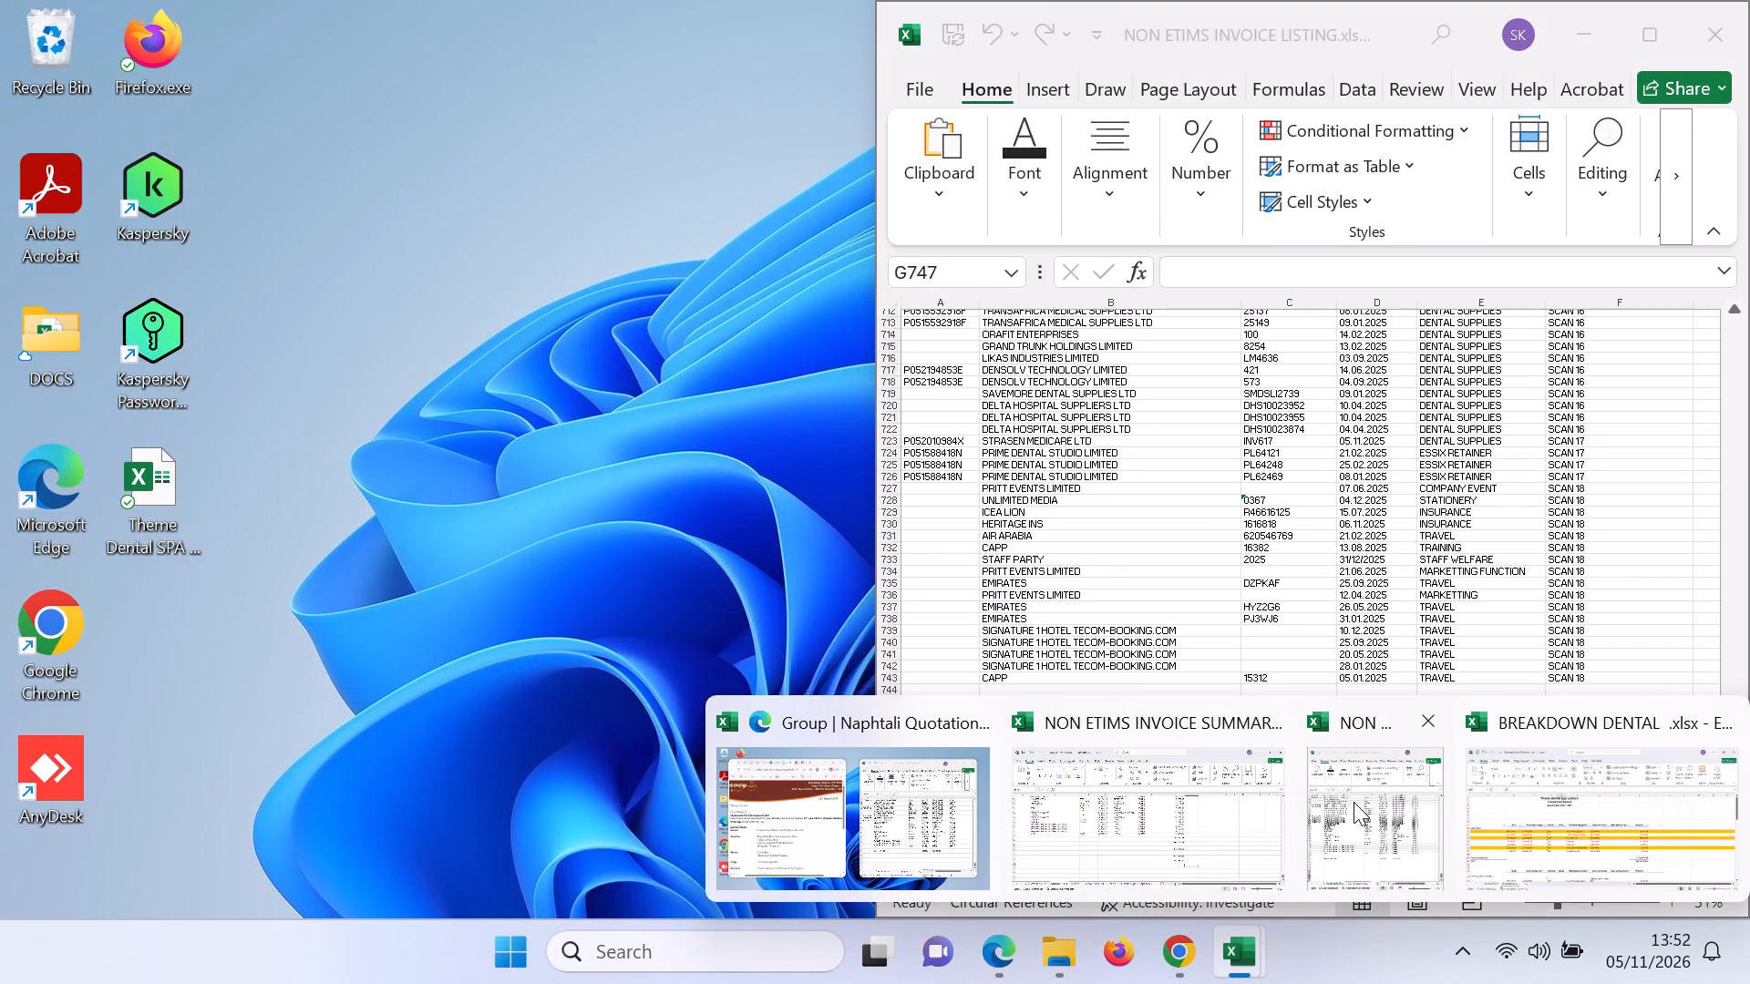
# Switch back to the Available list sheet of the NON ETIMS INVOICE LISTING workbook.
pyautogui.click(1354, 802)
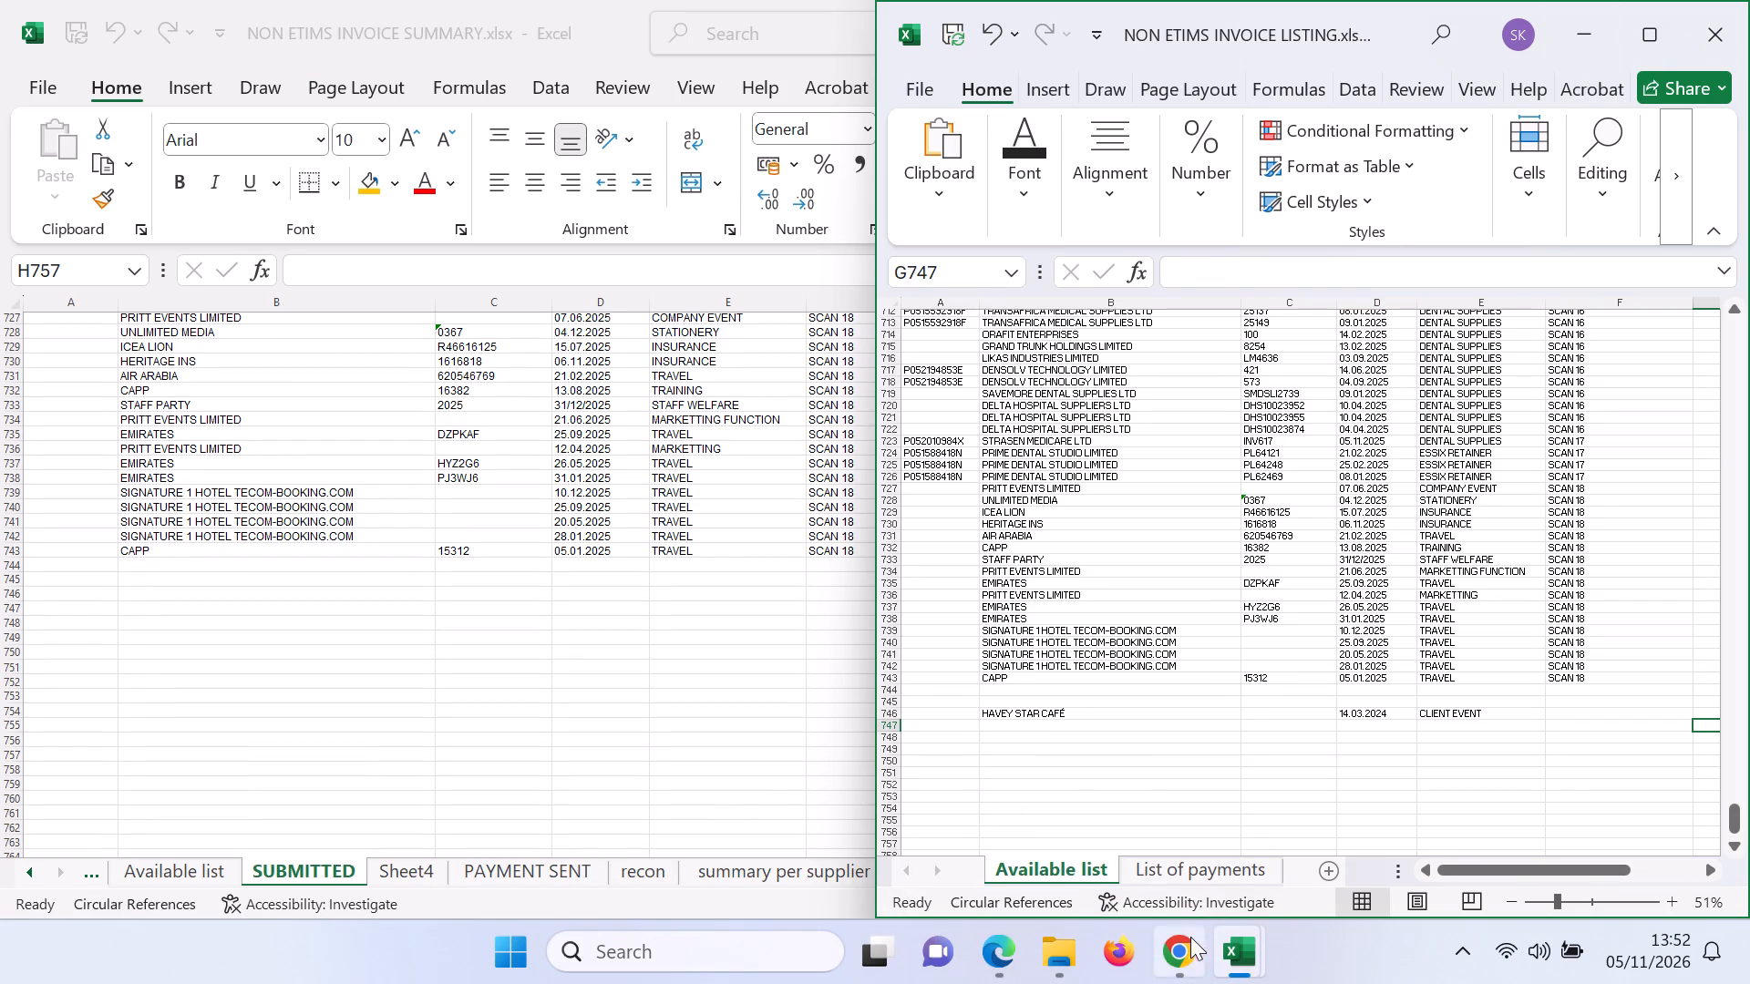
# Switch to Edge and bring up the Havey Star Café catering services quotation dated 14 March 2024 beside the NON ETIMS INVOICE LISTING workbook.
pyautogui.click(1594, 805)
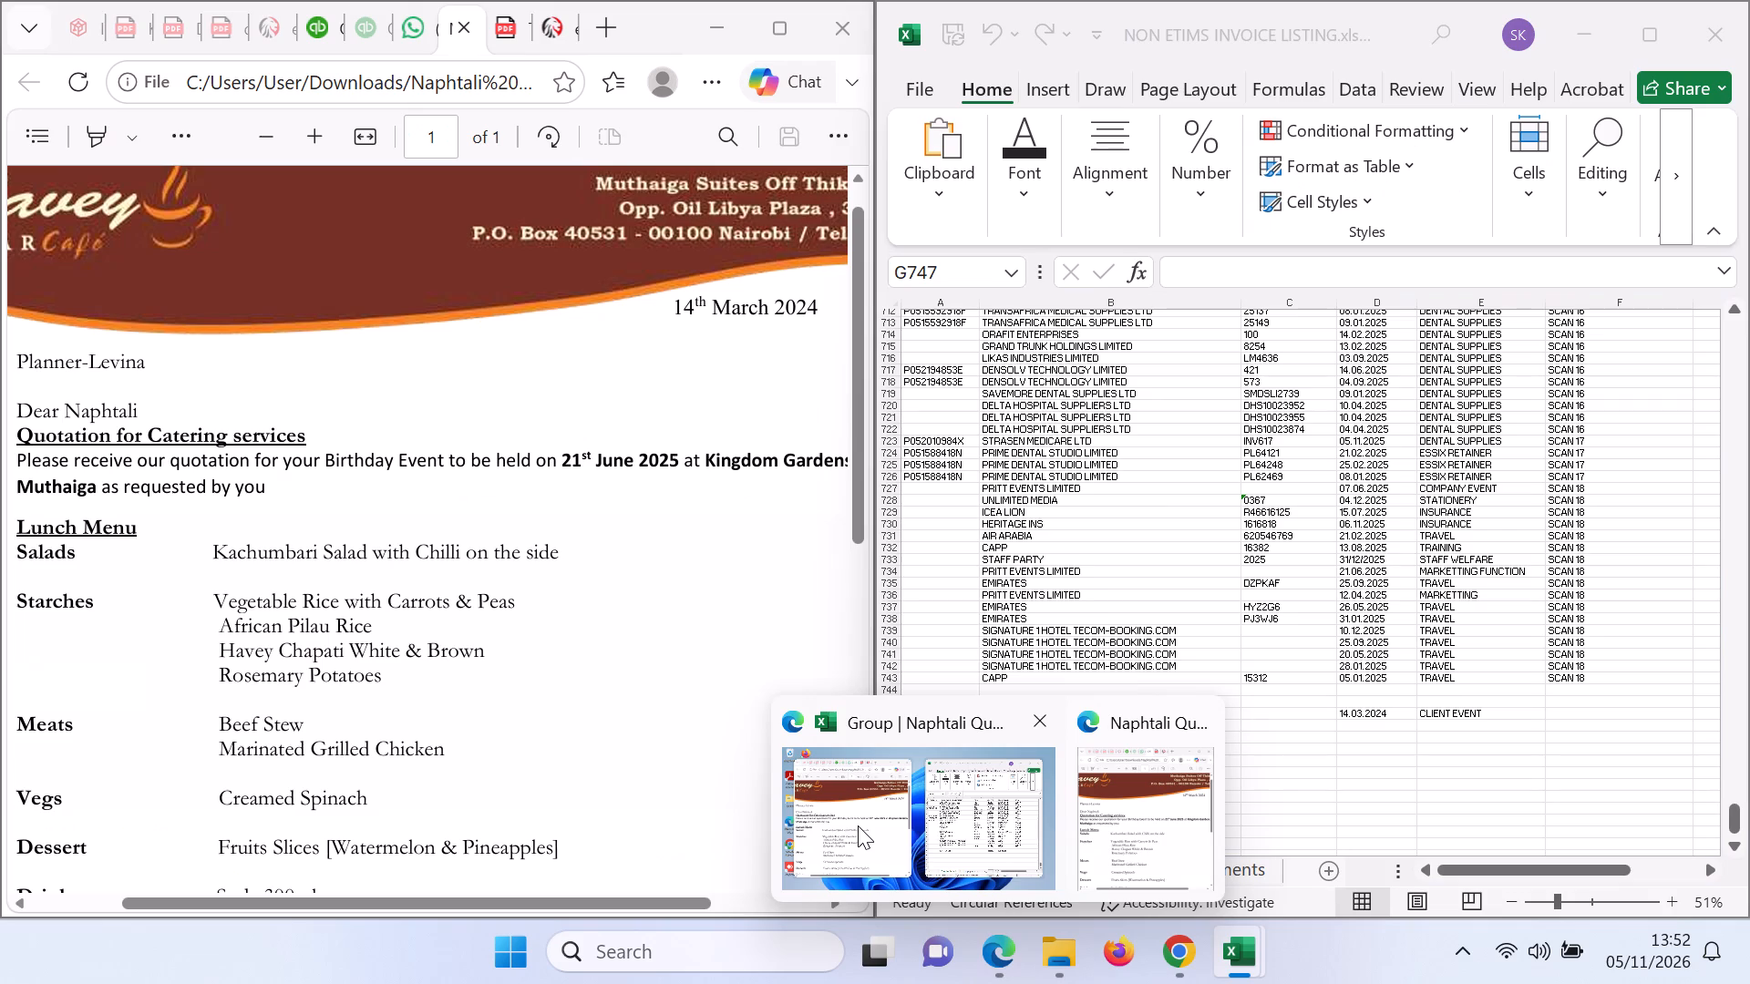
pyautogui.click(858, 825)
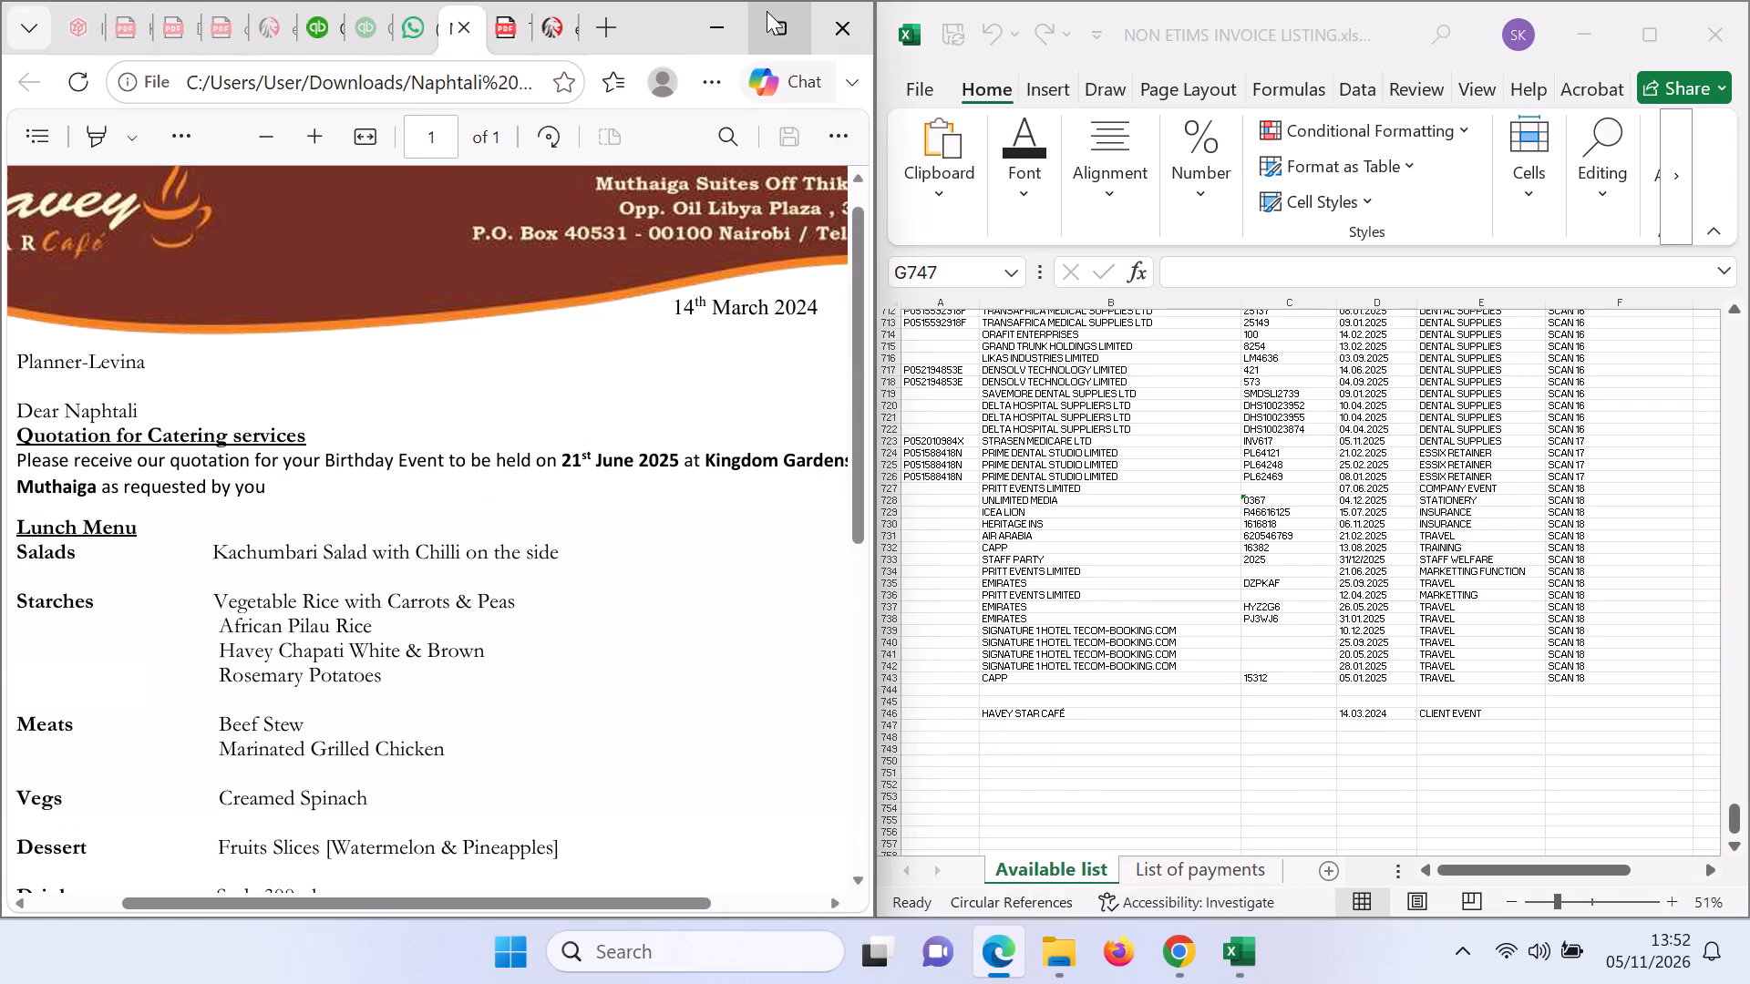
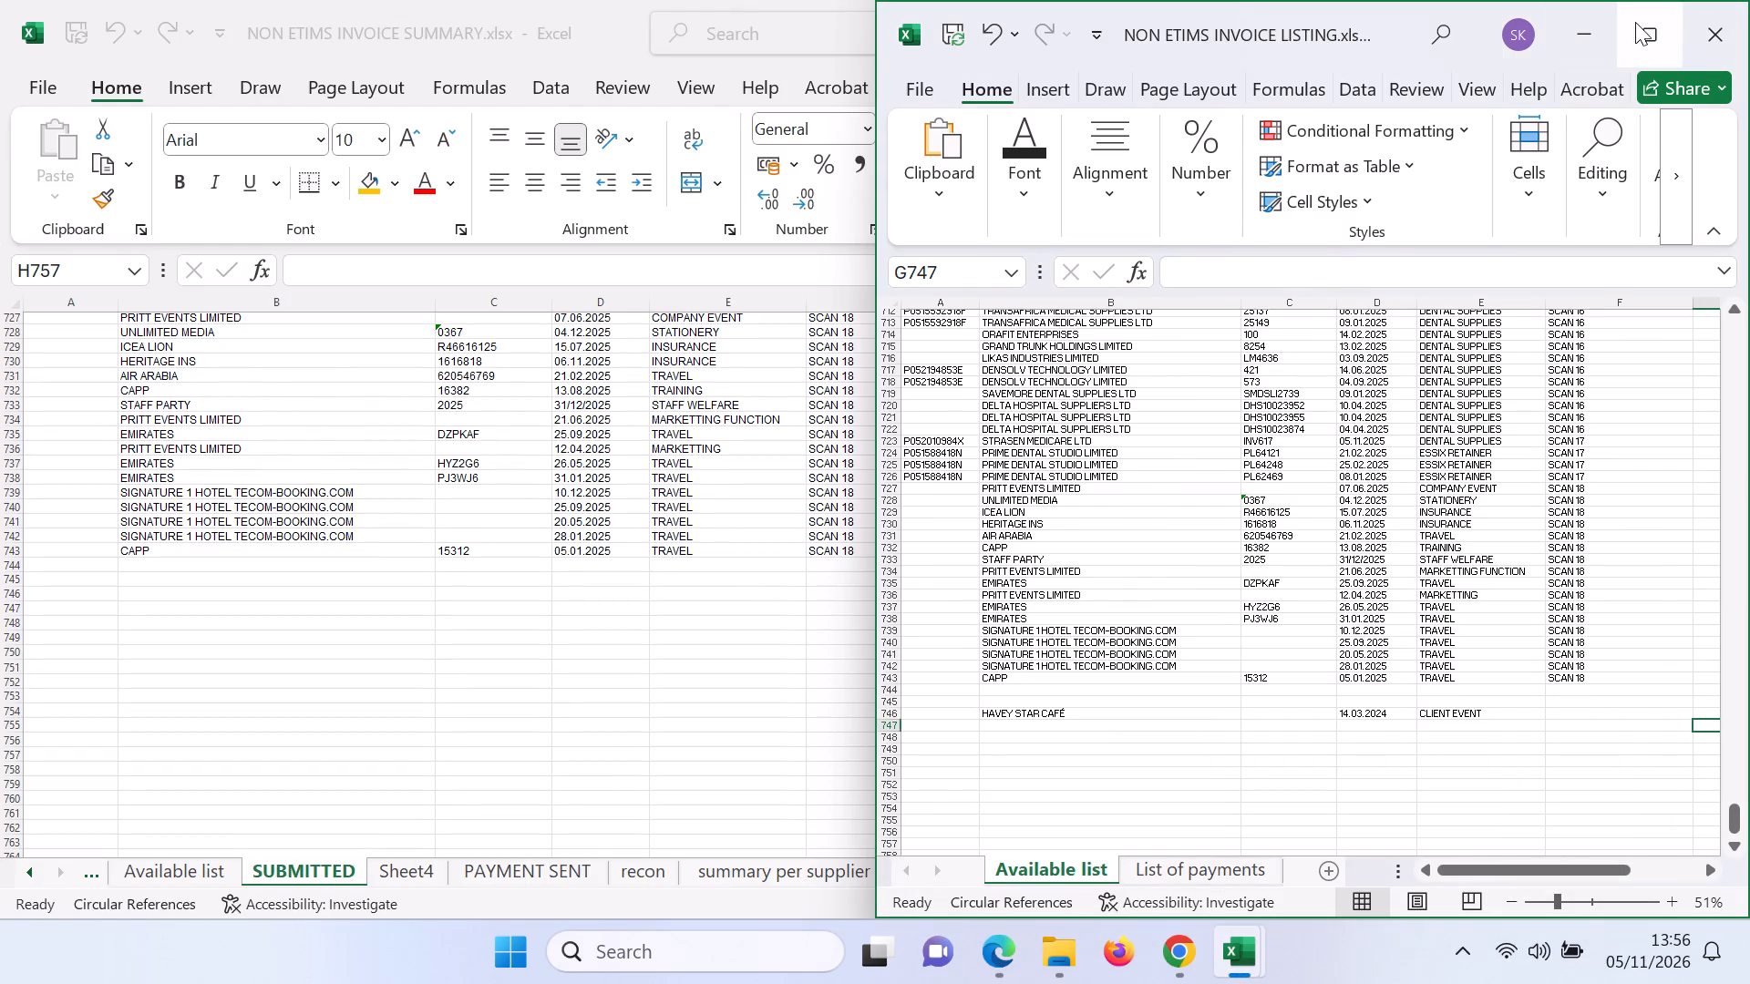
# Maximise the NON ETIMS INVOICE LISTING workbook and remove the bold formatting from the HAVEY STAR CAFÉ amount in cell G746.
pyautogui.click(1644, 24)
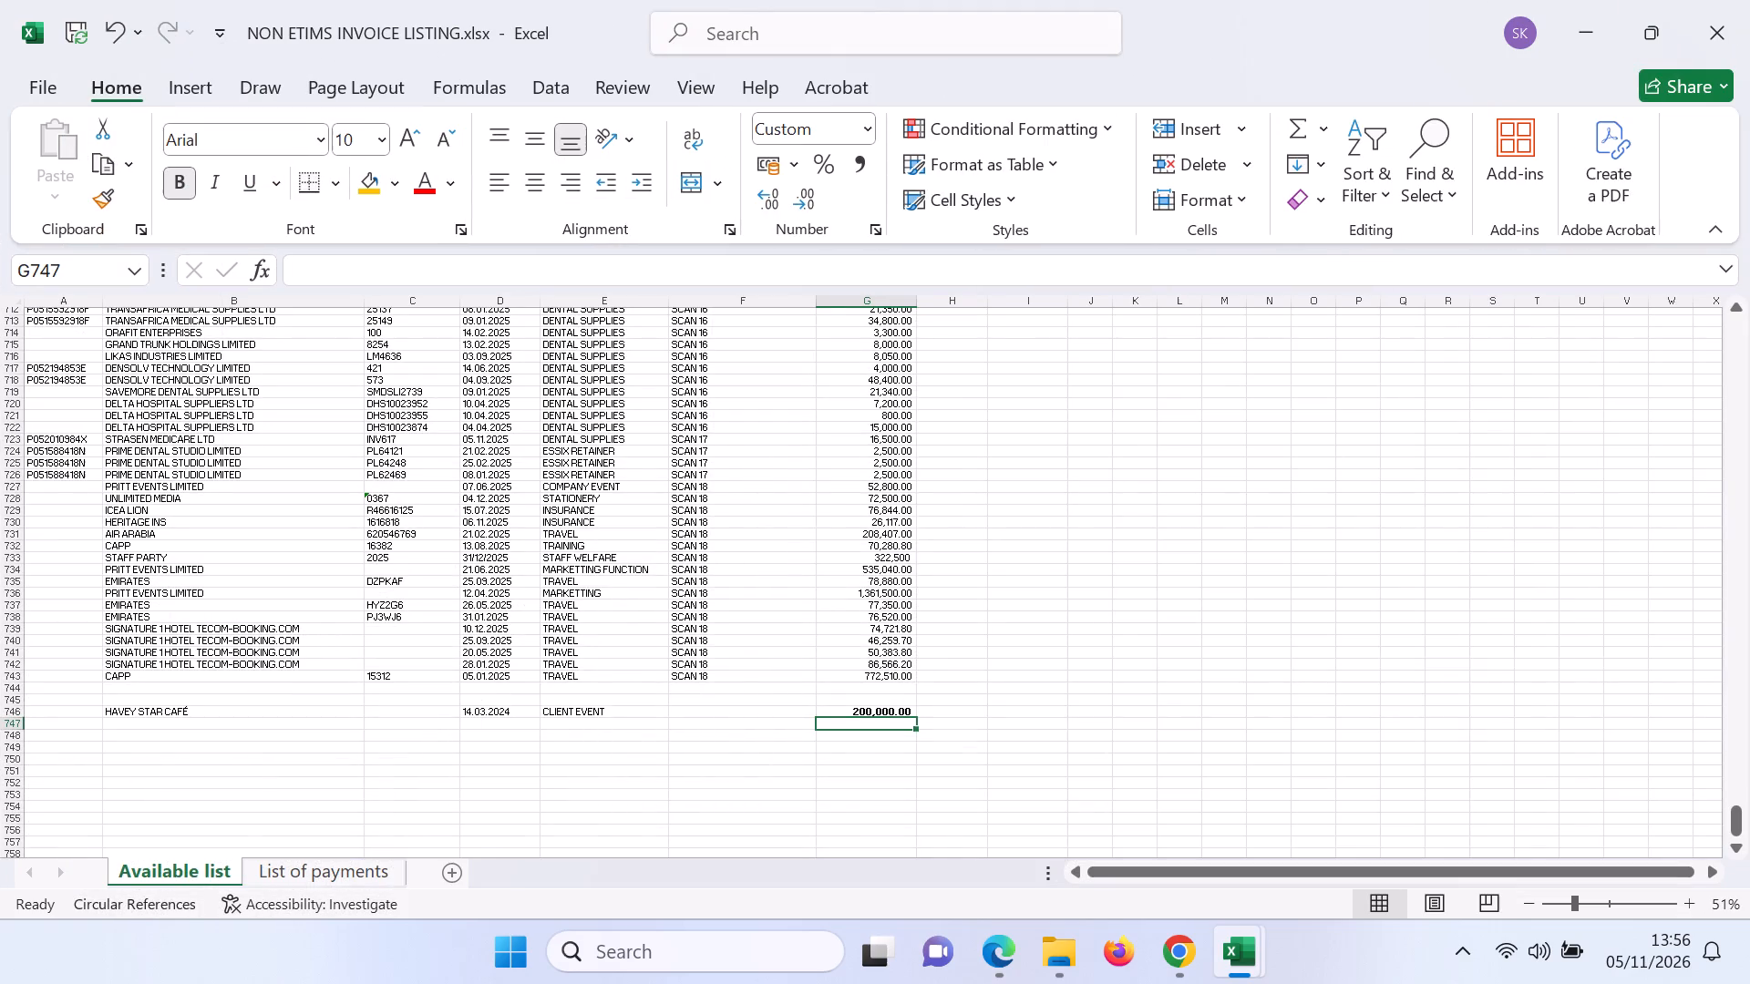
pyautogui.click(873, 708)
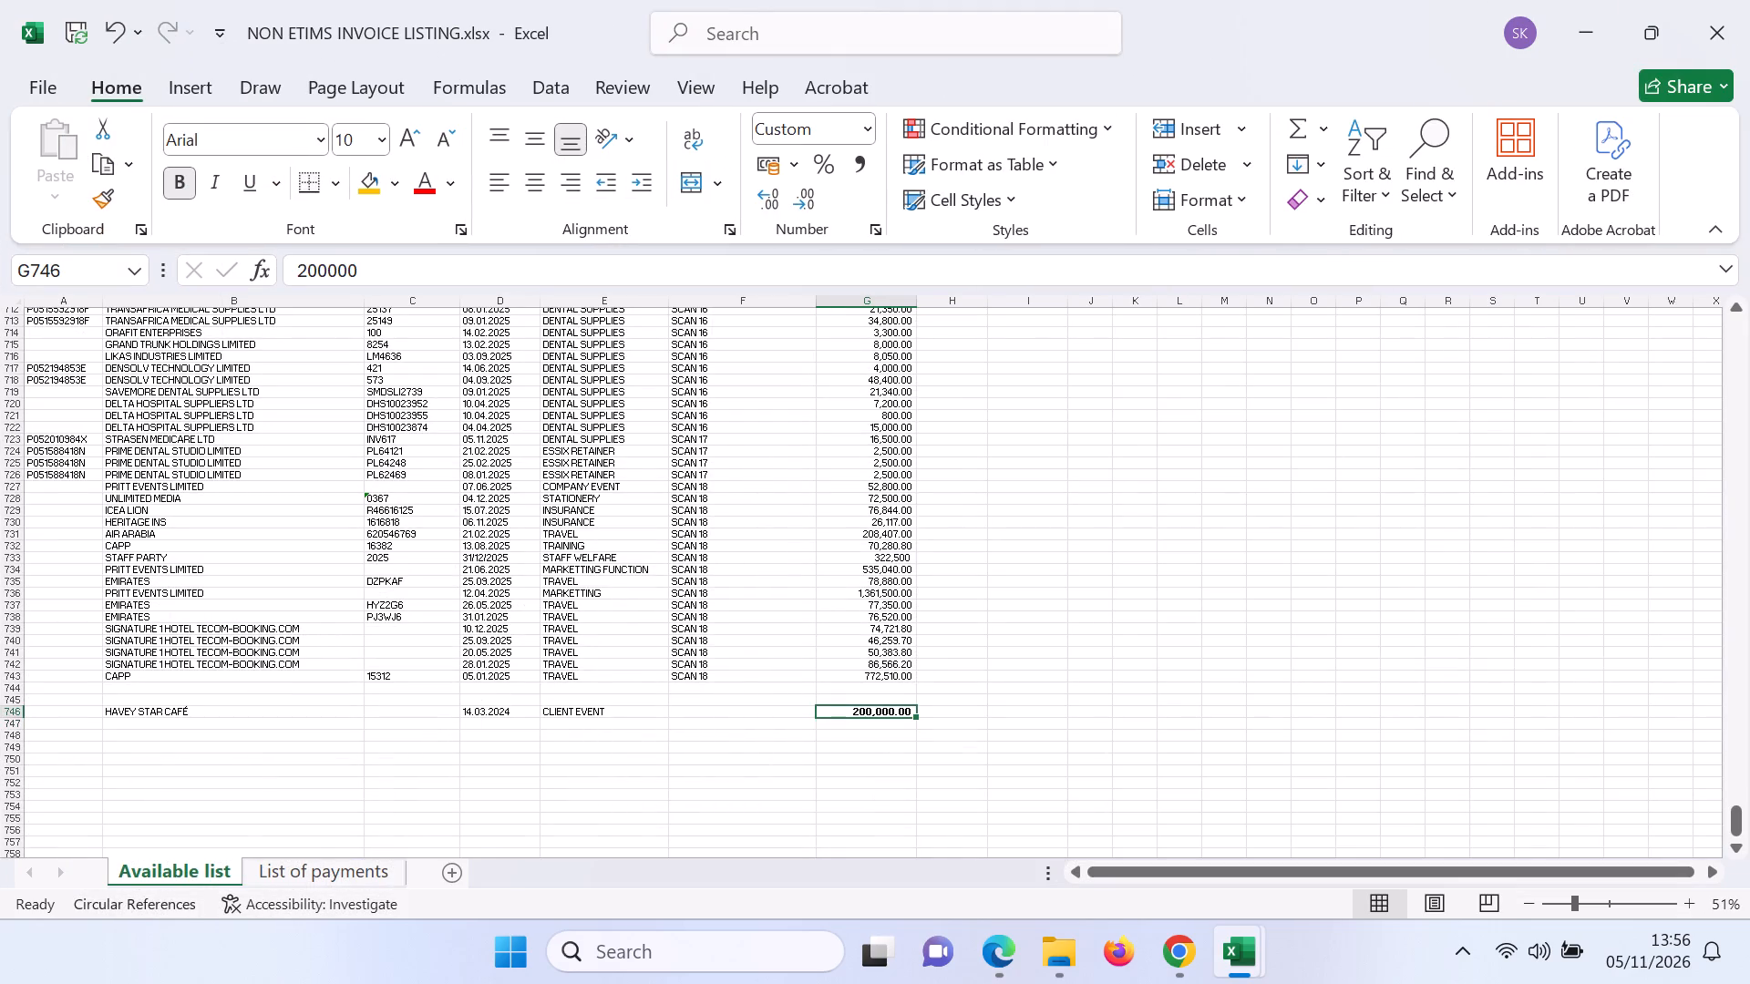
pyautogui.click(182, 181)
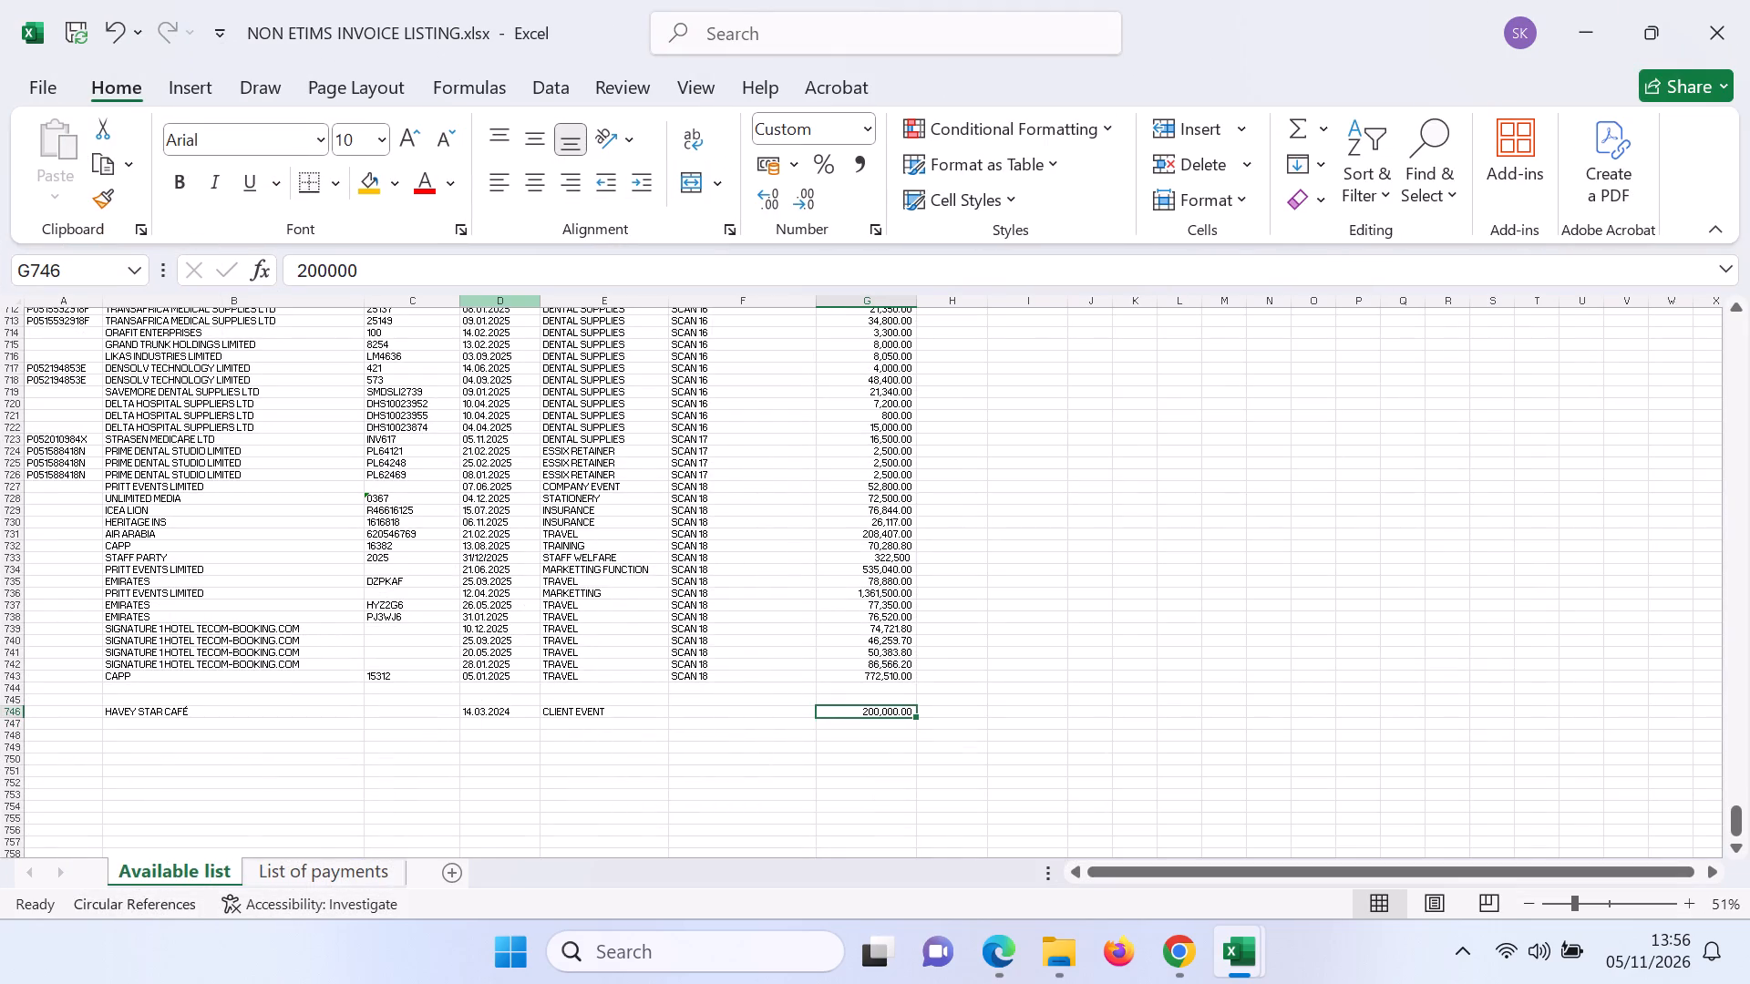
pyautogui.click(1006, 685)
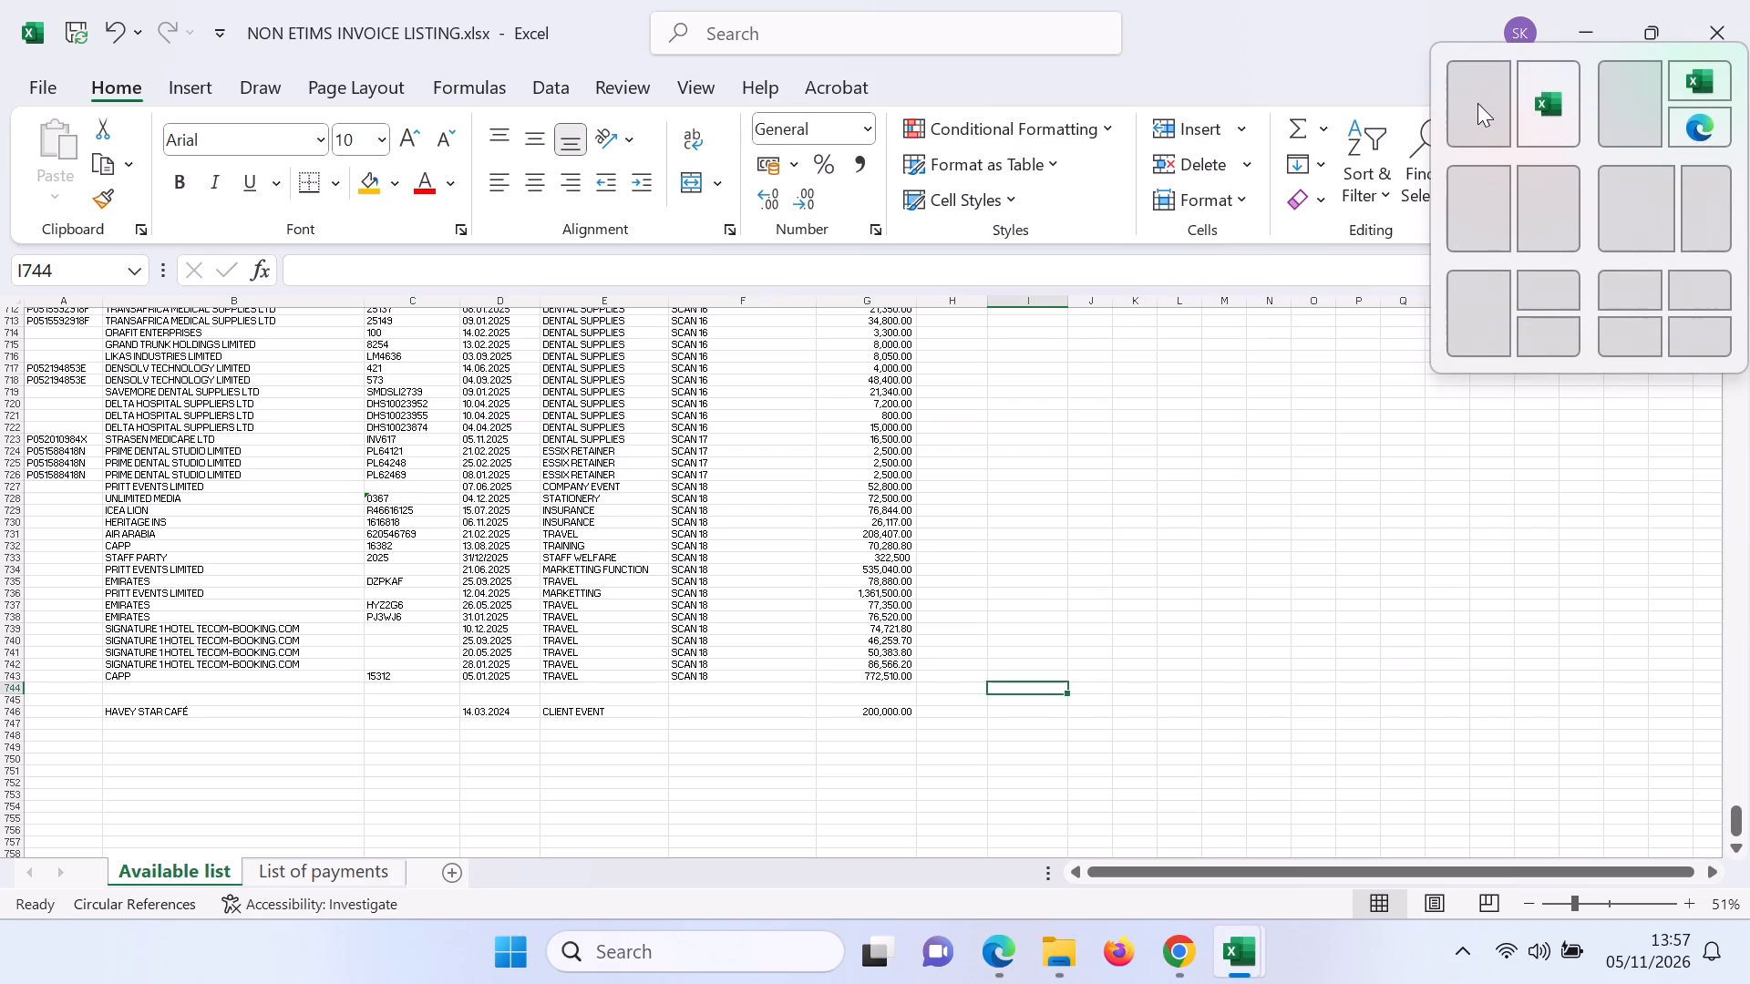
# Arrange the TDS payment voucher PDF side by side with the NON ETIMS INVOICE LISTING workbook, minimising the NON ETIMS INVOICE SUMMARY workbook.
pyautogui.click(1477, 103)
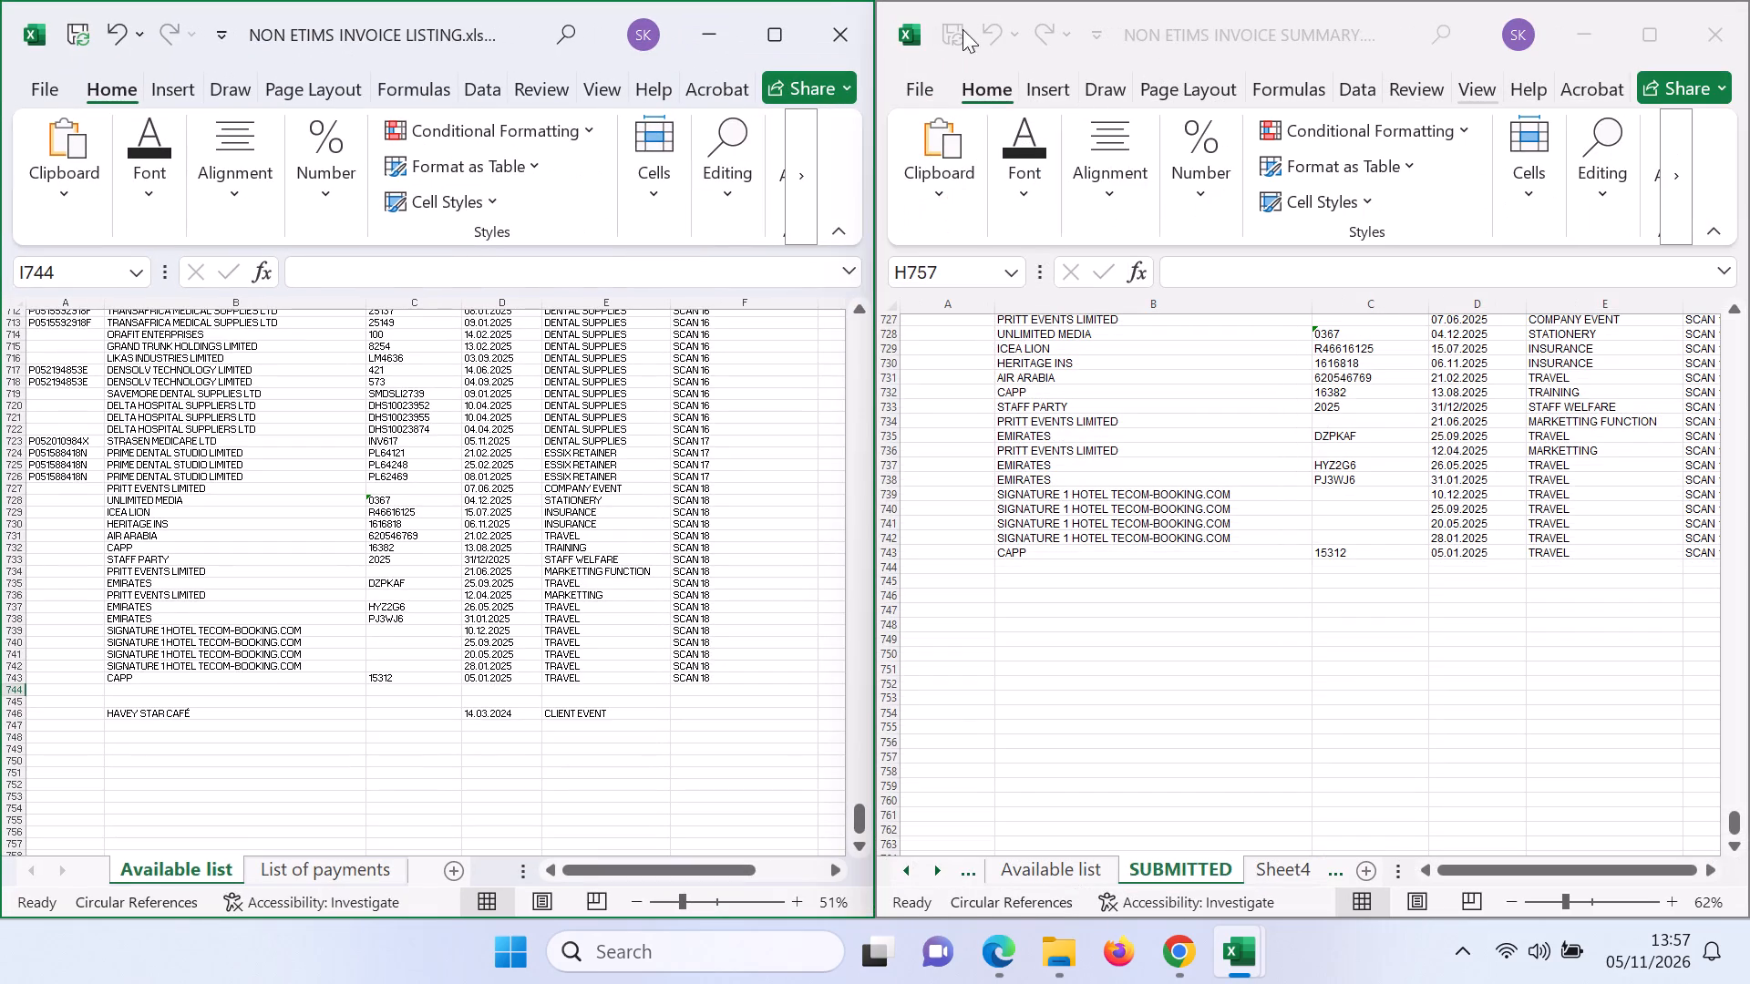
pyautogui.click(1642, 21)
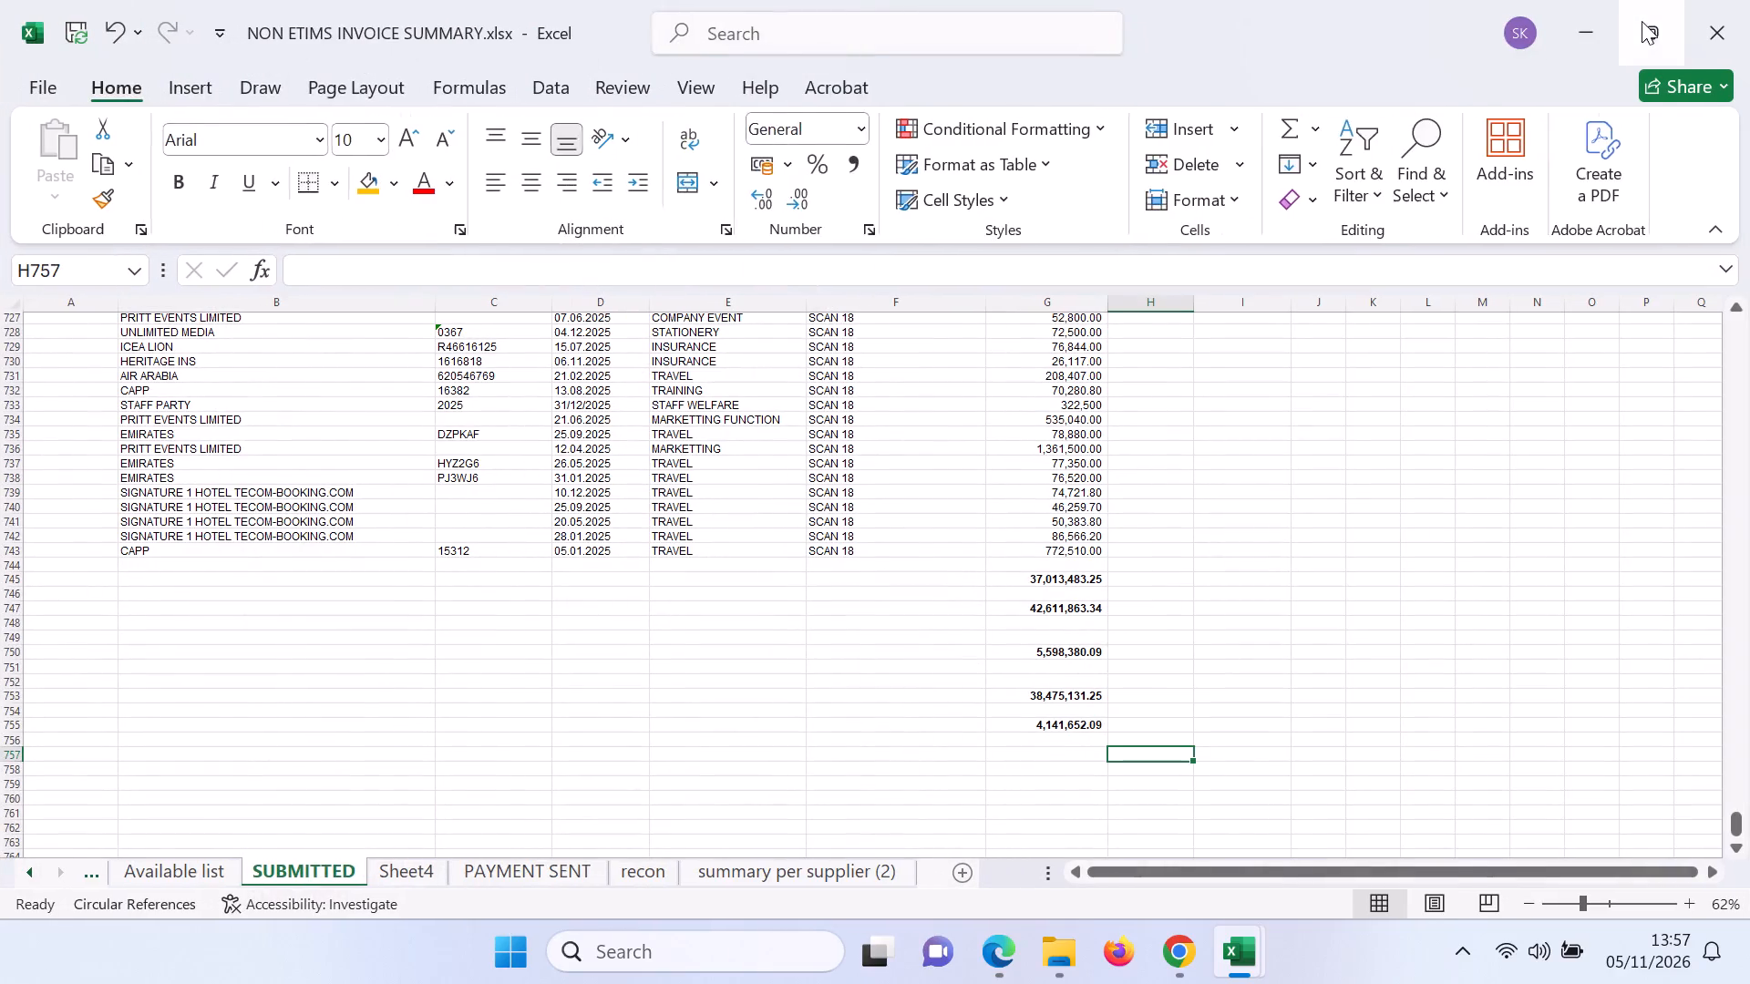
pyautogui.click(1574, 23)
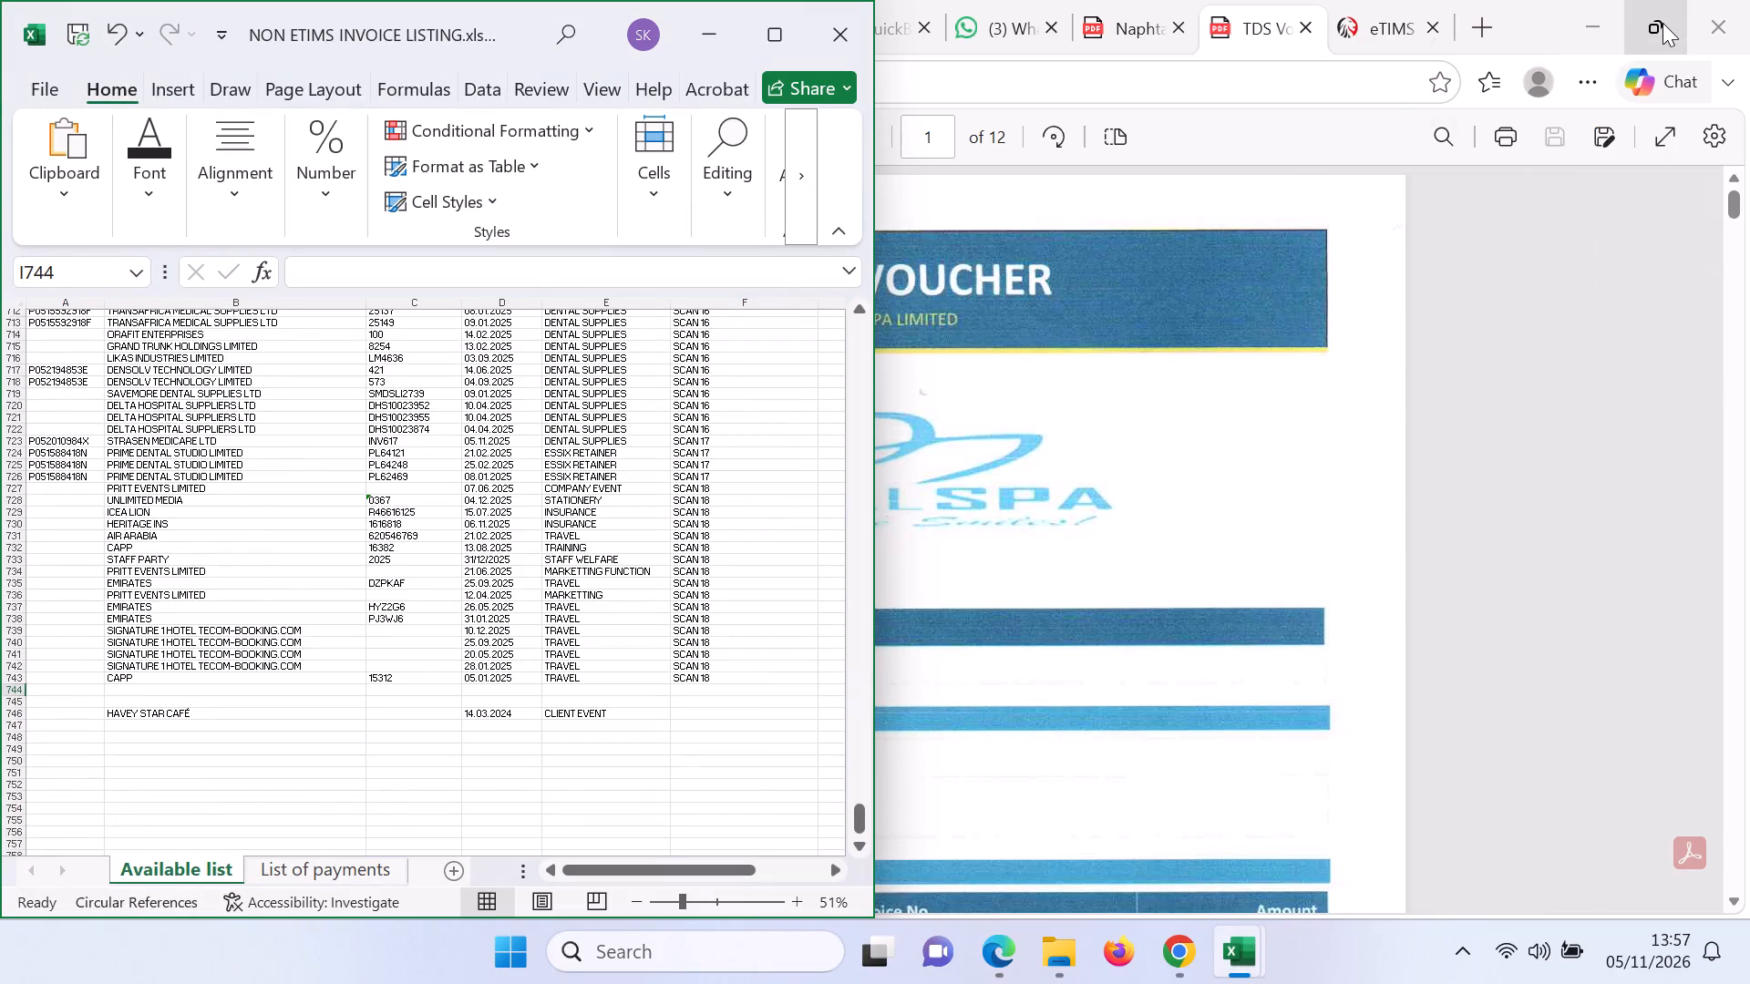
pyautogui.click(1492, 102)
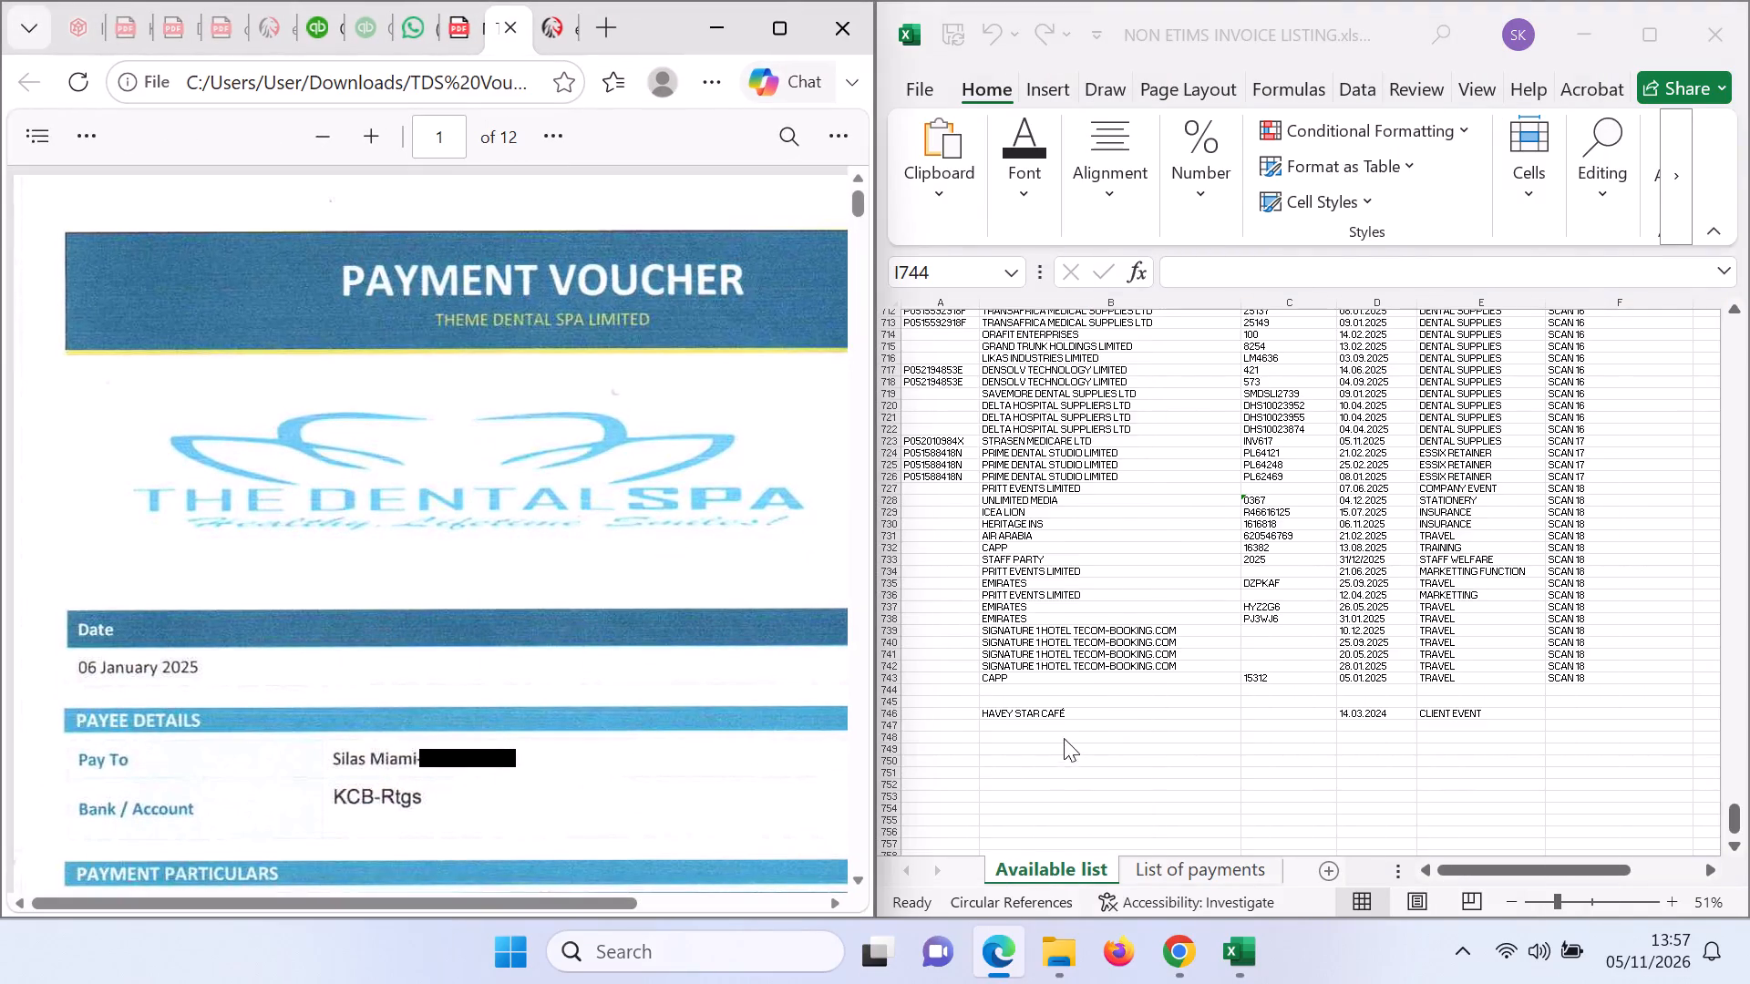
# Enter the first voucher's payee by first name in cell B747 and its date 06.01.2025 in cell D747.
pyautogui.click(1035, 726)
pyautogui.click(1024, 726)
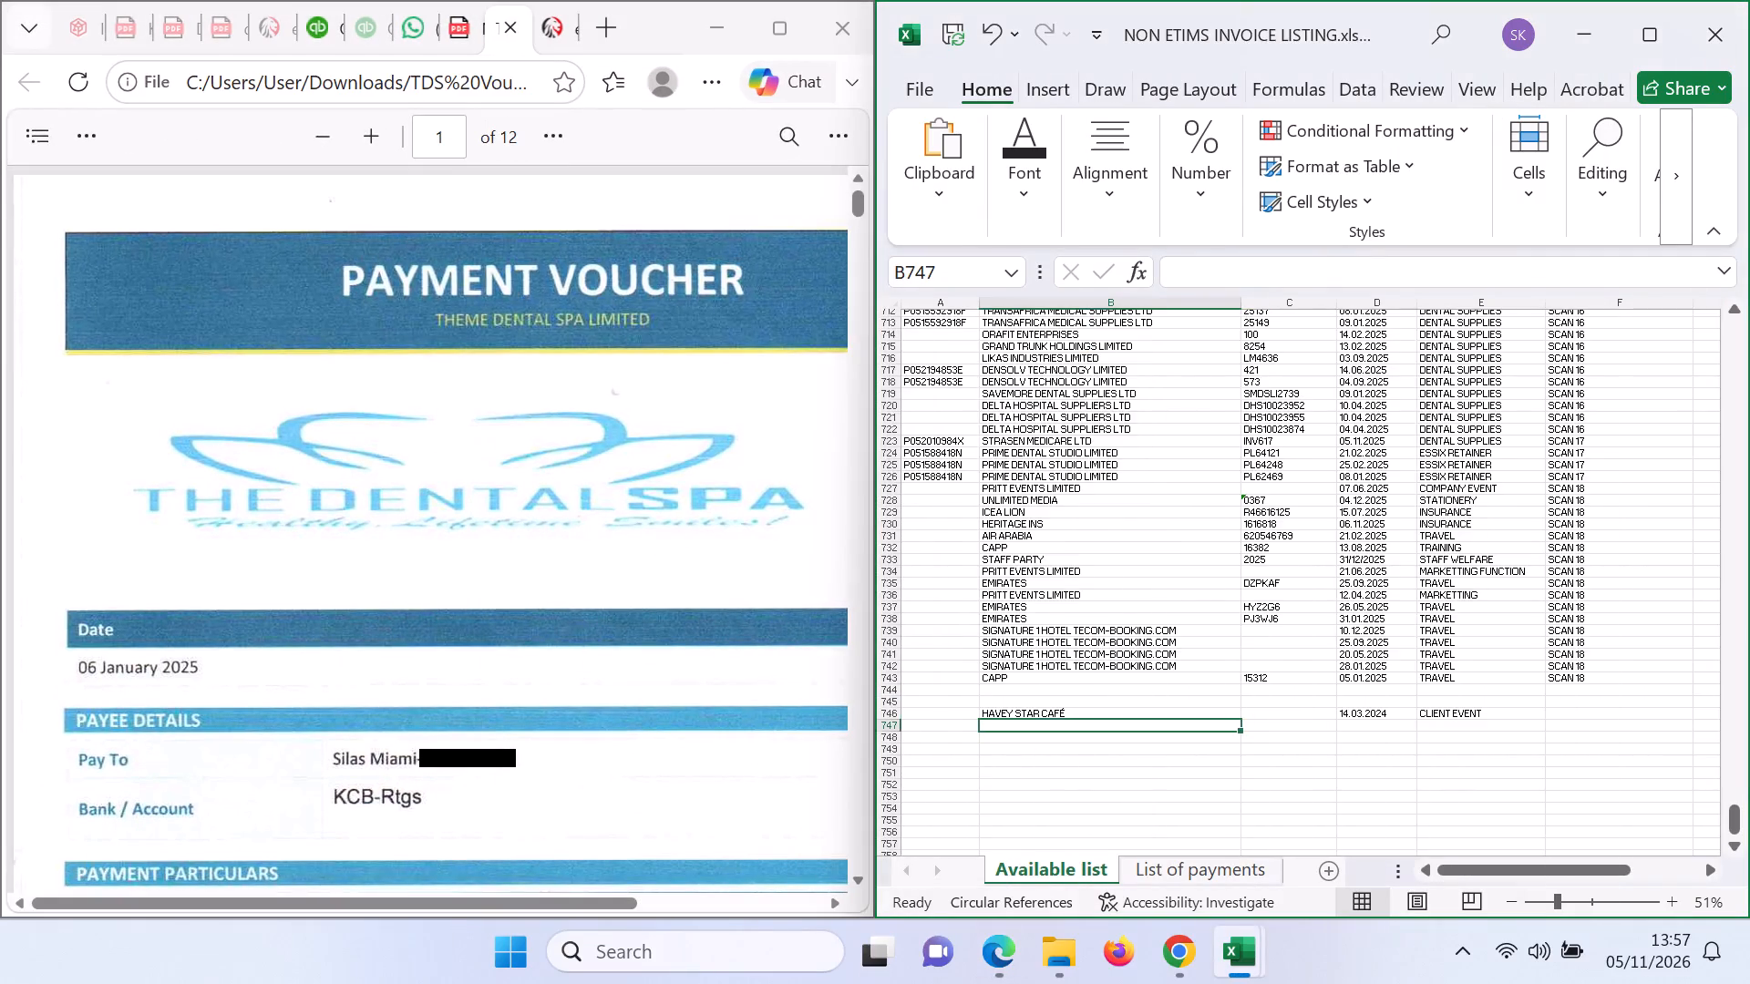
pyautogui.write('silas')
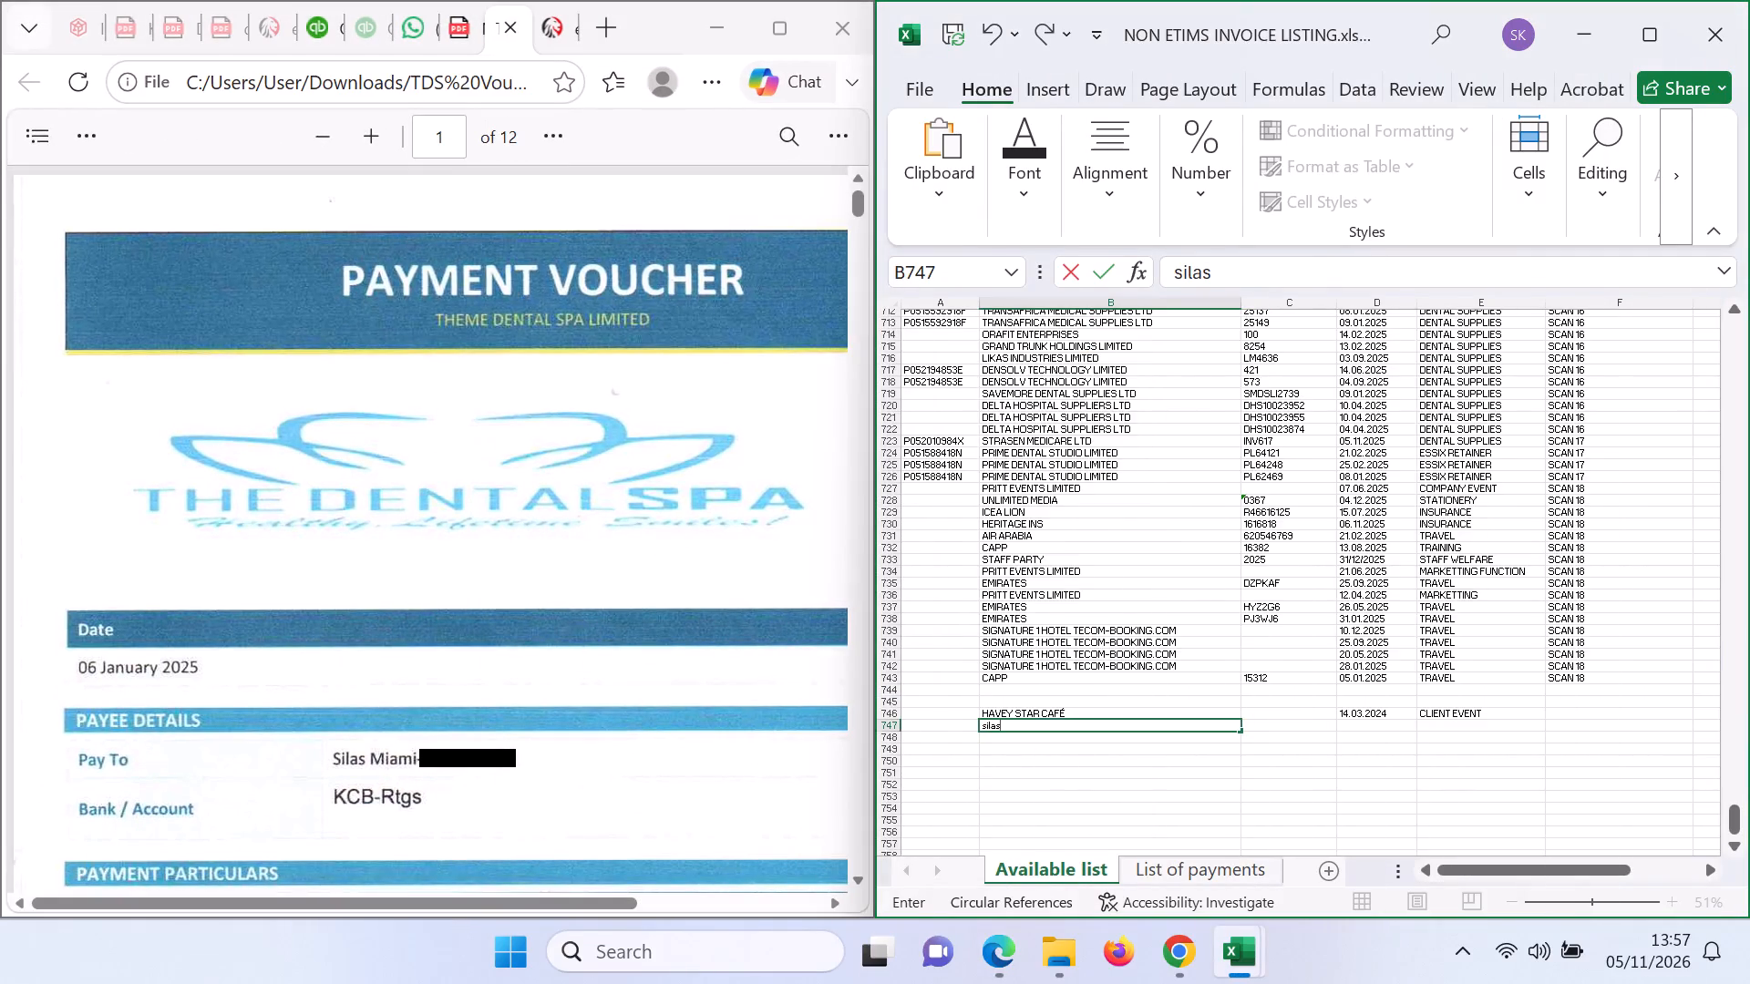
pyautogui.click(1361, 727)
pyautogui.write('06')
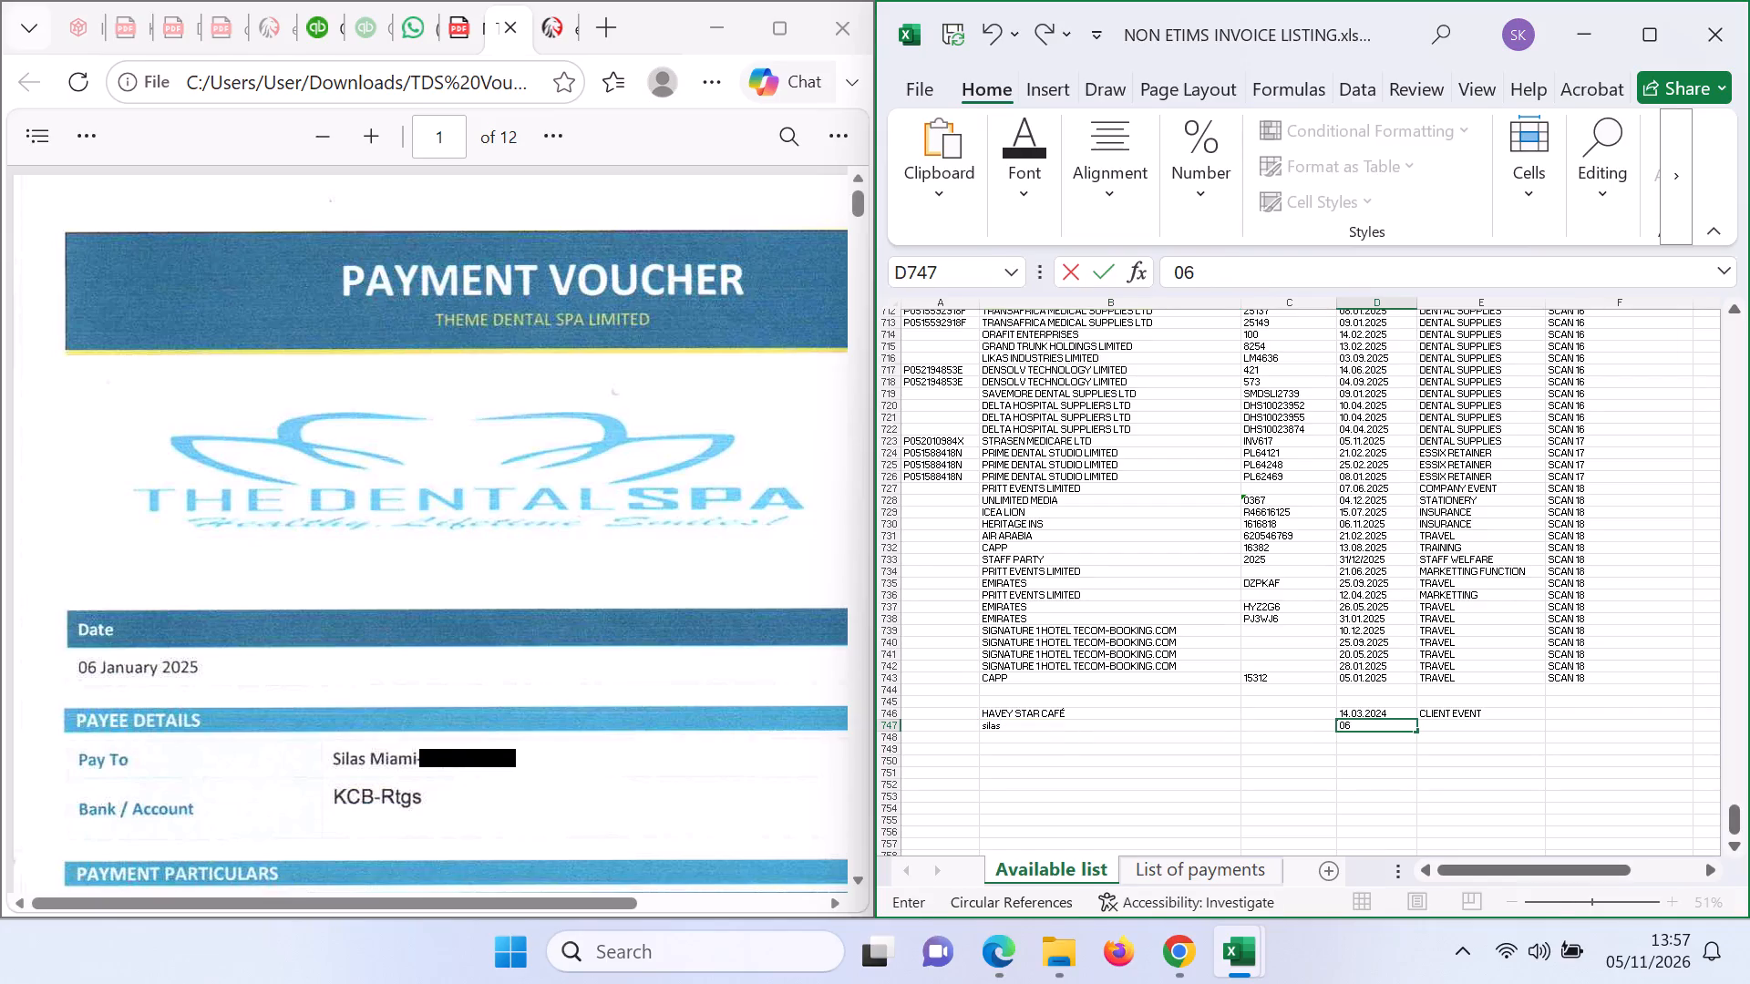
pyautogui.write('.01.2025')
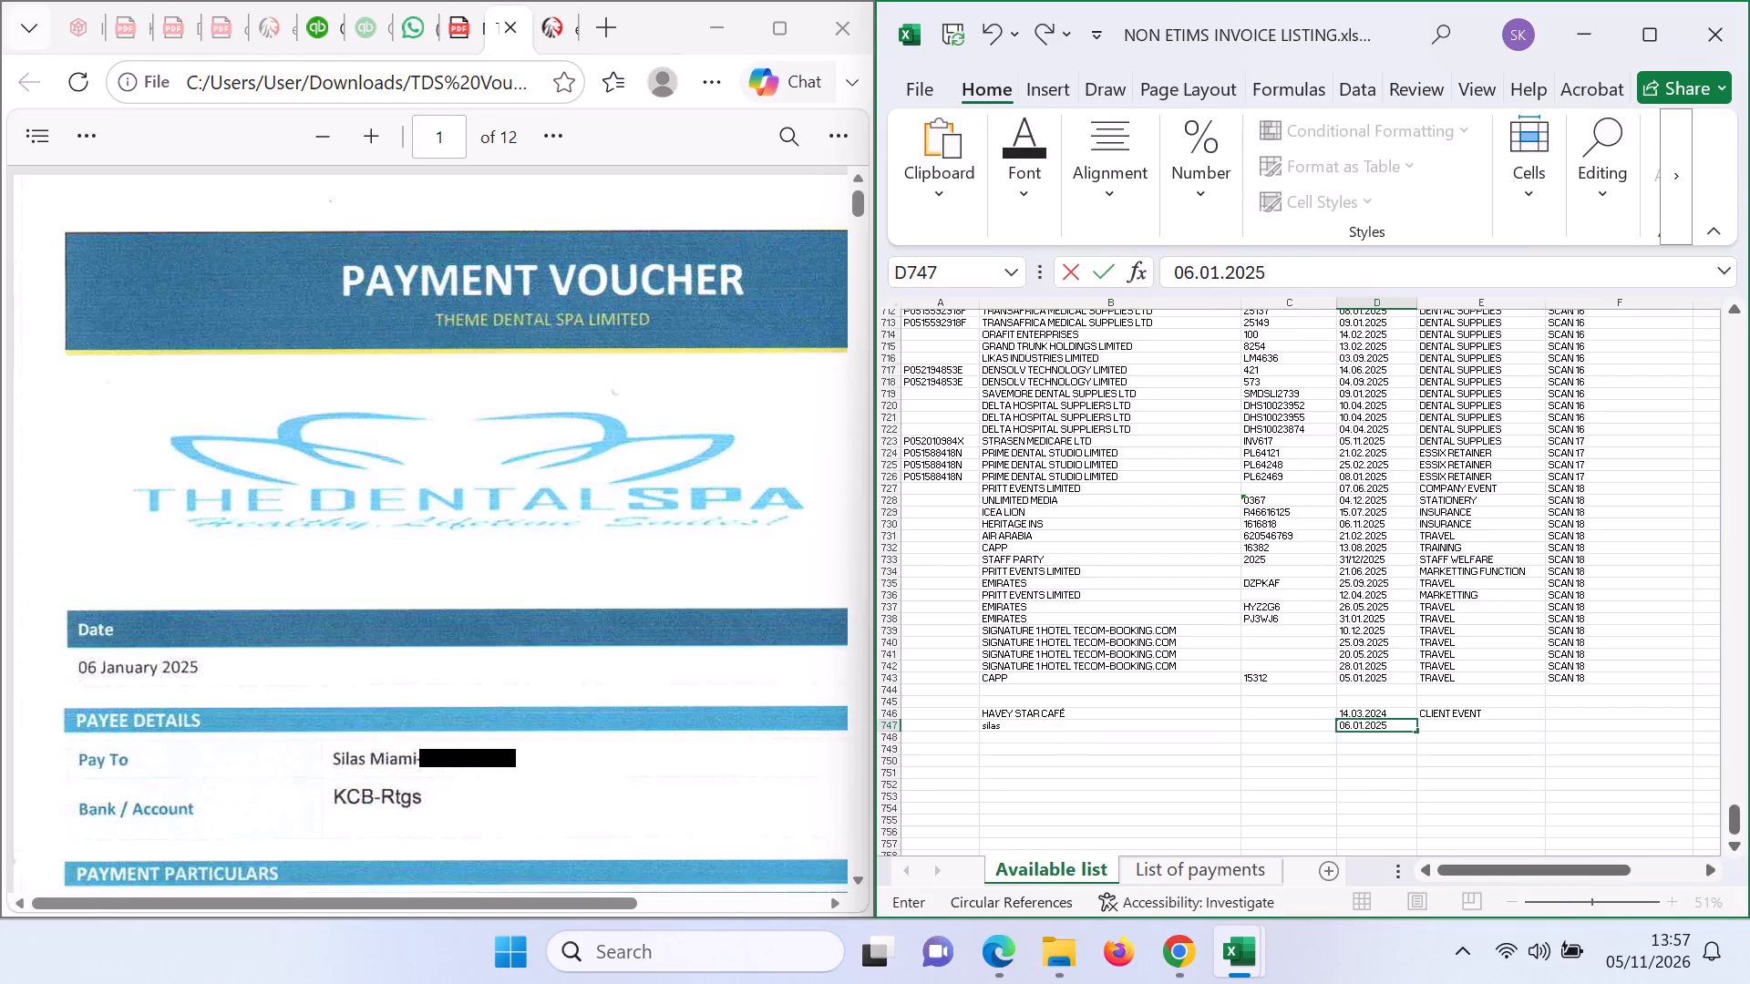
# Enter the first voucher's description OFFICE ERRANDS in cell E747, consulting the payment particulars in the PDF.
pyautogui.click(1466, 726)
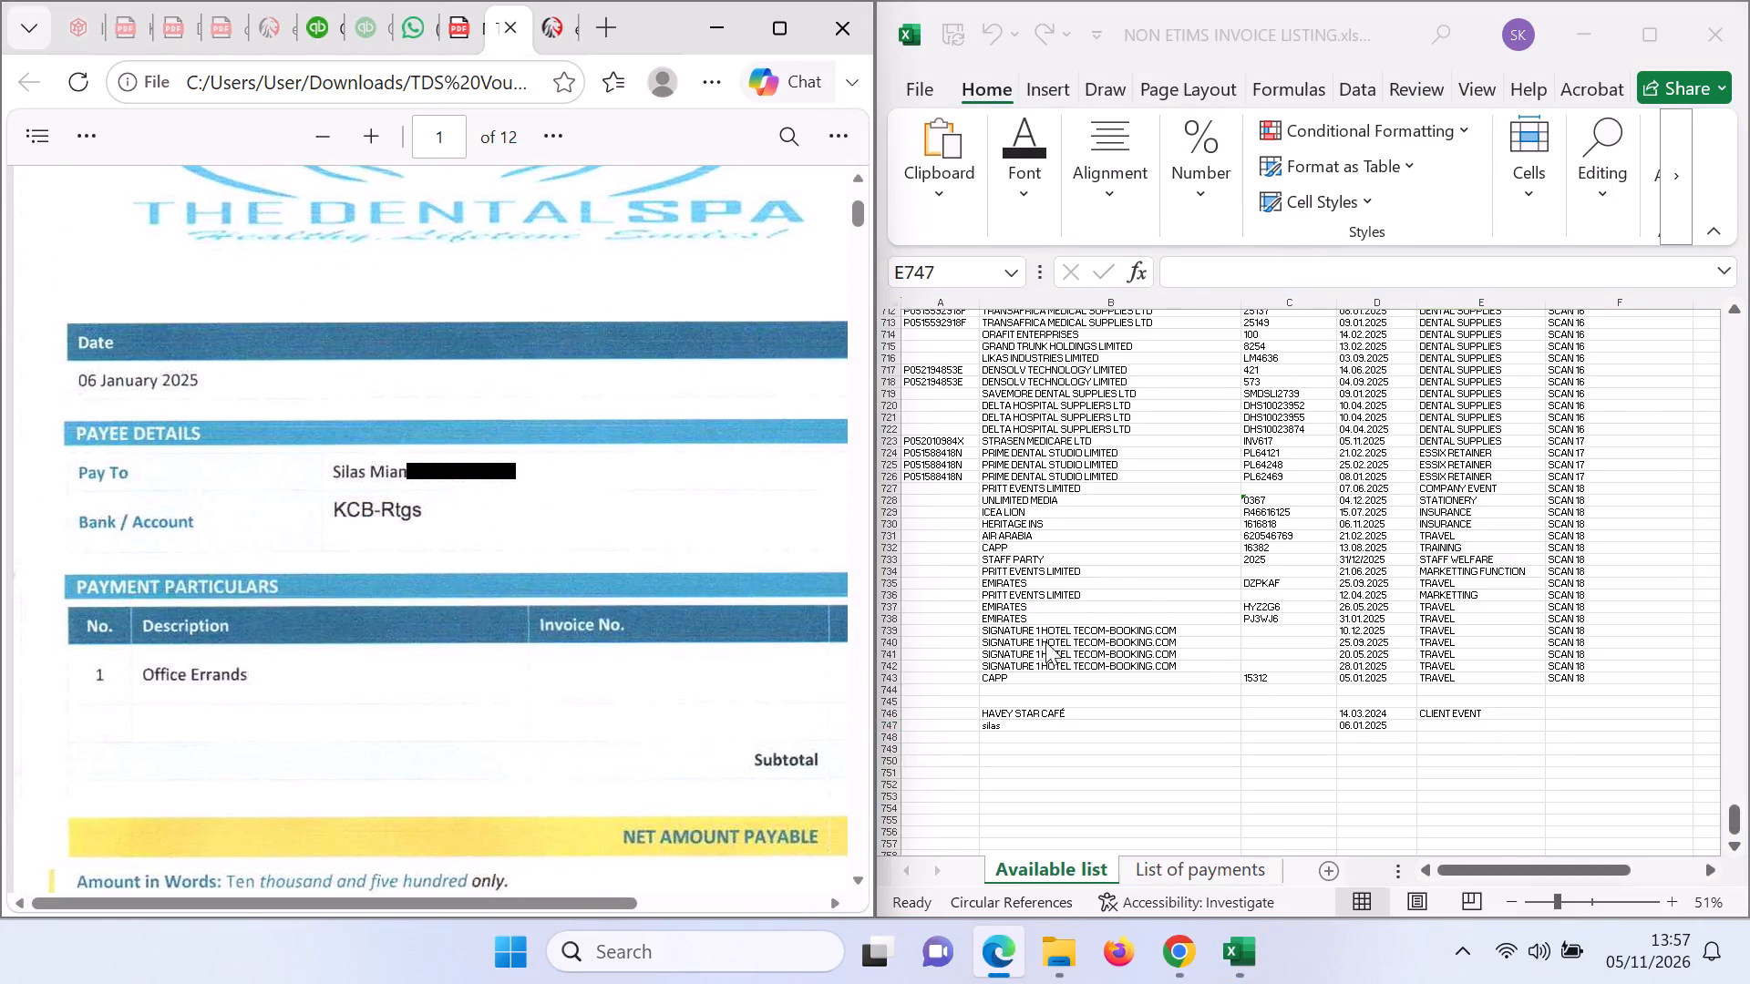
pyautogui.click(1460, 729)
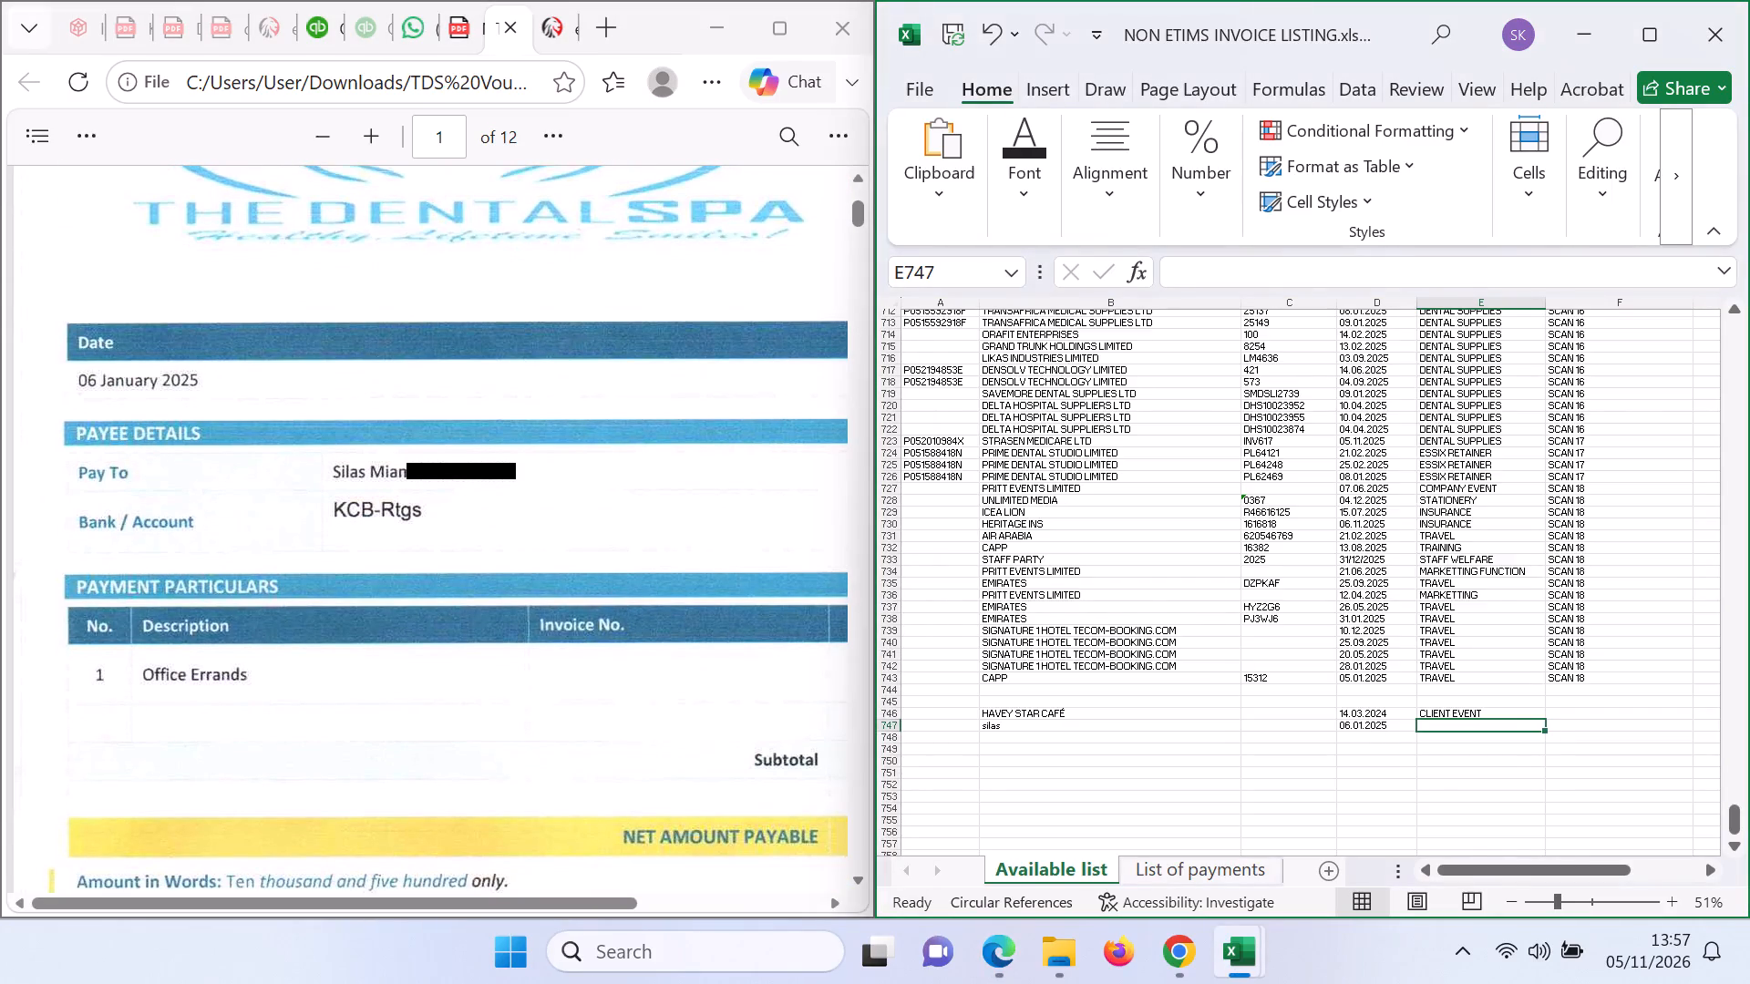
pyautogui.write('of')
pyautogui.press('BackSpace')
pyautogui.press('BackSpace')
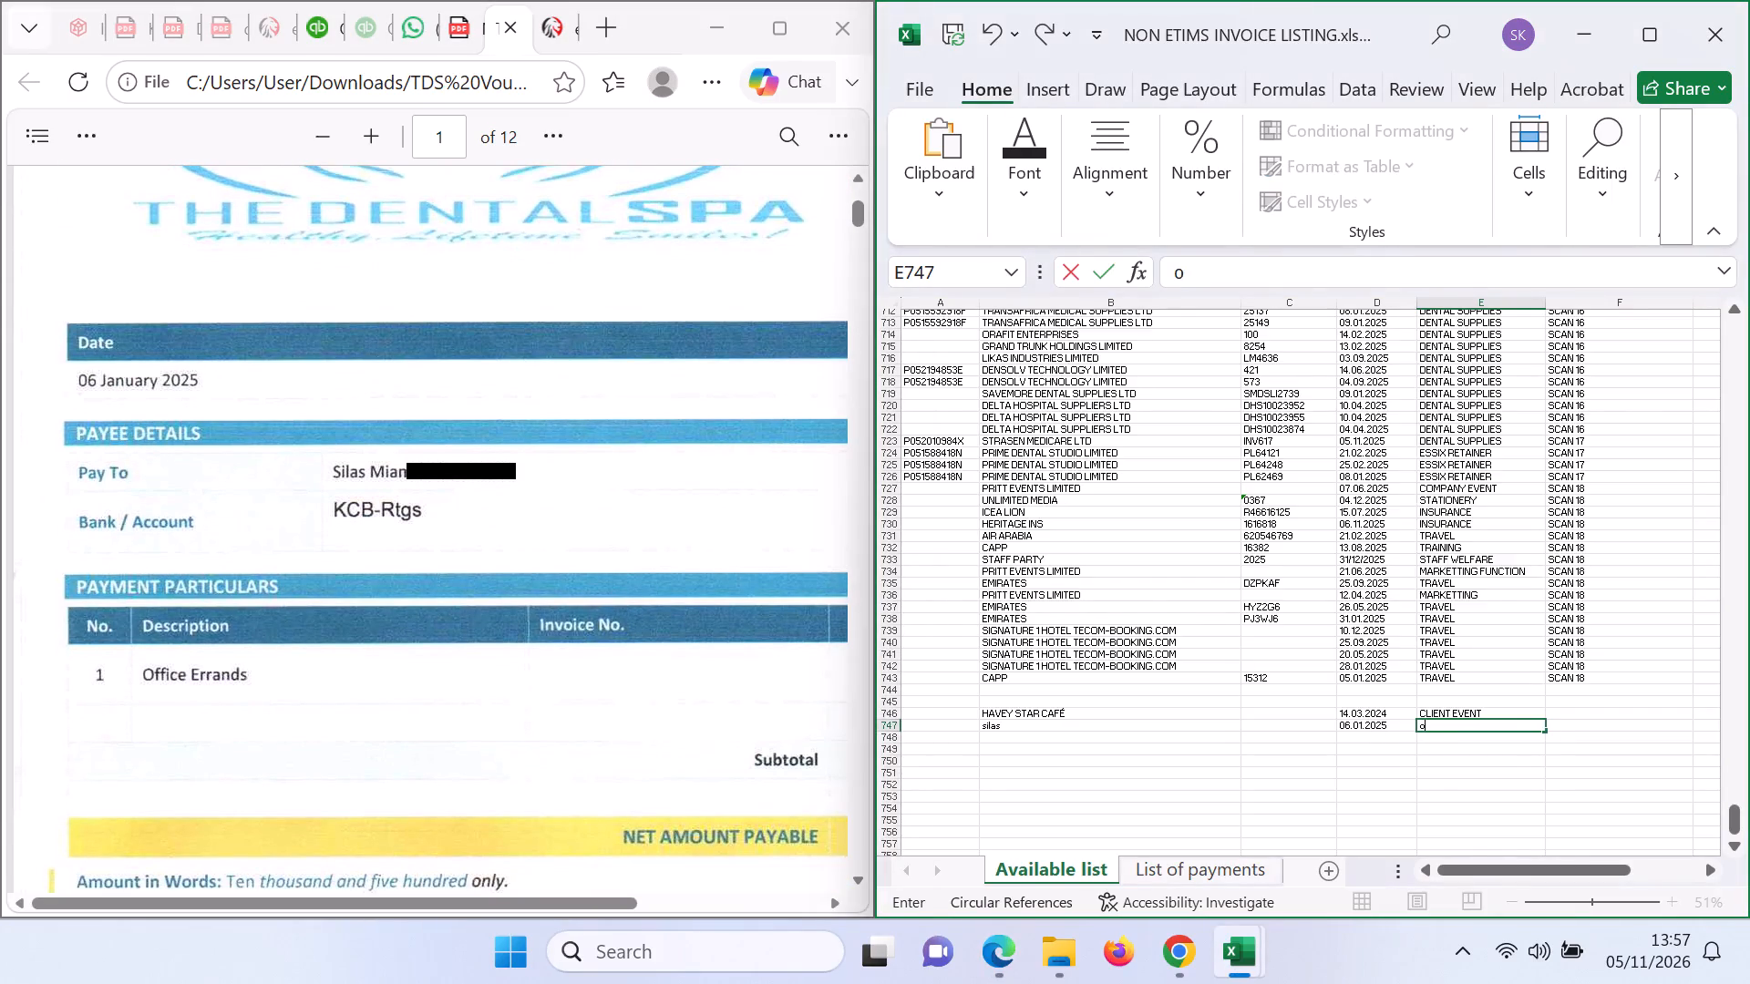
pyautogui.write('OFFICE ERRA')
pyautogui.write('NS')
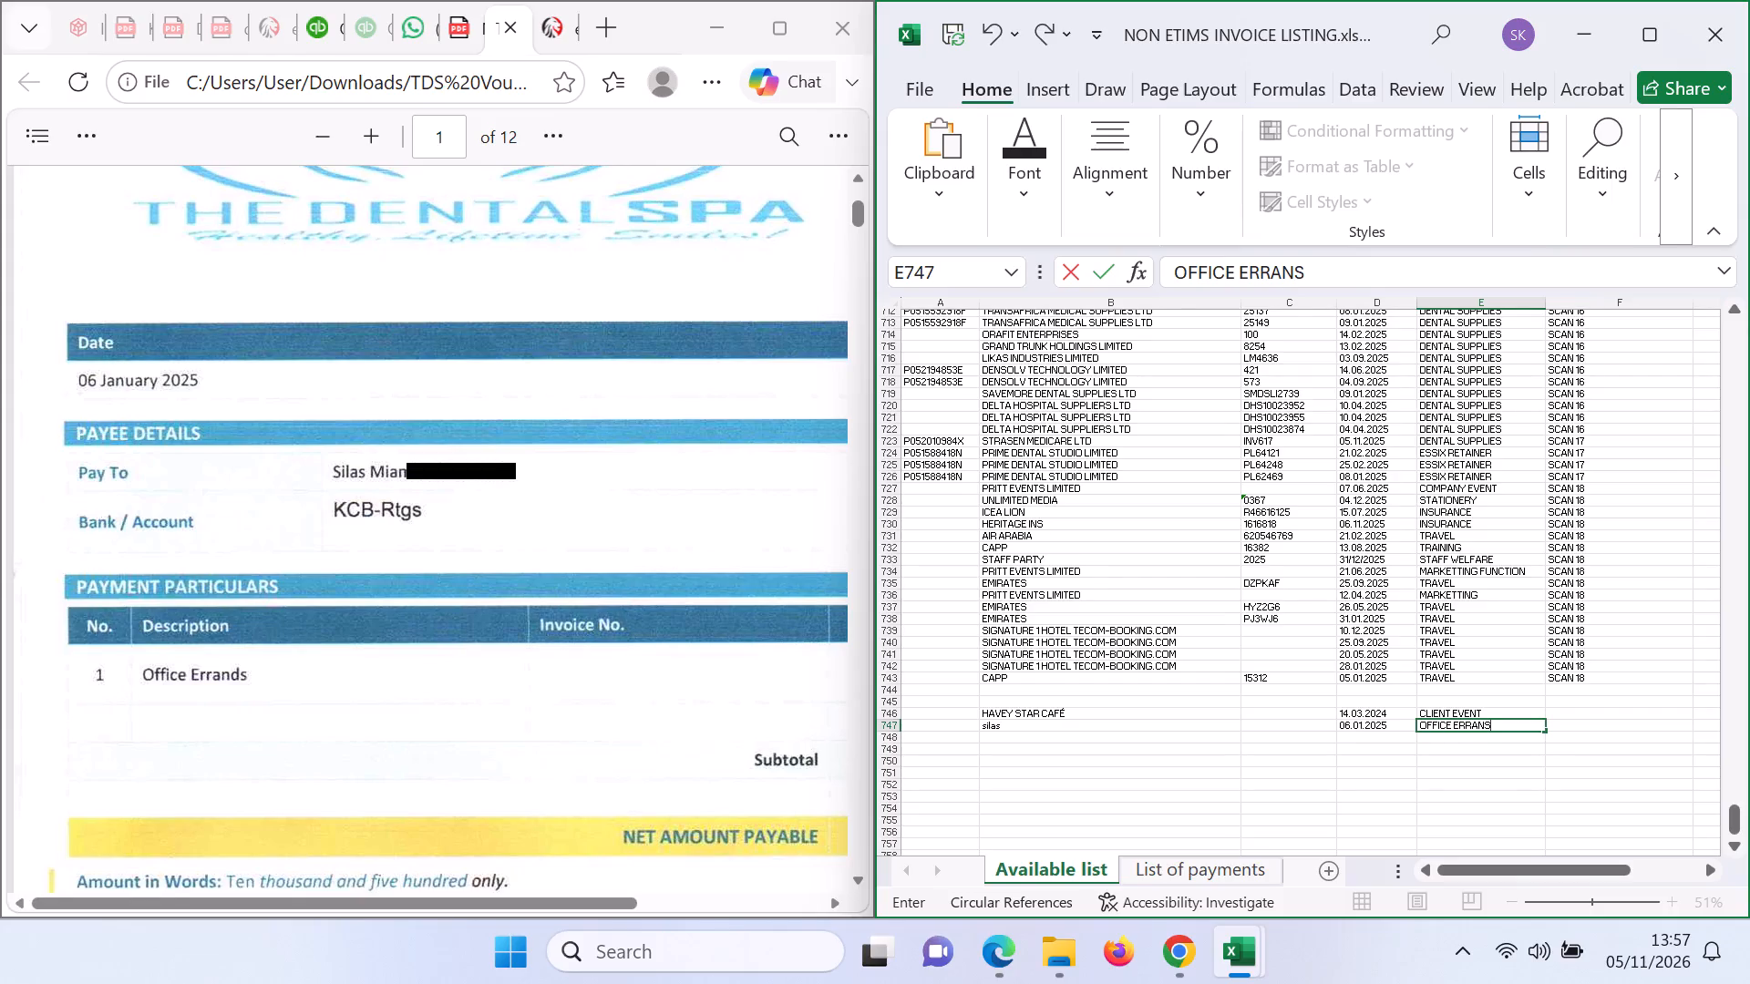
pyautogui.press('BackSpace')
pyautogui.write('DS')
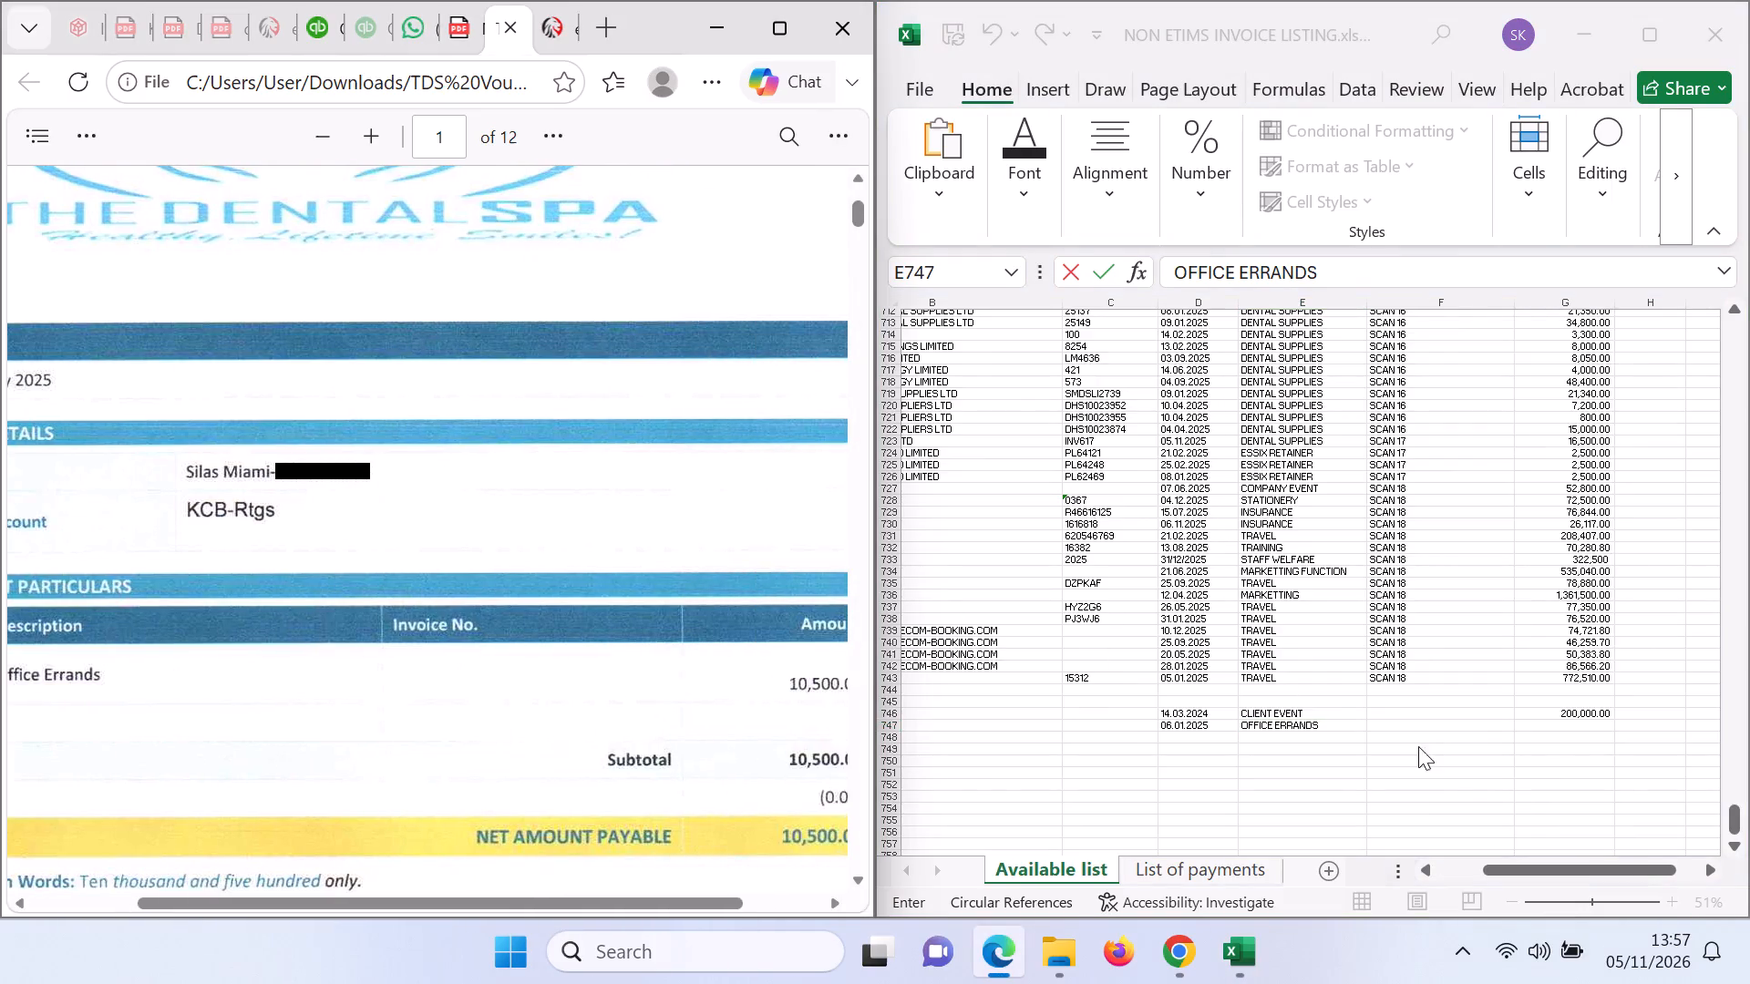
# Enter the first voucher's amount 10500 in cell G747 and remove the cell's bold formatting.
pyautogui.click(1554, 722)
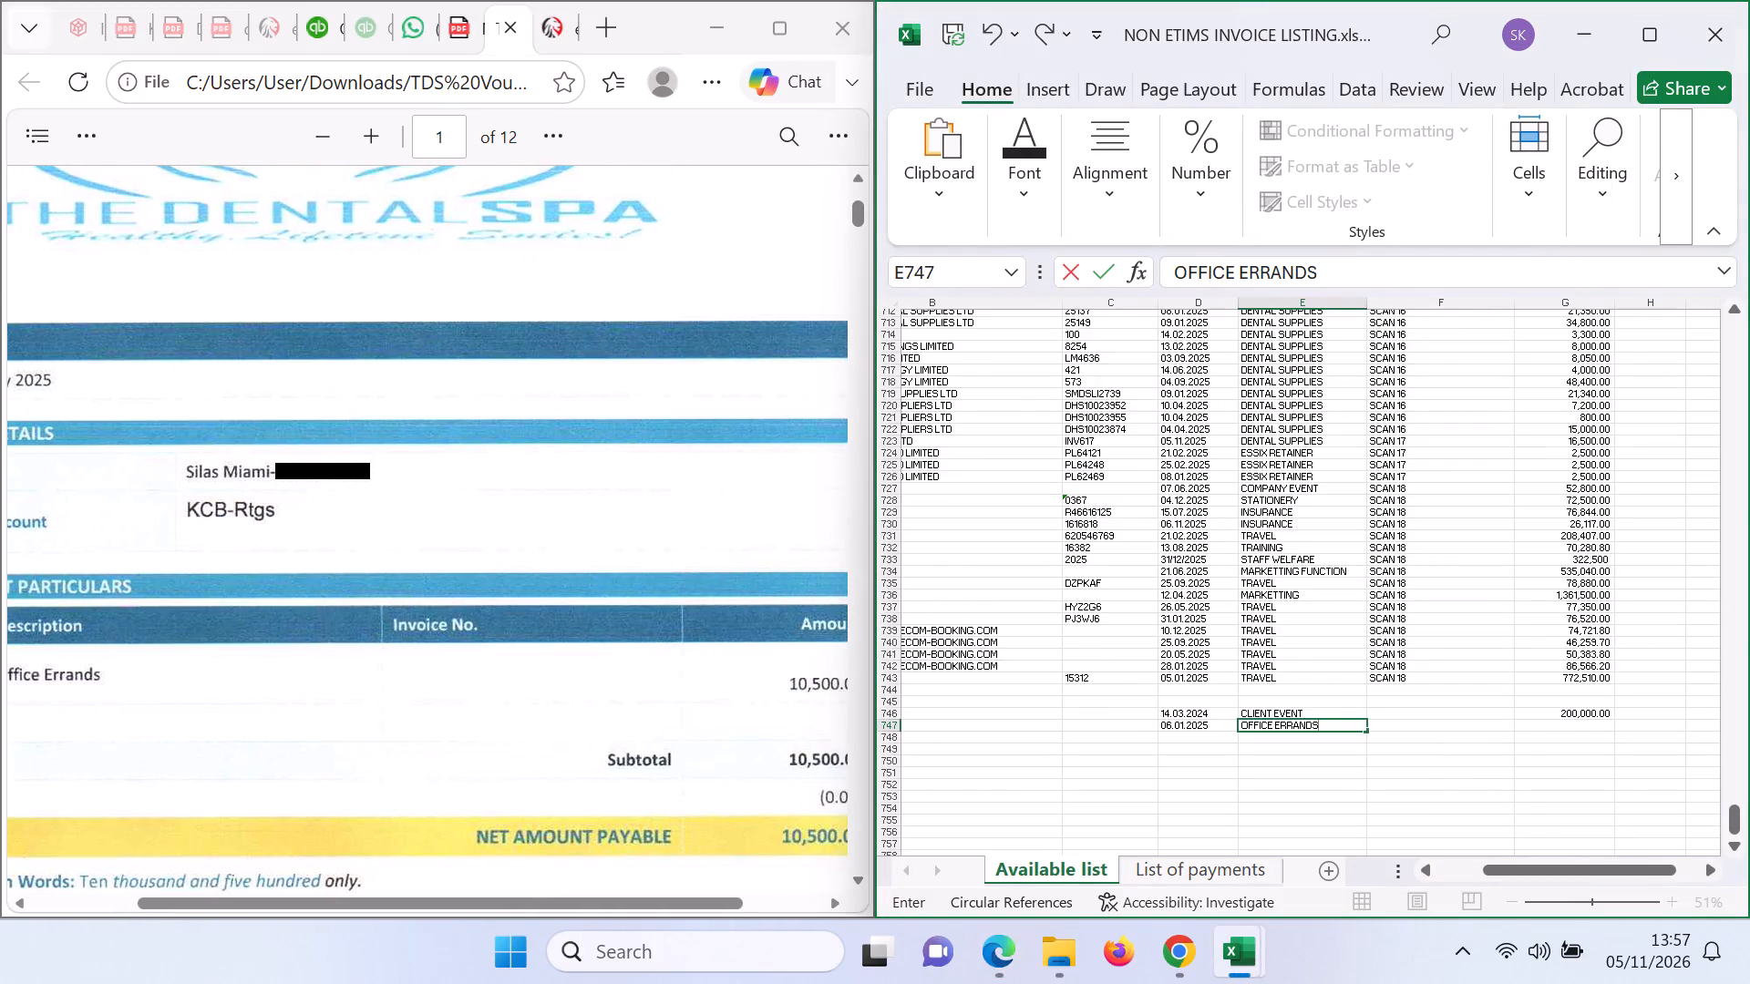
pyautogui.click(1566, 726)
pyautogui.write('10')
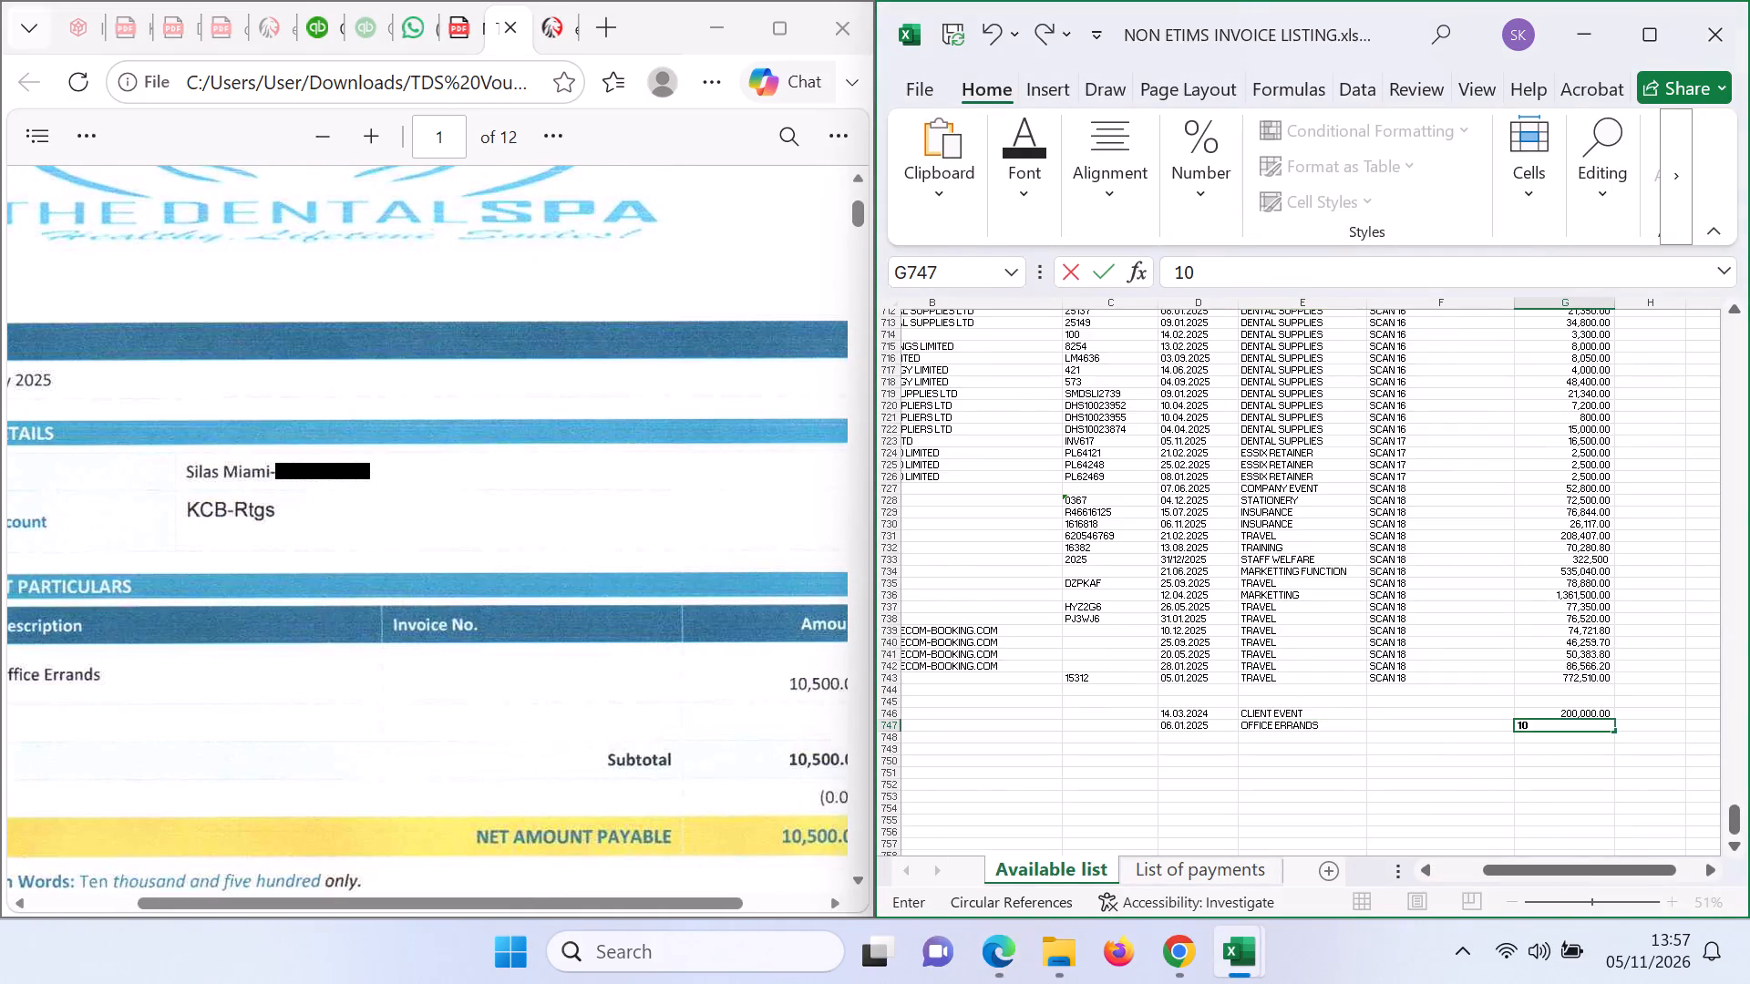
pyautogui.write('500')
pyautogui.click(1552, 751)
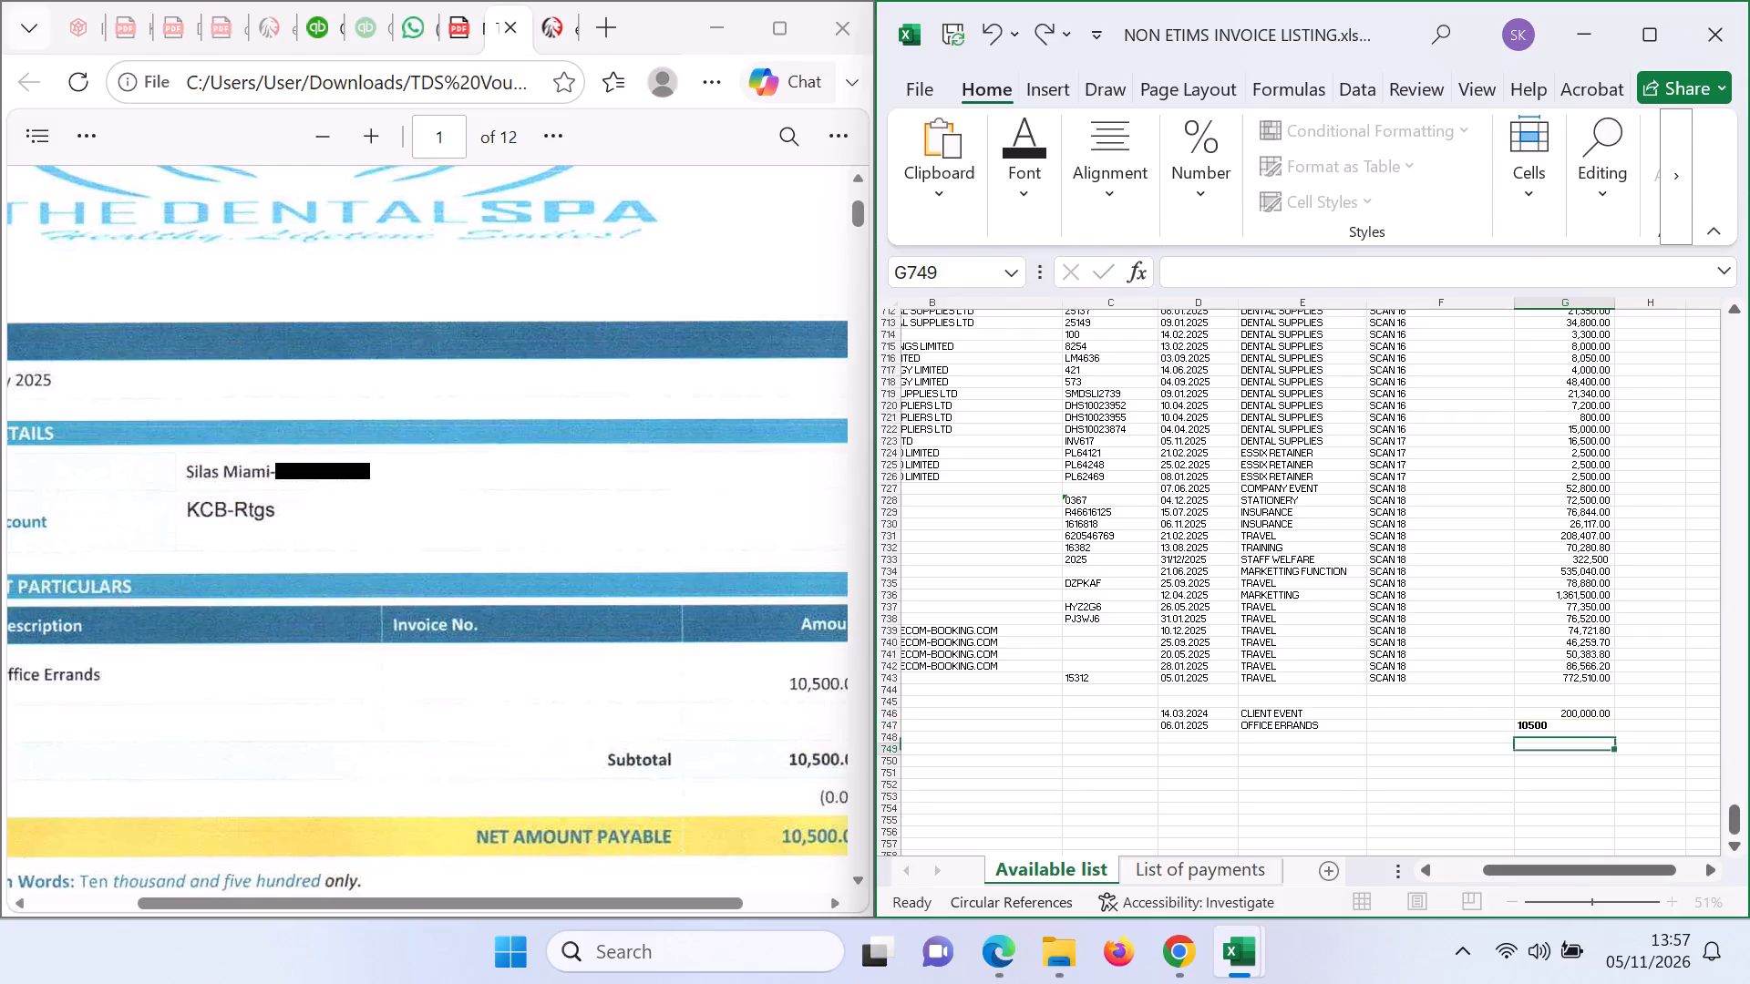
pyautogui.click(1580, 727)
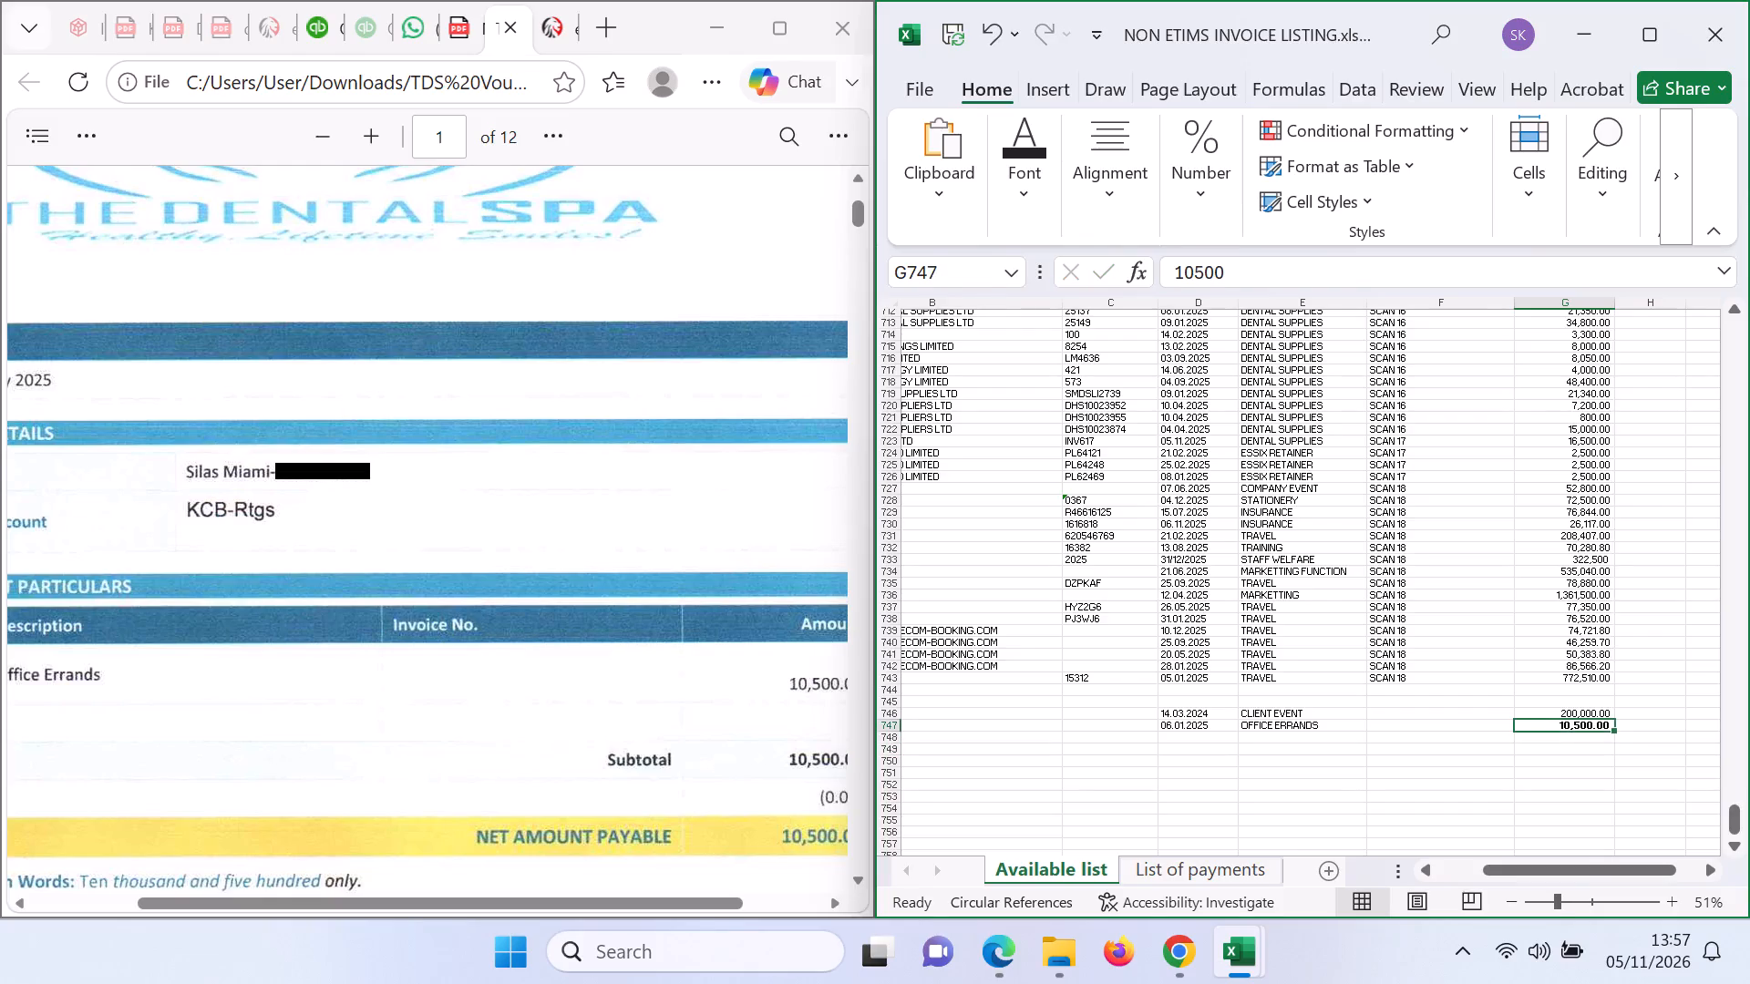
pyautogui.click(1029, 198)
pyautogui.click(1010, 307)
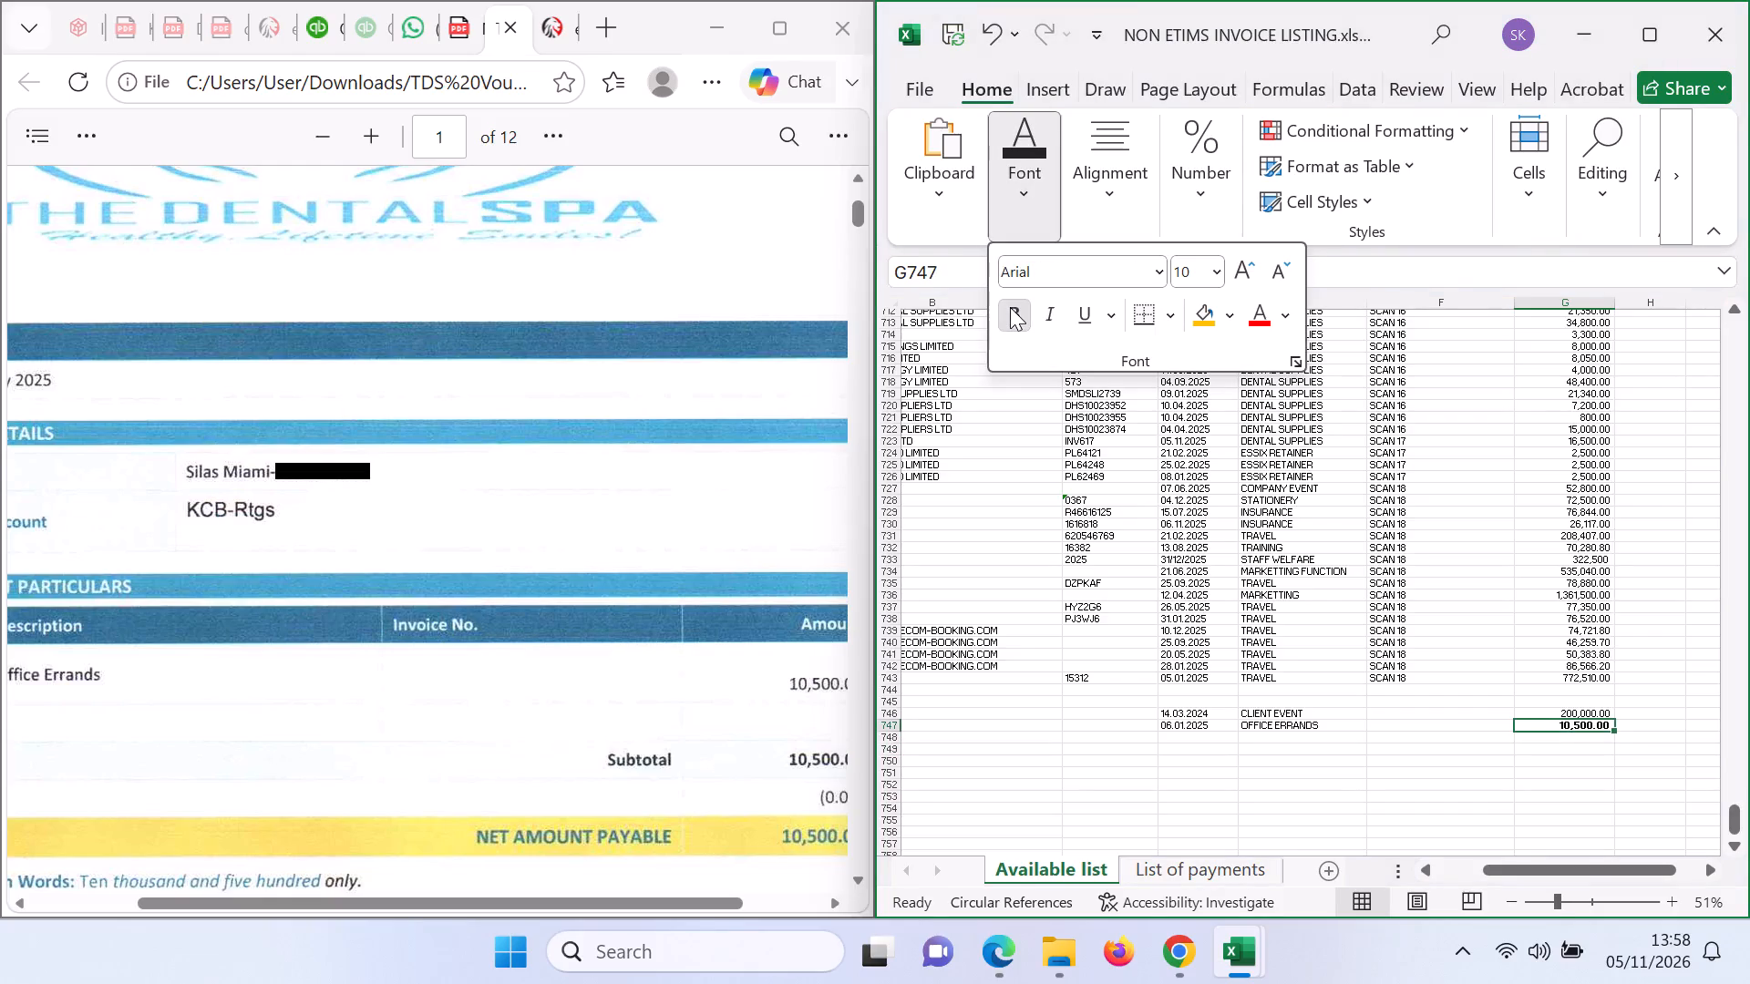
pyautogui.click(1251, 727)
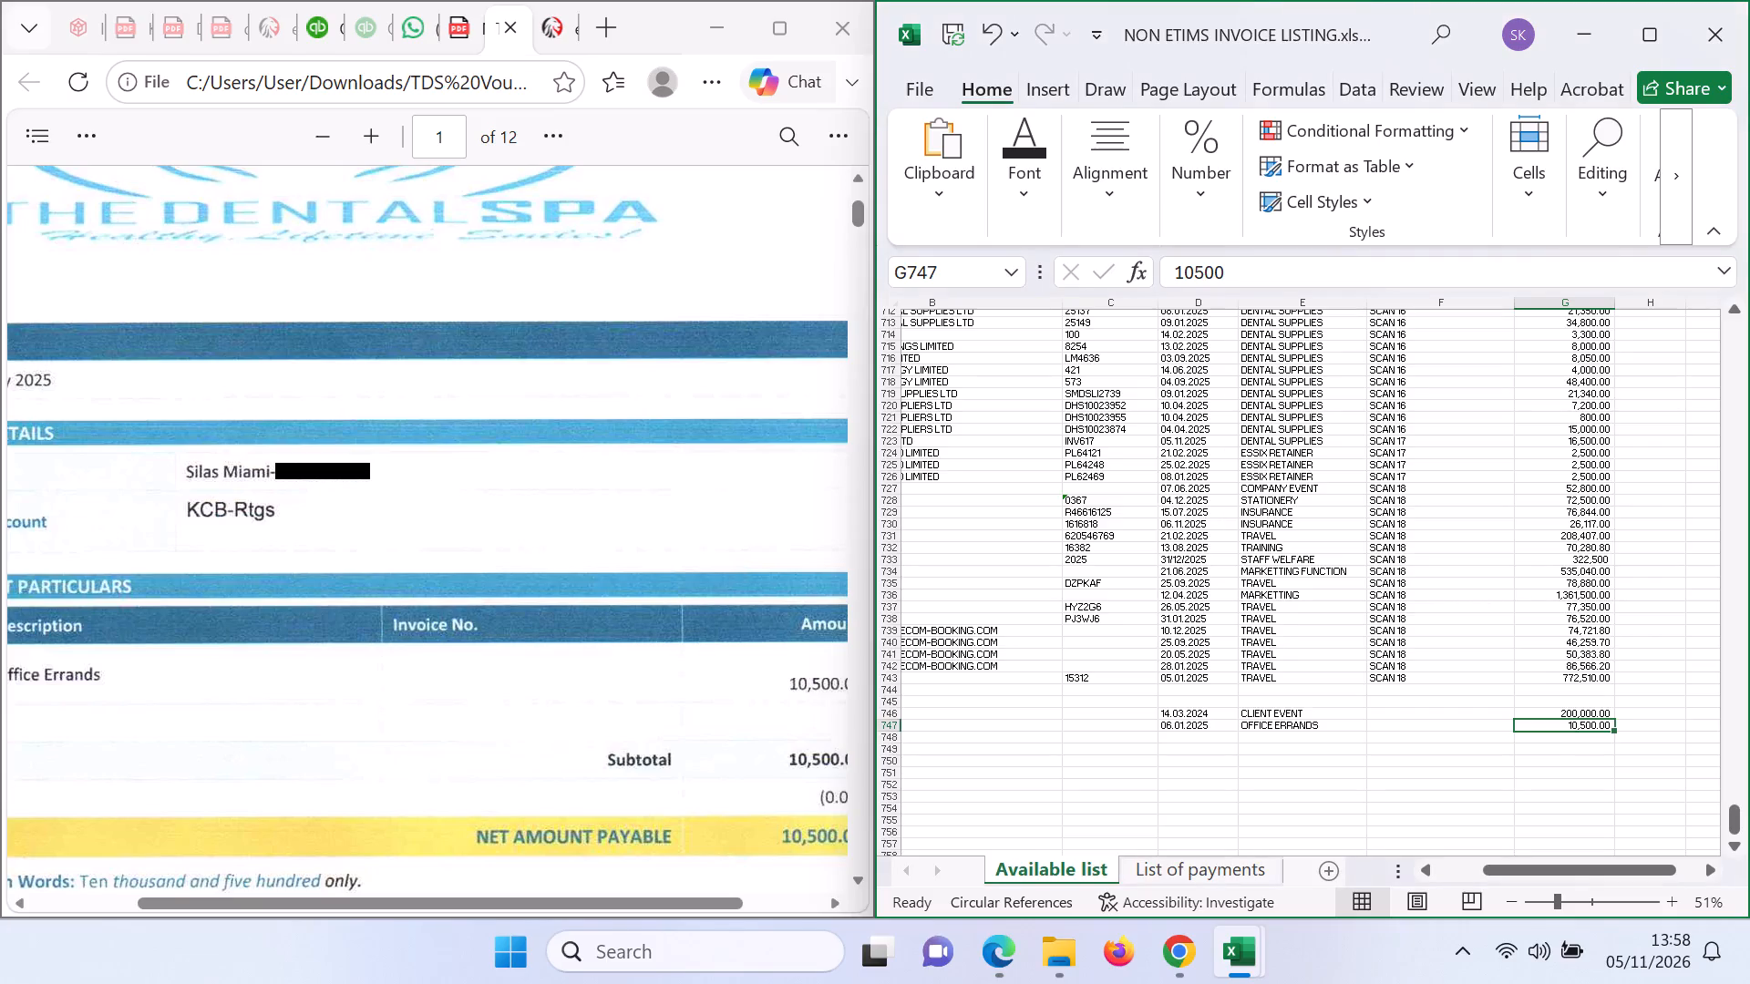
# Go to the second voucher, the NUDSA Finalist dinner payment, on page 2 of the PDF, and return to row 748 of the listing.
pyautogui.tripleClick(857, 885)
pyautogui.click(857, 885)
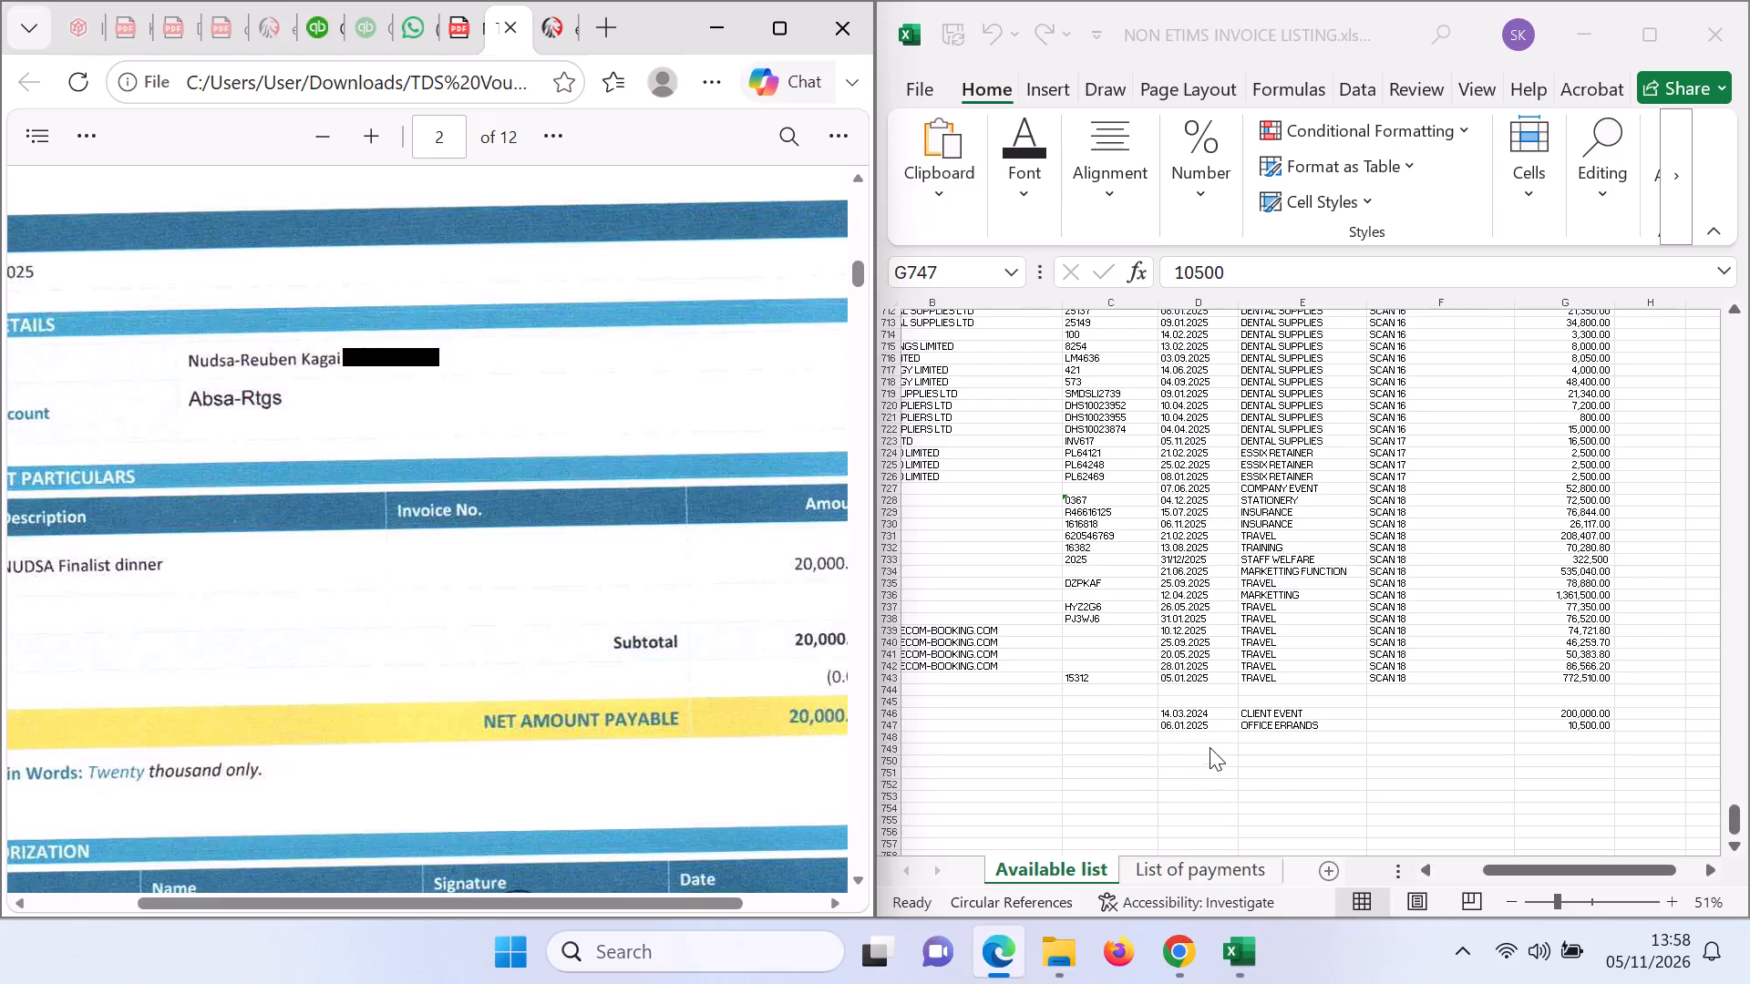
pyautogui.click(1240, 739)
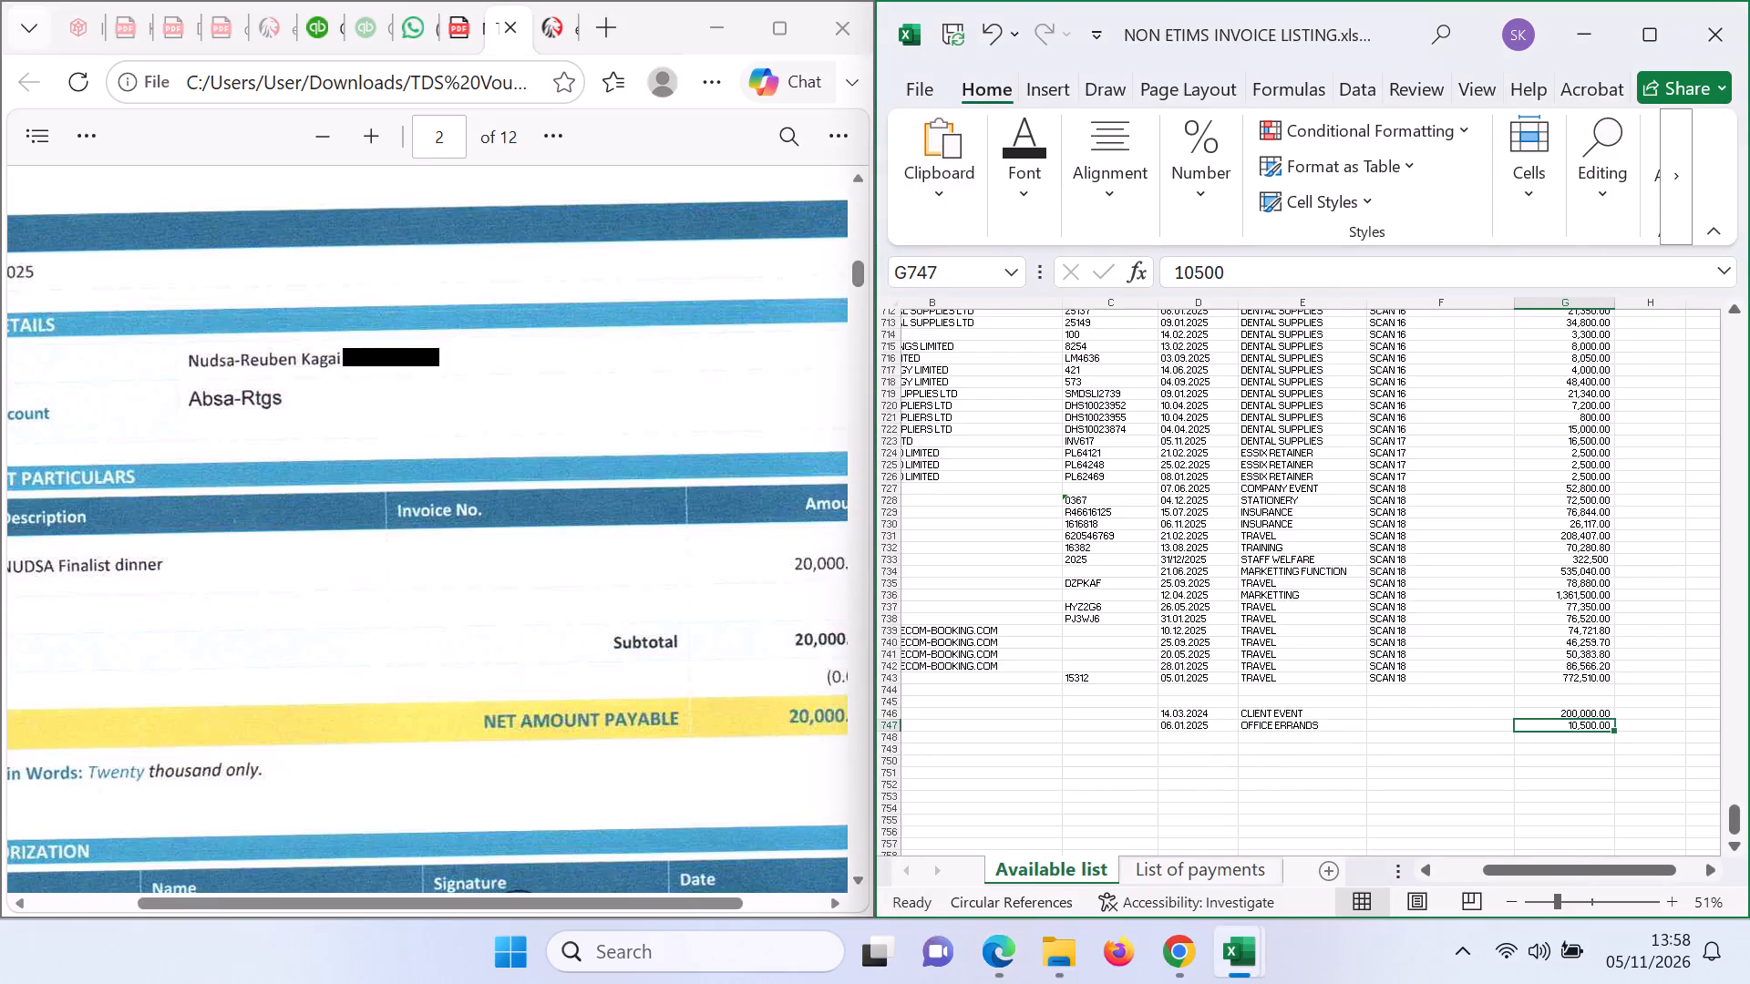
pyautogui.click(1261, 739)
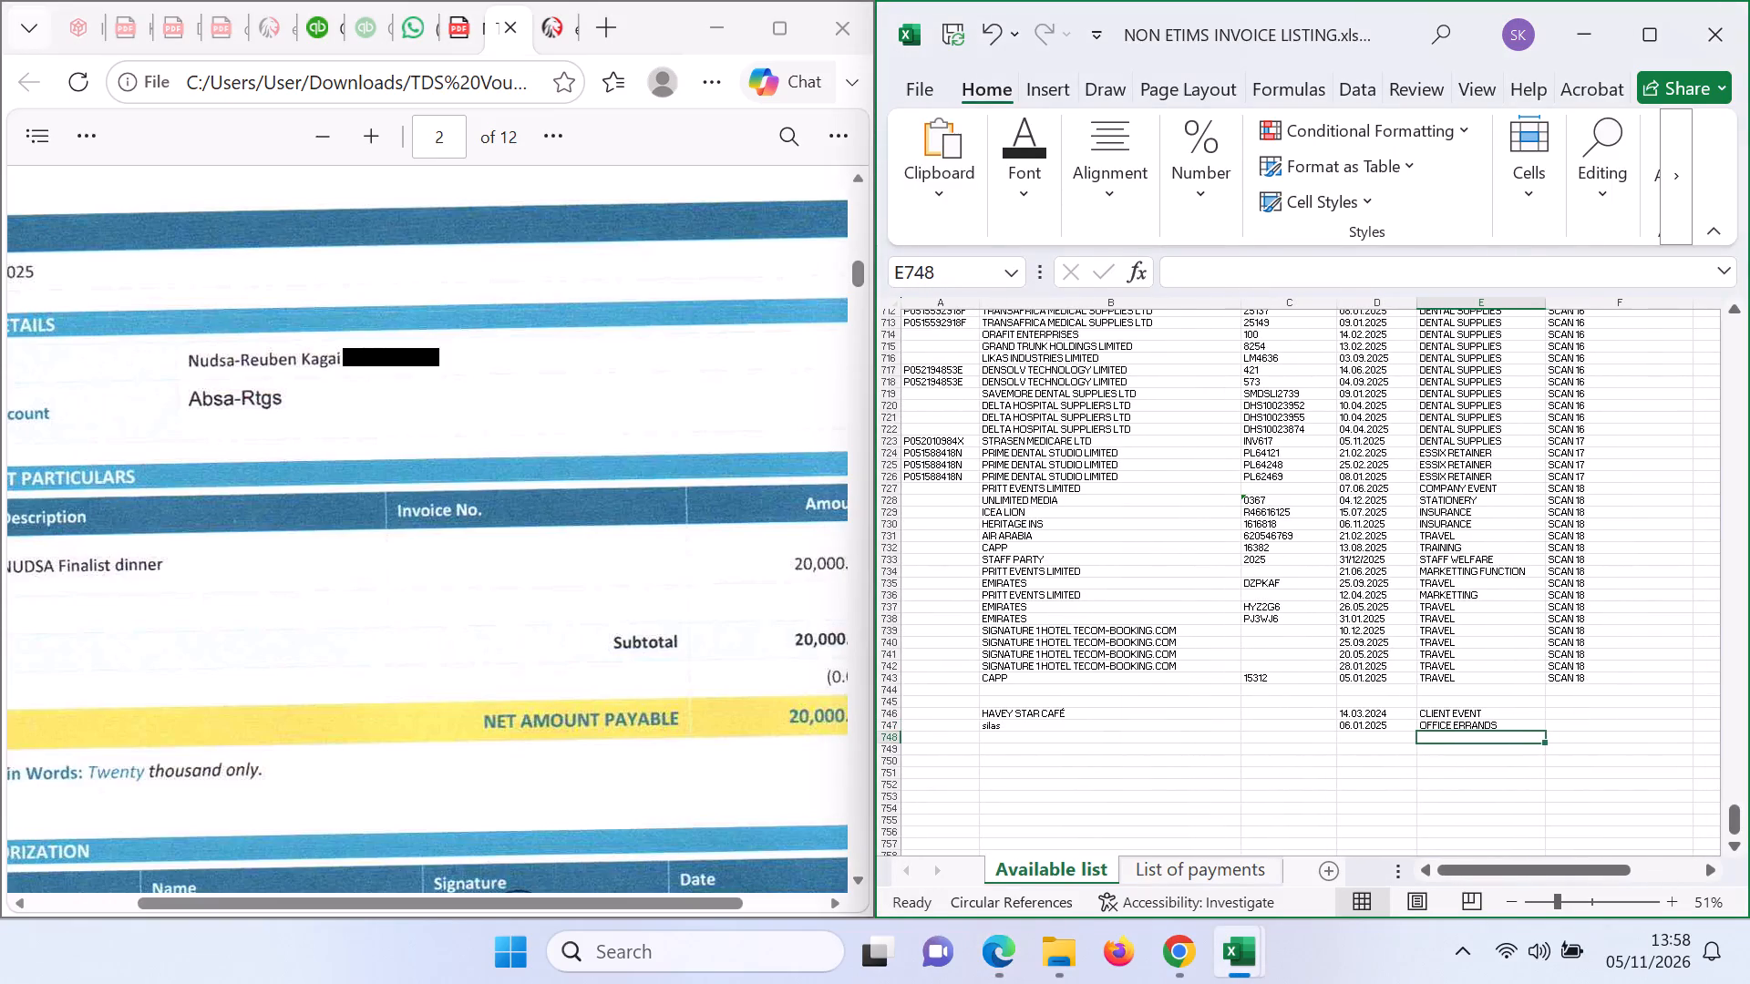
# Replace the payee entry in cell B747 with the first voucher payee's name and surname in capitals.
pyautogui.click(1004, 727)
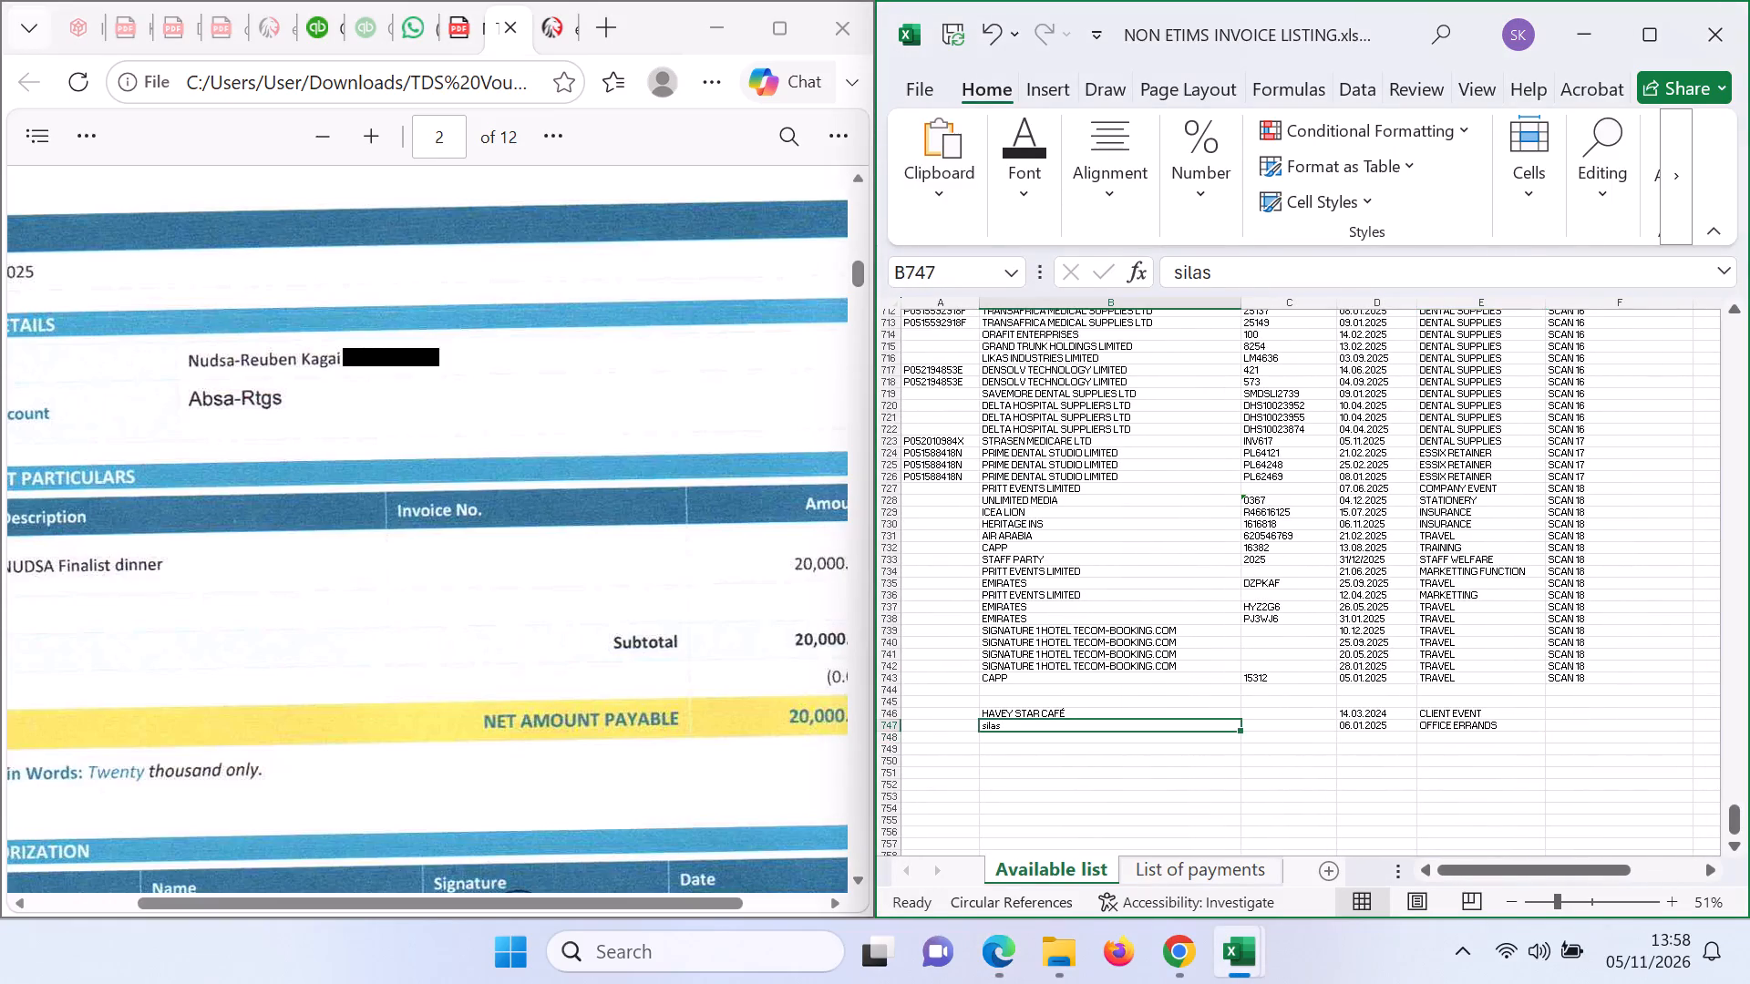
pyautogui.press('BackSpace')
pyautogui.press('BackSpace')
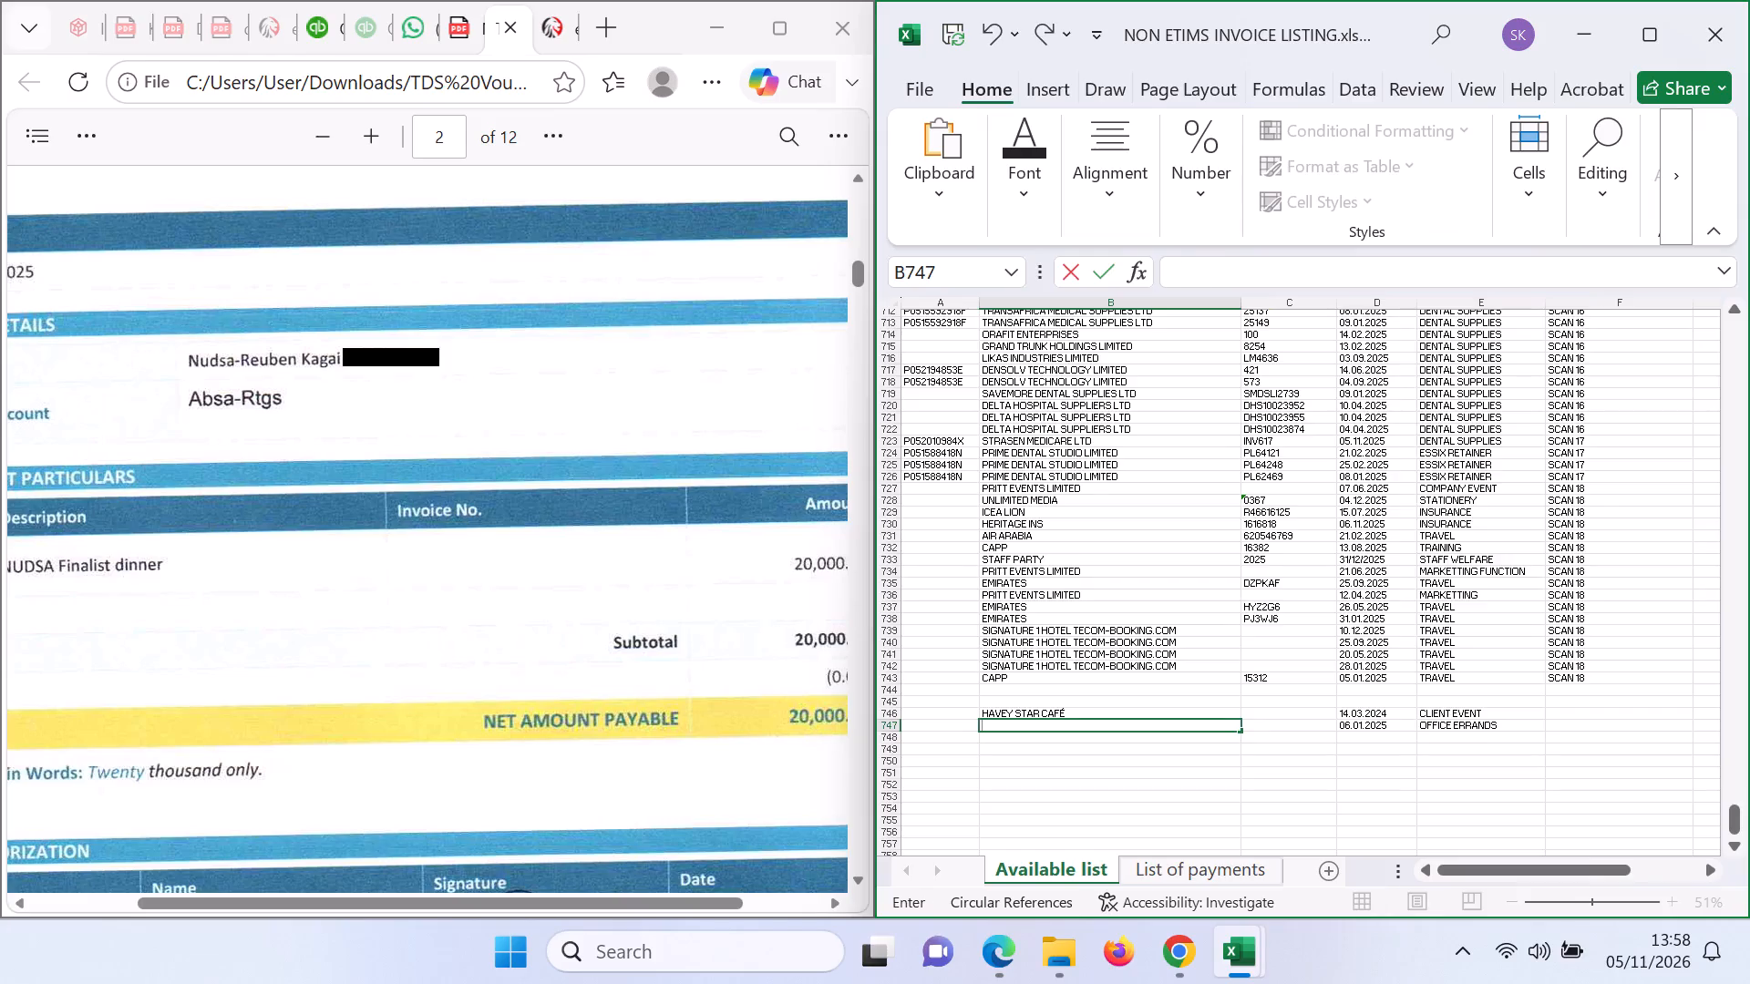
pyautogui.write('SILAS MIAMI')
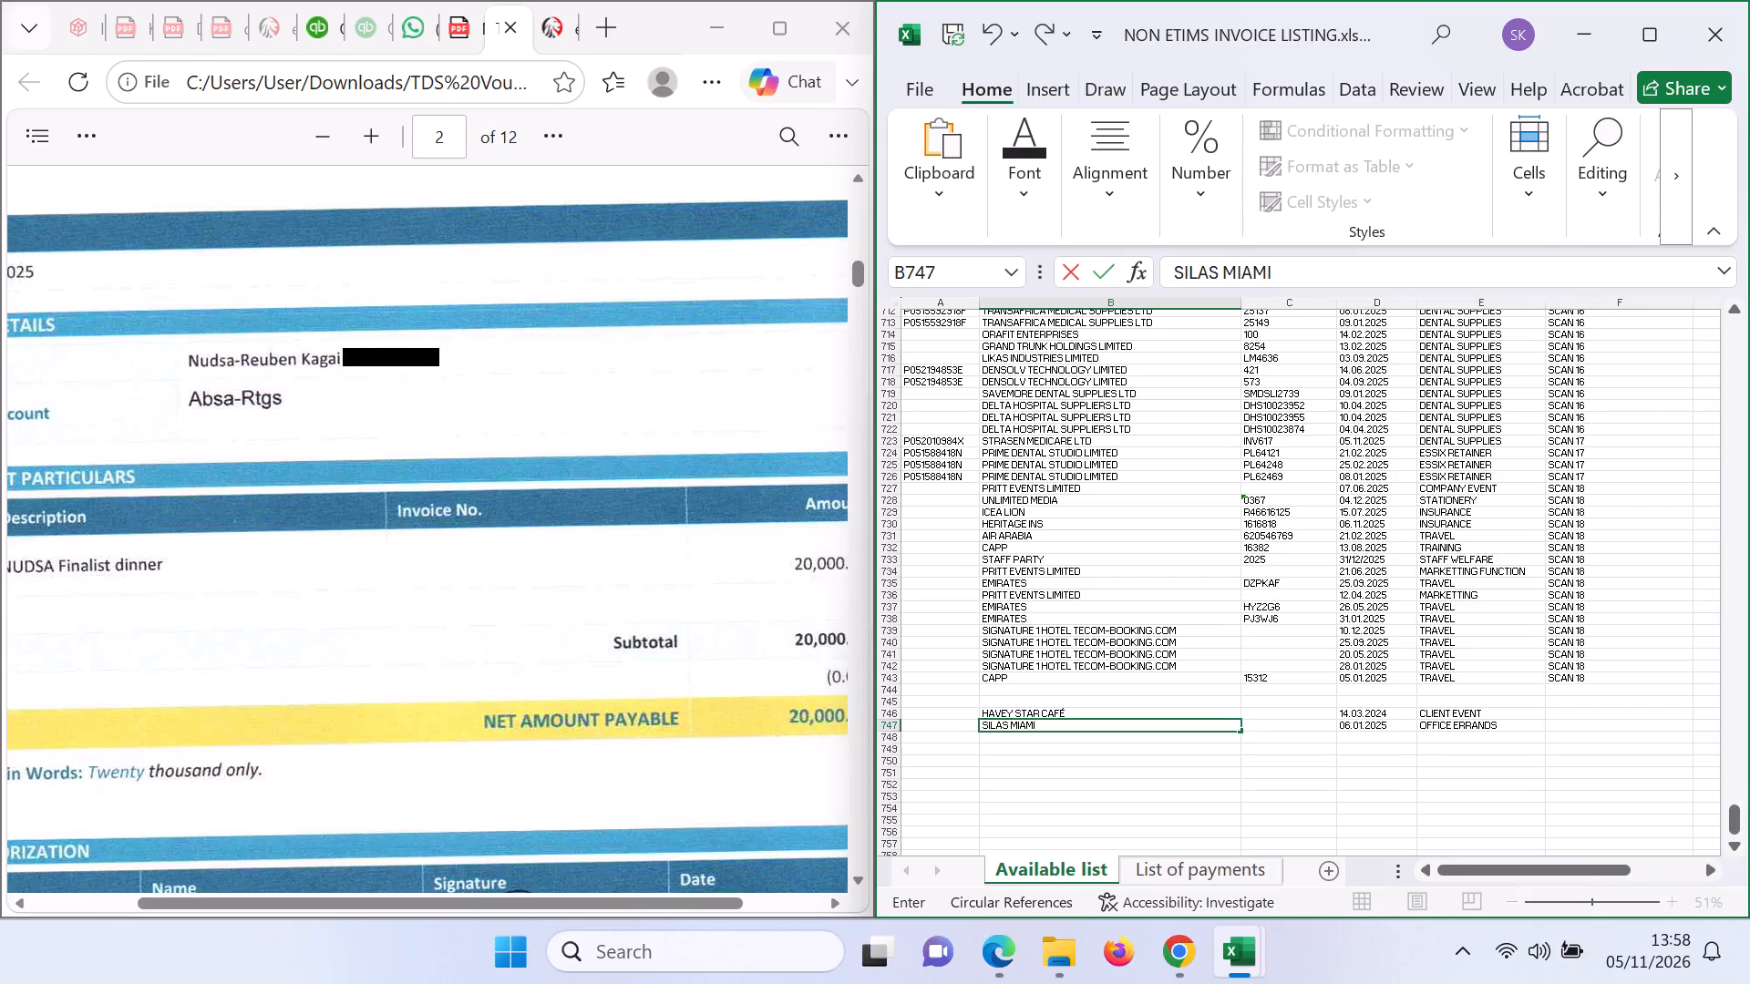
pyautogui.click(1013, 740)
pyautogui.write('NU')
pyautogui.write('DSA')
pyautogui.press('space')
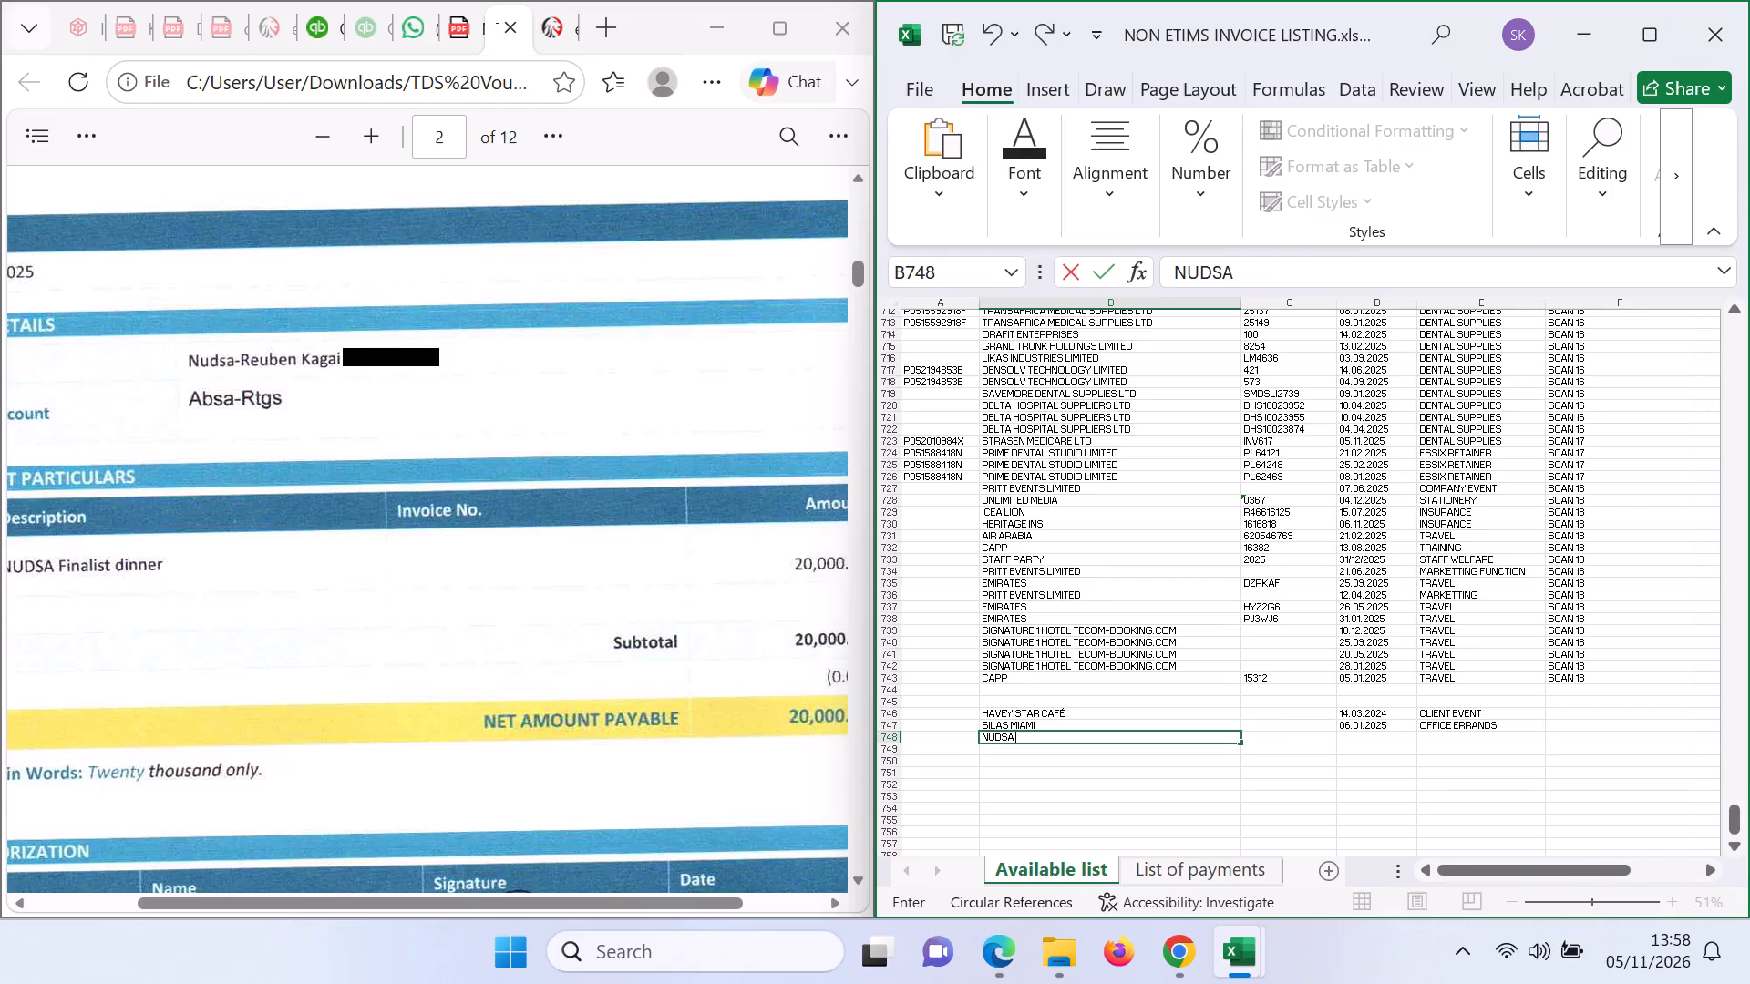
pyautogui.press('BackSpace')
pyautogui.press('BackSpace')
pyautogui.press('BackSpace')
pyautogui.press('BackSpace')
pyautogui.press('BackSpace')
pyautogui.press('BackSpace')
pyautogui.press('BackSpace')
# Enter the second voucher payee's first name and surname in capitals in cell B748, following the Pay To field in the PDF.
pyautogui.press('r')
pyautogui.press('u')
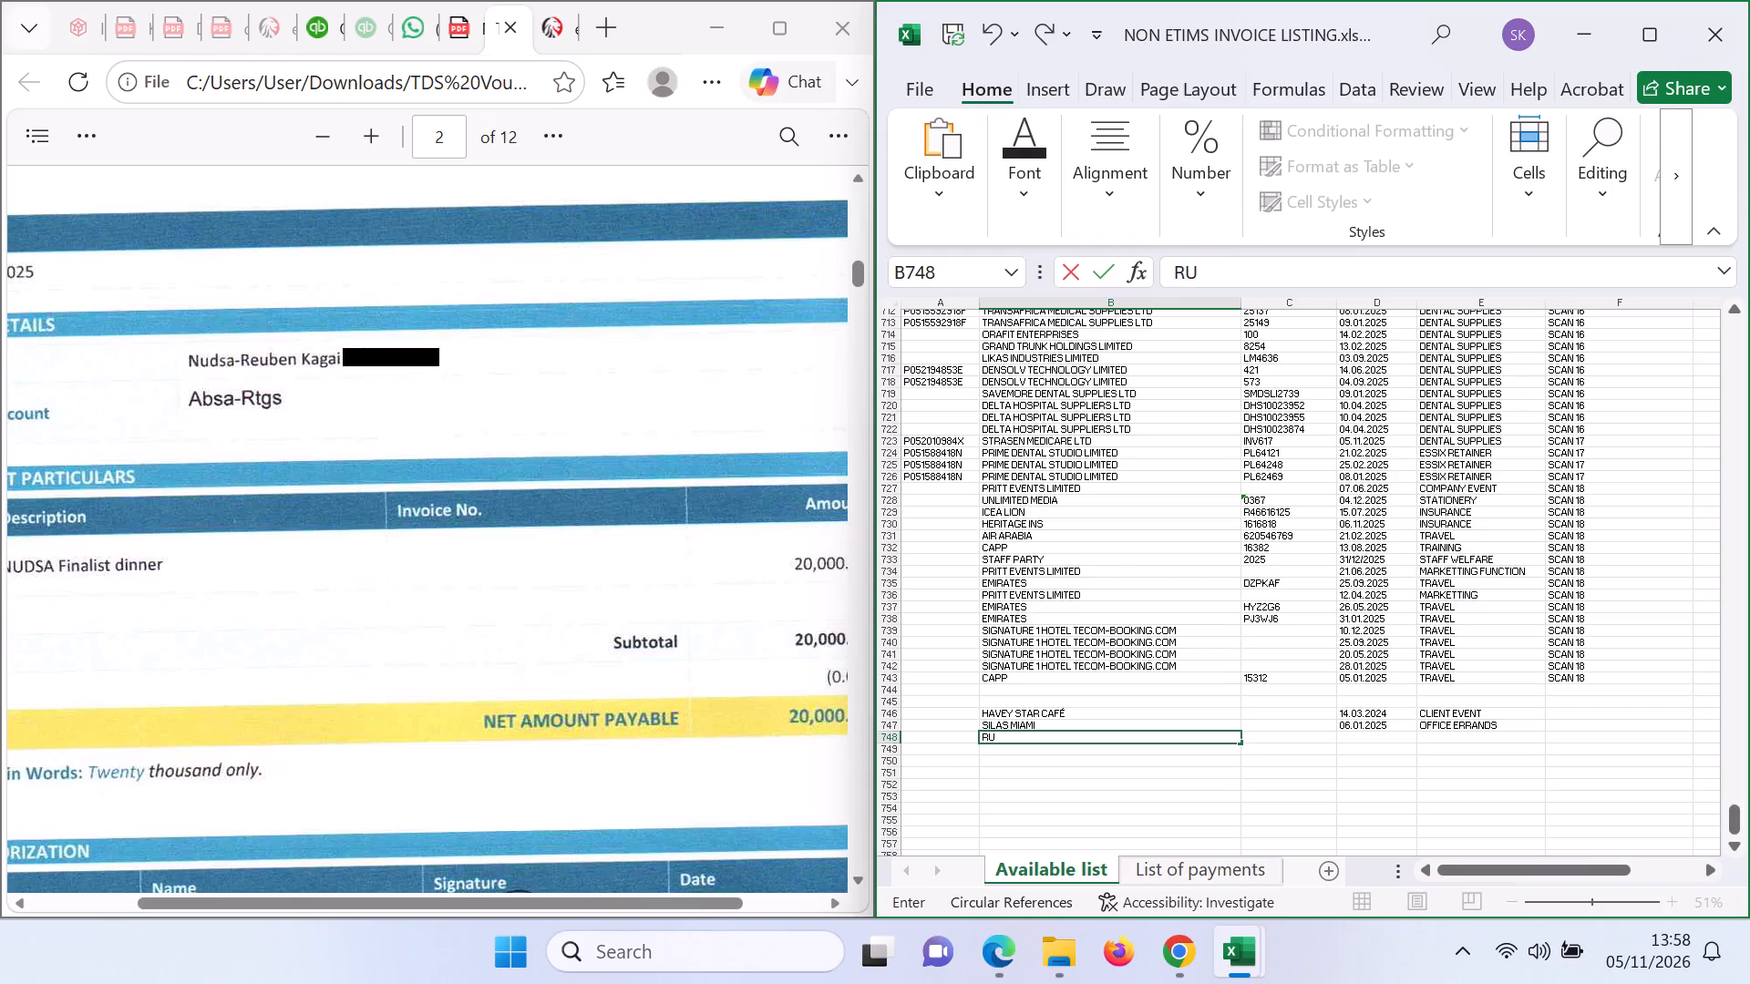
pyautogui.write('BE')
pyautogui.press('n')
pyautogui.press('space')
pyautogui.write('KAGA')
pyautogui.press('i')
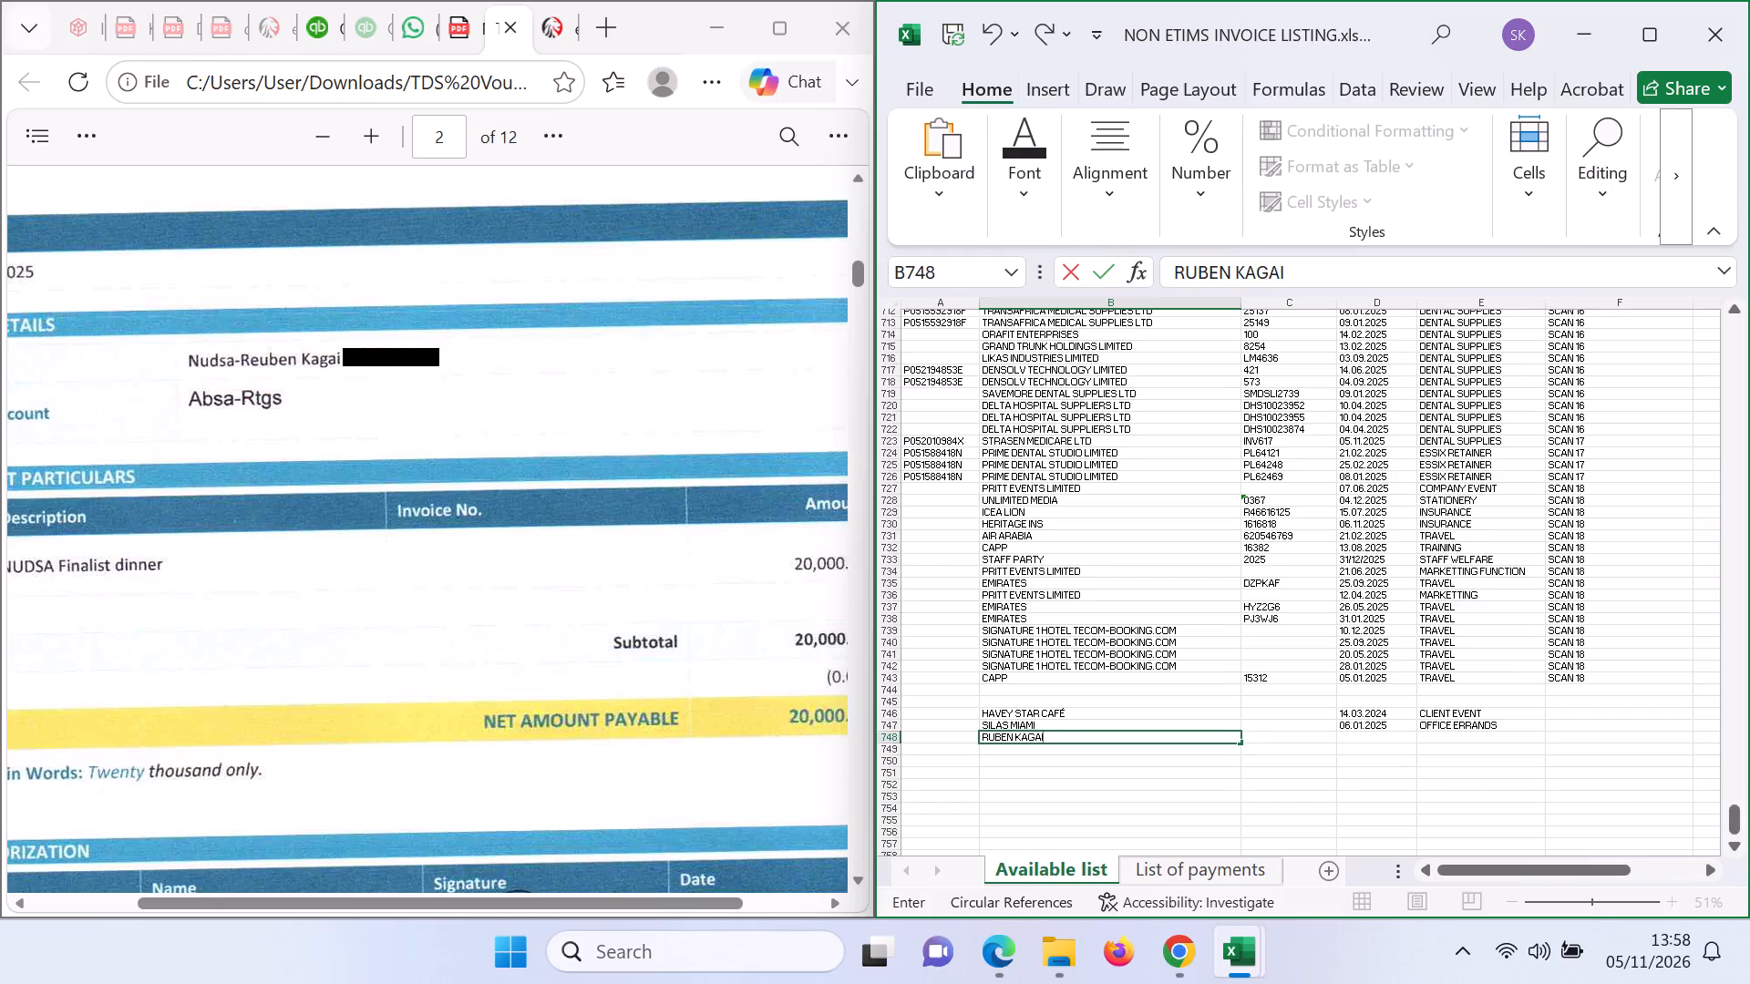
# Enter the second voucher's date as 09.03.2025 in cell D748, consulting the date in the PDF.
pyautogui.click(1360, 737)
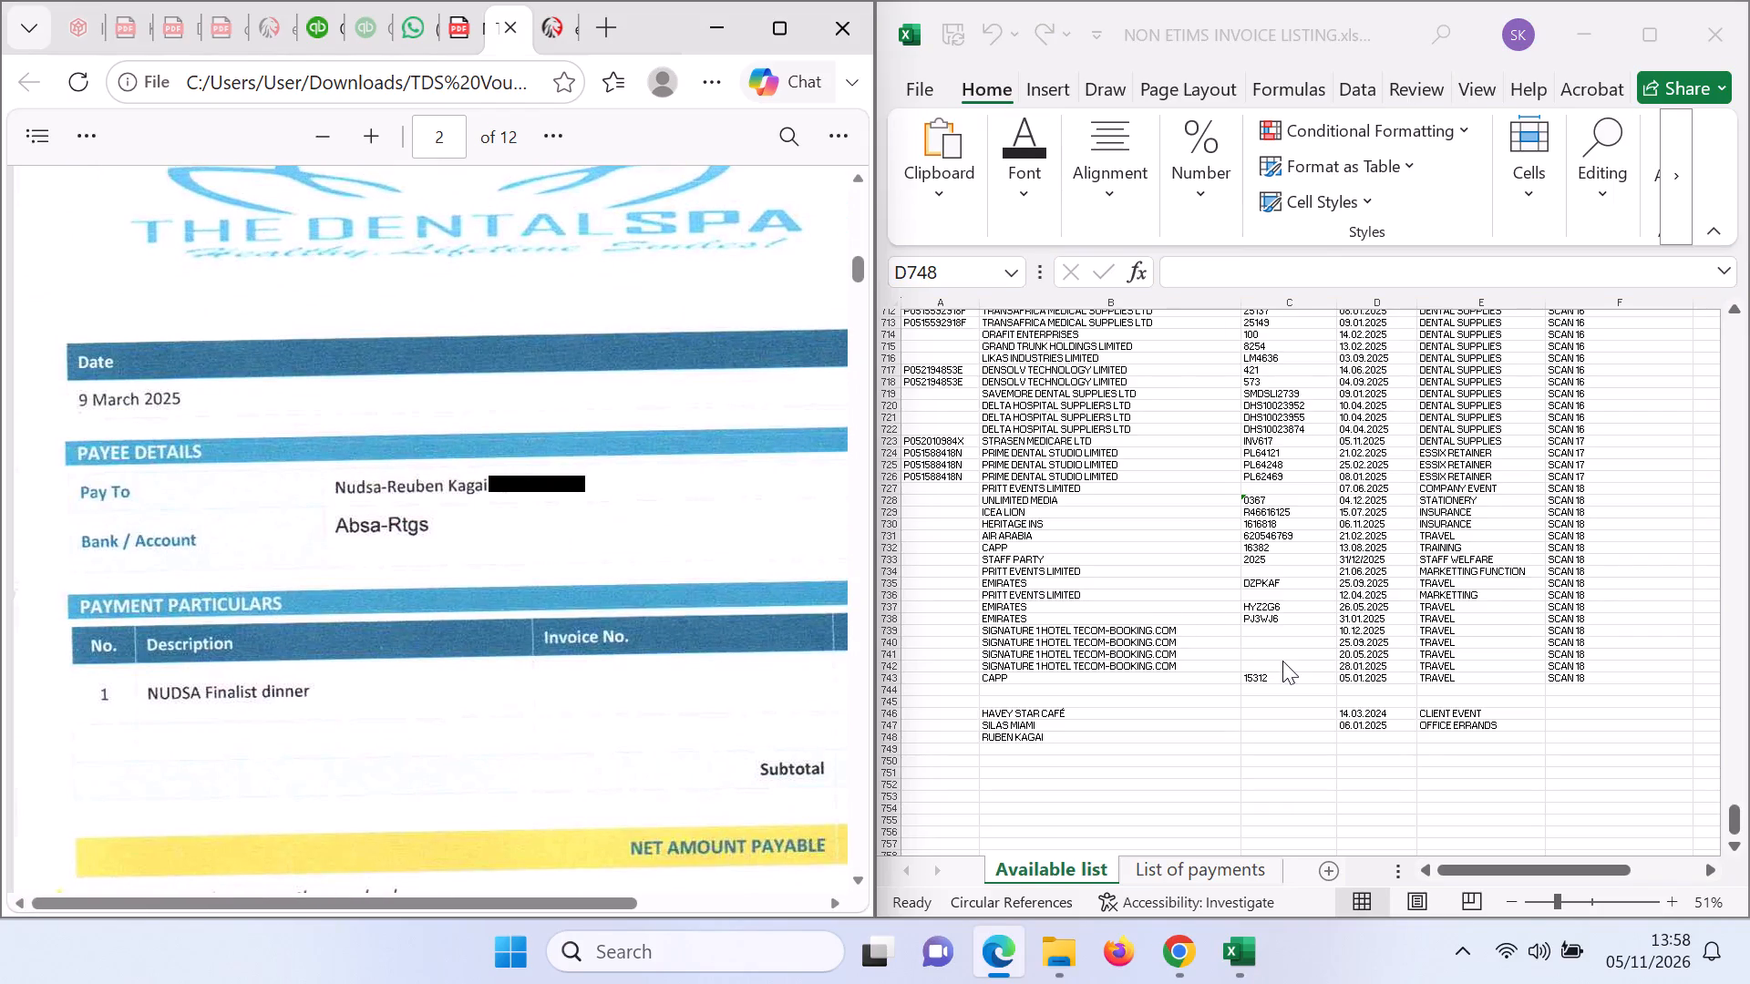
pyautogui.click(1365, 743)
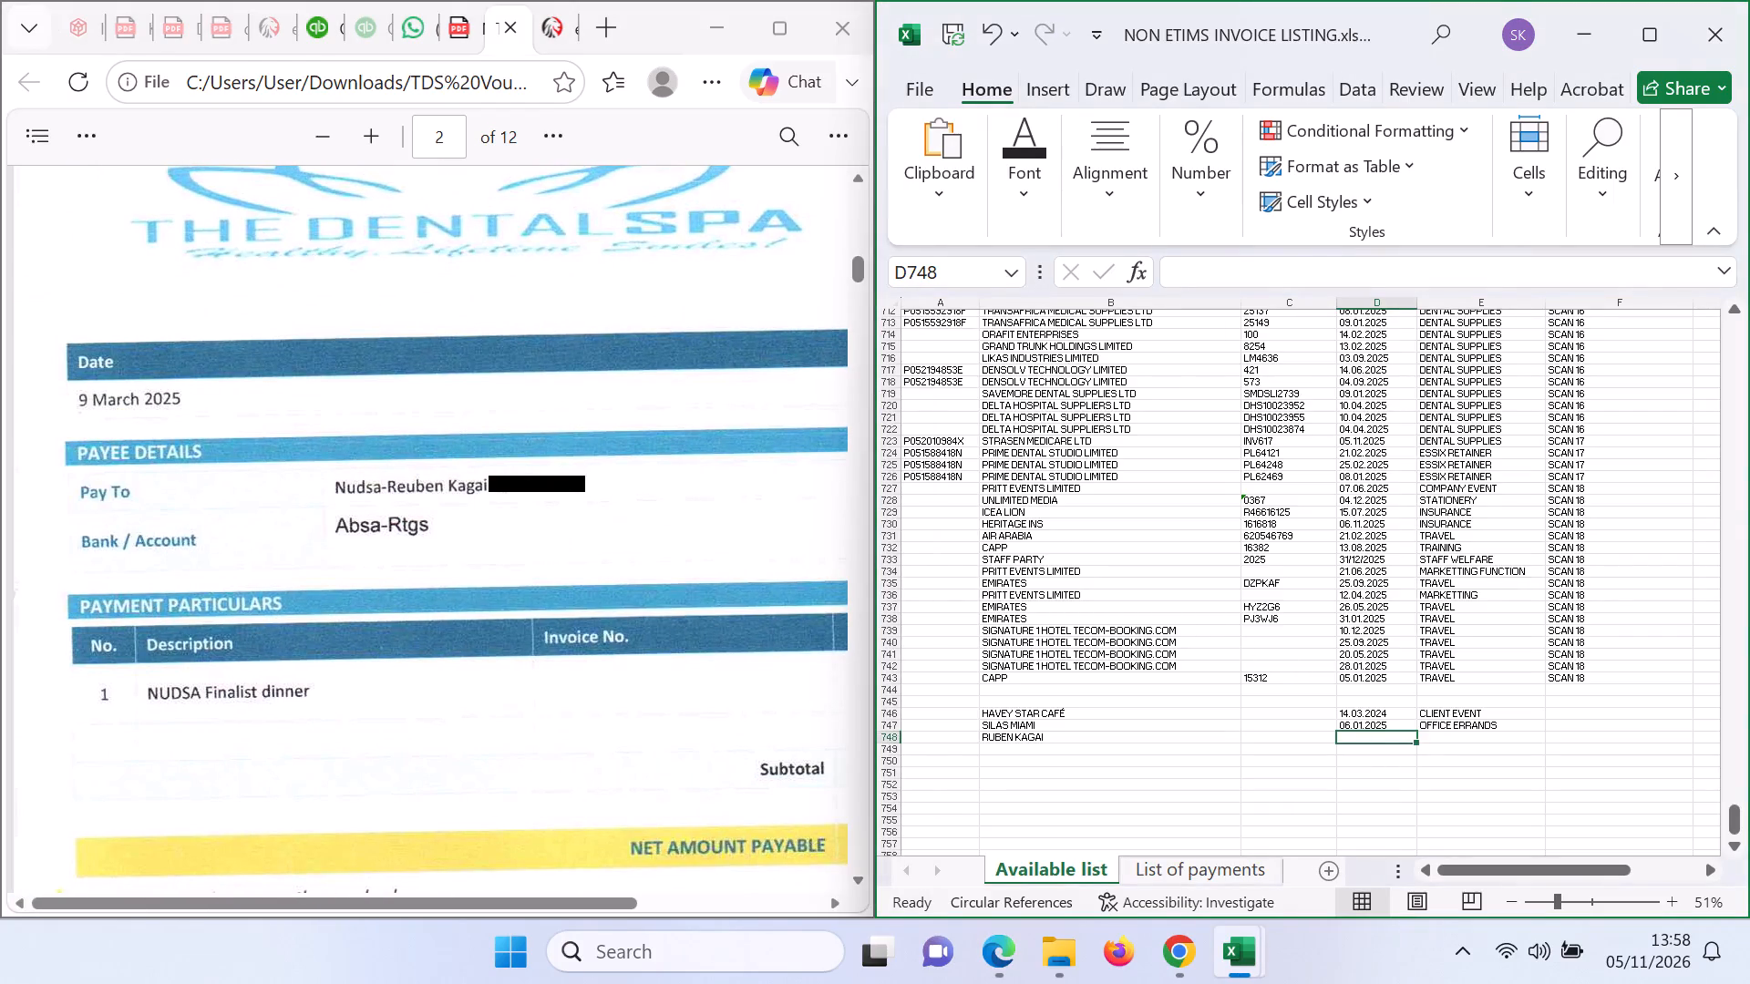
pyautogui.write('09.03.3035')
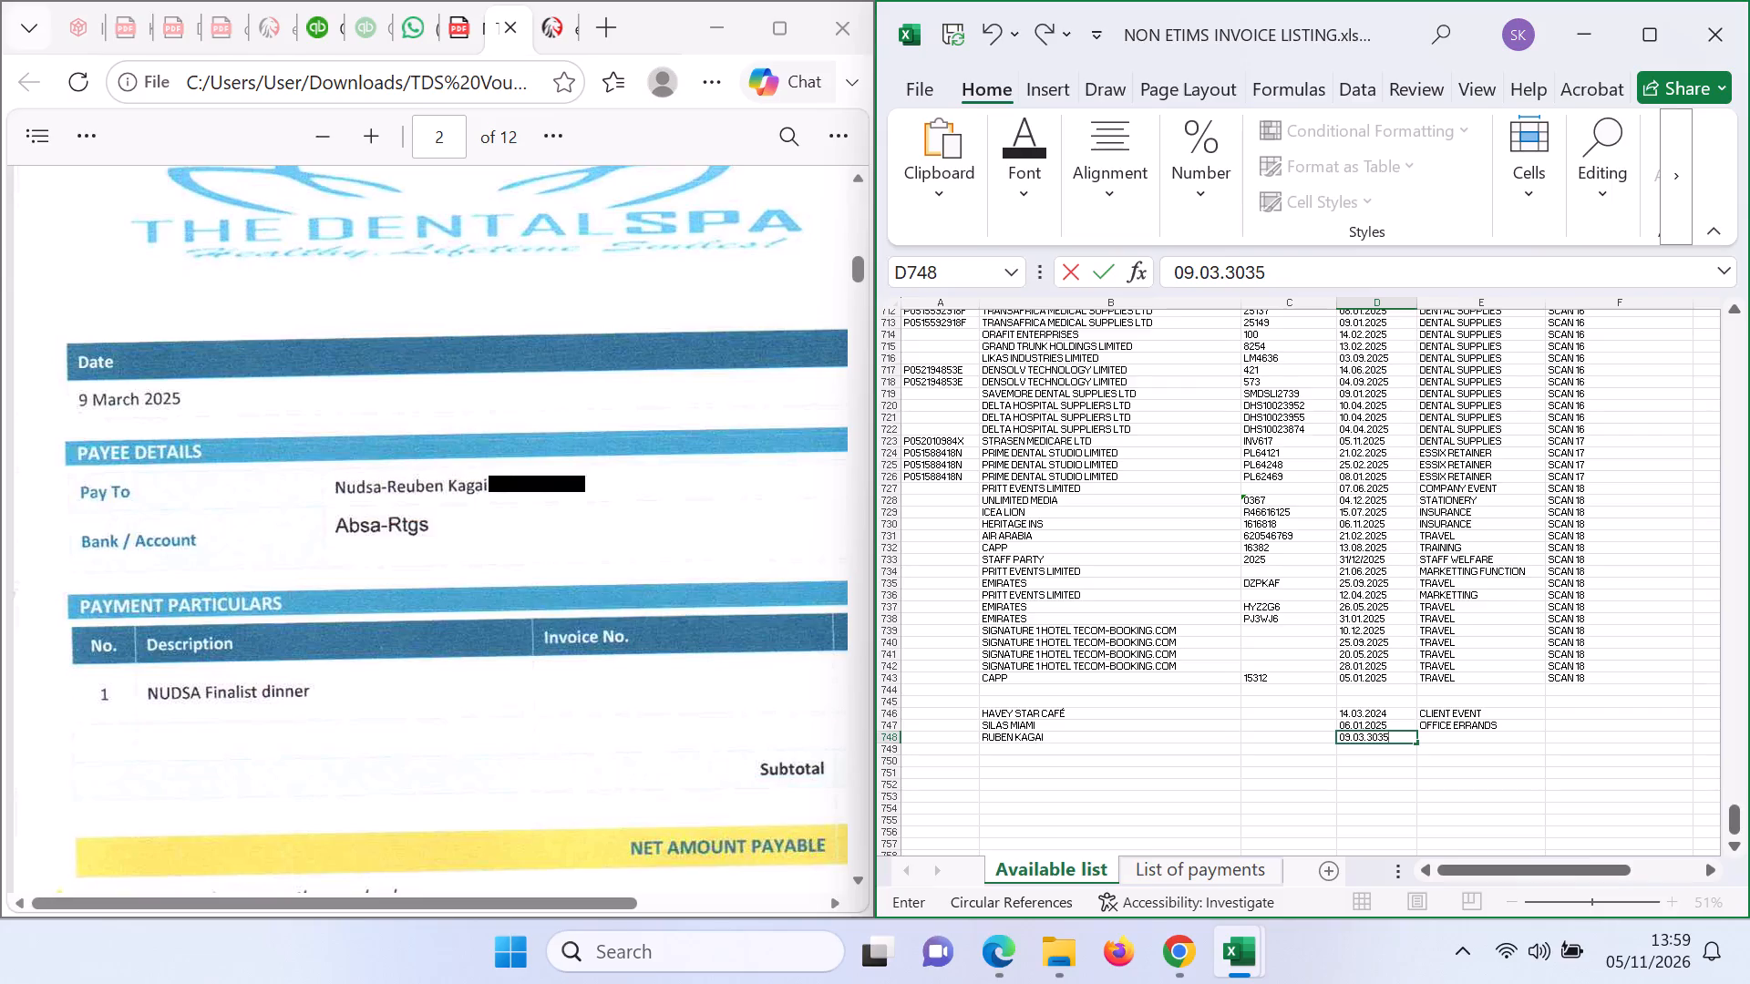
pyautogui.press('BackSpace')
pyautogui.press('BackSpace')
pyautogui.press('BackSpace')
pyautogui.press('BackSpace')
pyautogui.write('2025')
# Enter the second voucher's description NUDSA FINALIST DINNER in cell E748.
pyautogui.click(1438, 733)
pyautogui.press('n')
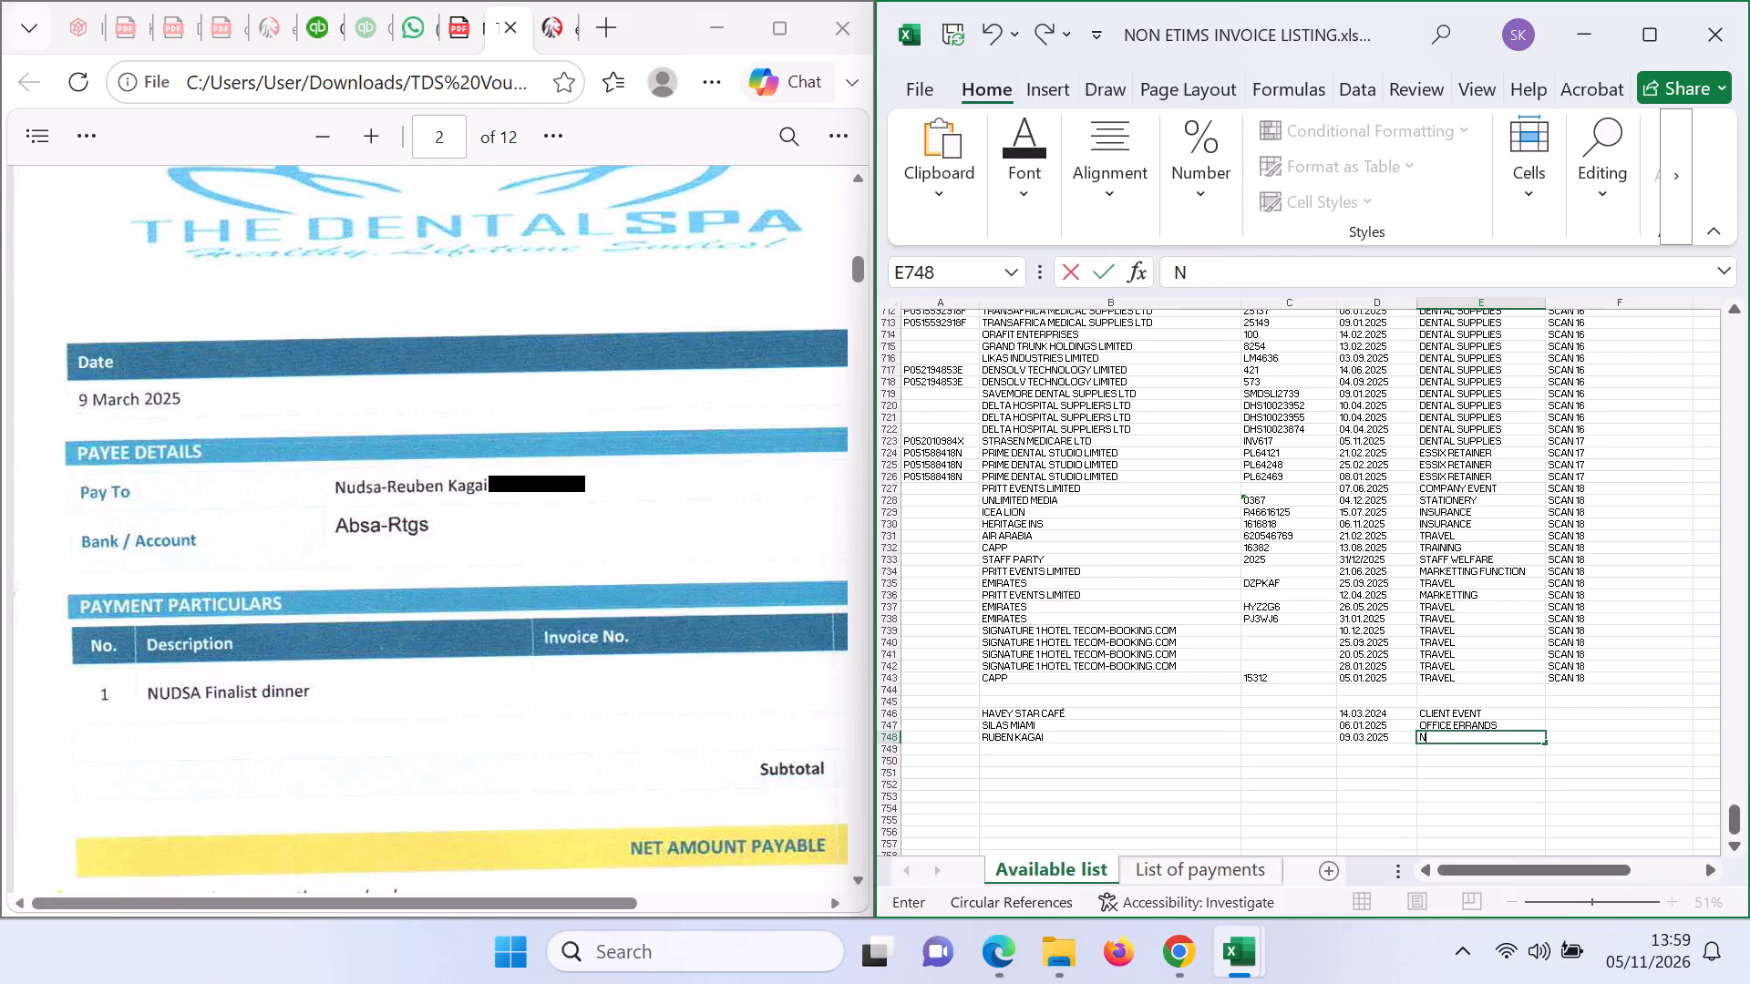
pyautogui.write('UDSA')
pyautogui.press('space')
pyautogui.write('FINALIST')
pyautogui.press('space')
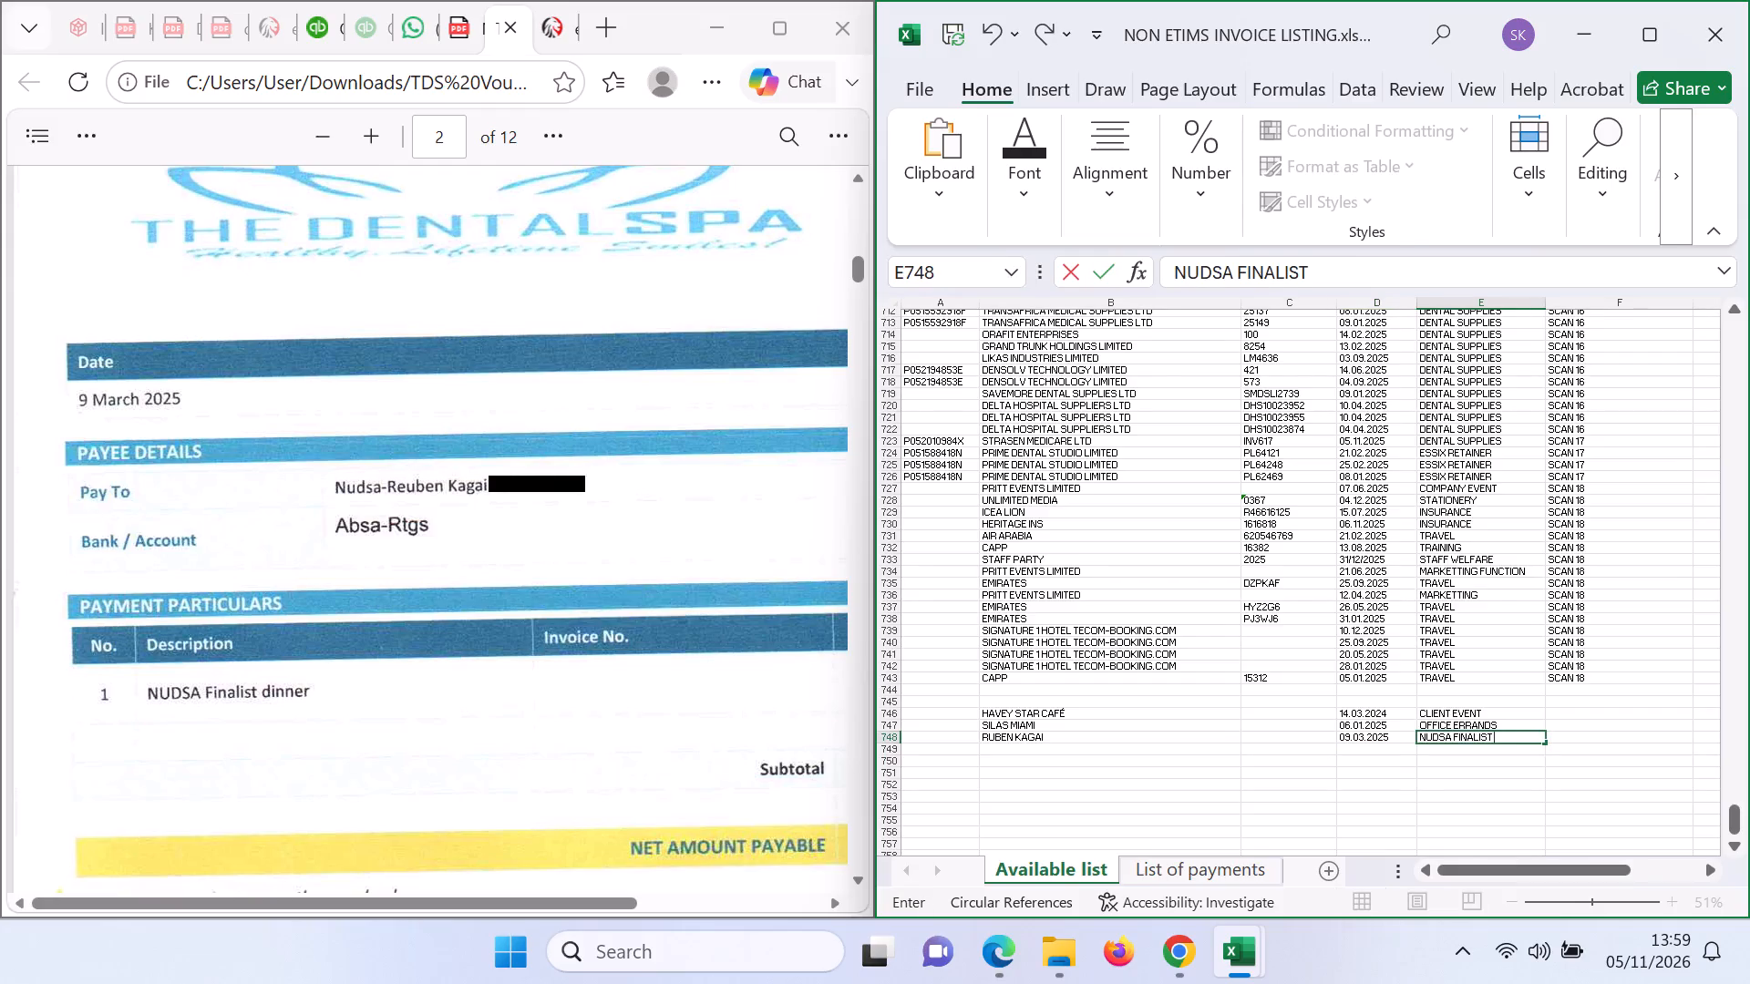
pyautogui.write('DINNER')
# Enter the second voucher's amount 20000 in cell G748 and reselect that cell.
pyautogui.moveTo(1477, 866); pyautogui.dragTo(1316, 874)
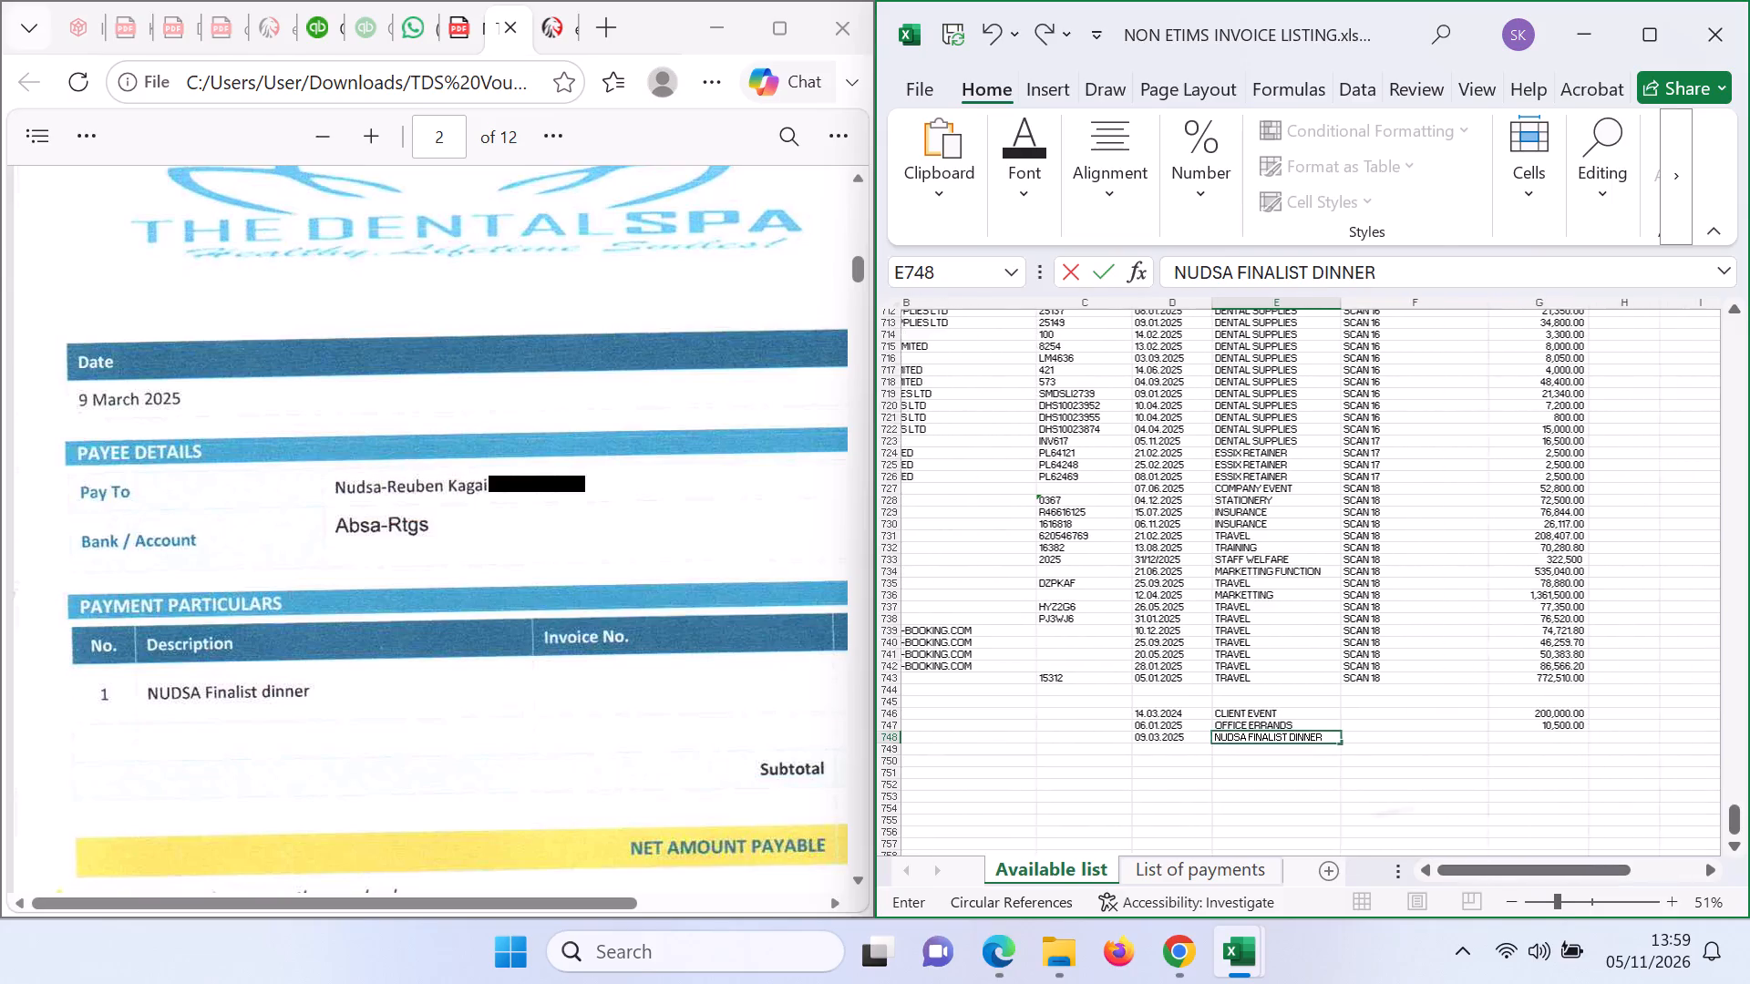
pyautogui.click(1530, 741)
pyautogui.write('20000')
pyautogui.click(1474, 759)
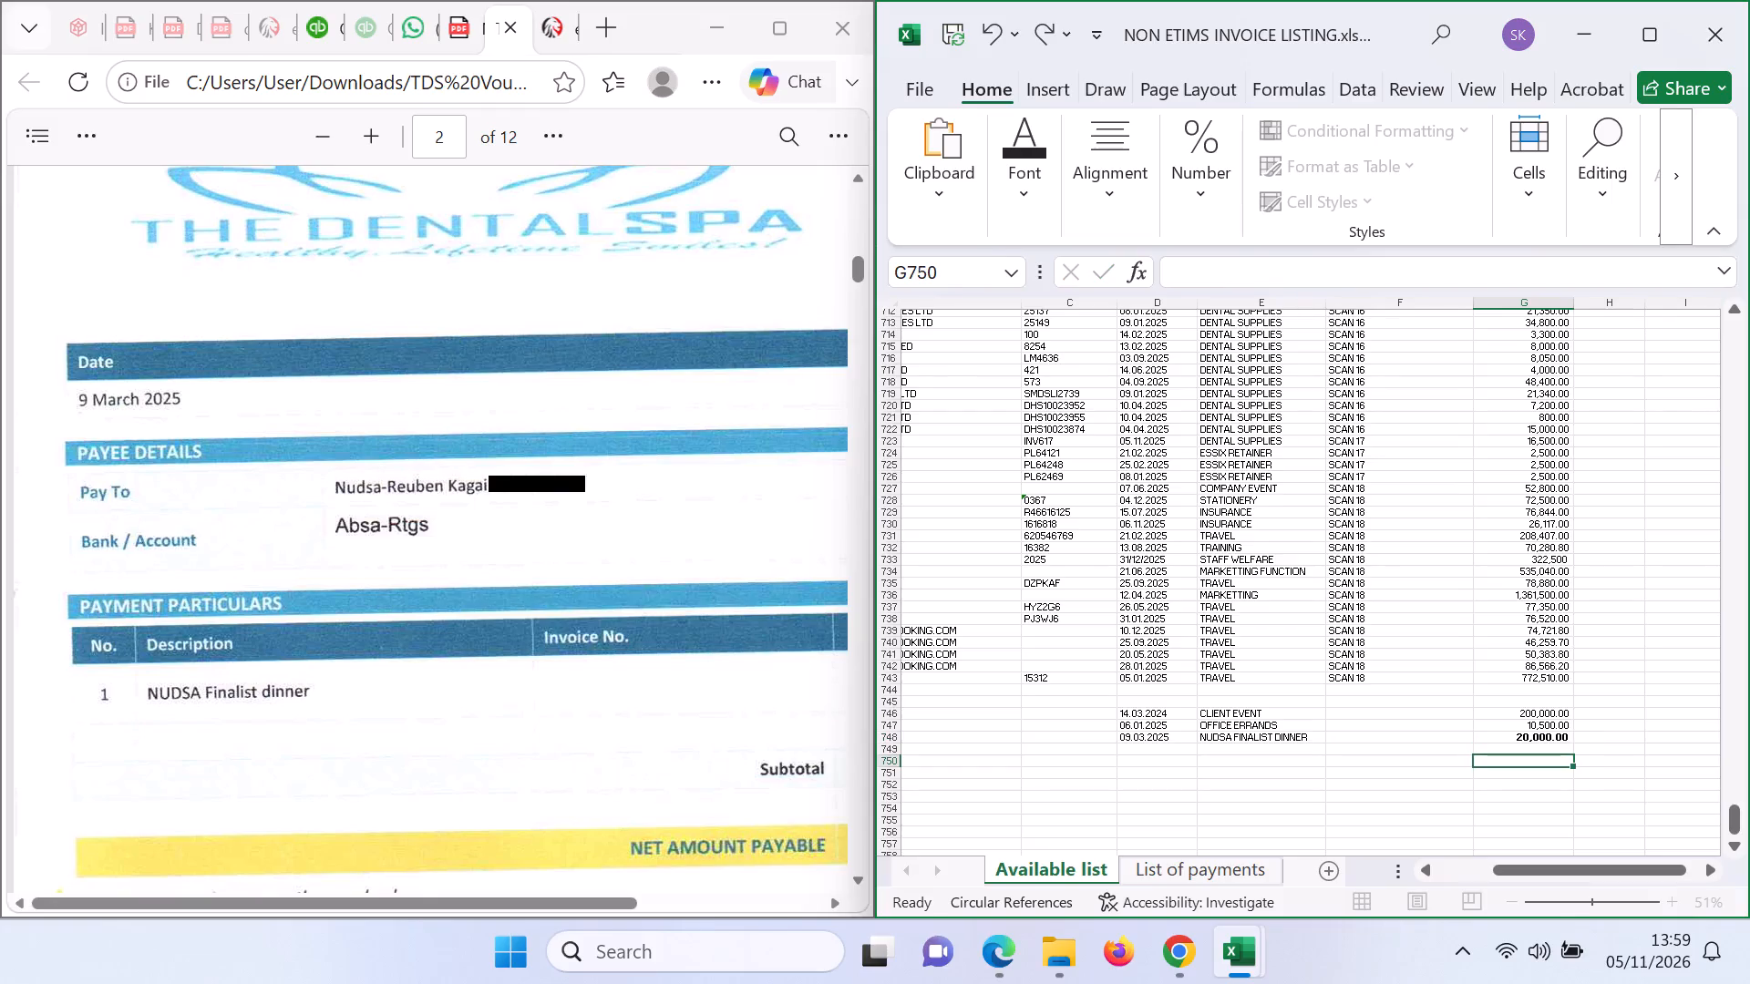
pyautogui.click(1519, 733)
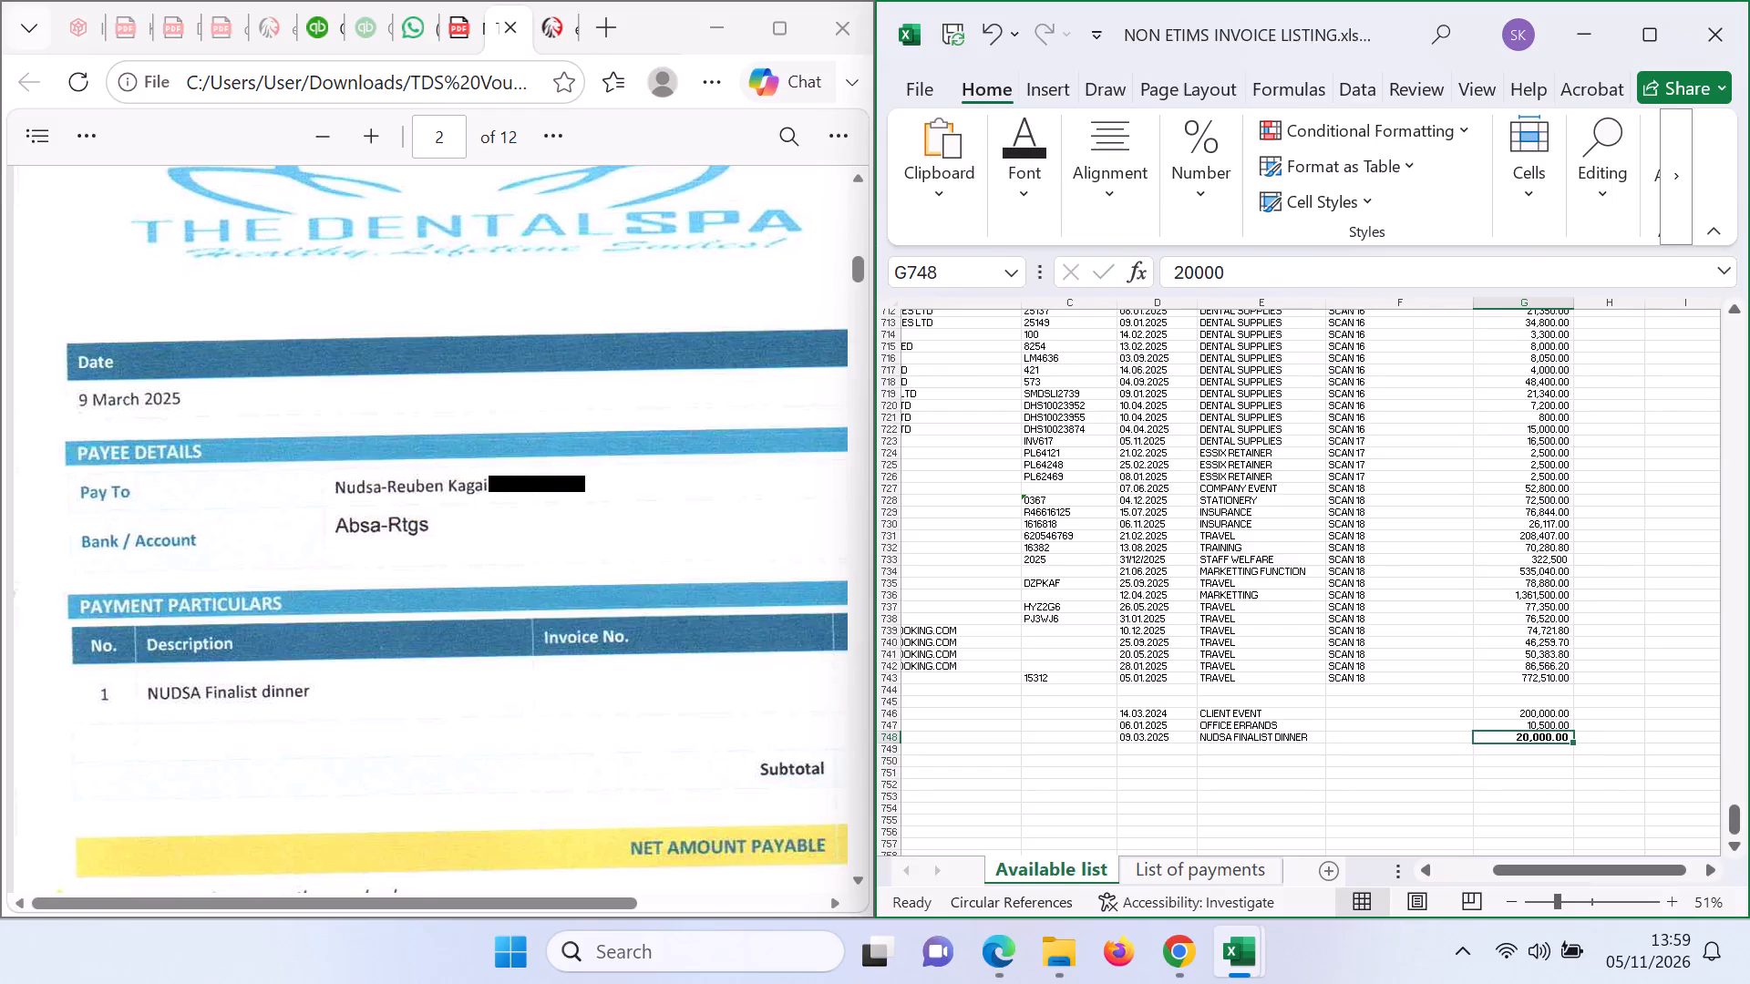
# Correct the payee's first name in cell B748 by inserting the missing E after the R, checking it against the second voucher.
pyautogui.tripleClick(1432, 873)
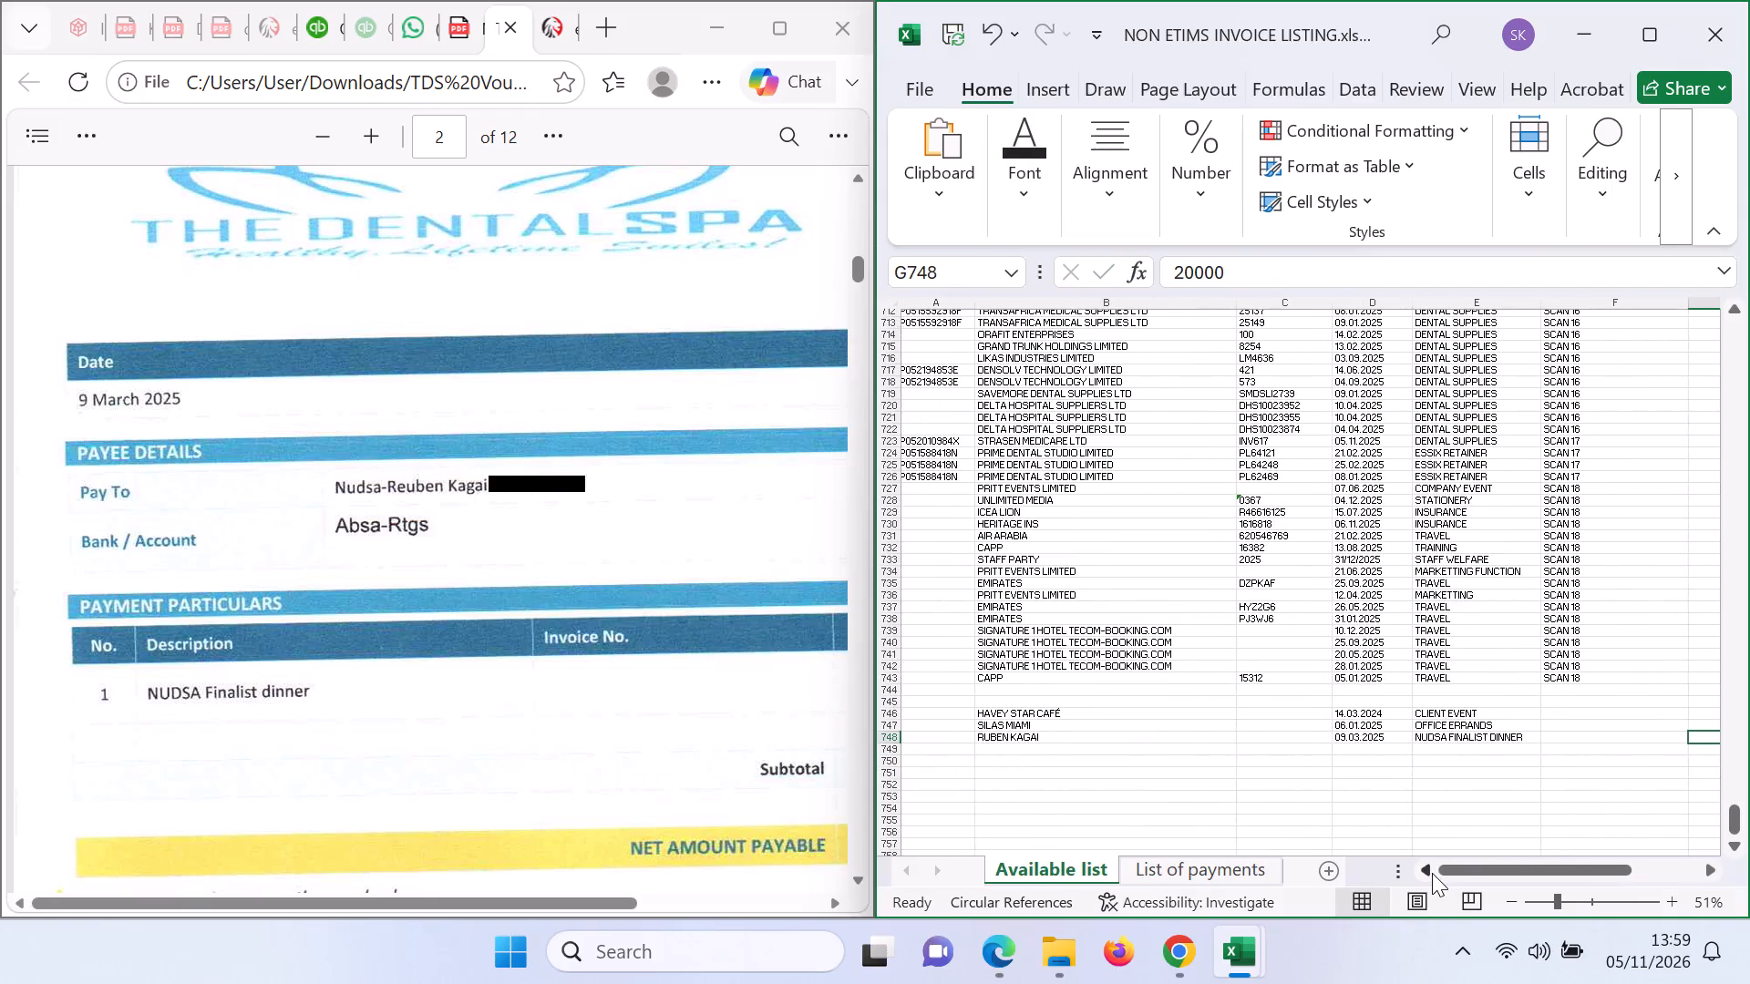
pyautogui.click(1432, 873)
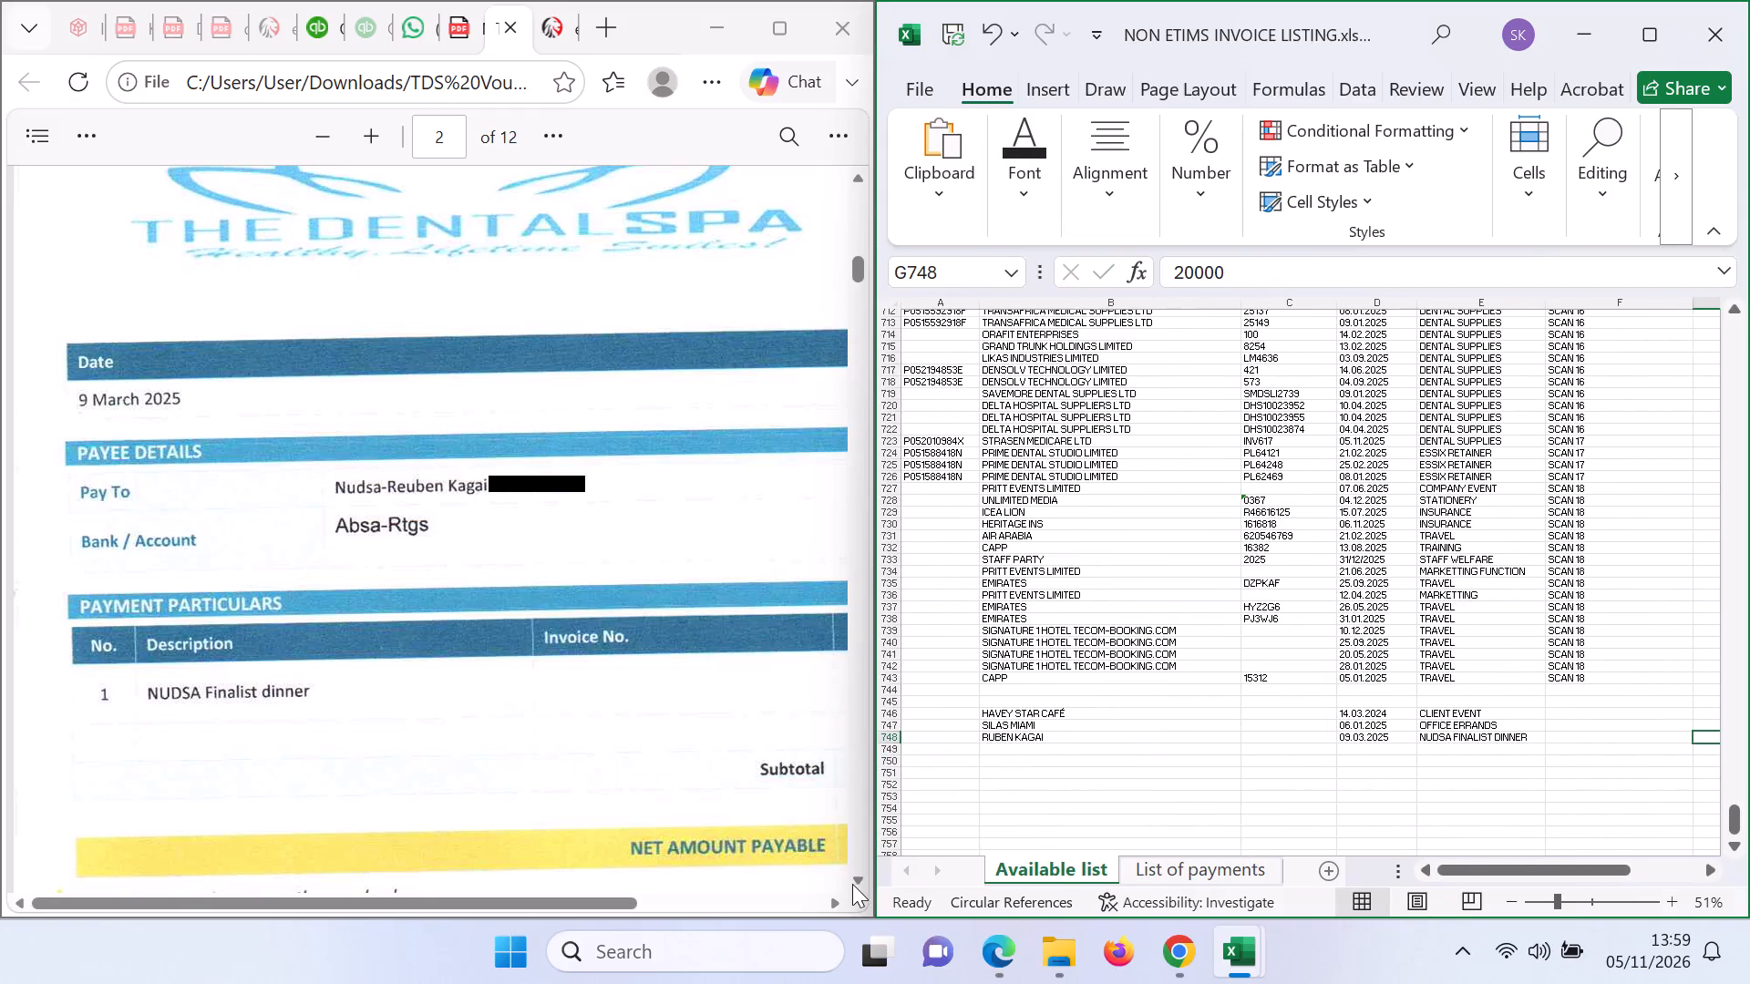
pyautogui.doubleClick(852, 884)
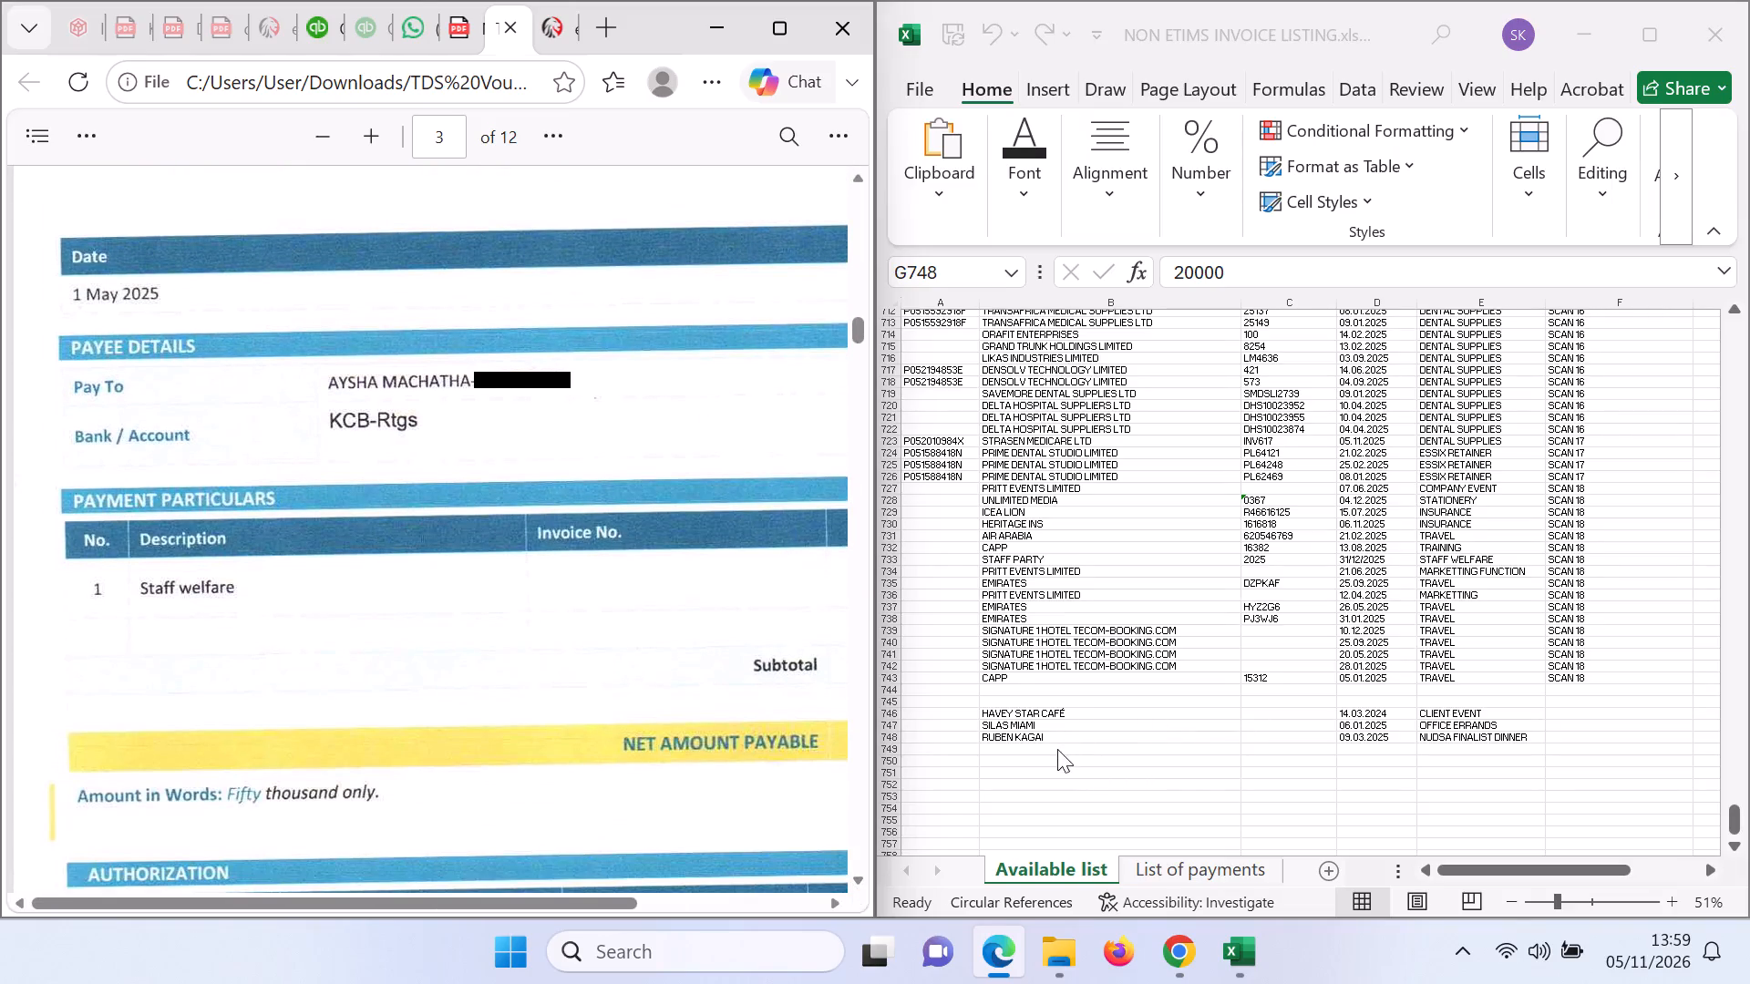
pyautogui.click(1057, 749)
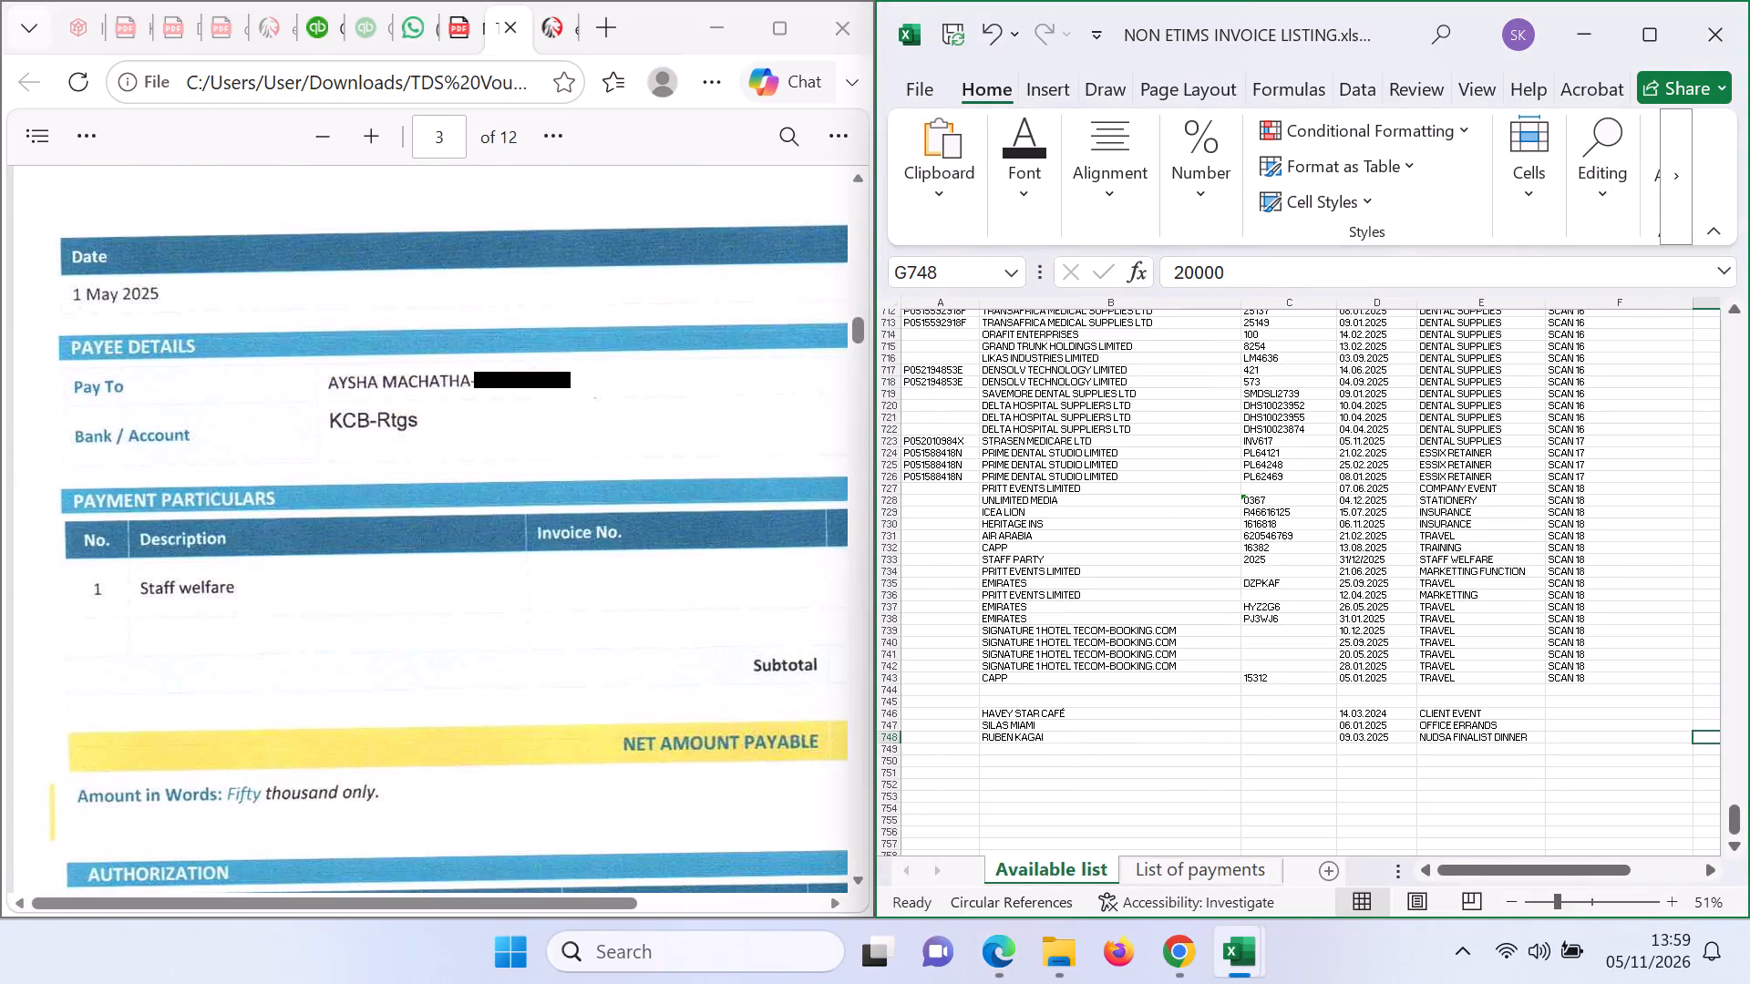
pyautogui.click(998, 740)
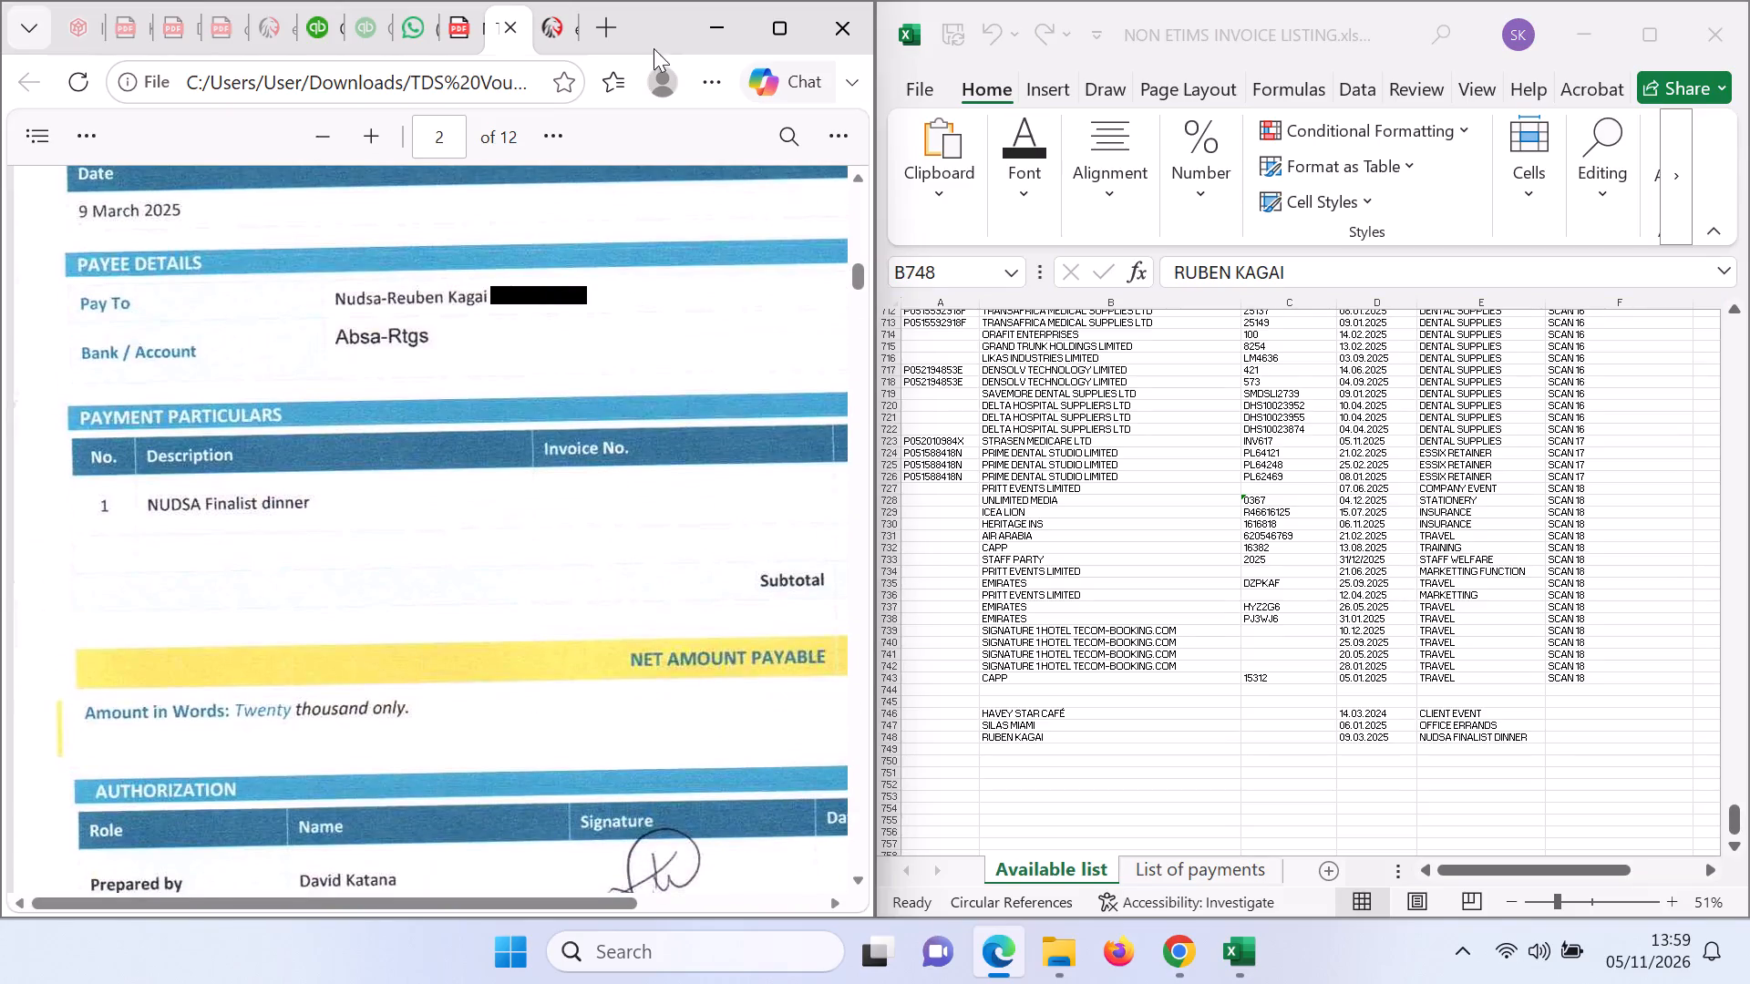
pyautogui.click(1189, 283)
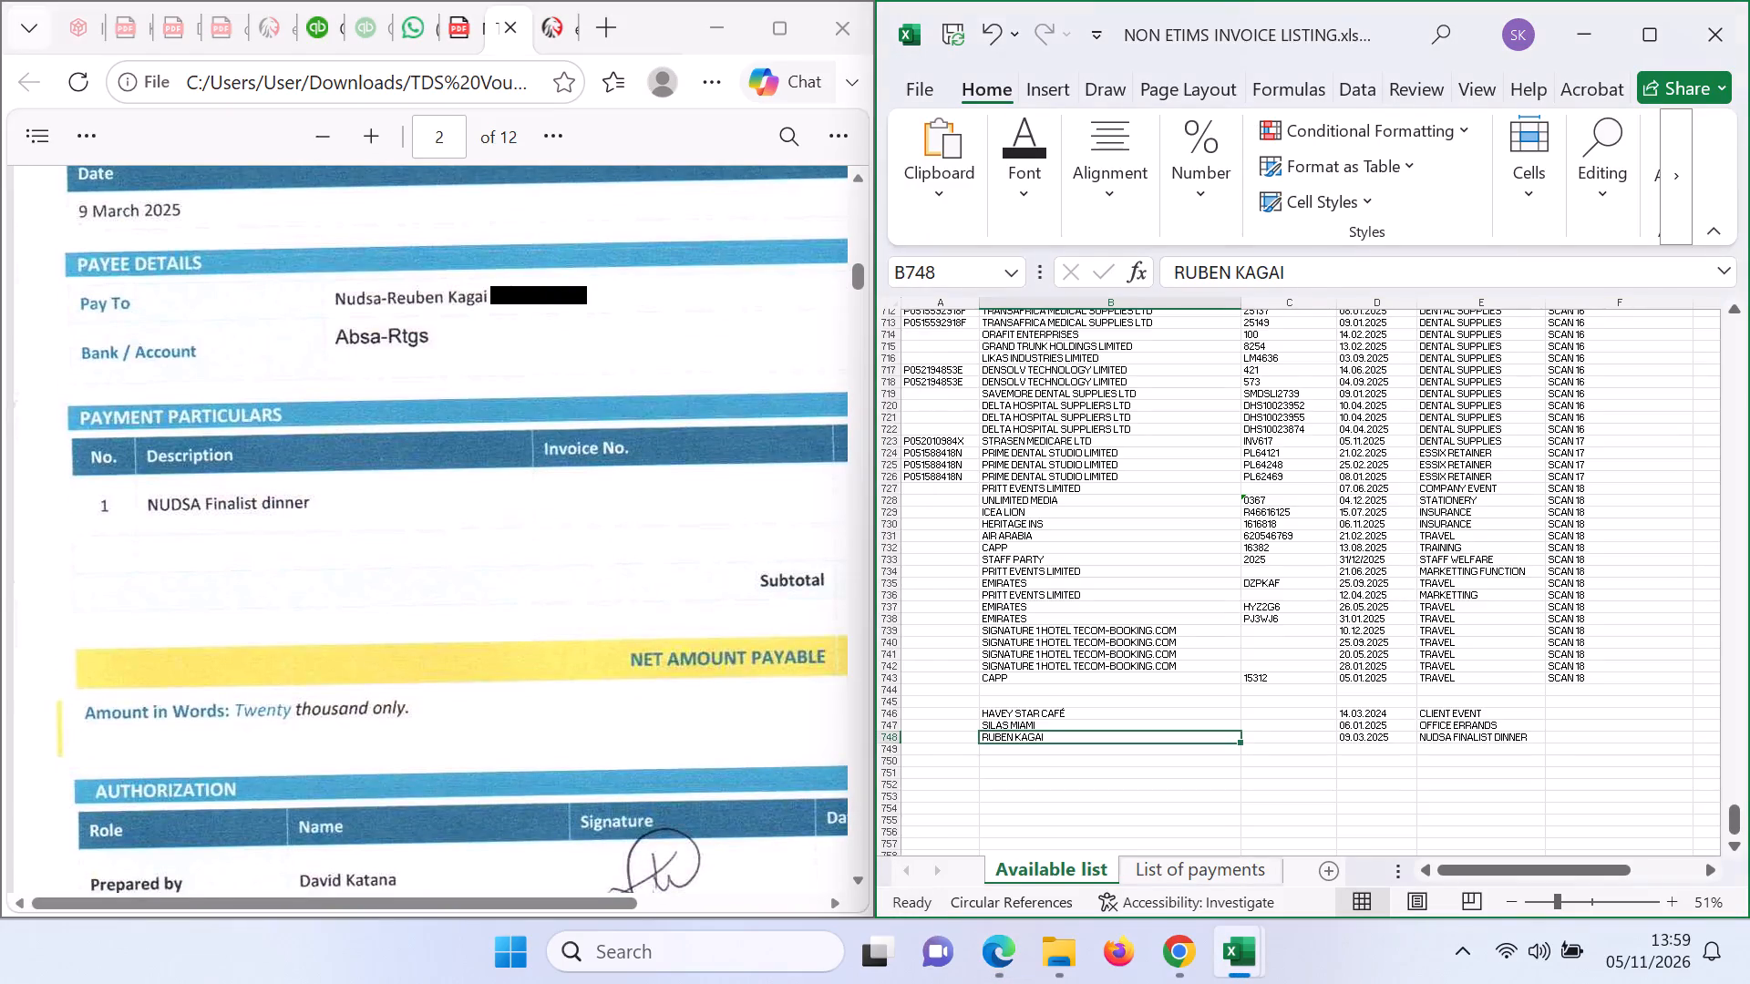
pyautogui.click(1186, 274)
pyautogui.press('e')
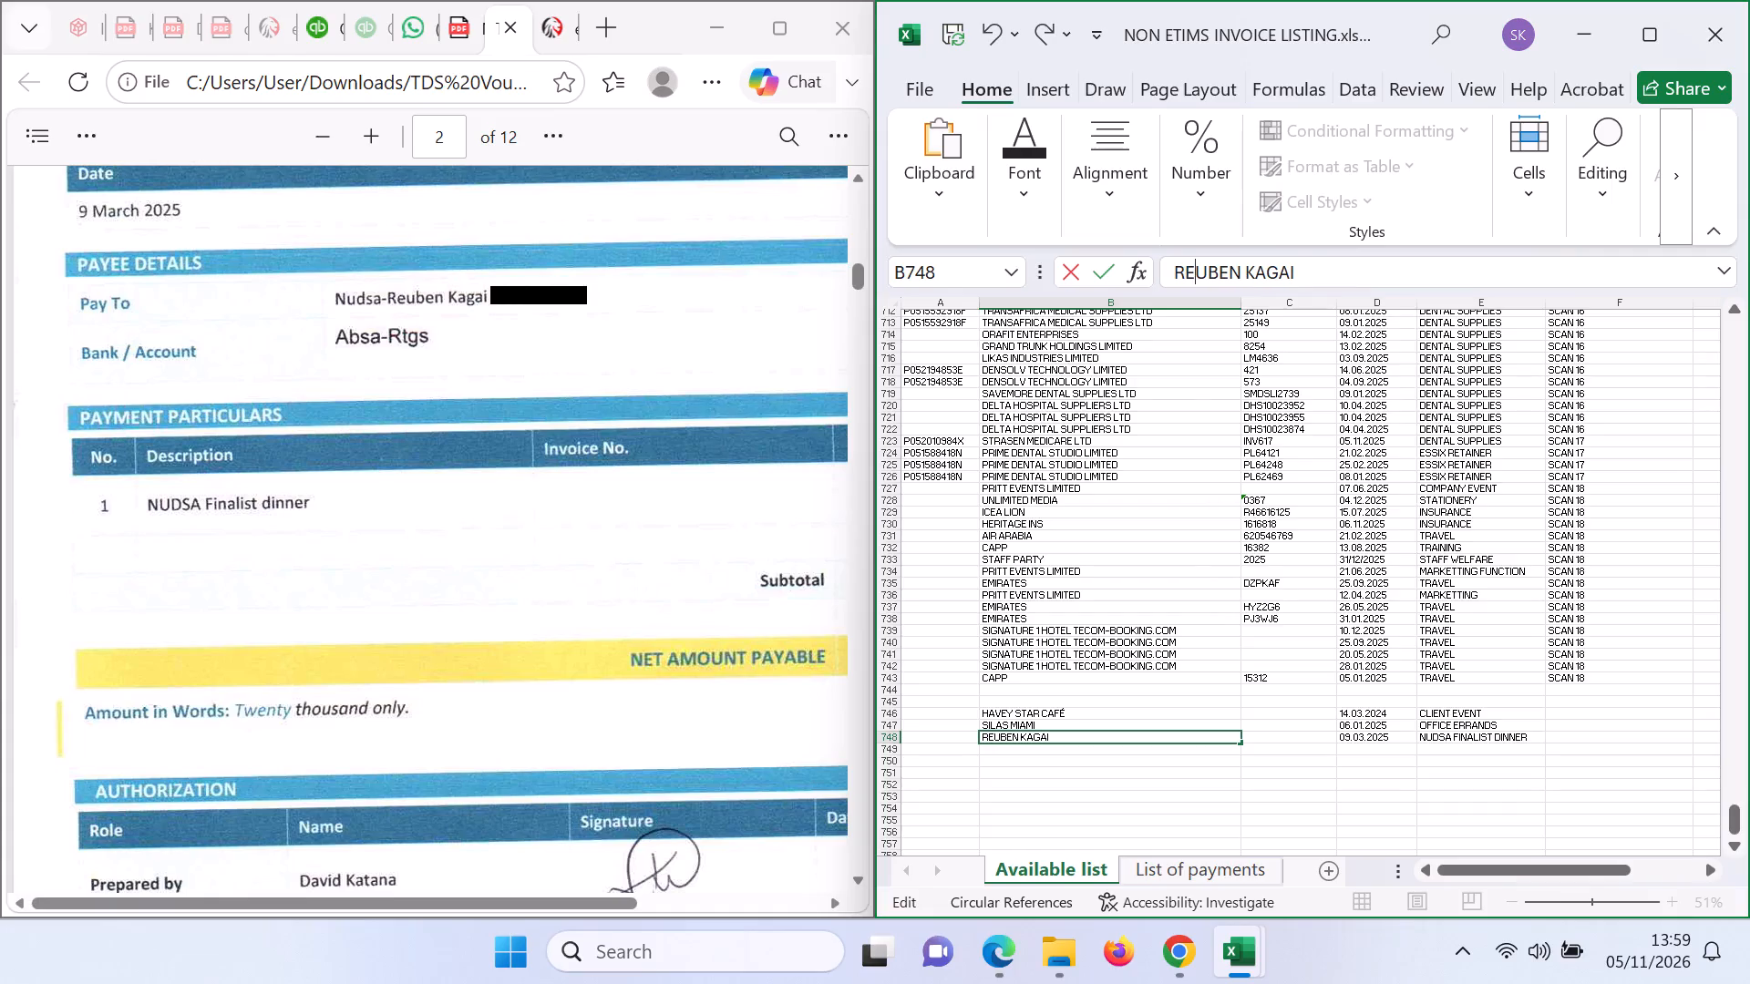
pyautogui.click(1028, 758)
# Go to the third voucher on page 3 of the PDF and enter its payee's first name and surname in capitals in cell B749.
pyautogui.click(1005, 743)
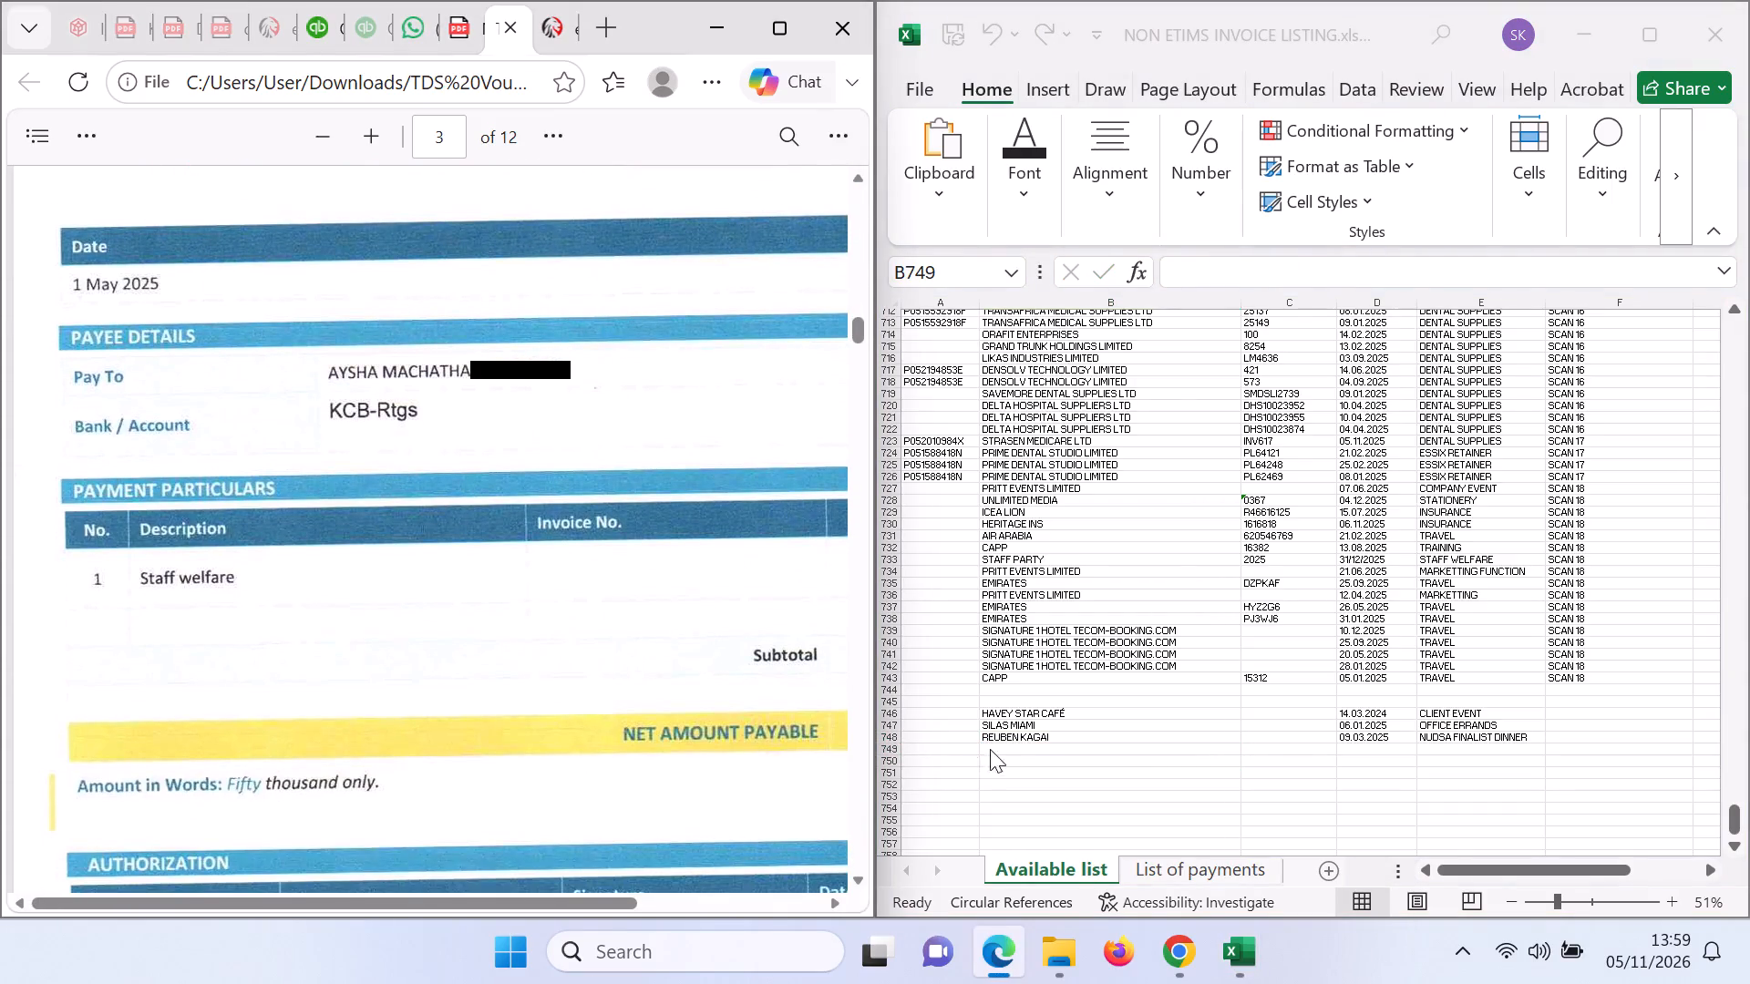
pyautogui.click(991, 751)
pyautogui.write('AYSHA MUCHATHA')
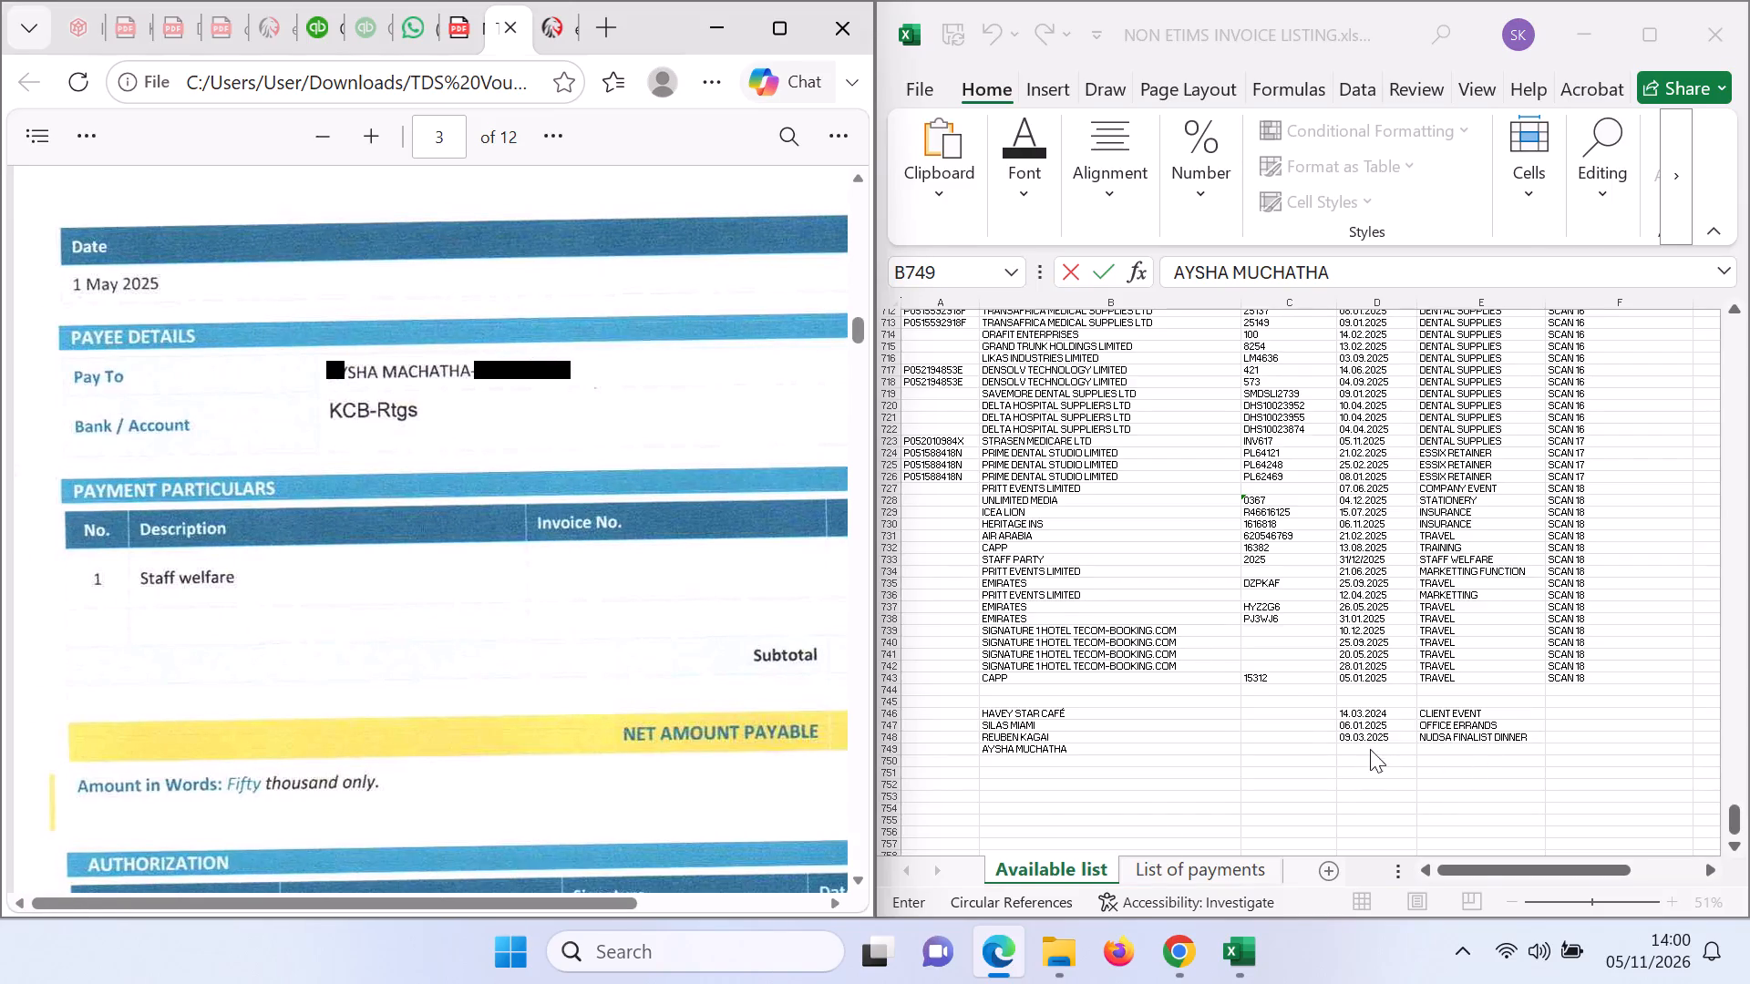
# Enter the third voucher's date as 01.05.2025 in cell D749.
pyautogui.click(1370, 749)
pyautogui.click(1348, 749)
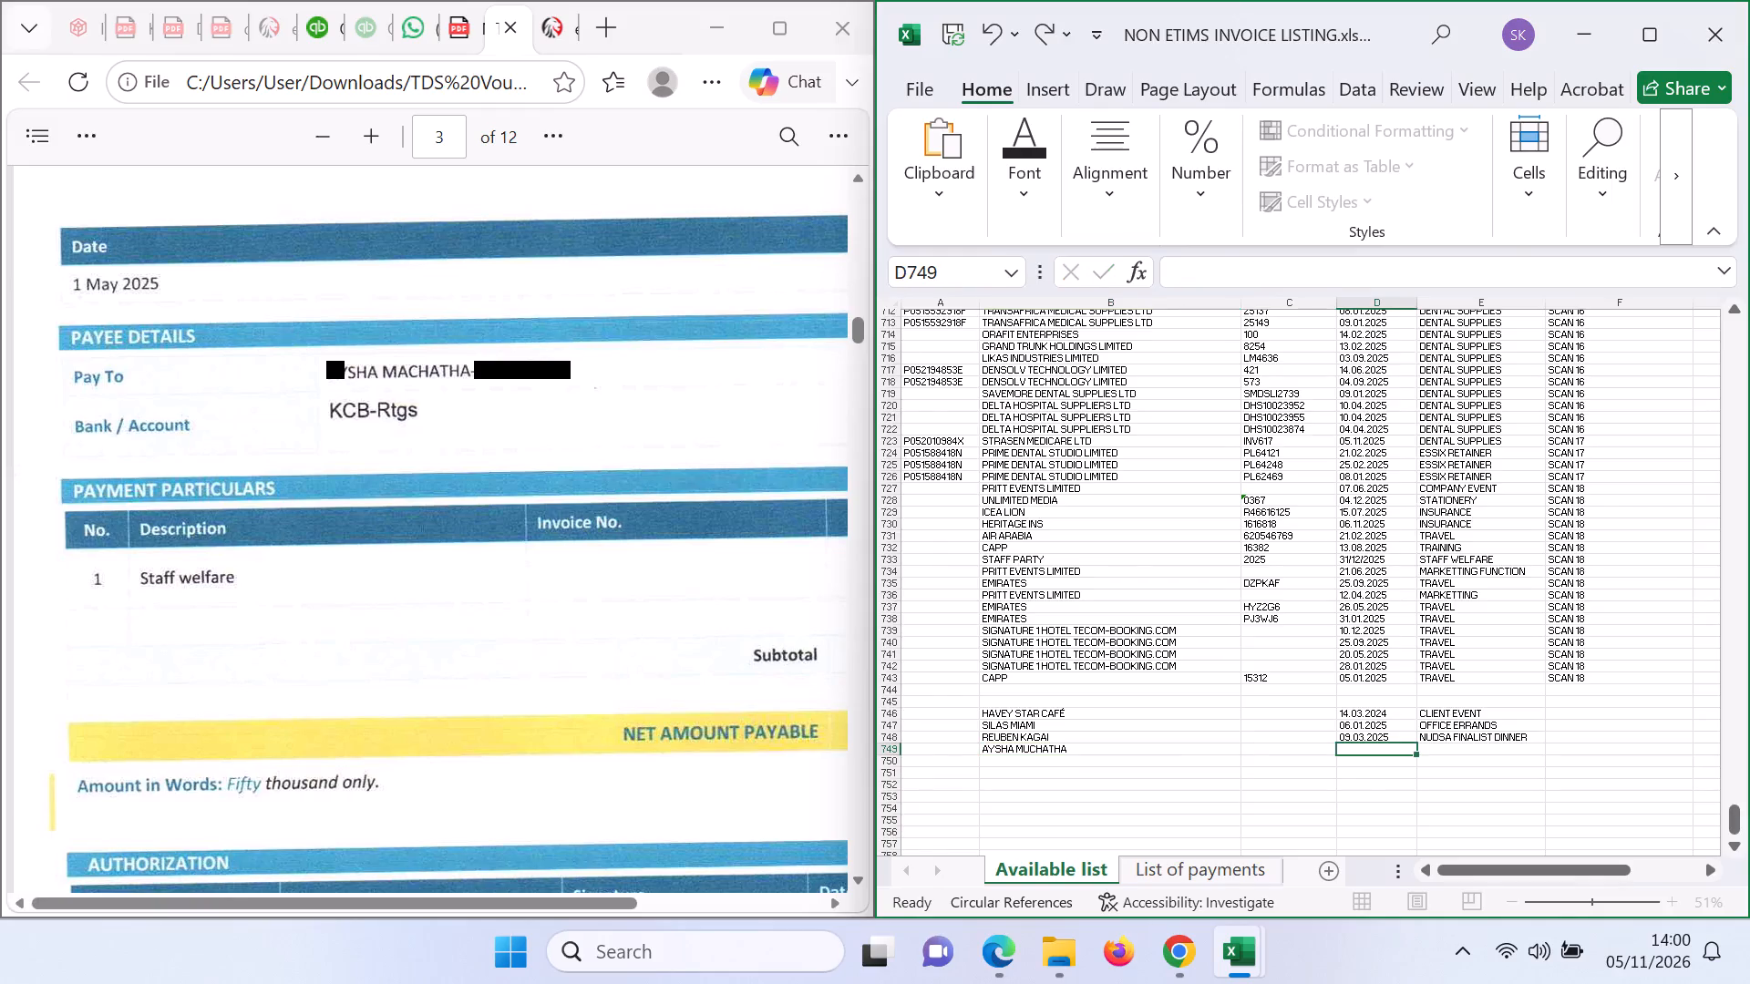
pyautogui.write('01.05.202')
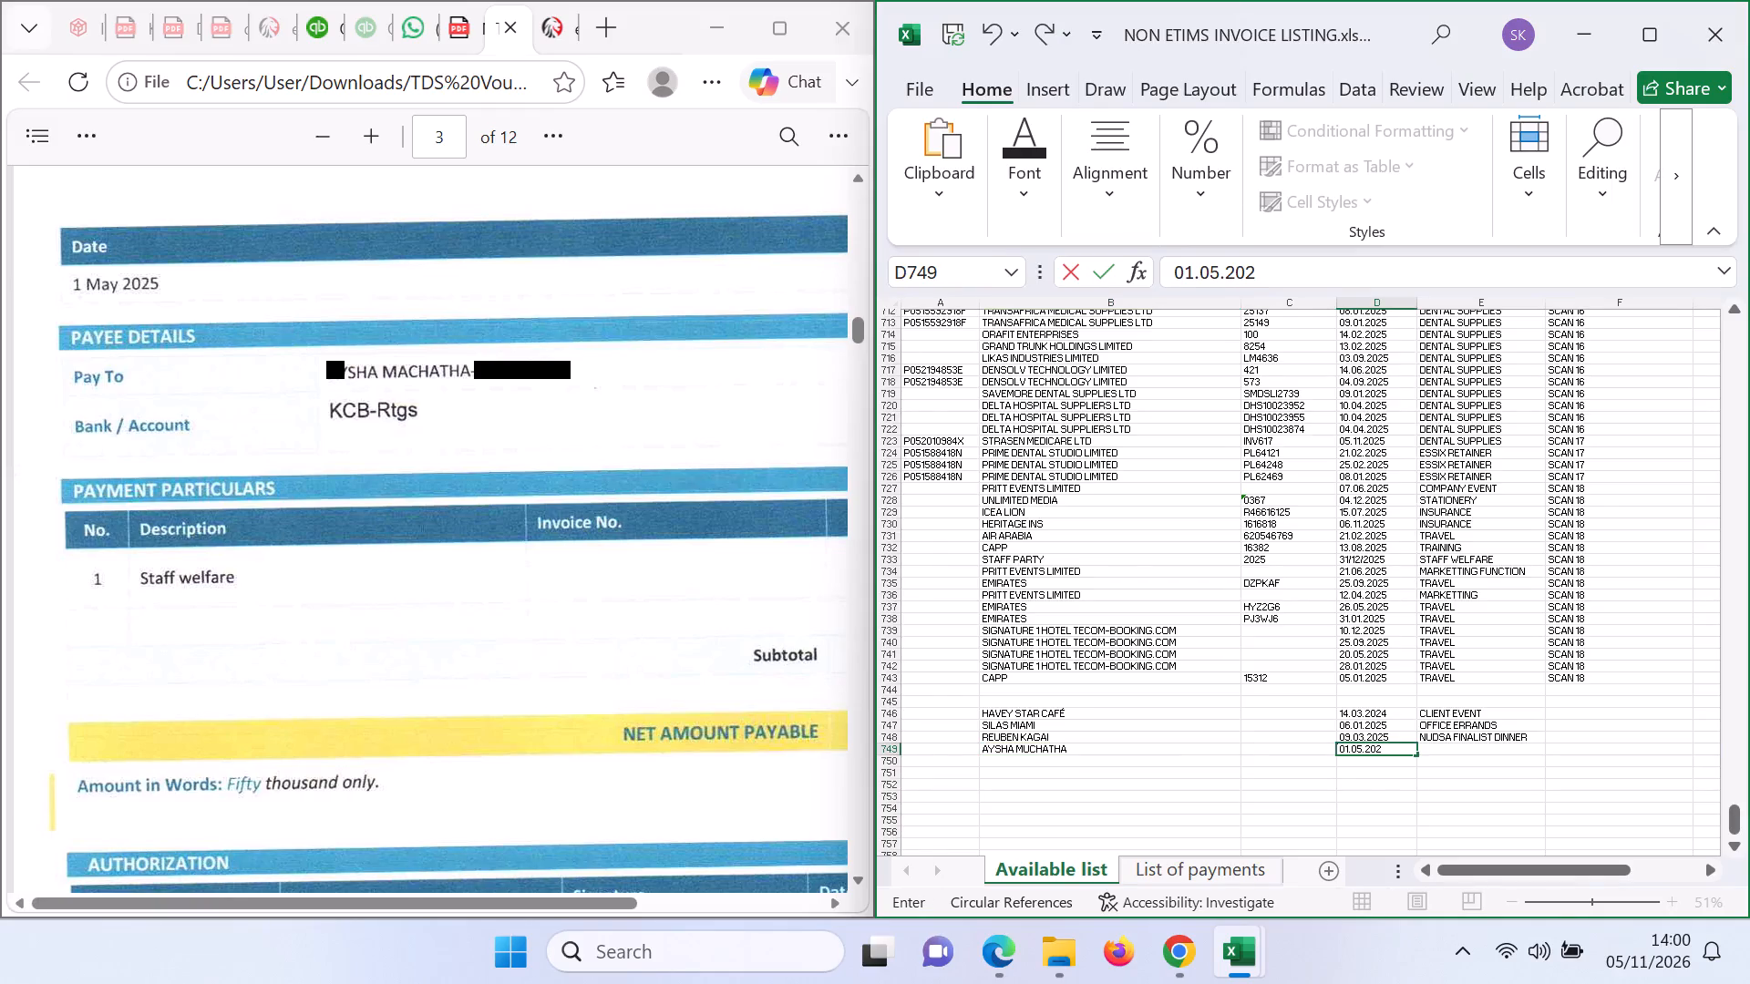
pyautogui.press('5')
# Enter the third voucher's description STAFF WELFARE in cell E749.
pyautogui.click(1467, 749)
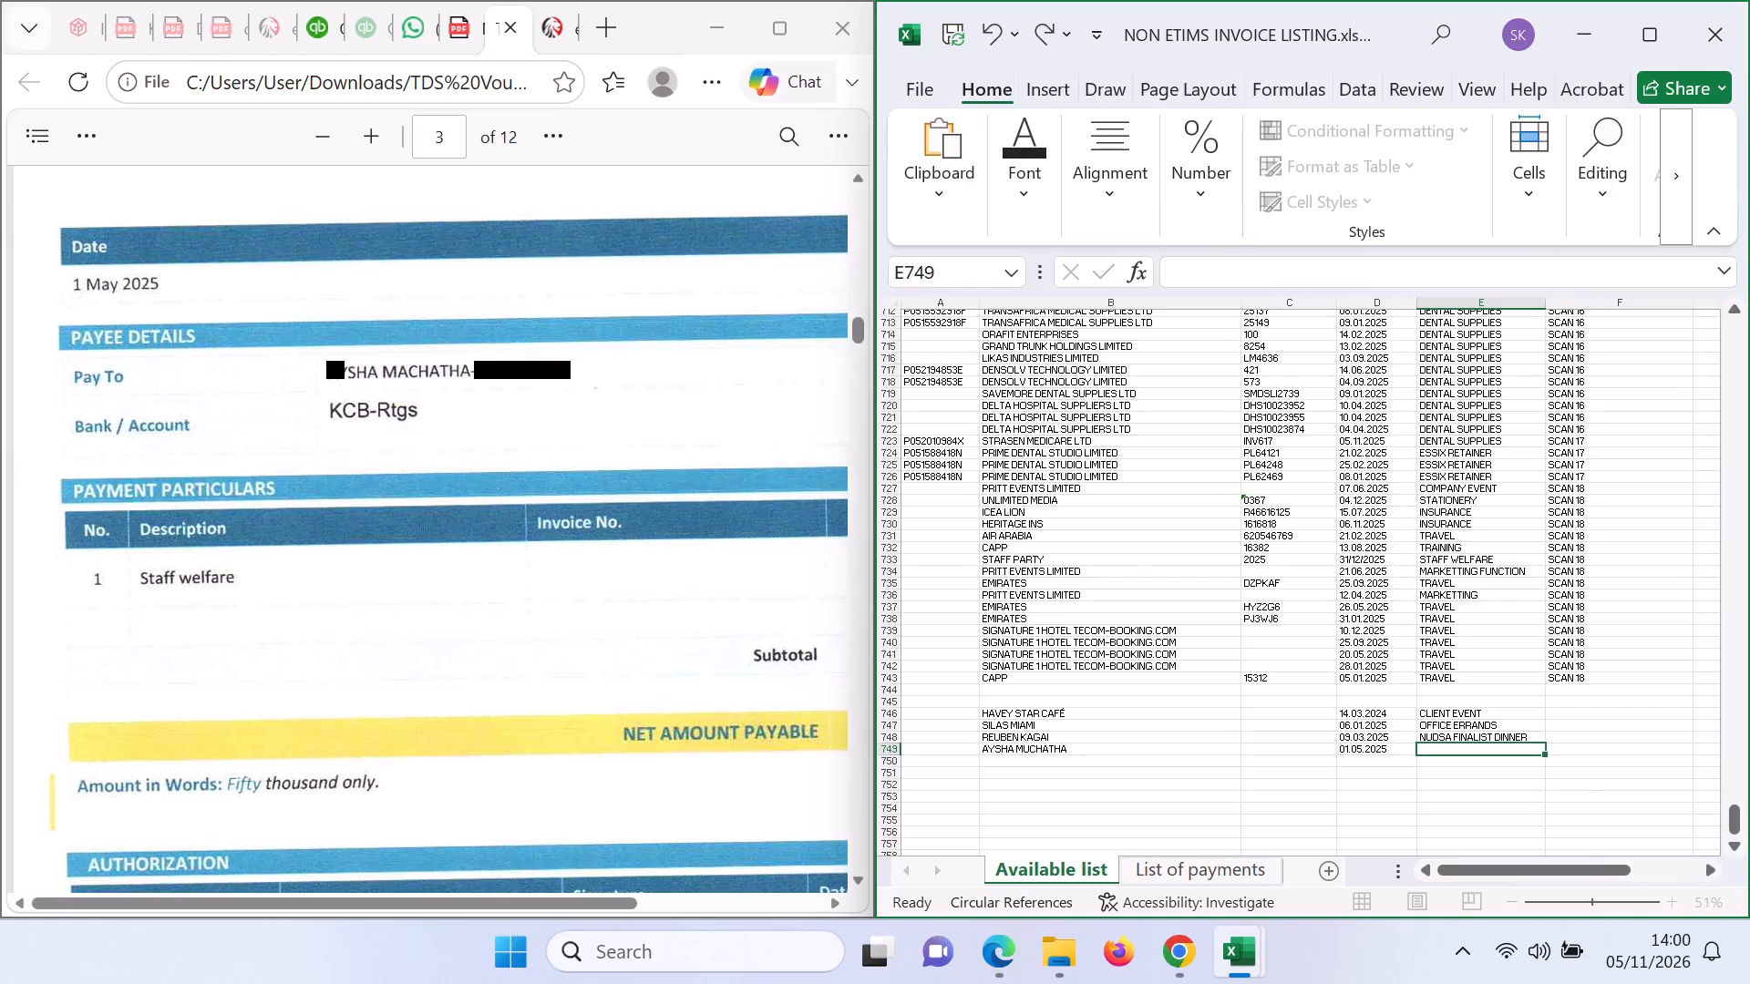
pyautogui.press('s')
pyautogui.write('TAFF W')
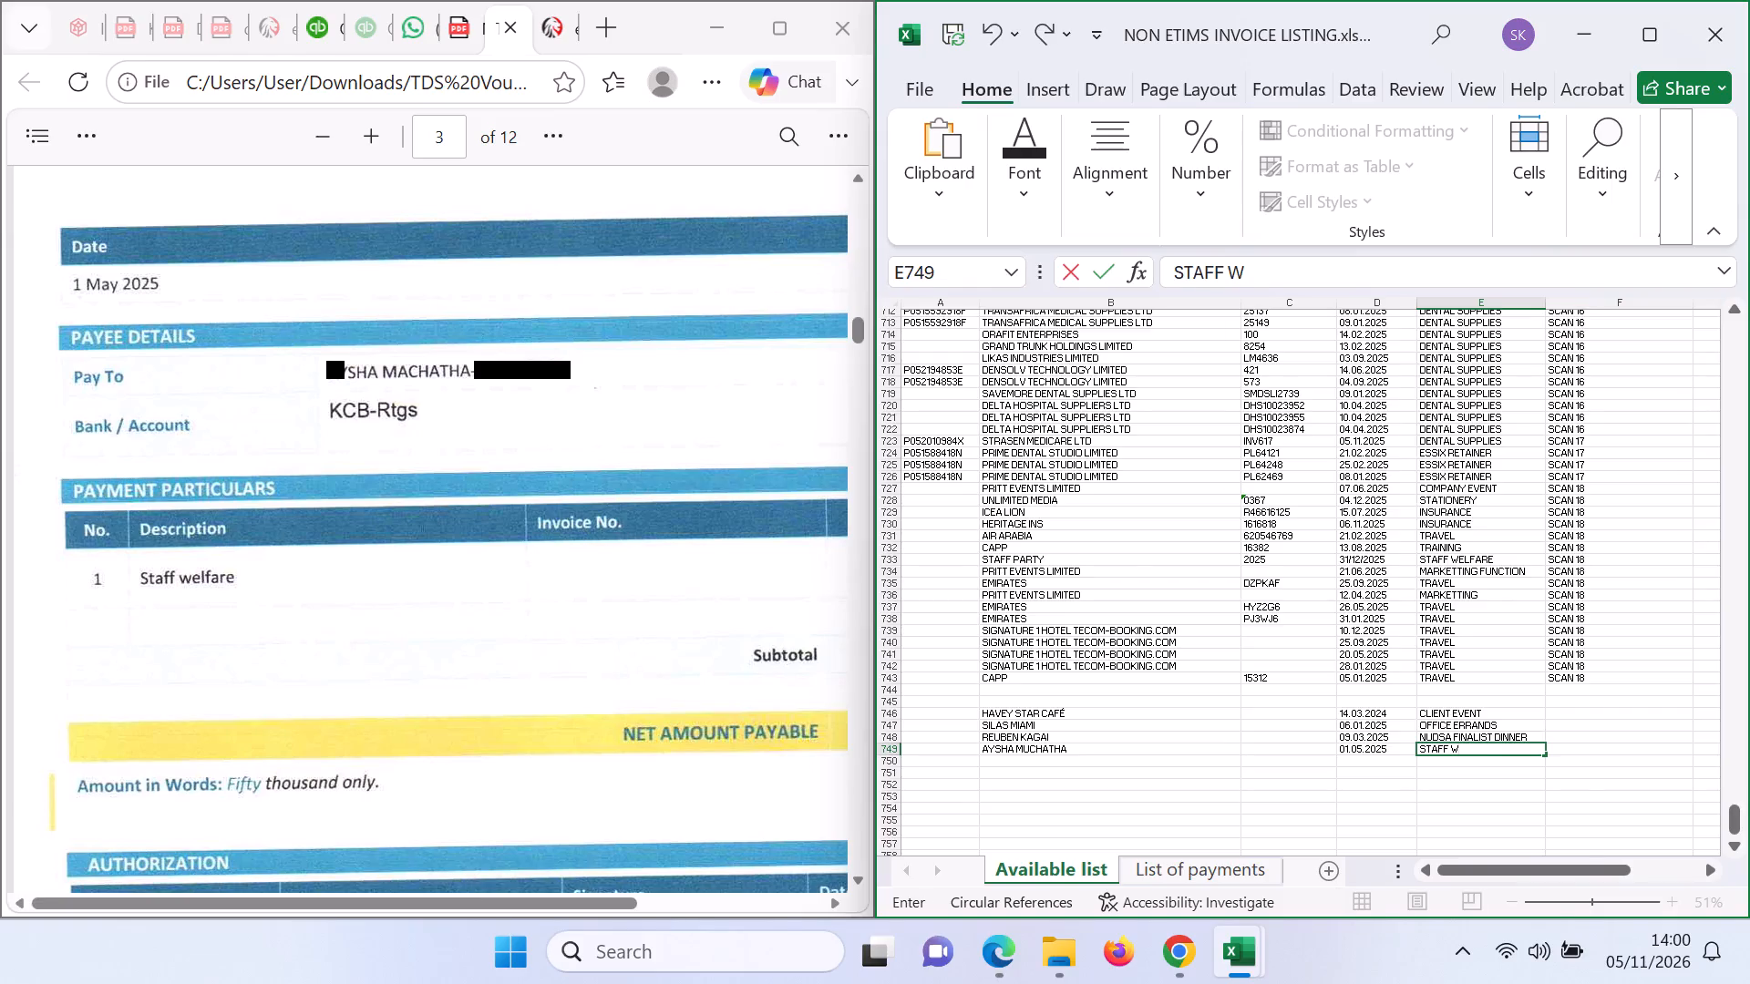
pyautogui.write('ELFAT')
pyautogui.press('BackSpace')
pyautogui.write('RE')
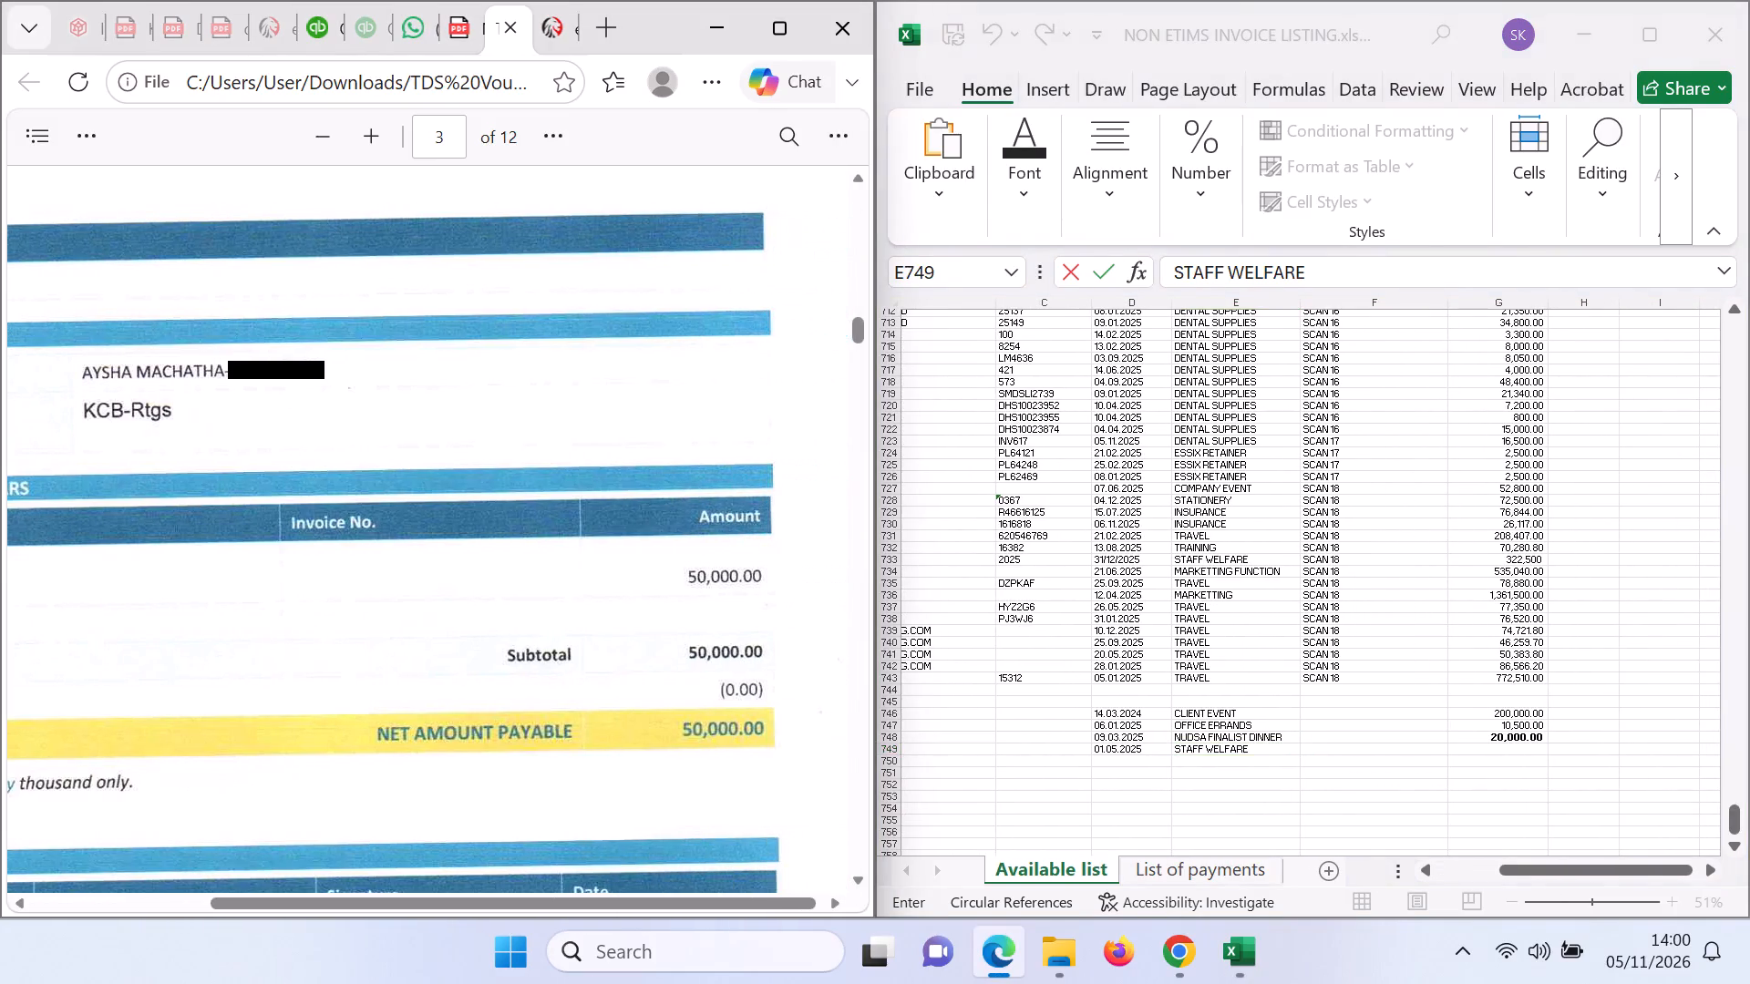
# Enter the third voucher's amount of 50000 in cell G749.
pyautogui.click(1484, 749)
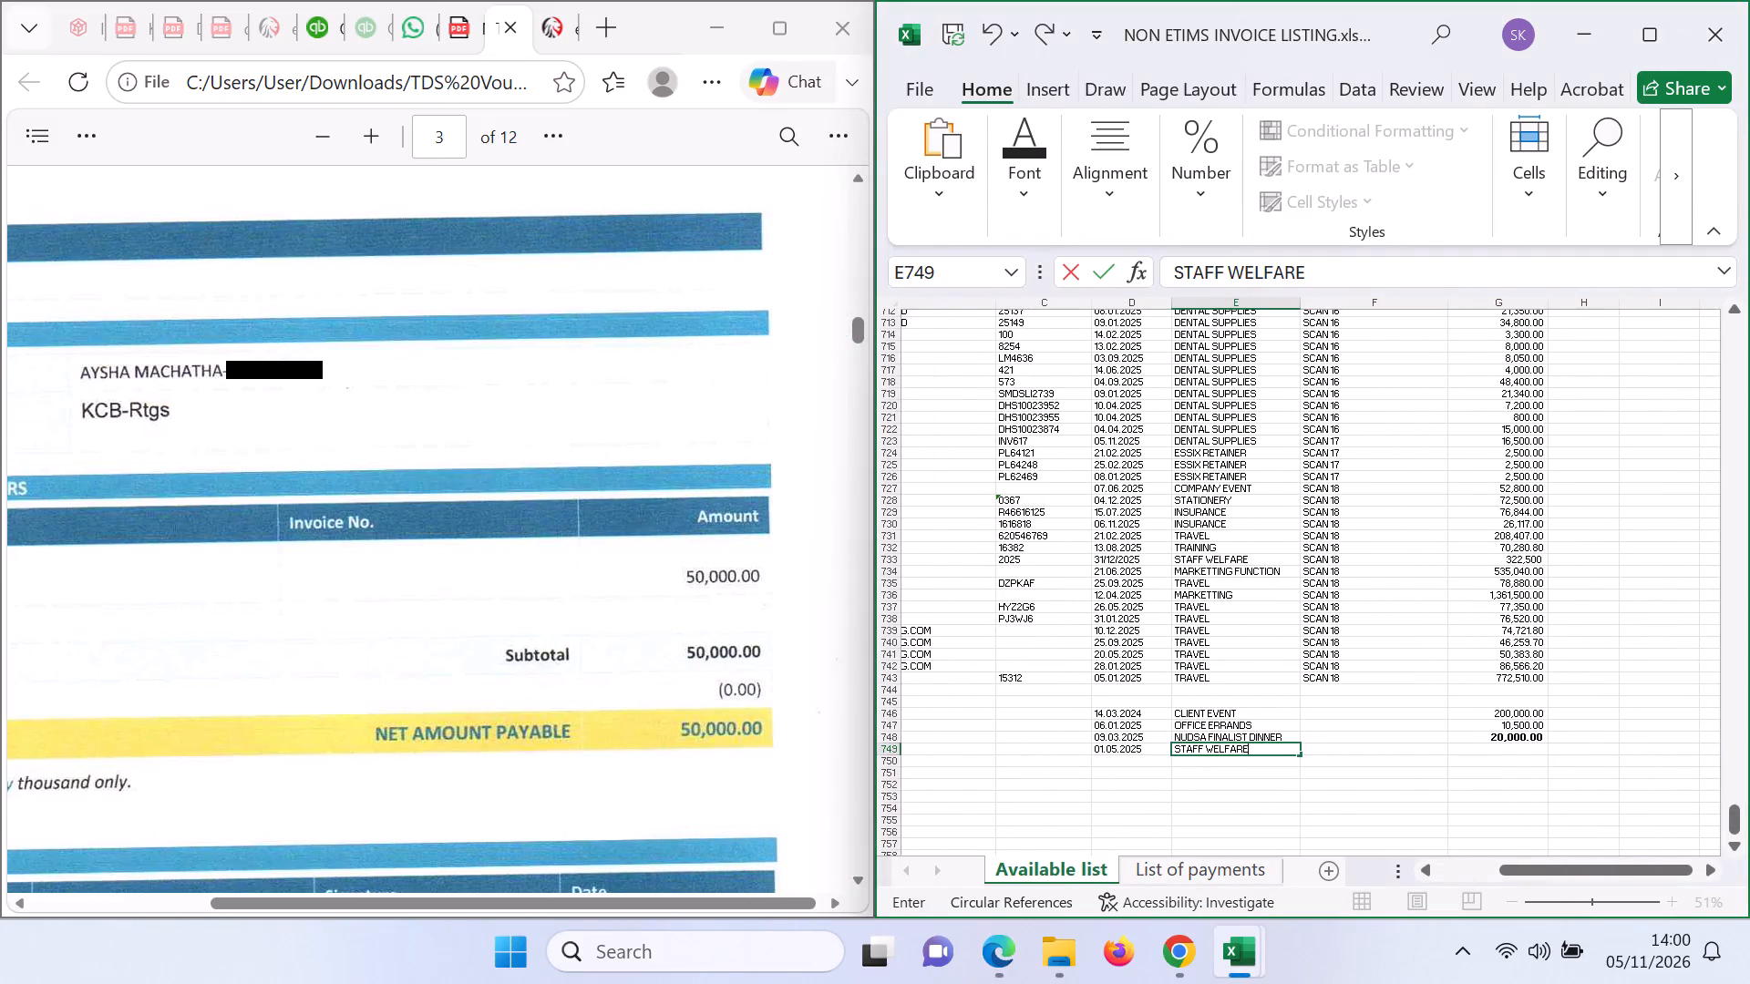
pyautogui.click(1492, 749)
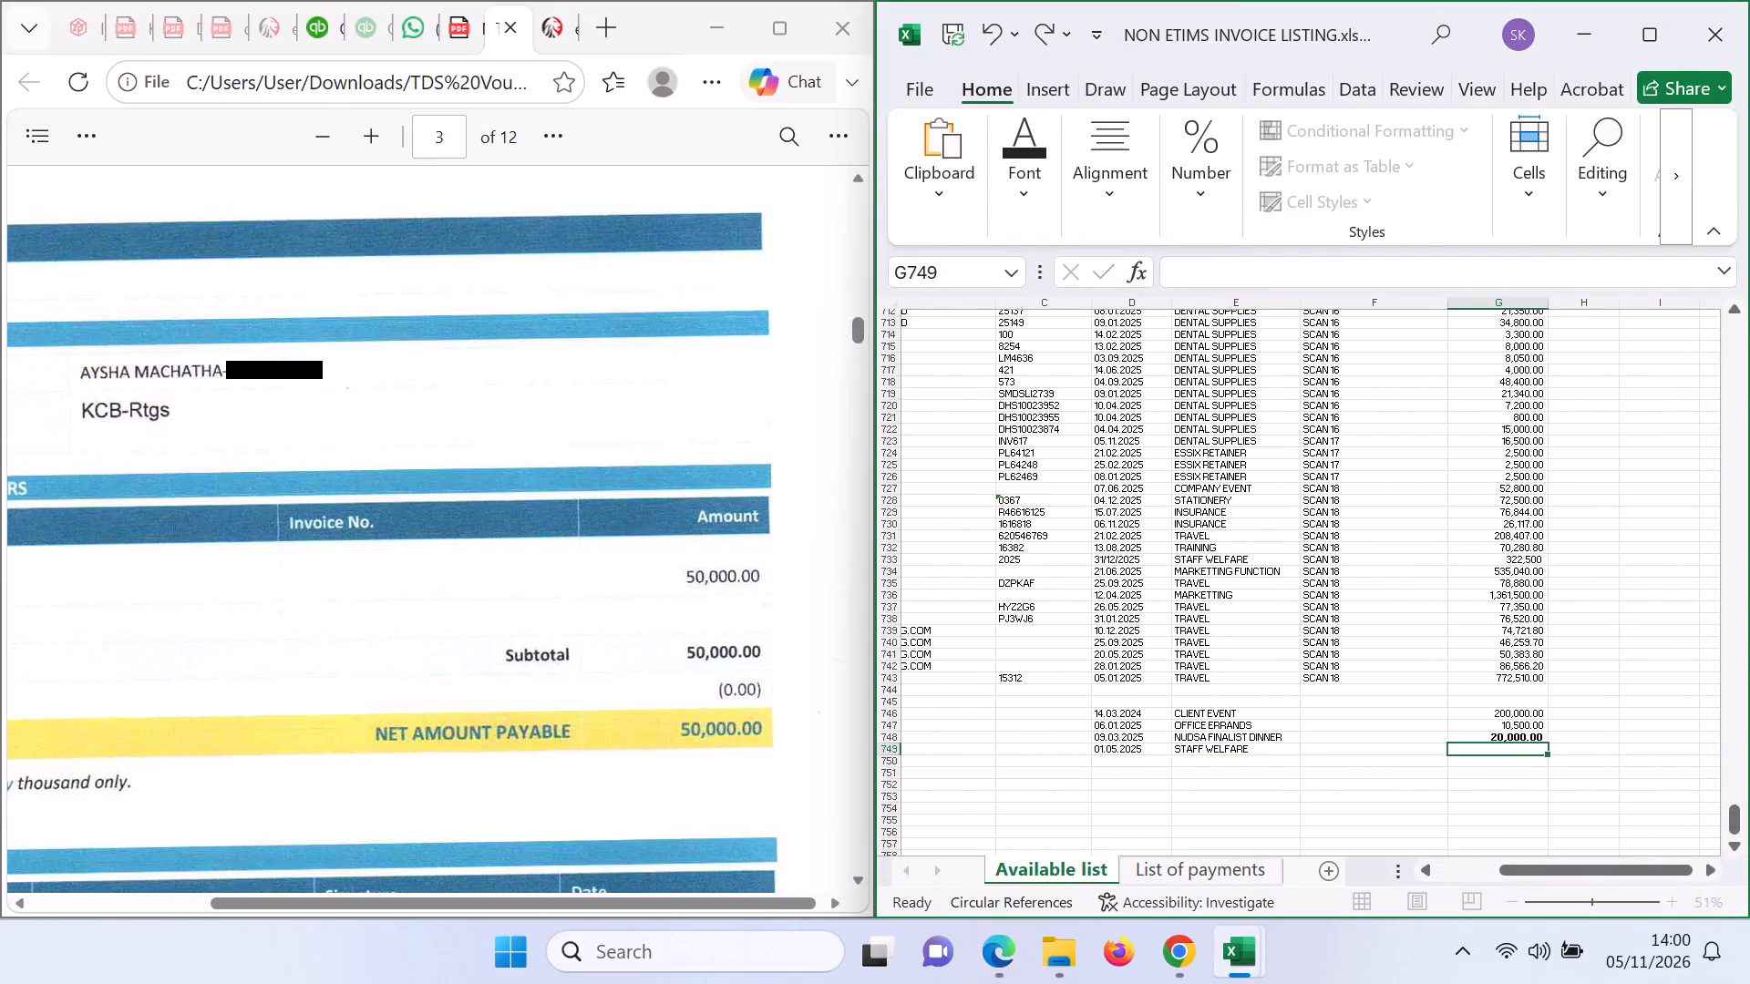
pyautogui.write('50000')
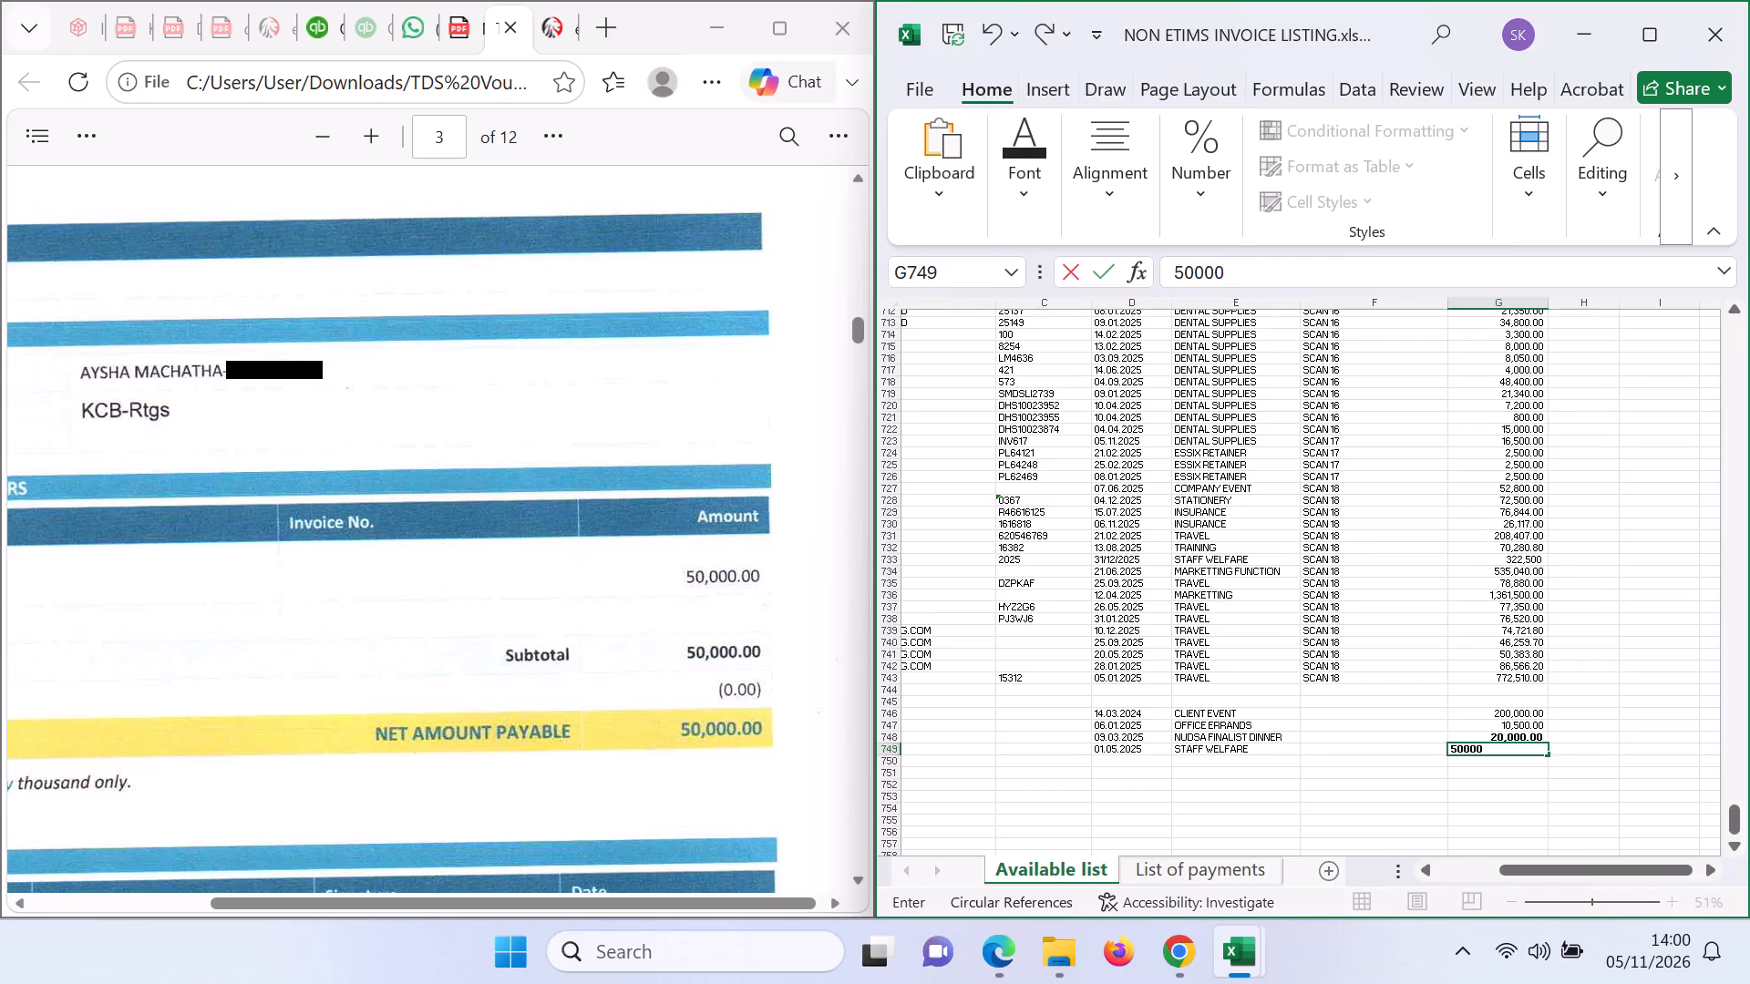
pyautogui.click(1475, 805)
# Remove the bold formatting from the second and third vouchers' amounts in cells G748 and G749.
pyautogui.click(1517, 737)
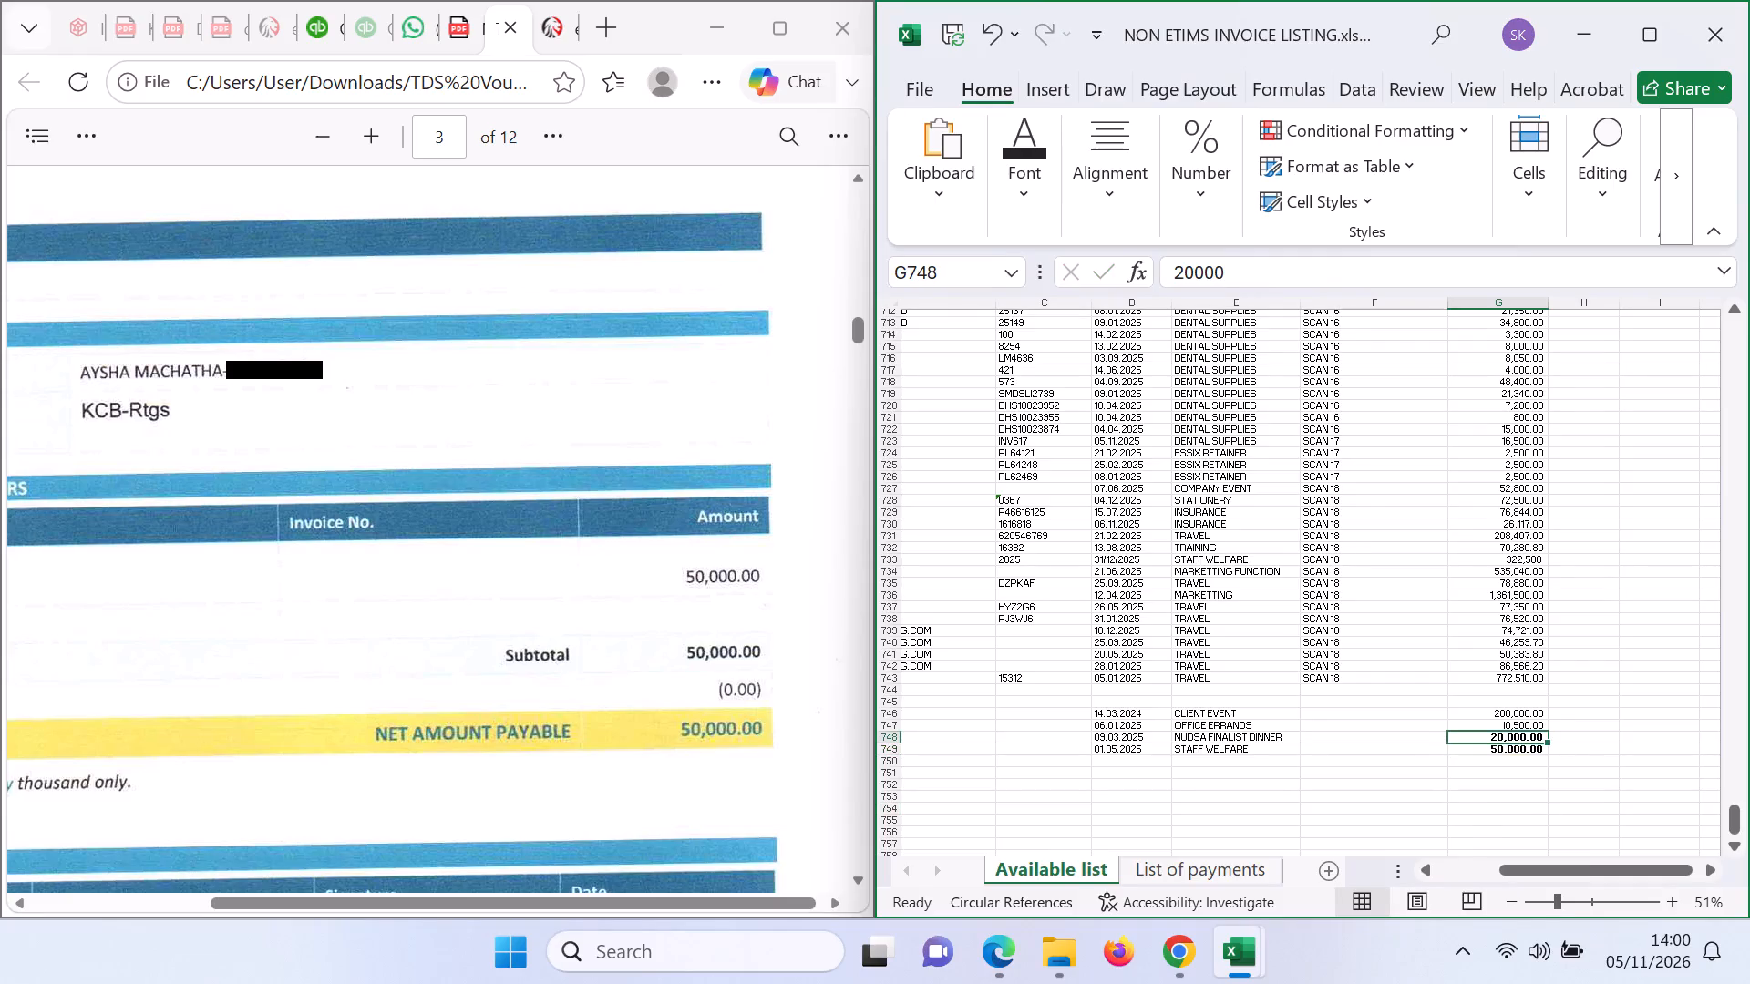
pyautogui.keyDown('ctrl'); pyautogui.click(1509, 749); pyautogui.keyUp('ctrl')
pyautogui.click(1025, 203)
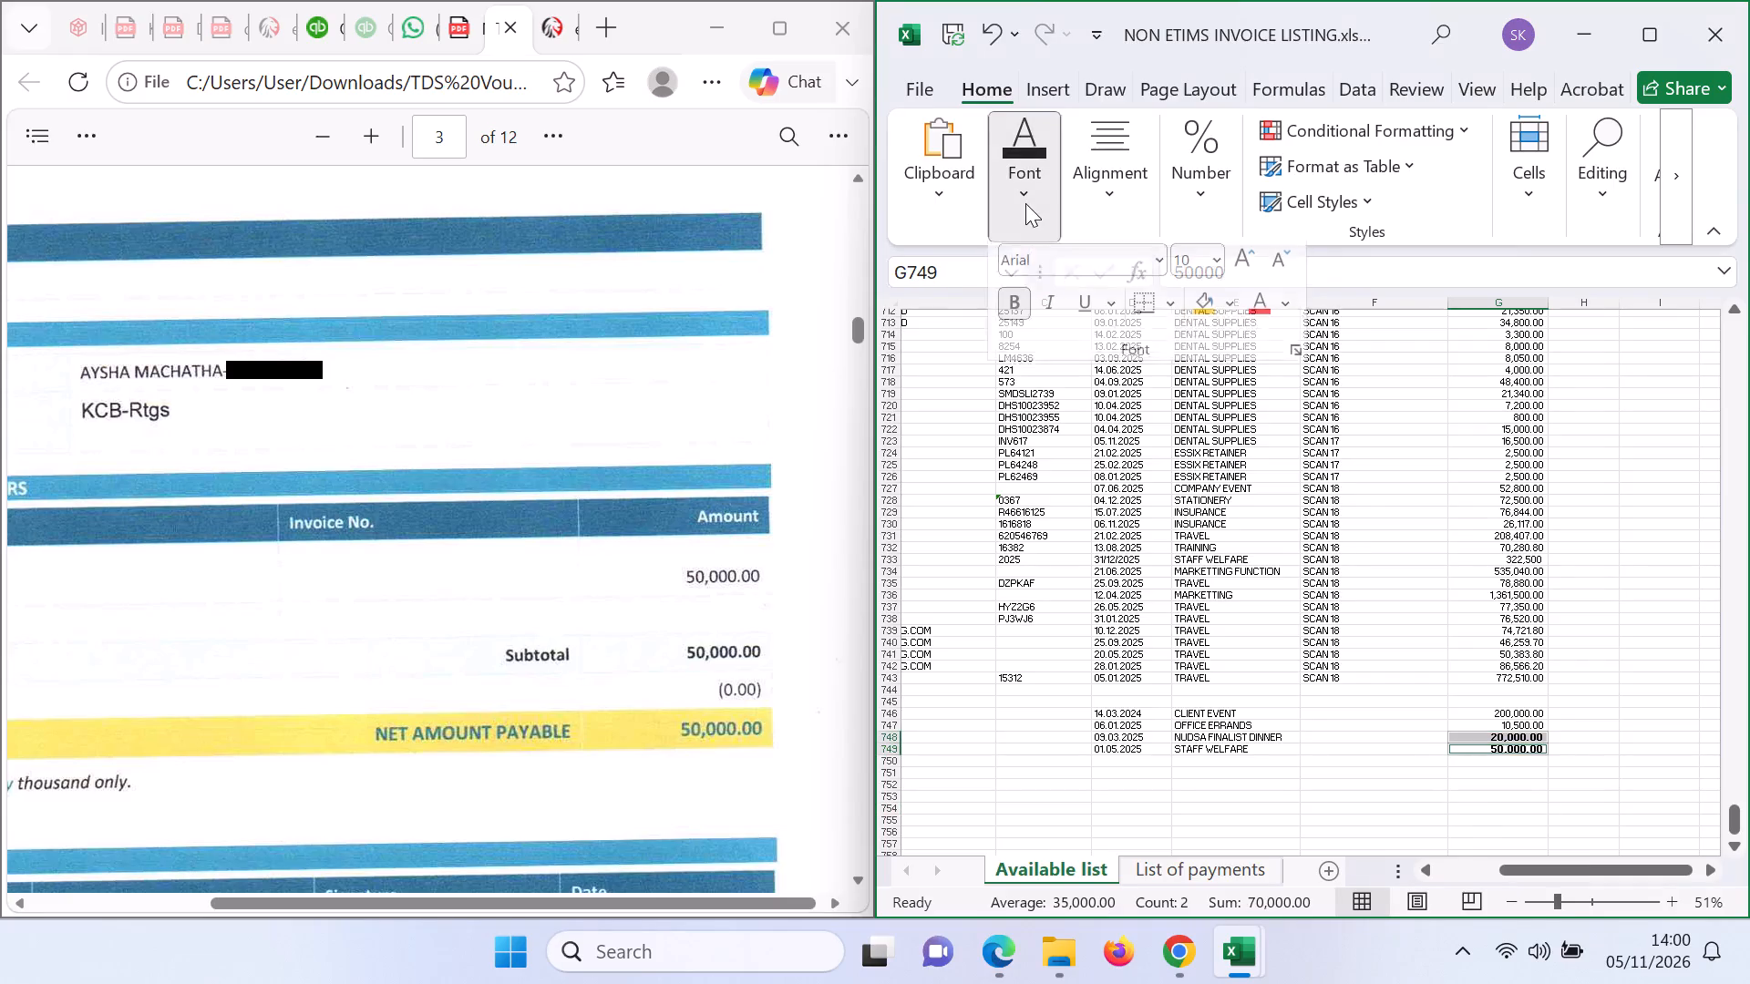
pyautogui.click(1022, 320)
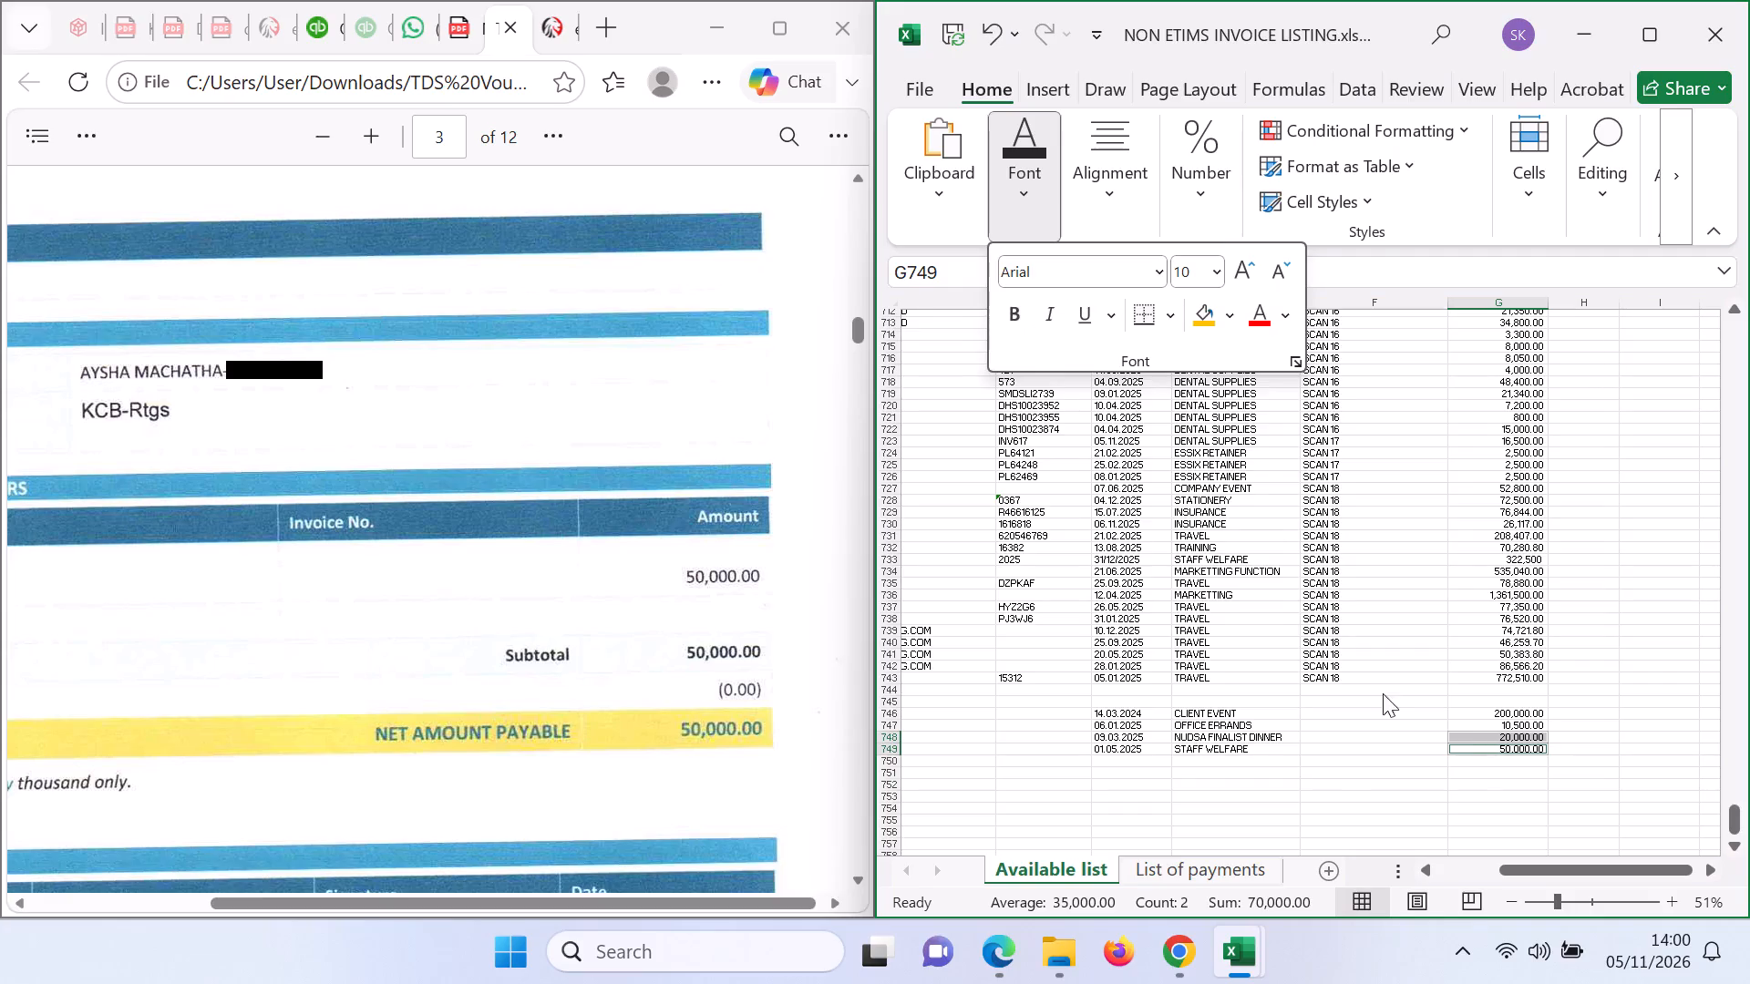
pyautogui.click(1323, 766)
# Go to the fourth voucher on page 4 of the PDF and enter its payee's first name and surname in capitals in cell B750.
pyautogui.tripleClick(1432, 873)
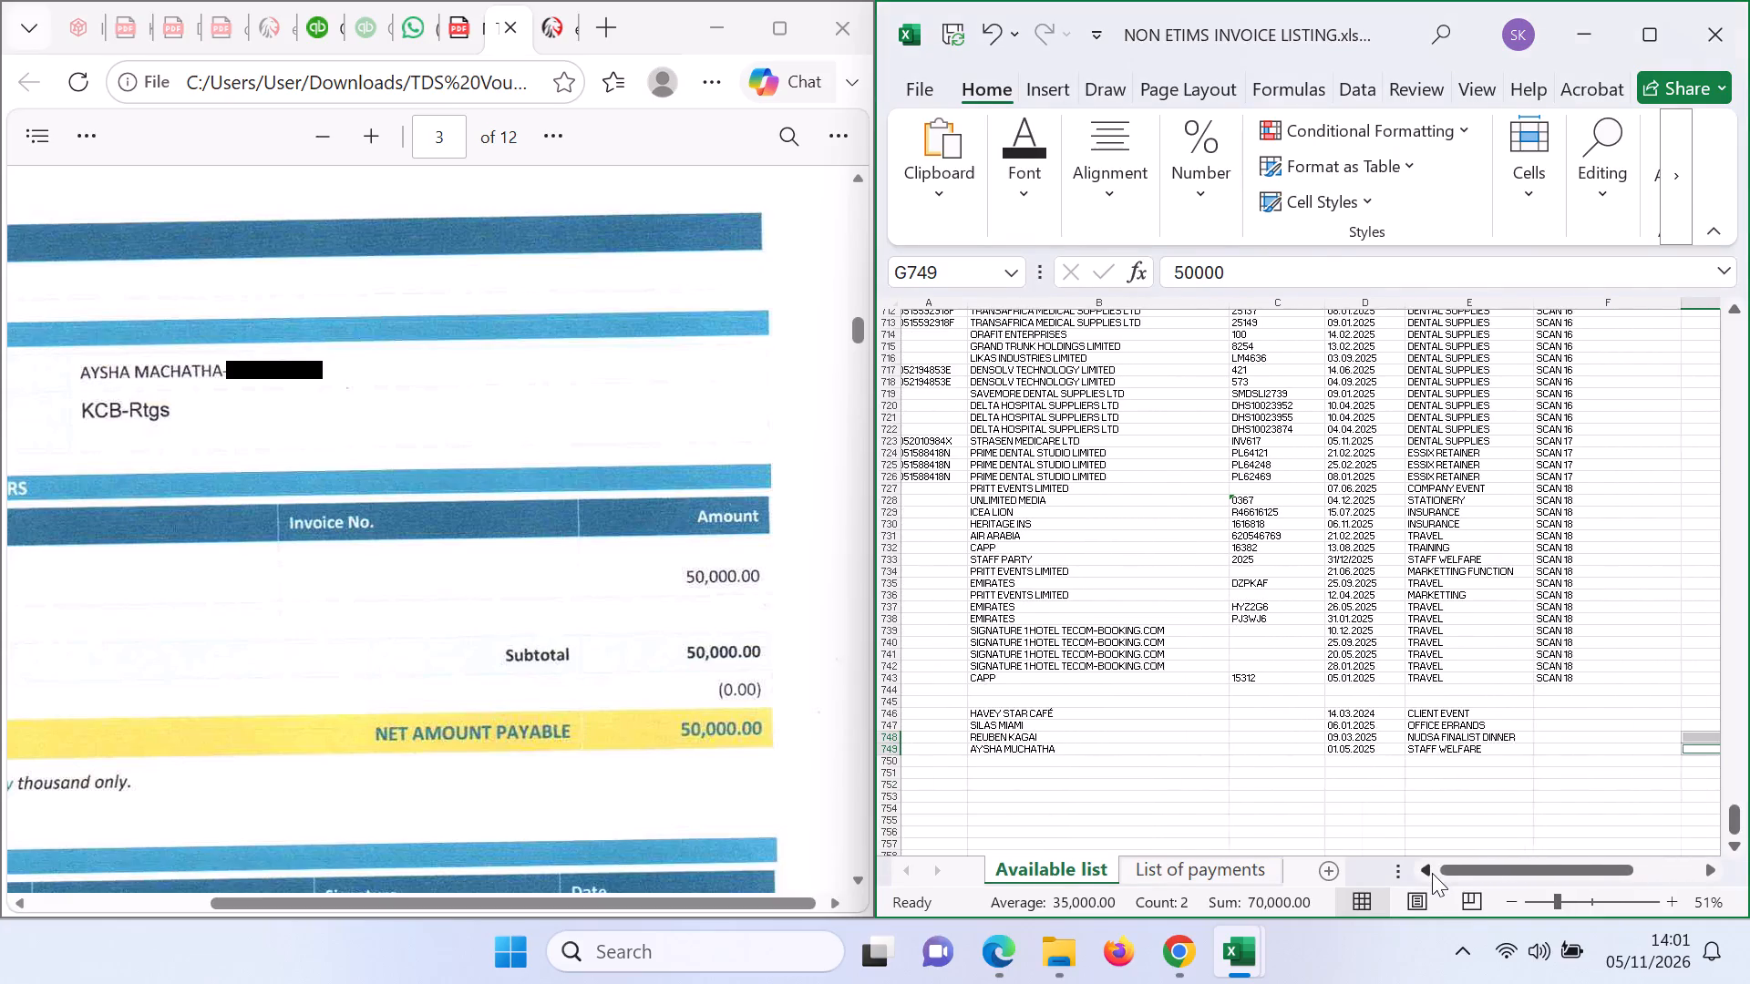
pyautogui.click(1432, 873)
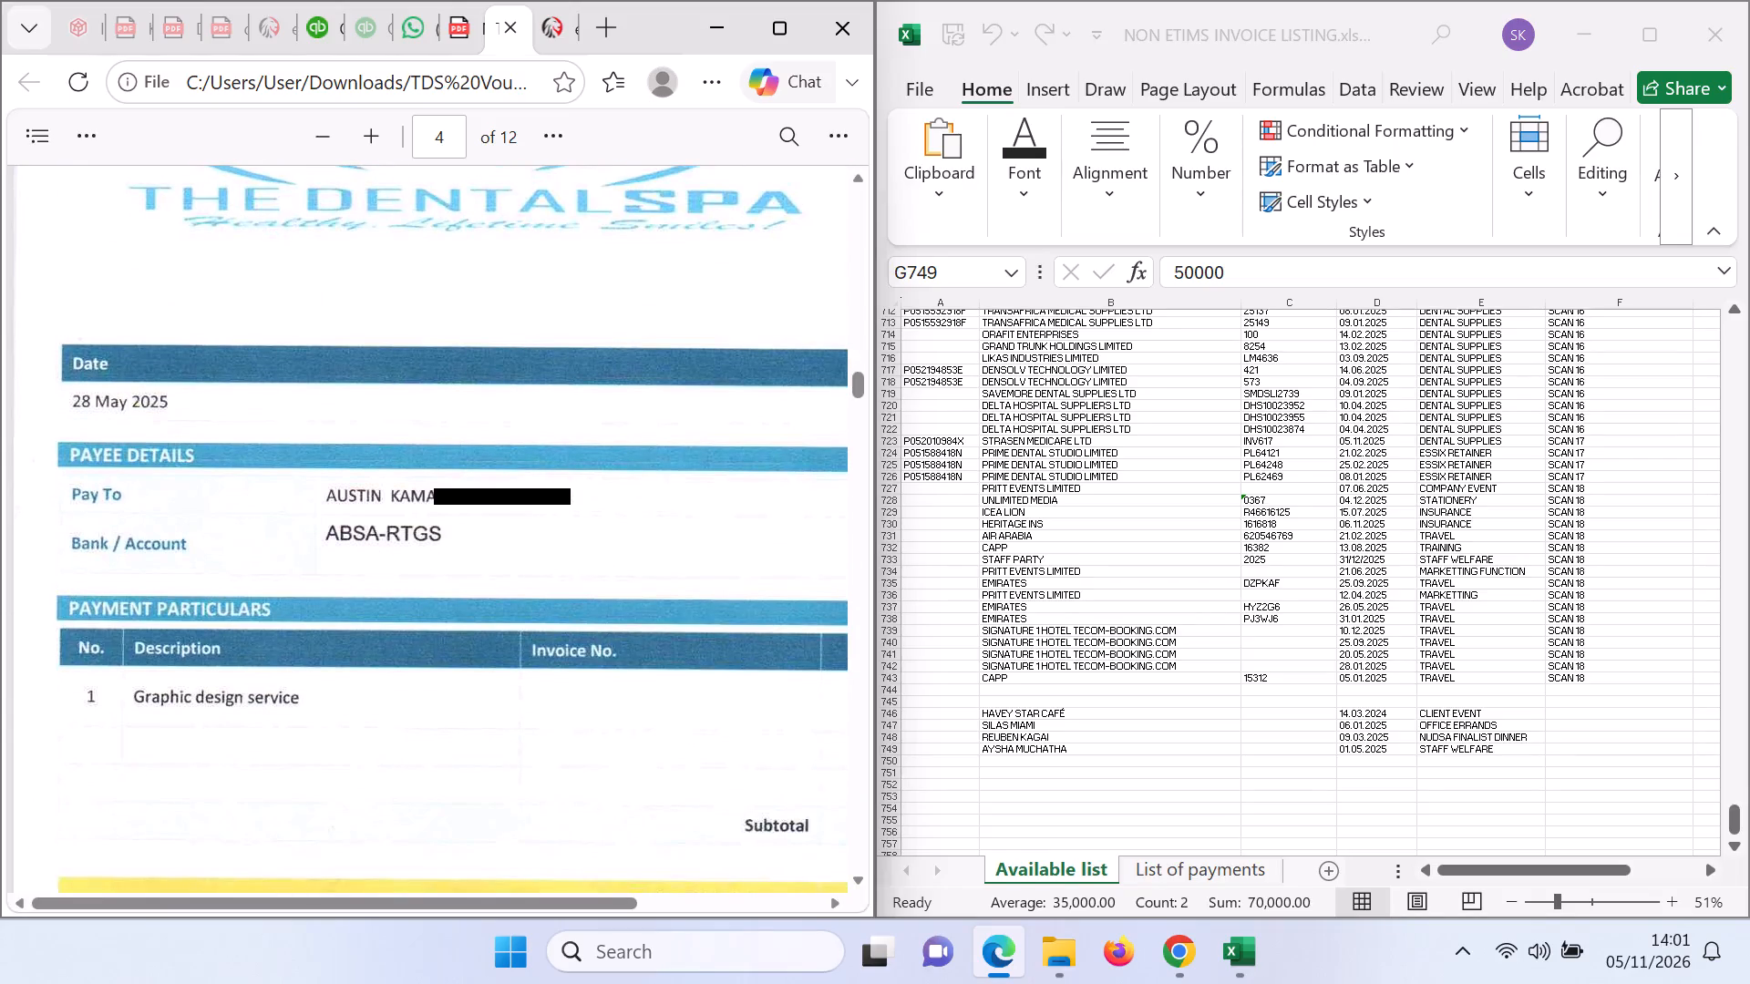
pyautogui.click(998, 765)
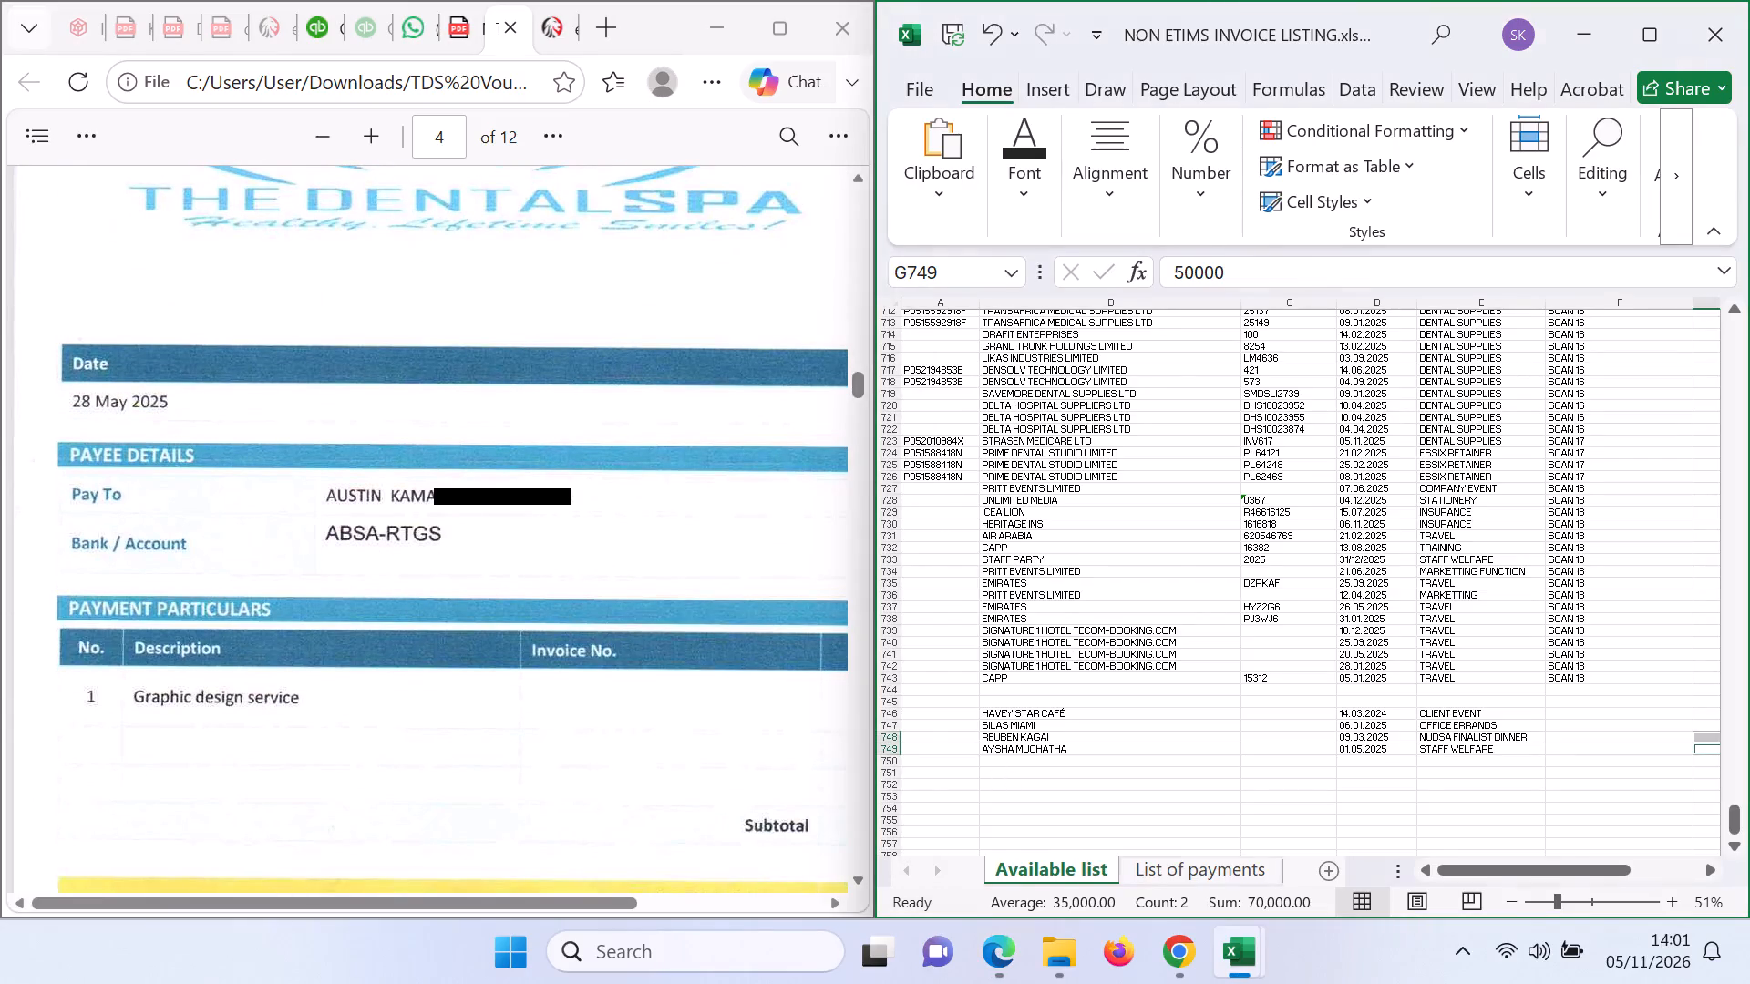
pyautogui.click(1002, 764)
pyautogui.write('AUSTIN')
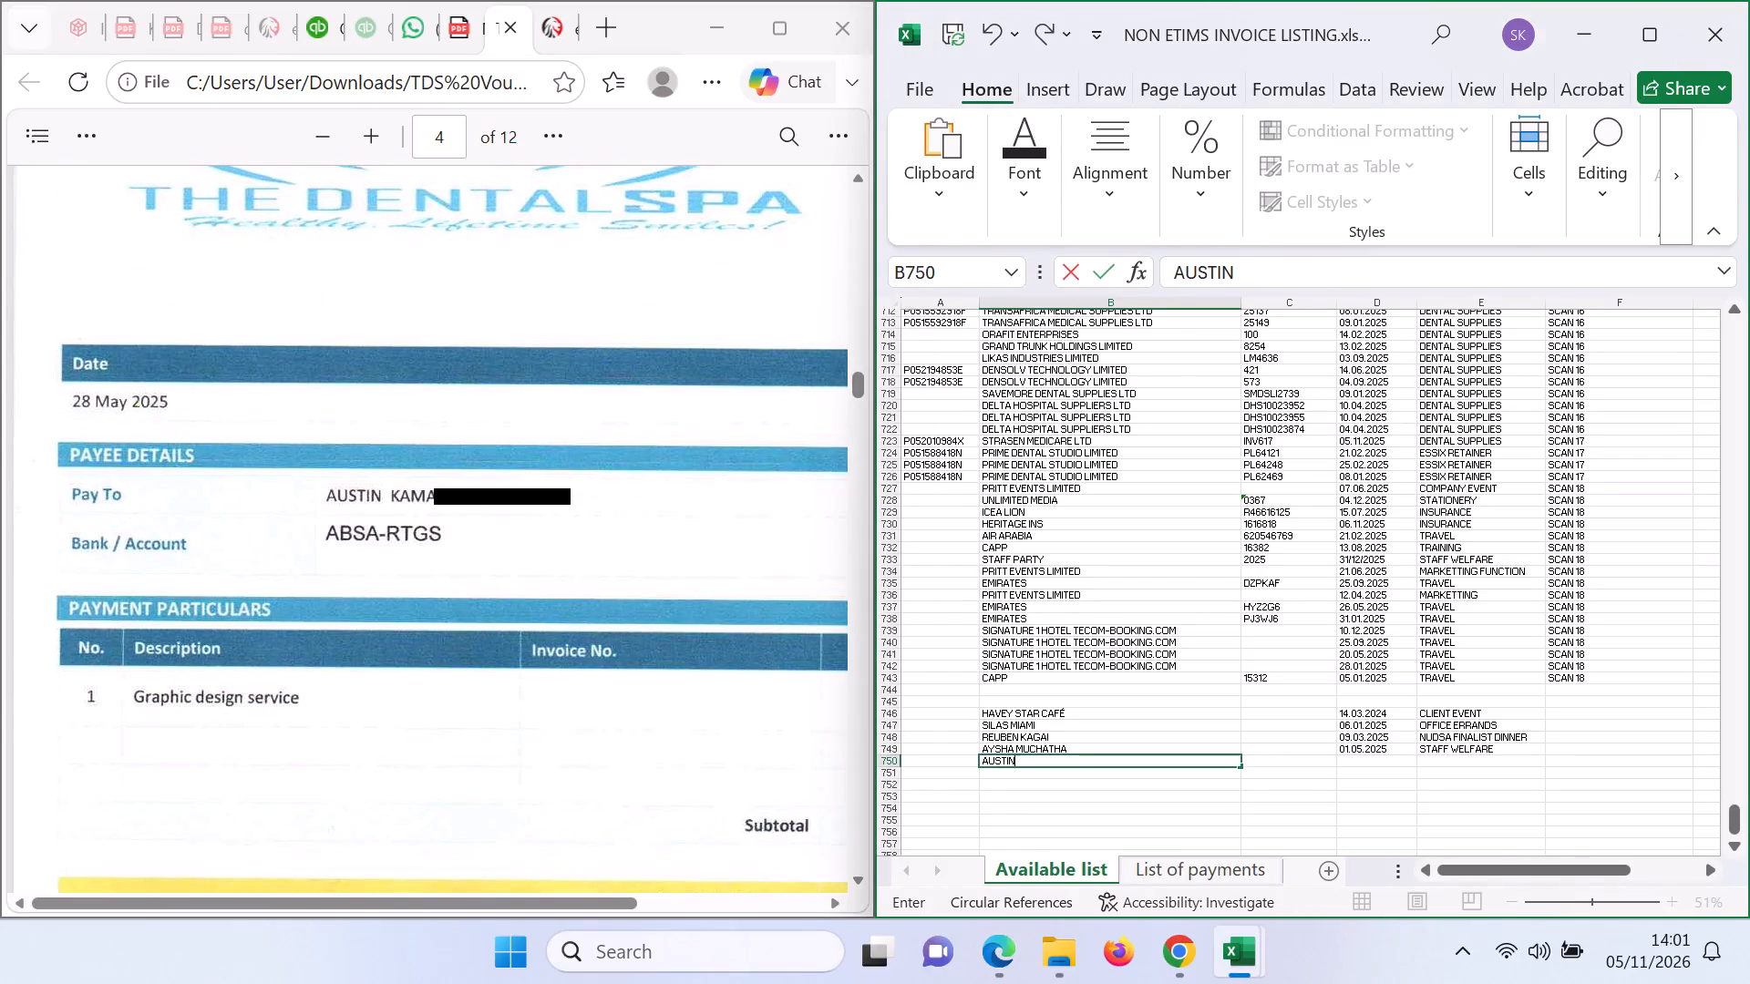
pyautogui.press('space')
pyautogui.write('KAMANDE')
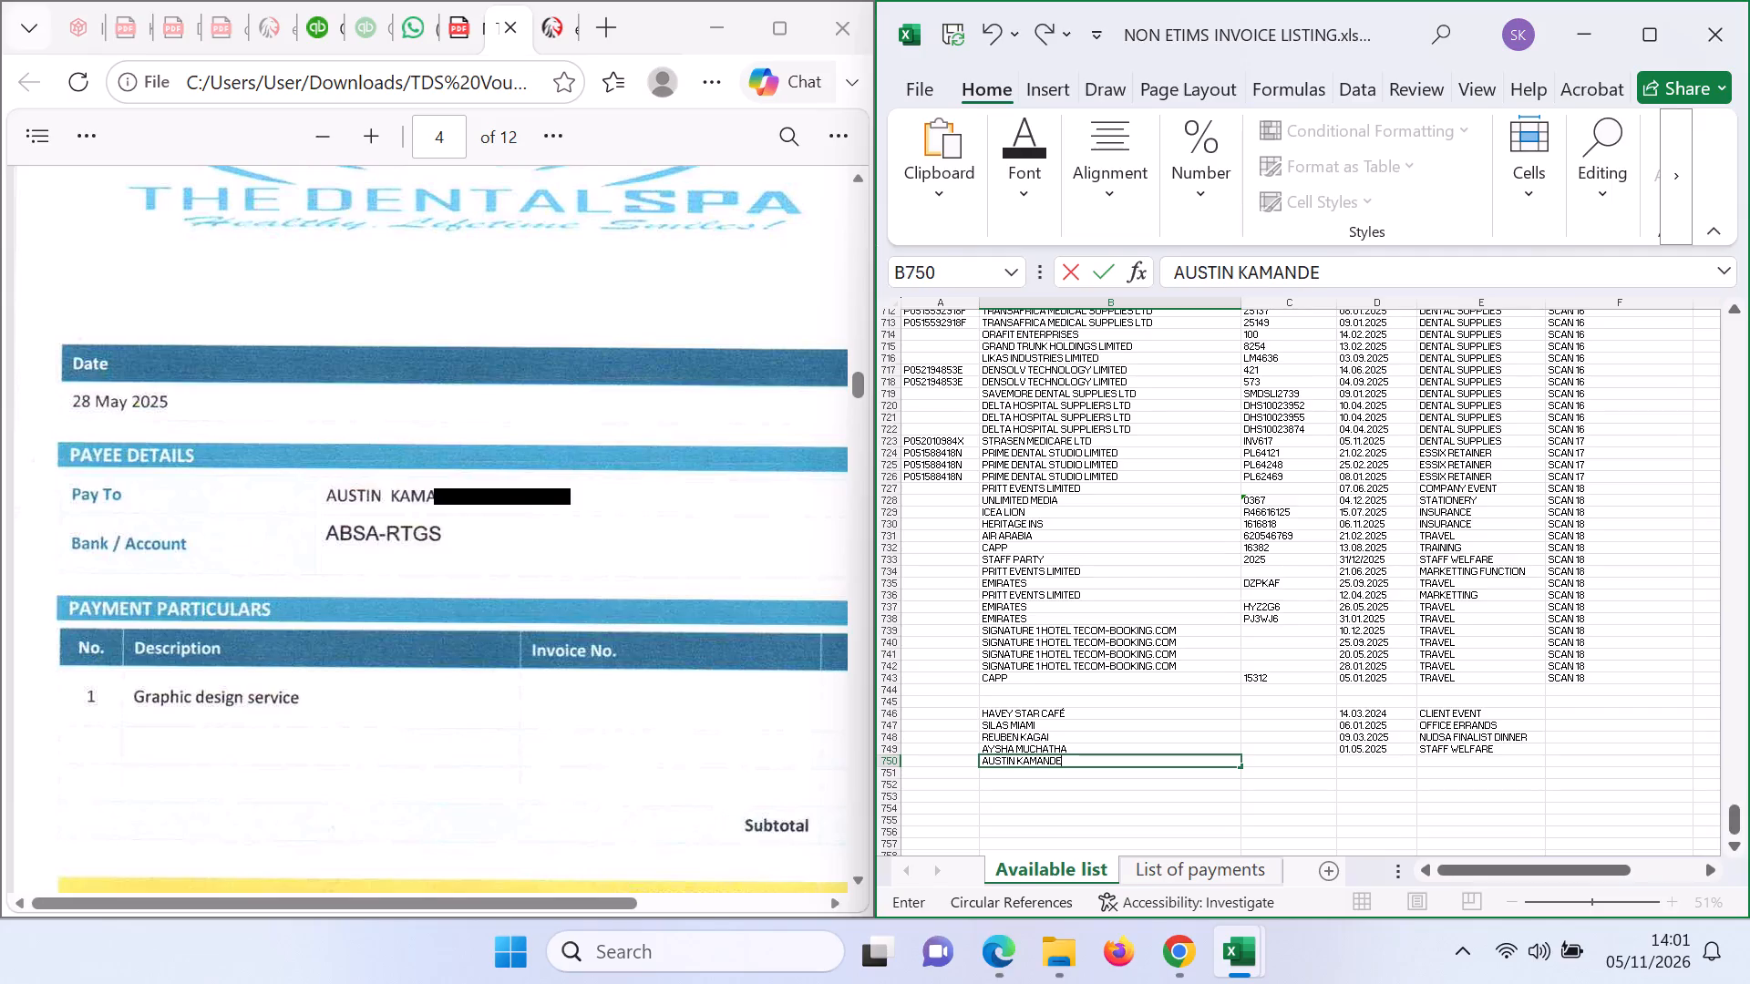
# Enter the fourth voucher's date as 28.05.2025 in cell D750.
pyautogui.click(1365, 768)
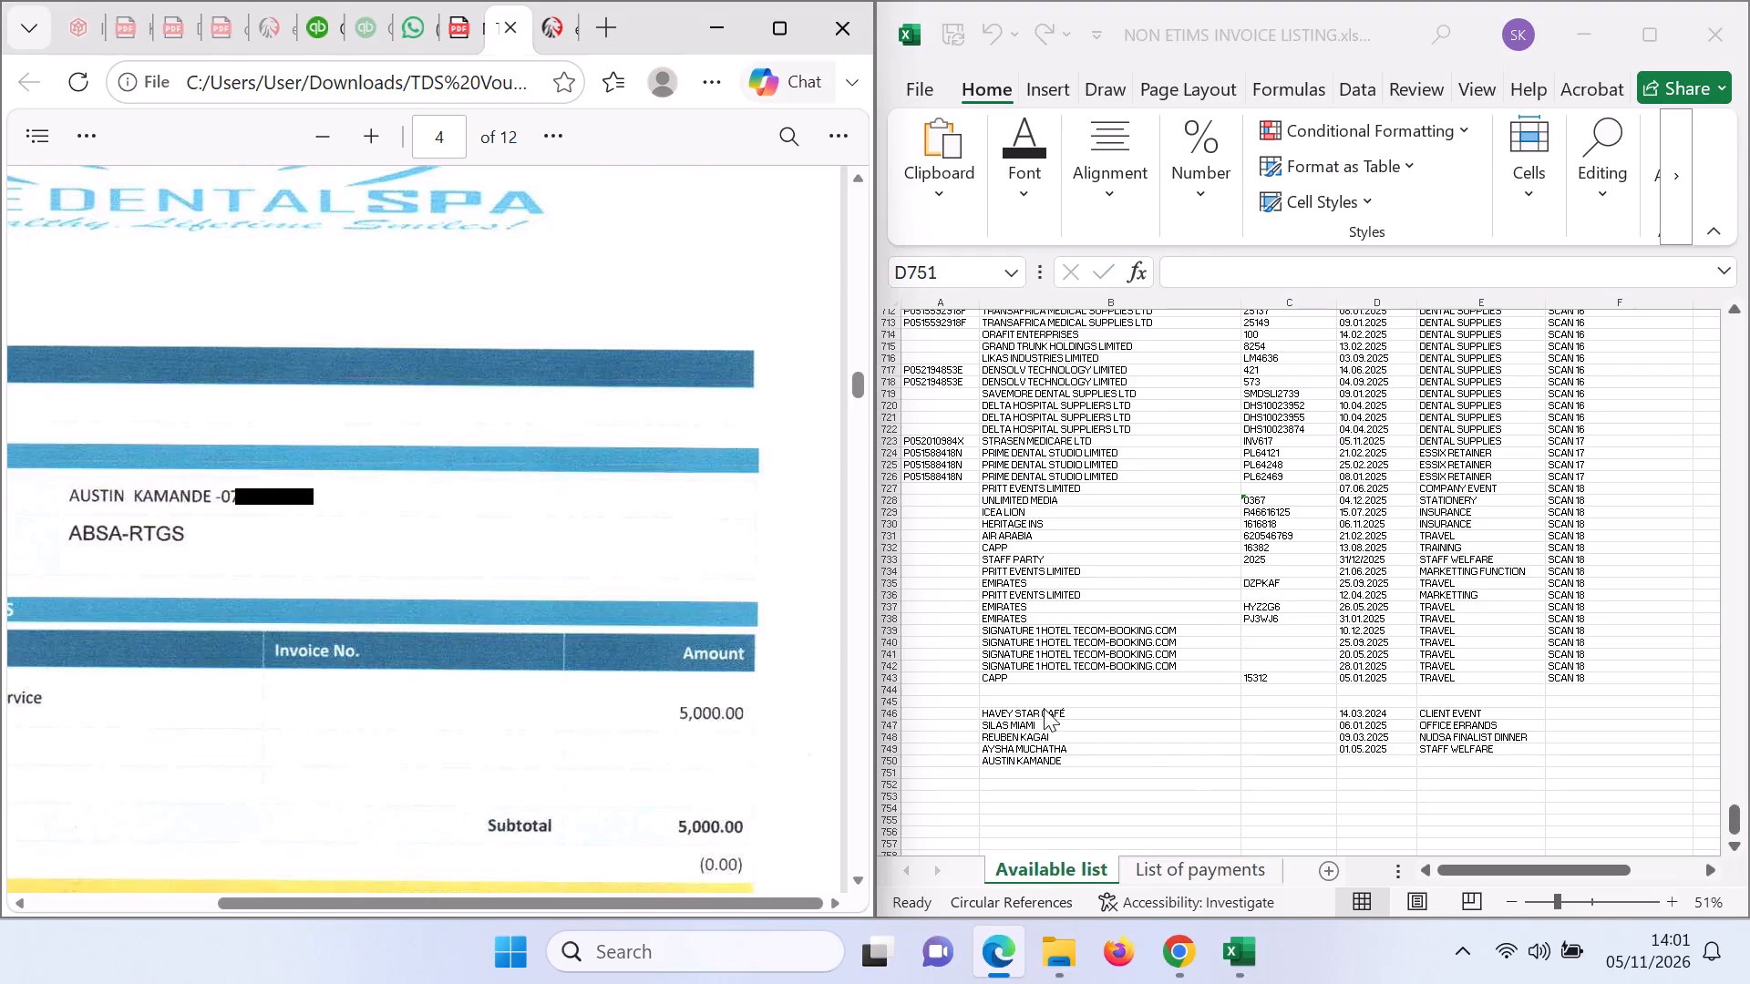
pyautogui.click(1350, 763)
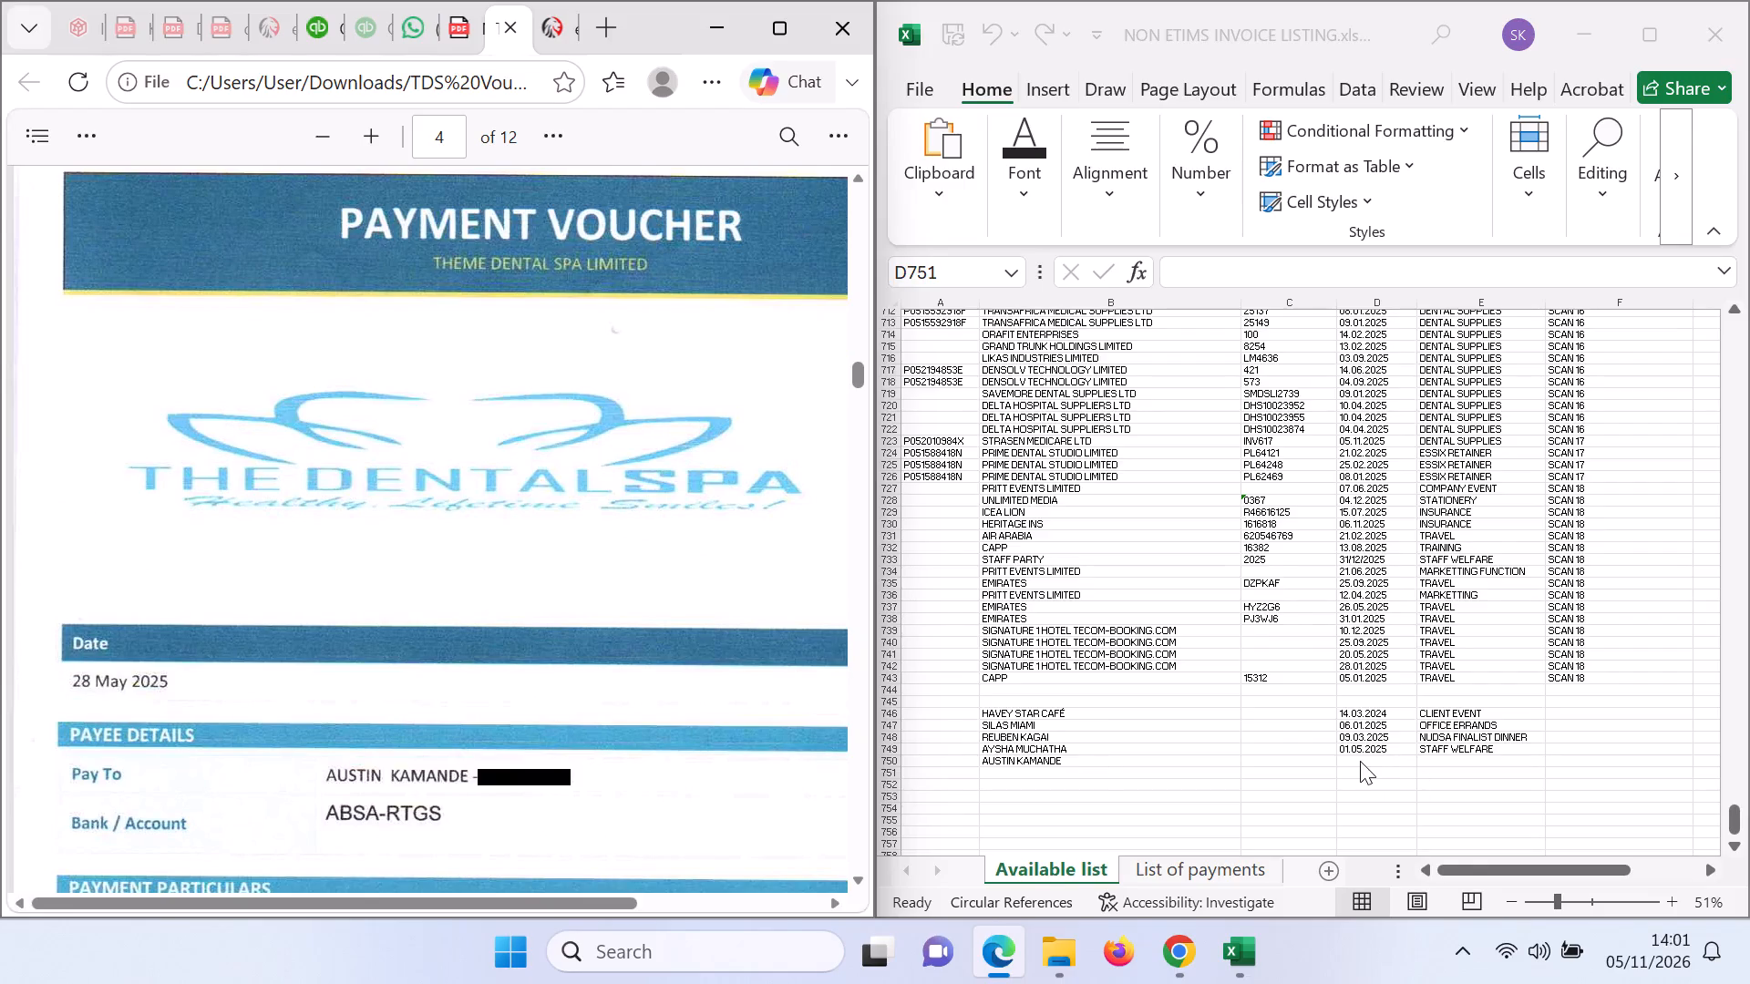
pyautogui.click(1360, 761)
pyautogui.click(1359, 757)
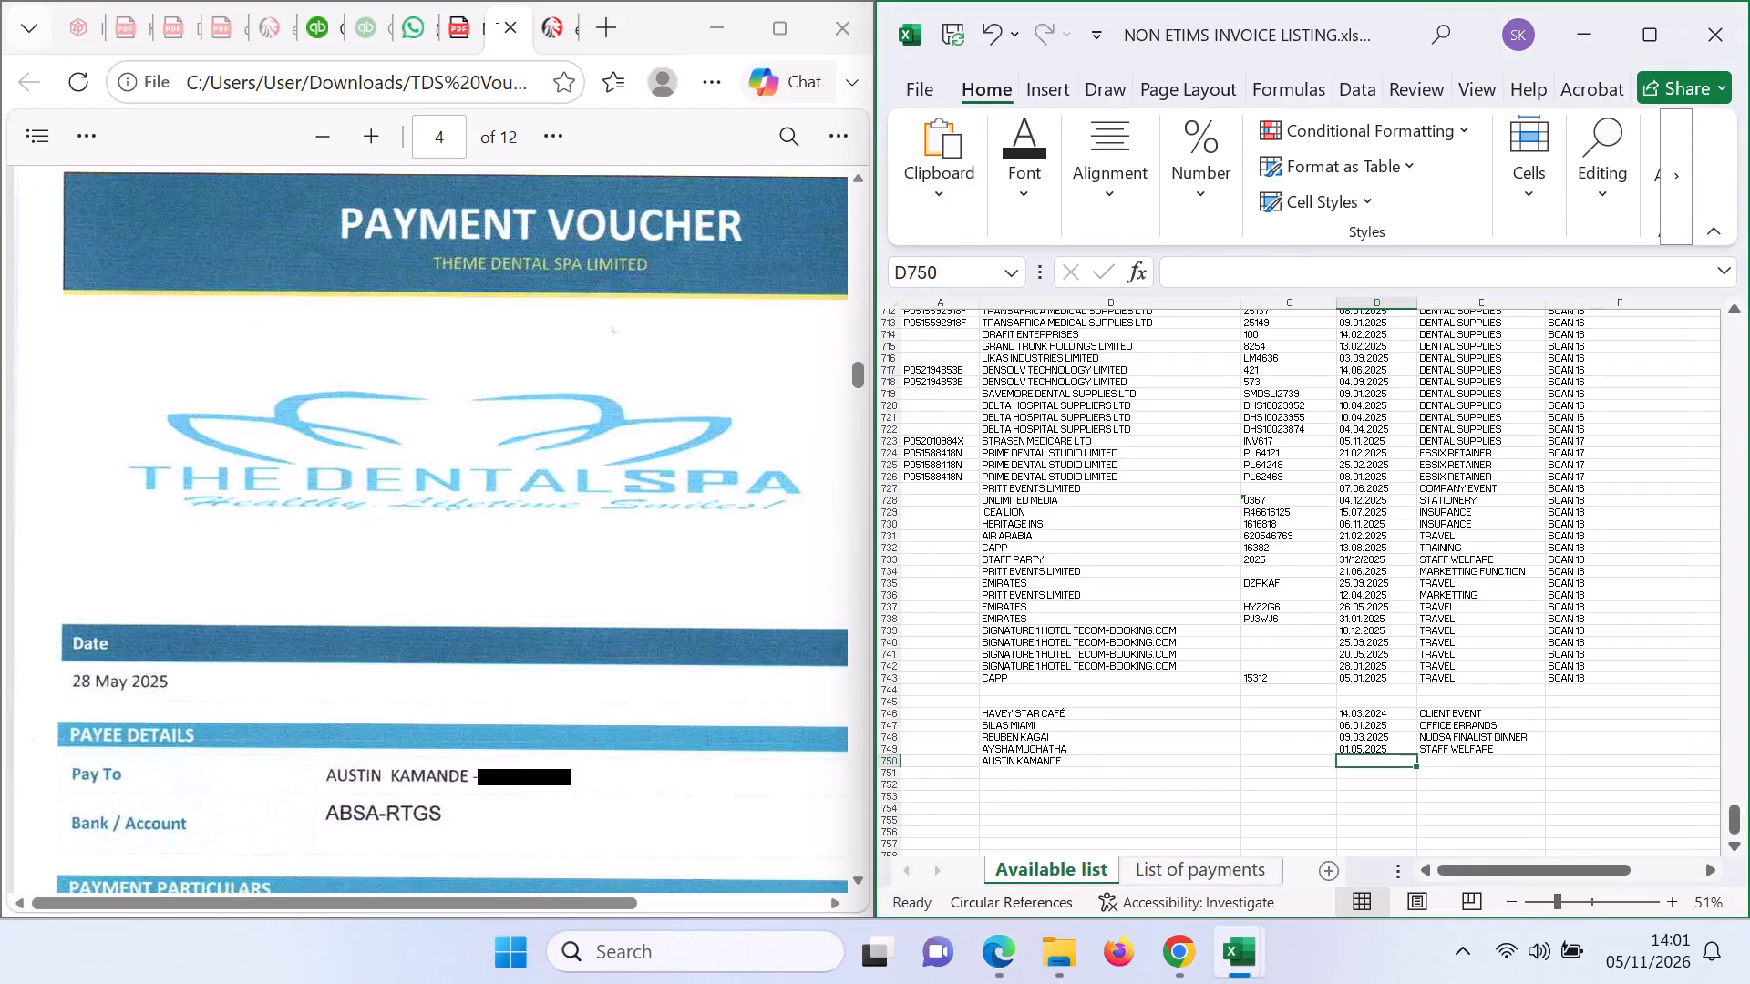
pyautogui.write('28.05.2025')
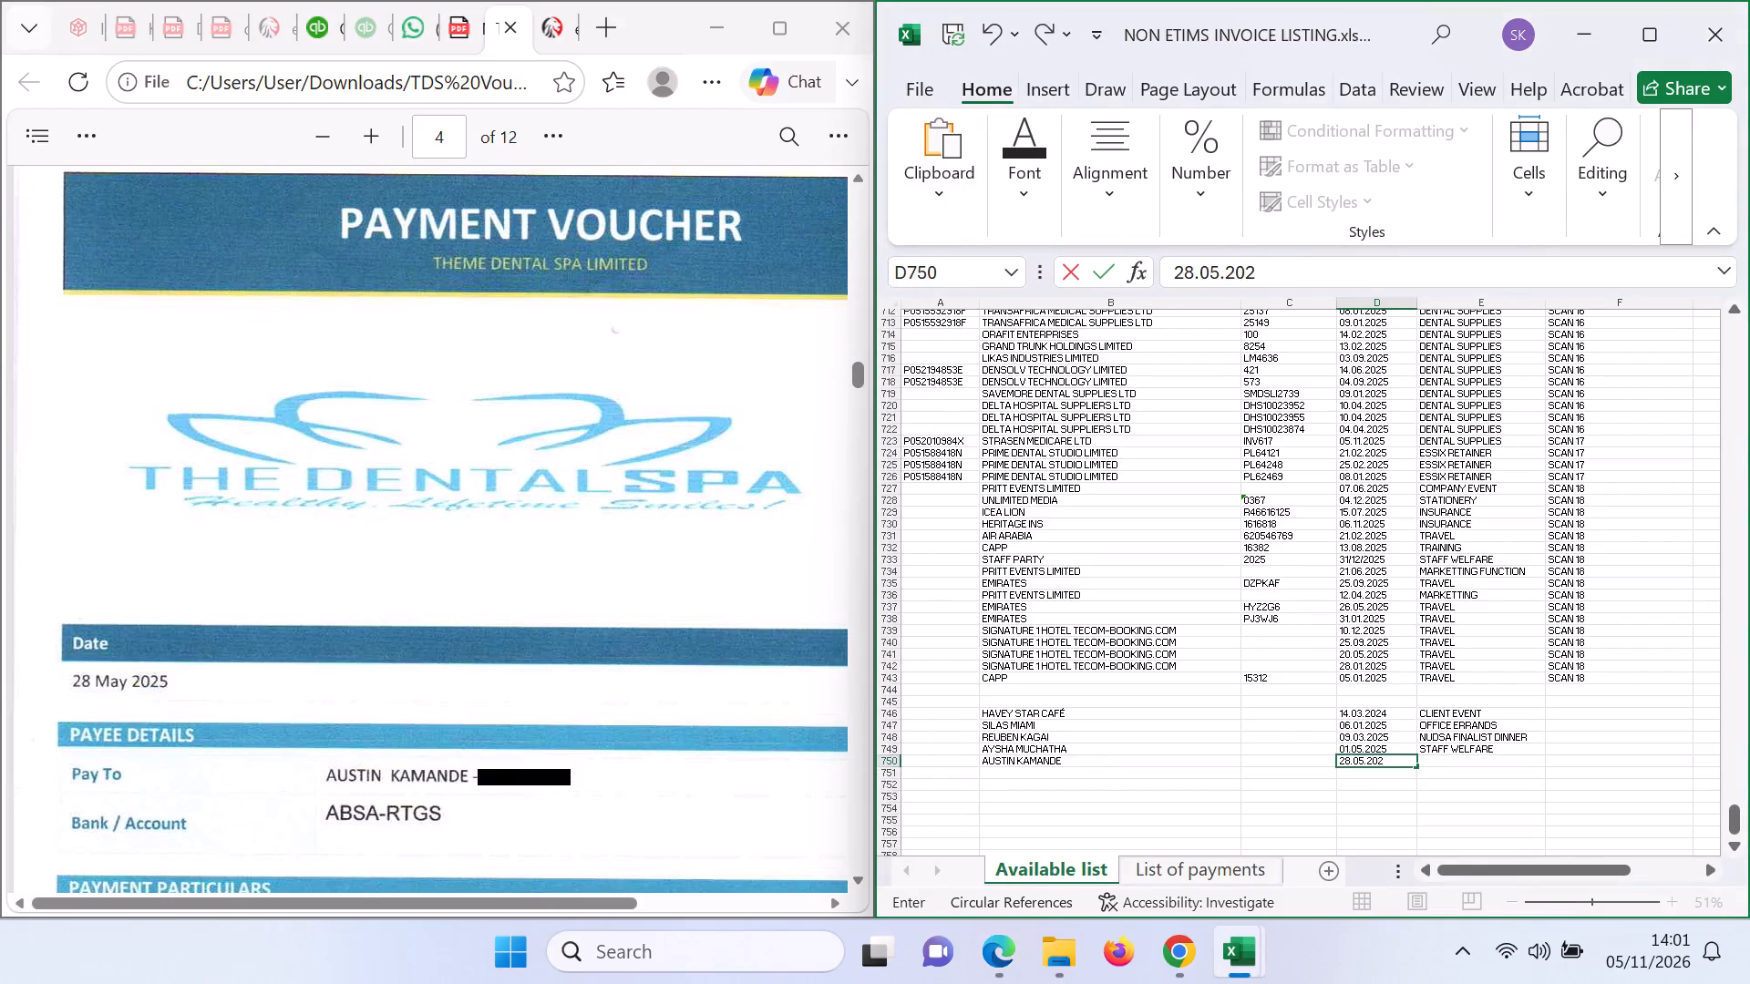
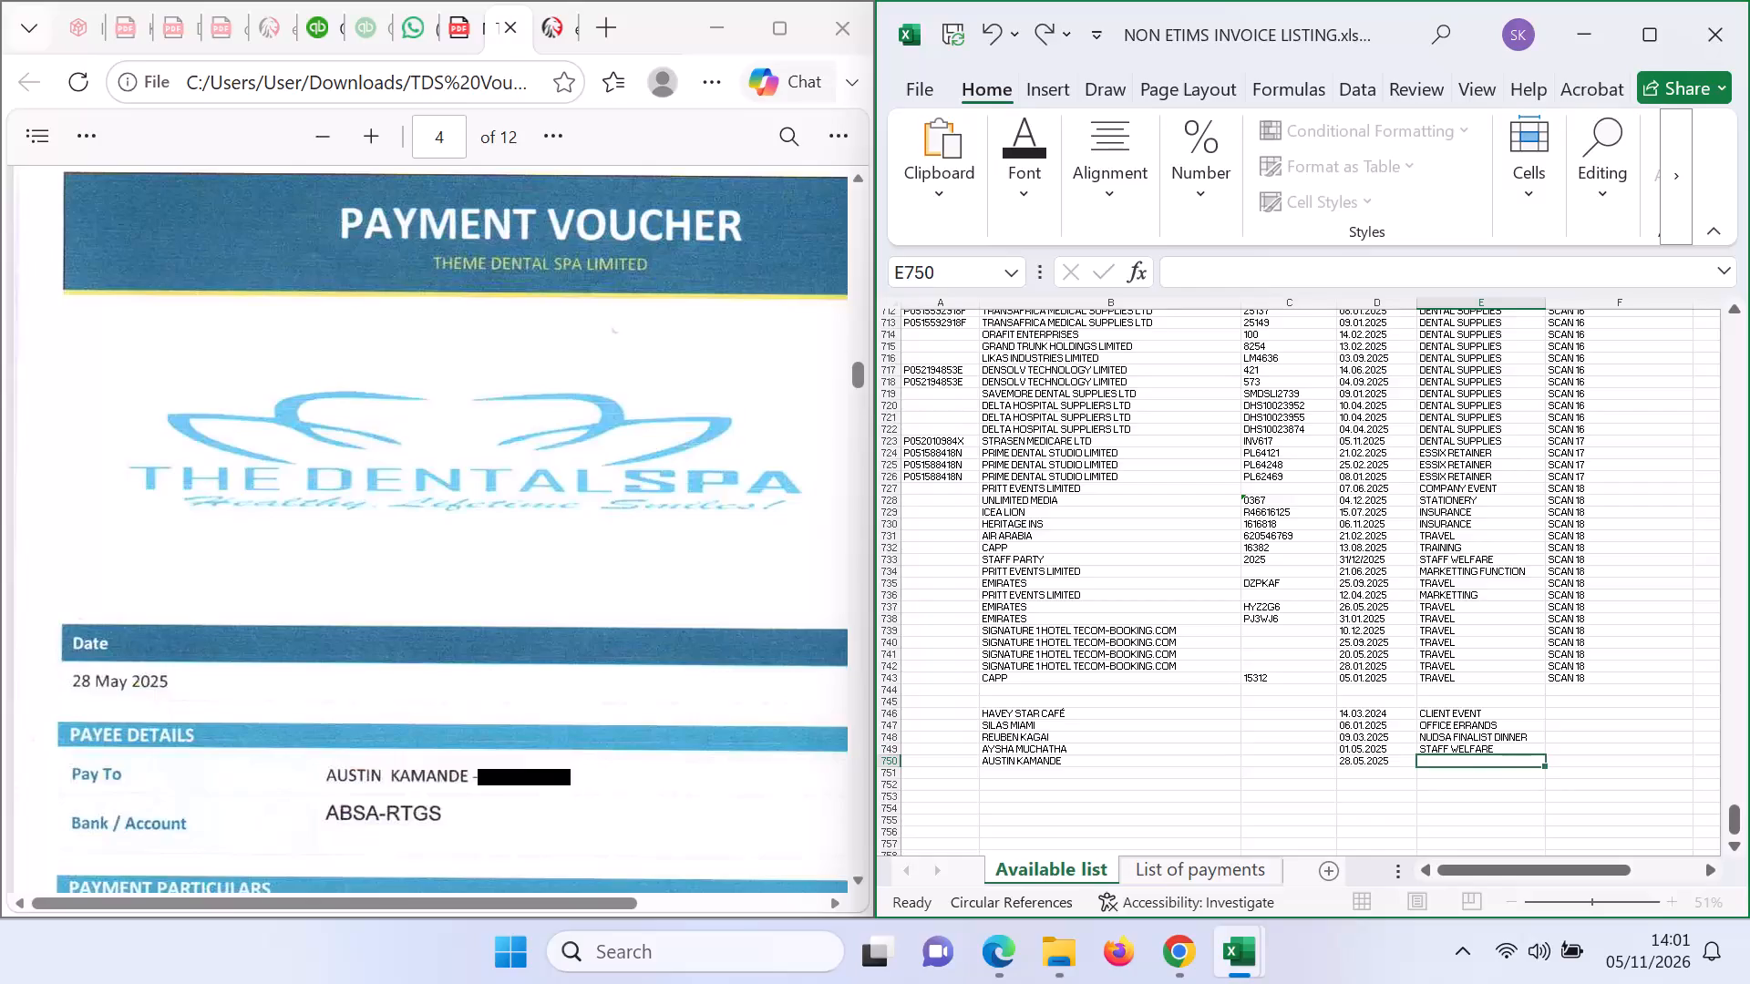
# Enter the fourth voucher's description as GRAPHIC DESIGN in cell E750.
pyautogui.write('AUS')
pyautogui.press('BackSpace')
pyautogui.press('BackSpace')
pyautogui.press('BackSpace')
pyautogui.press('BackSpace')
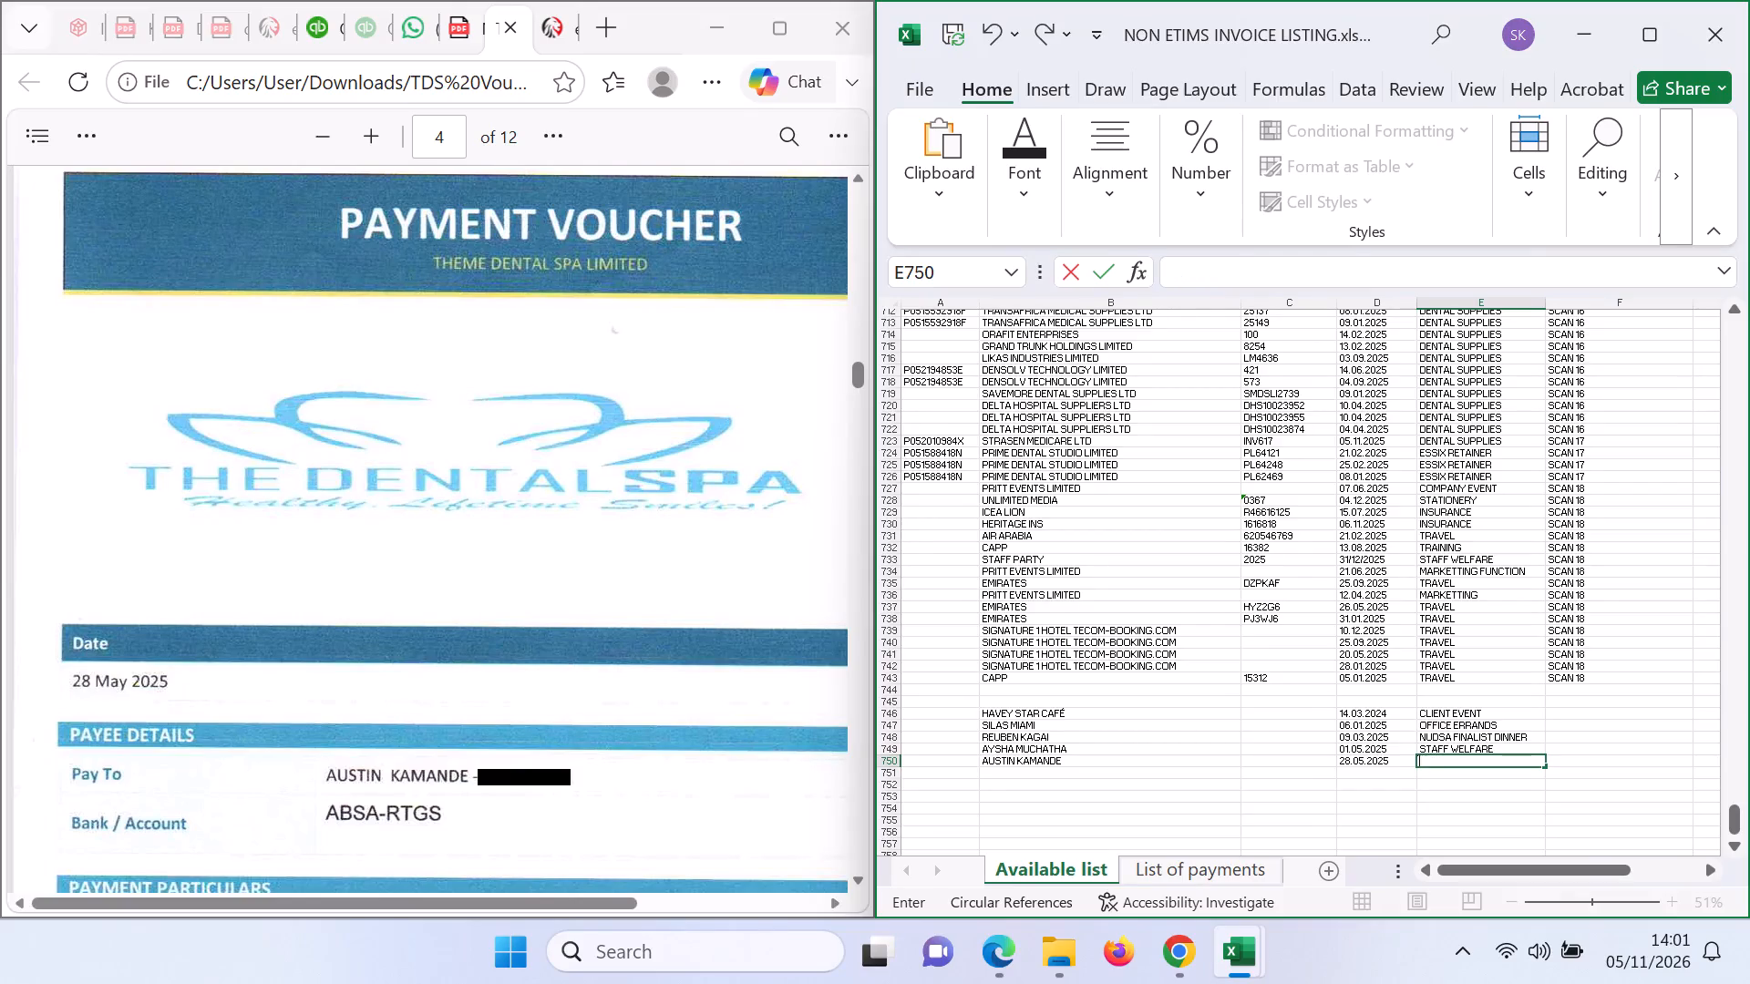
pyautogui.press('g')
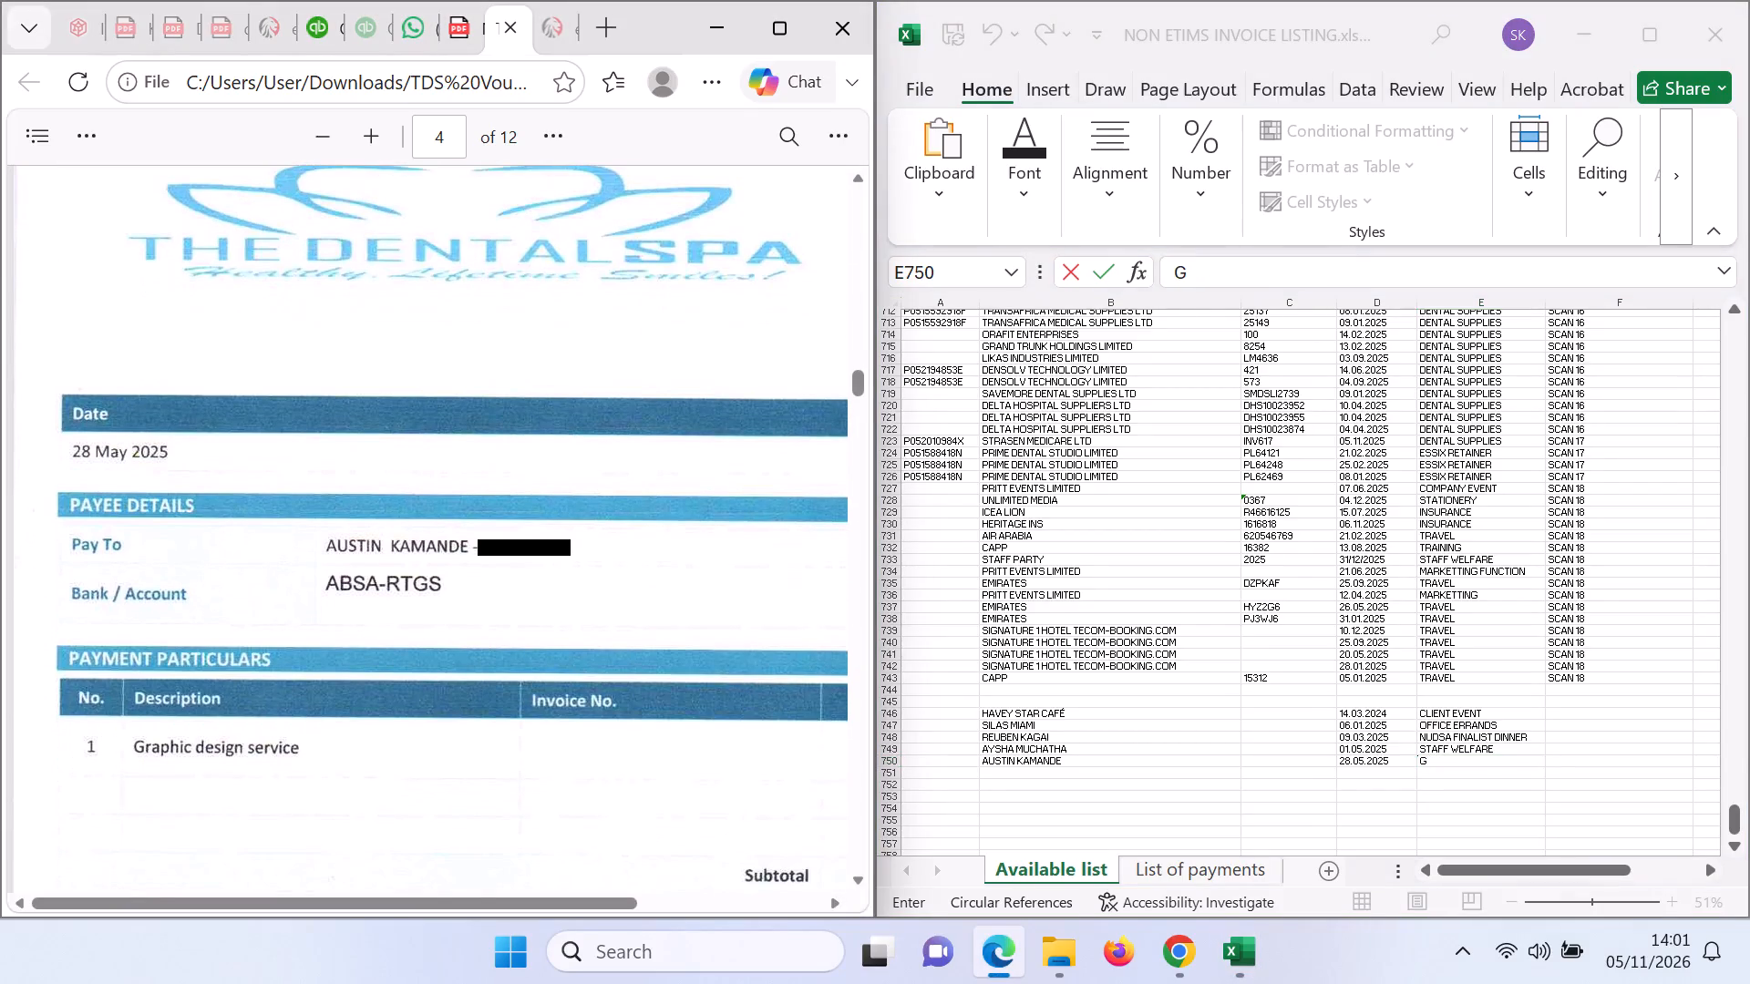
pyautogui.click(1443, 762)
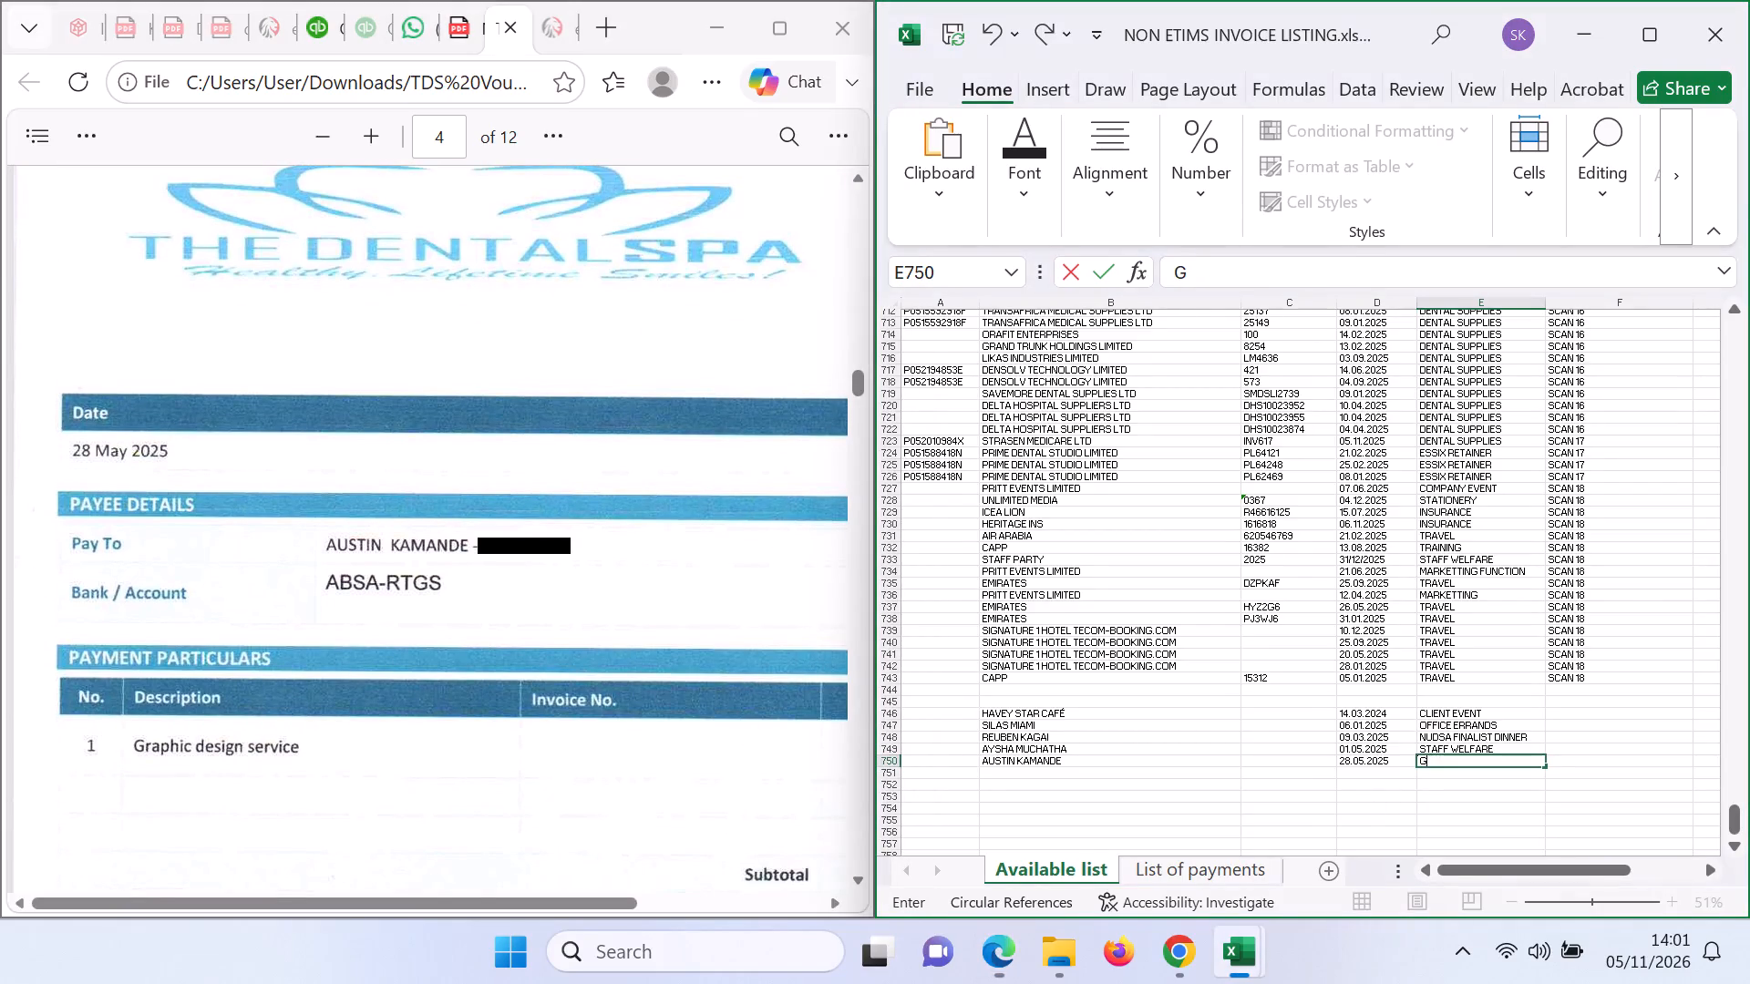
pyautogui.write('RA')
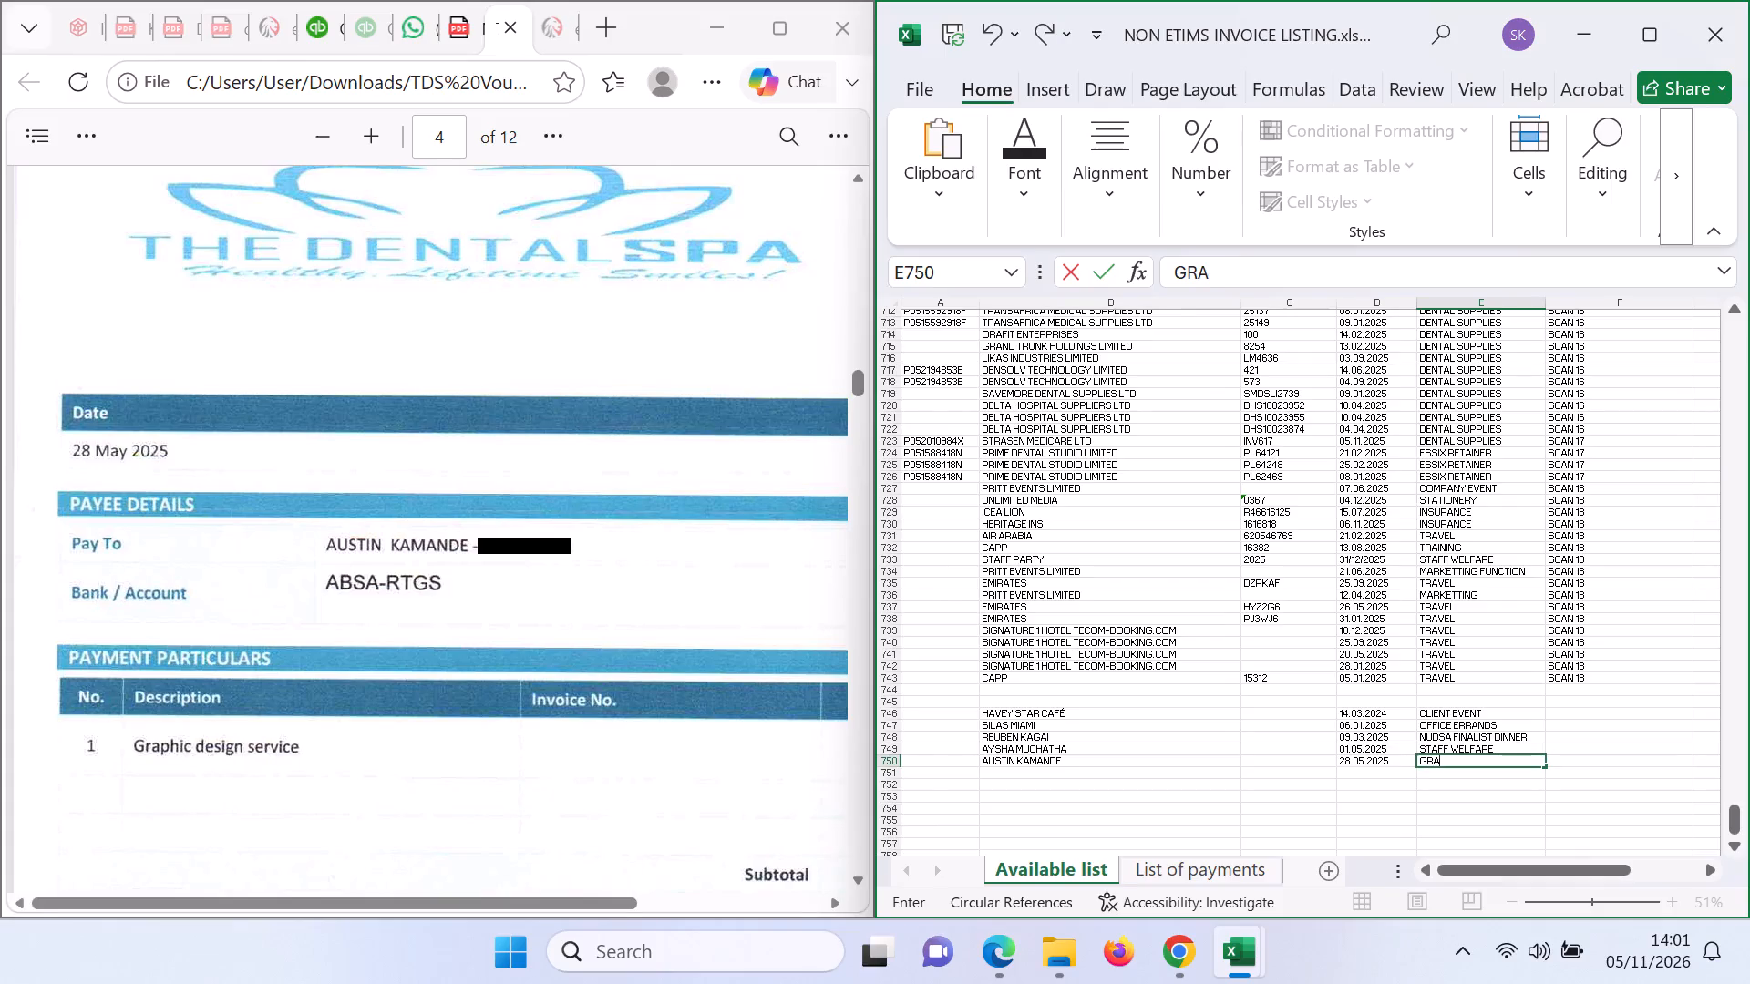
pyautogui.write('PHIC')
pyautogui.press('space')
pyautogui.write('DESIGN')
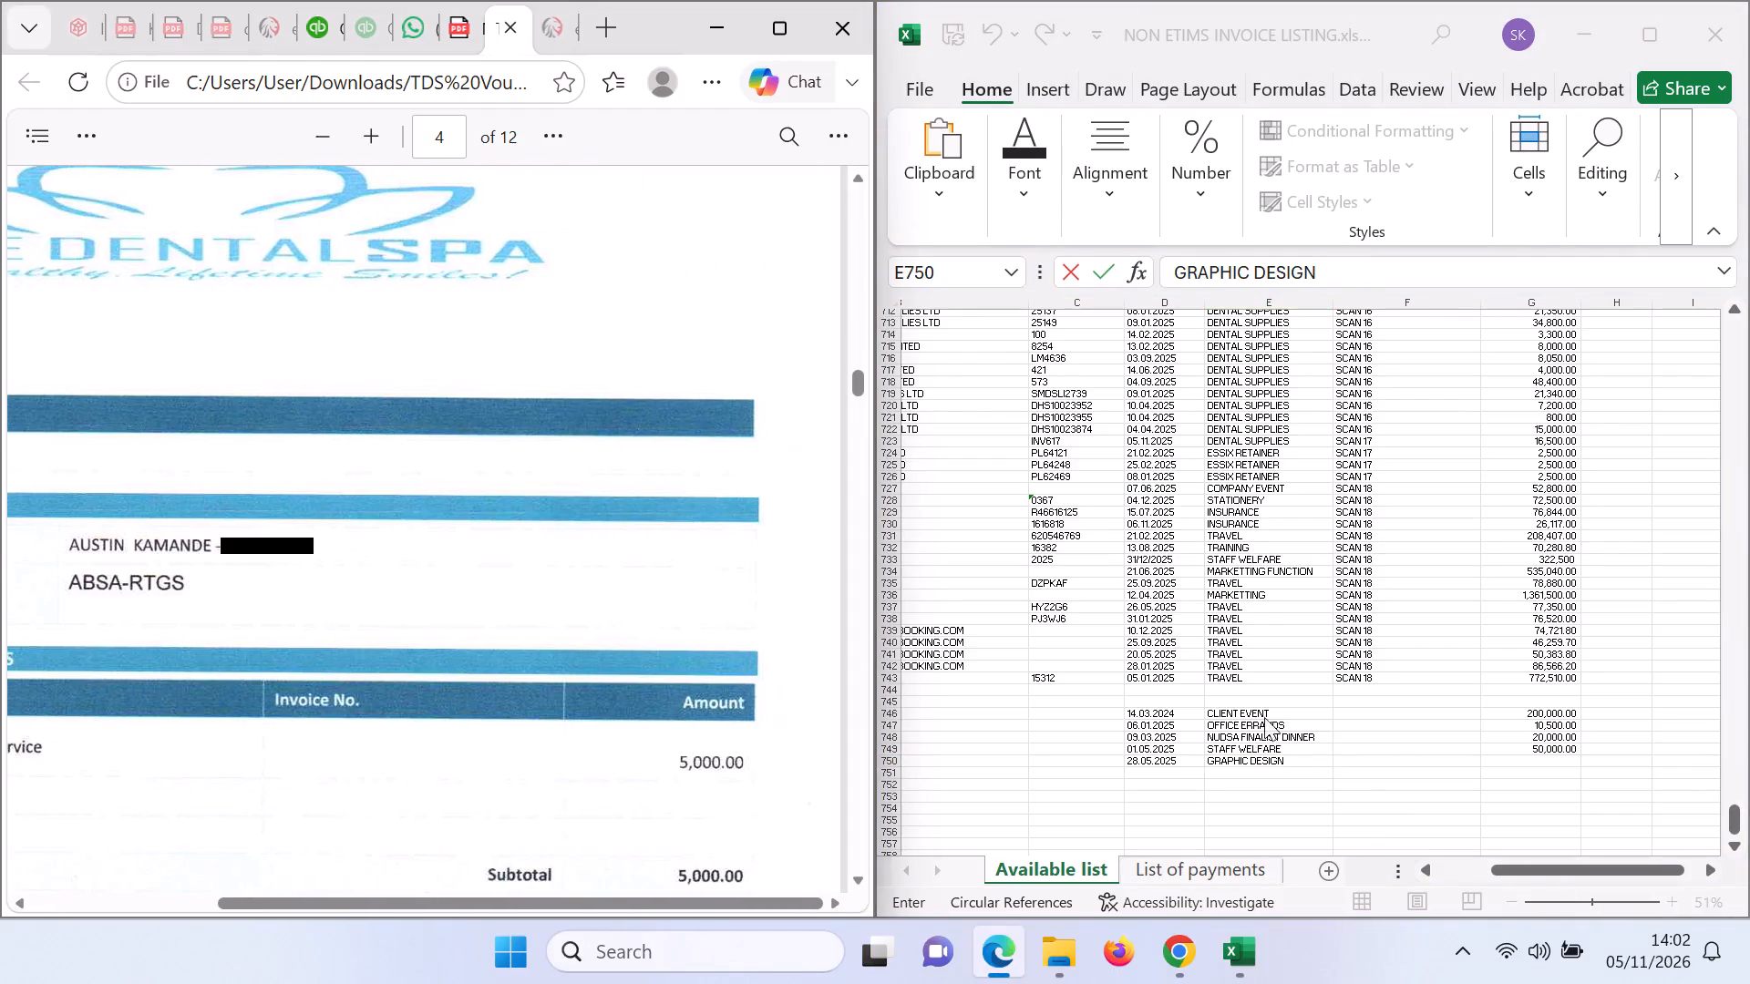
# Enter the fourth voucher's amount of 5000 in cell G750.
pyautogui.click(1538, 760)
pyautogui.click(1538, 760)
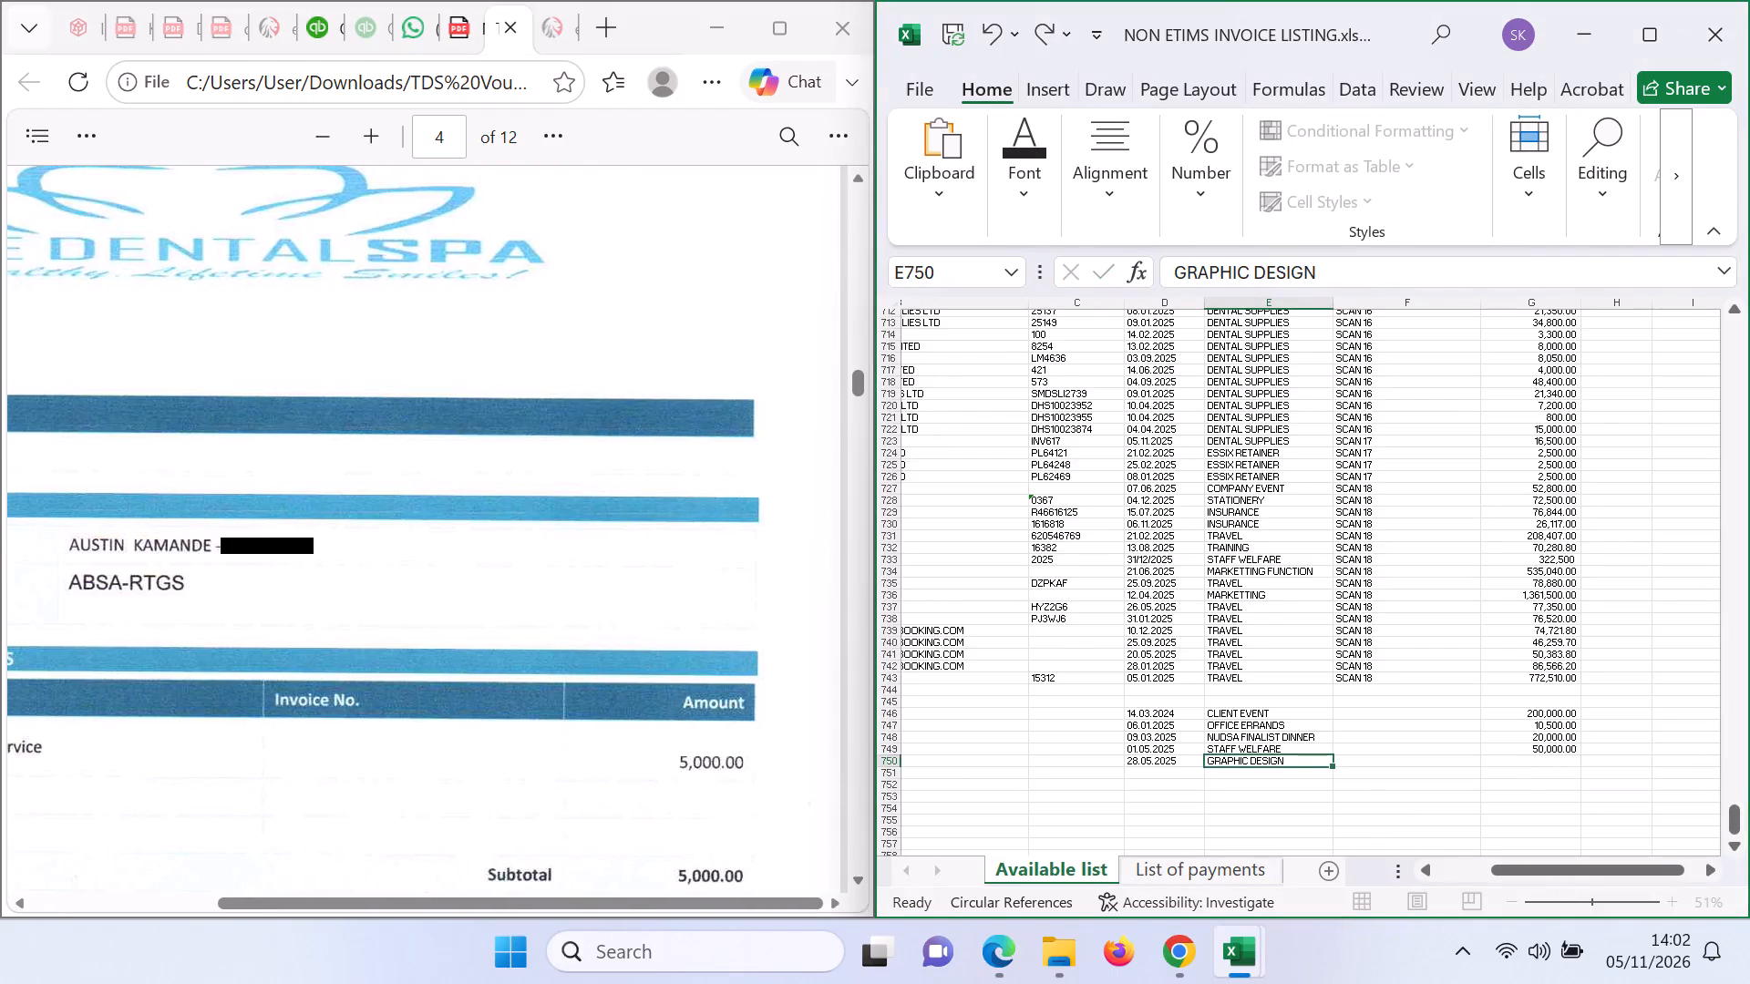
pyautogui.click(1538, 760)
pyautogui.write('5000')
pyautogui.click(1512, 788)
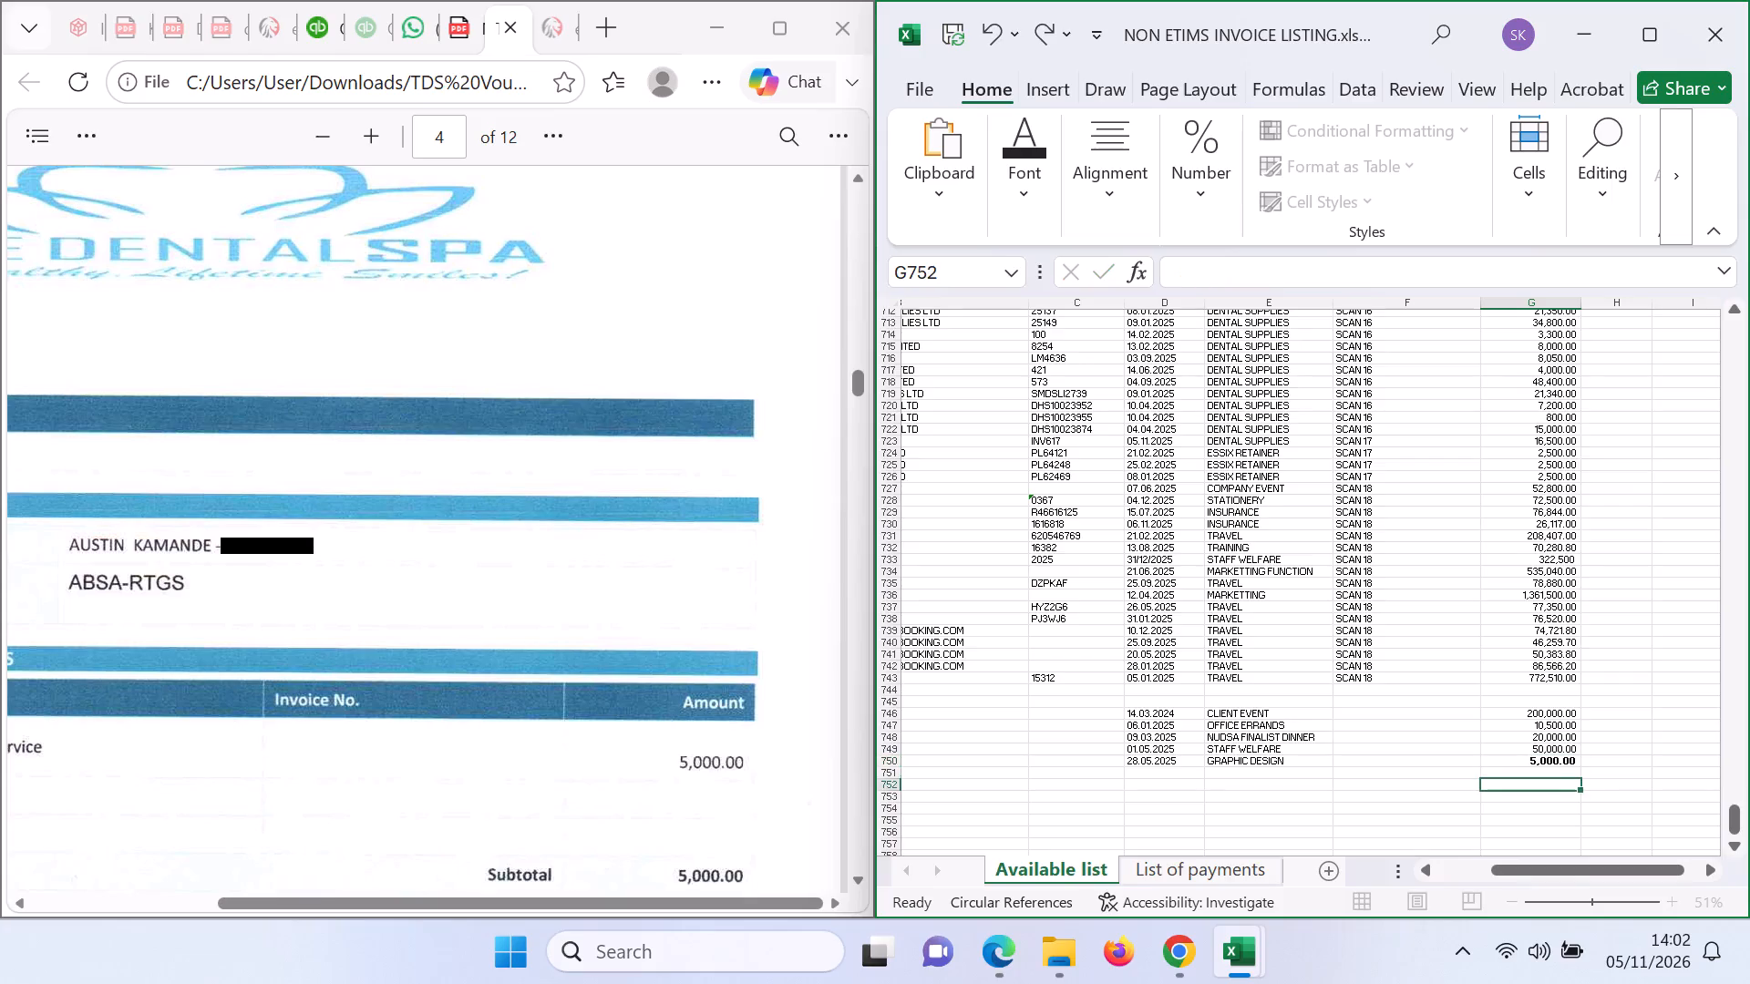
# Remove the bold formatting from the fourth voucher's amount in cell G750.
pyautogui.click(1549, 763)
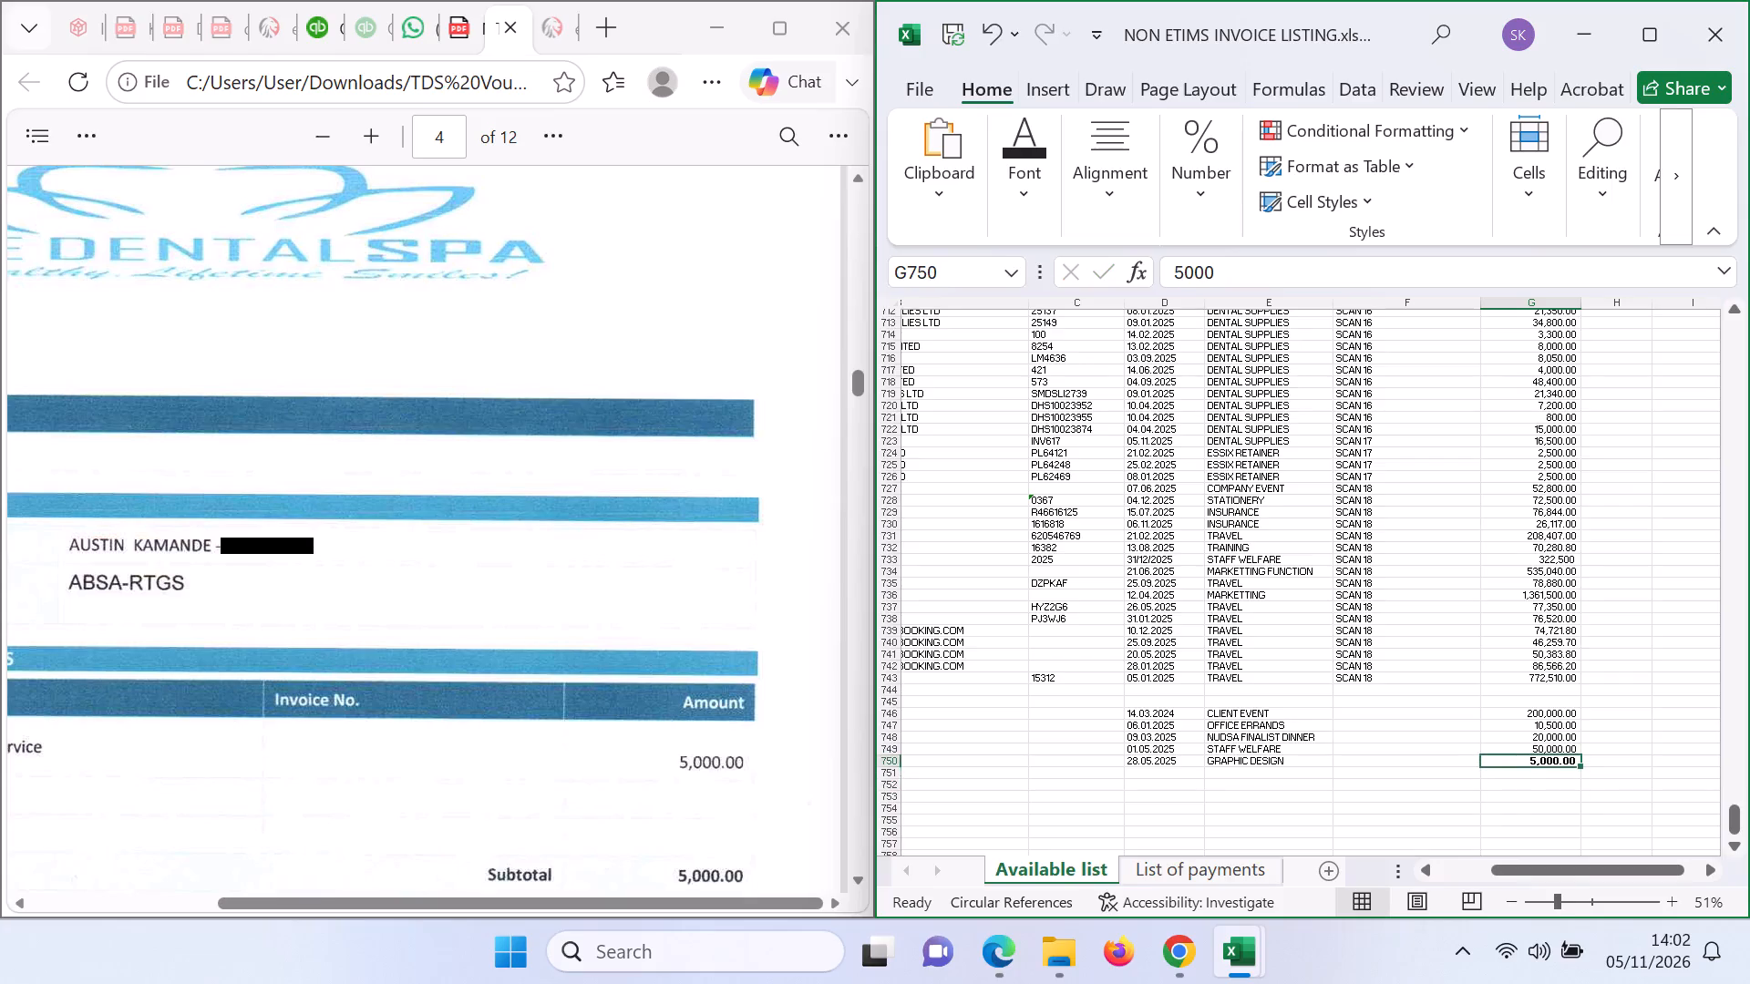
pyautogui.click(1028, 213)
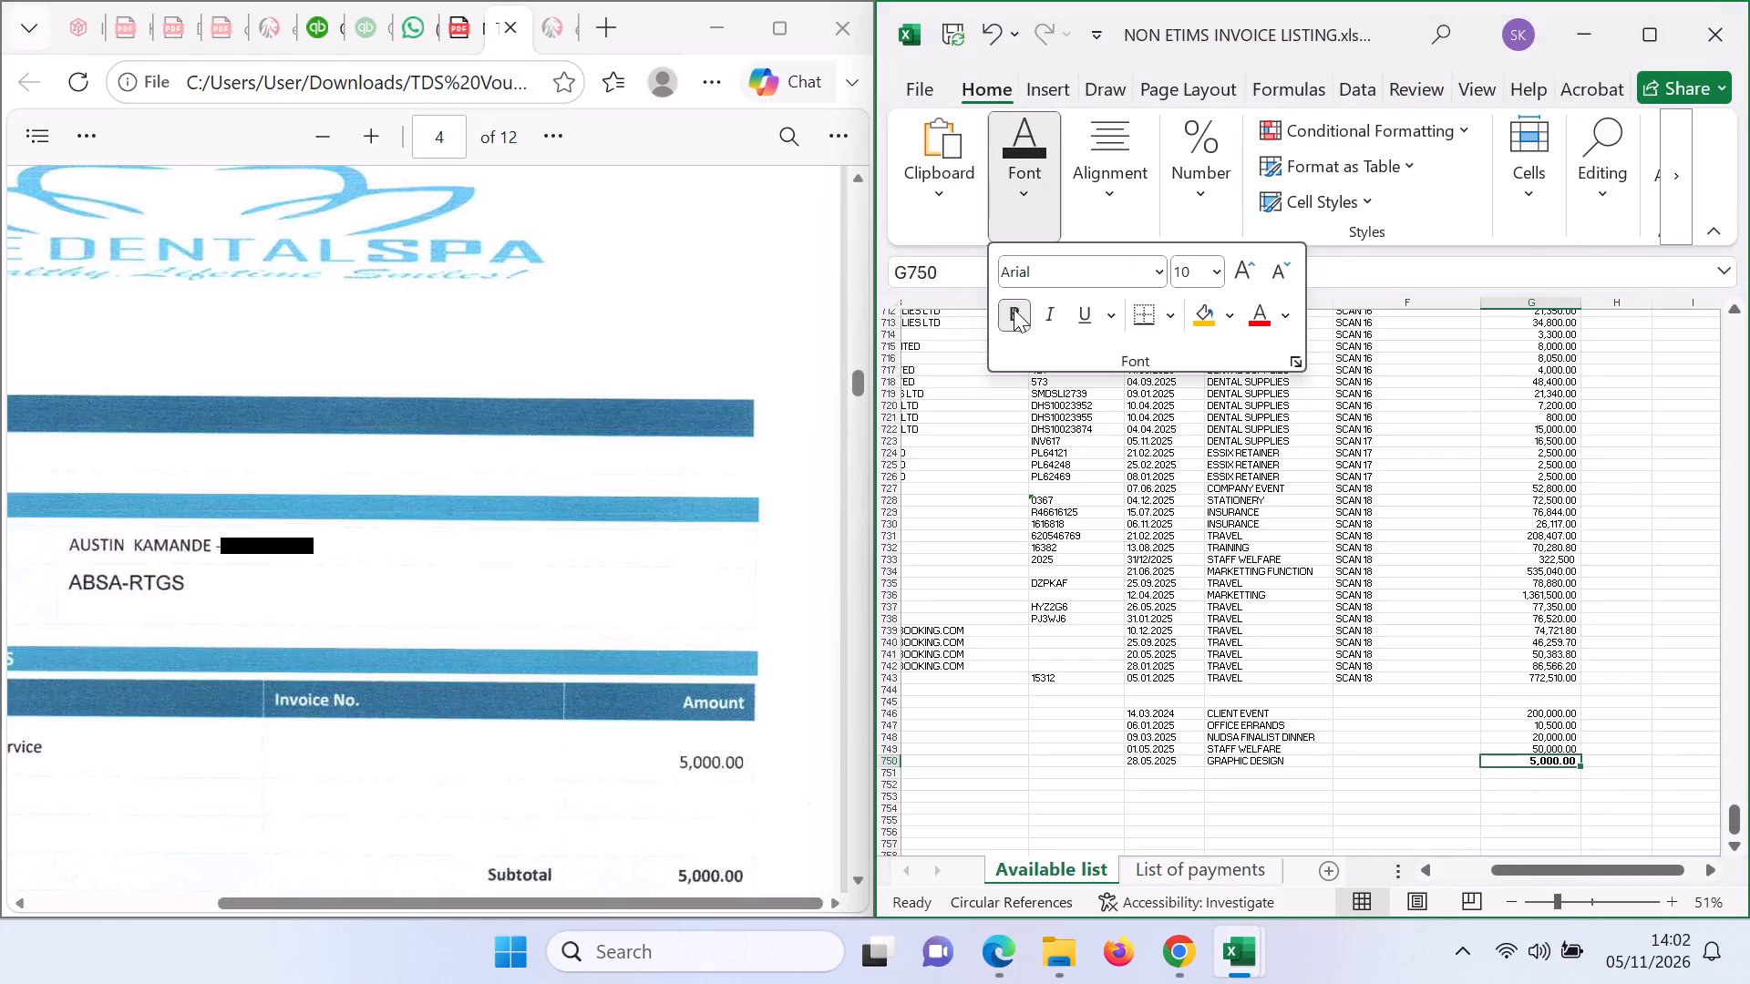
pyautogui.click(1014, 311)
pyautogui.click(1181, 809)
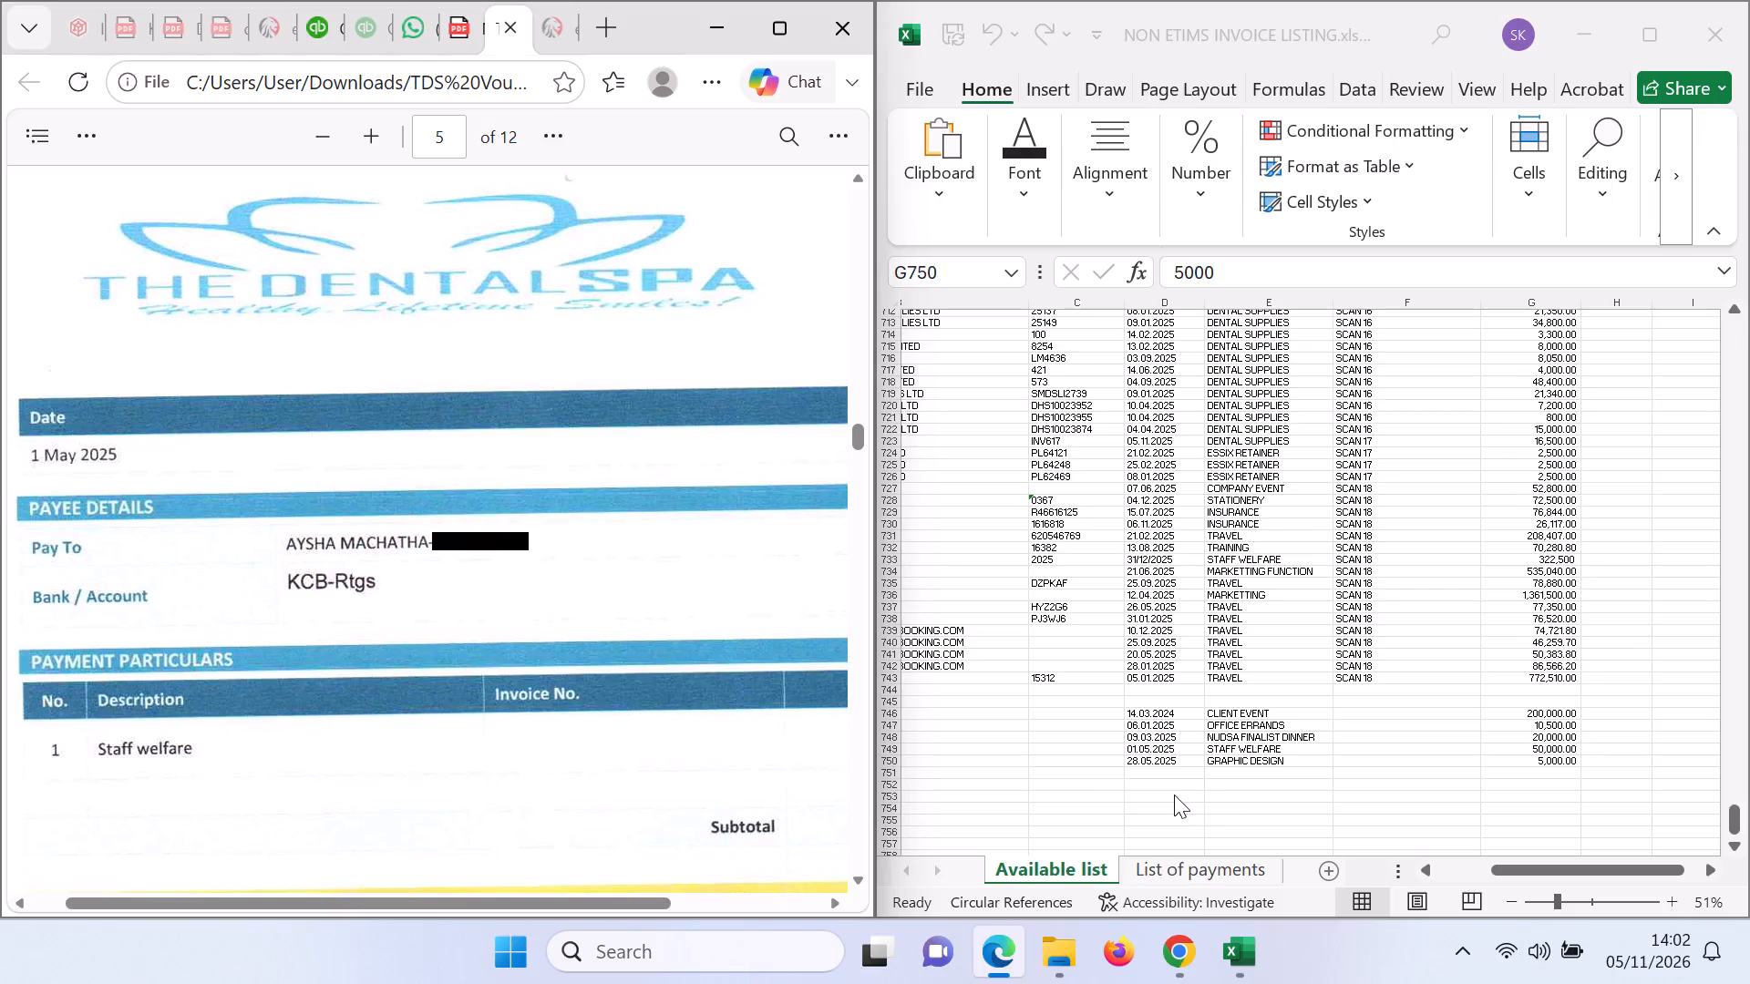
# Go to the fifth voucher on page 5 of the PDF and enter its payee in cell B751, matching the name in B749.
pyautogui.click(1157, 777)
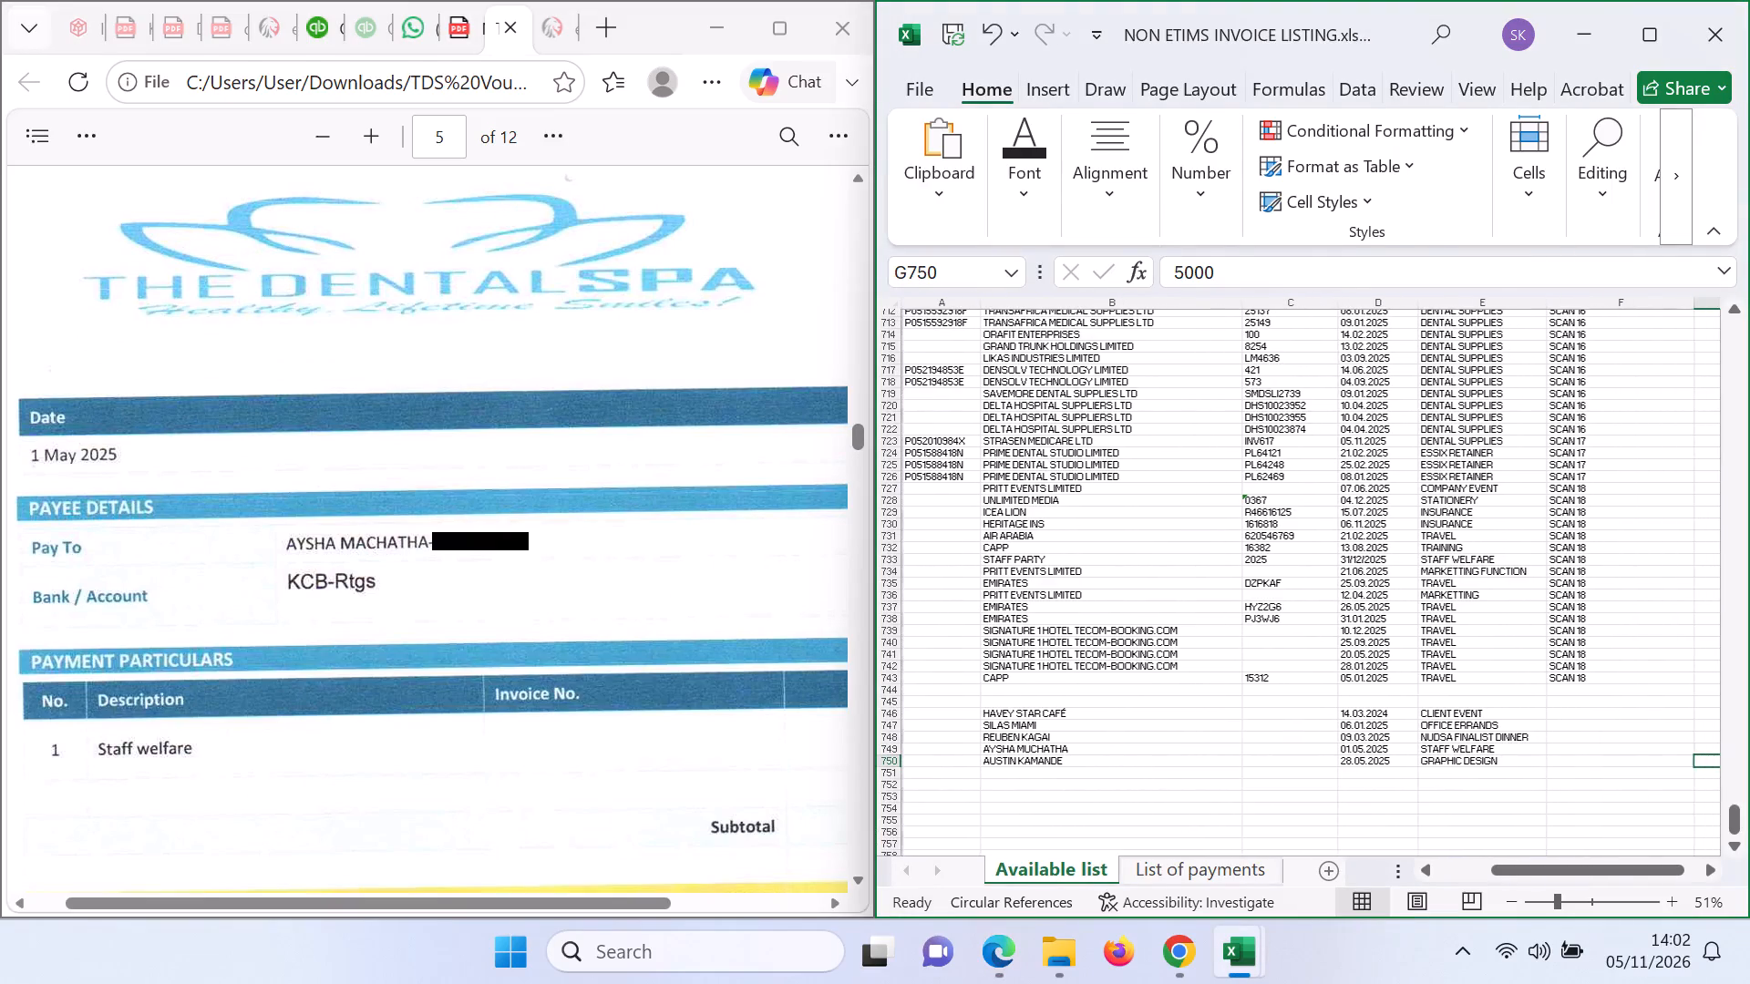
pyautogui.click(1016, 777)
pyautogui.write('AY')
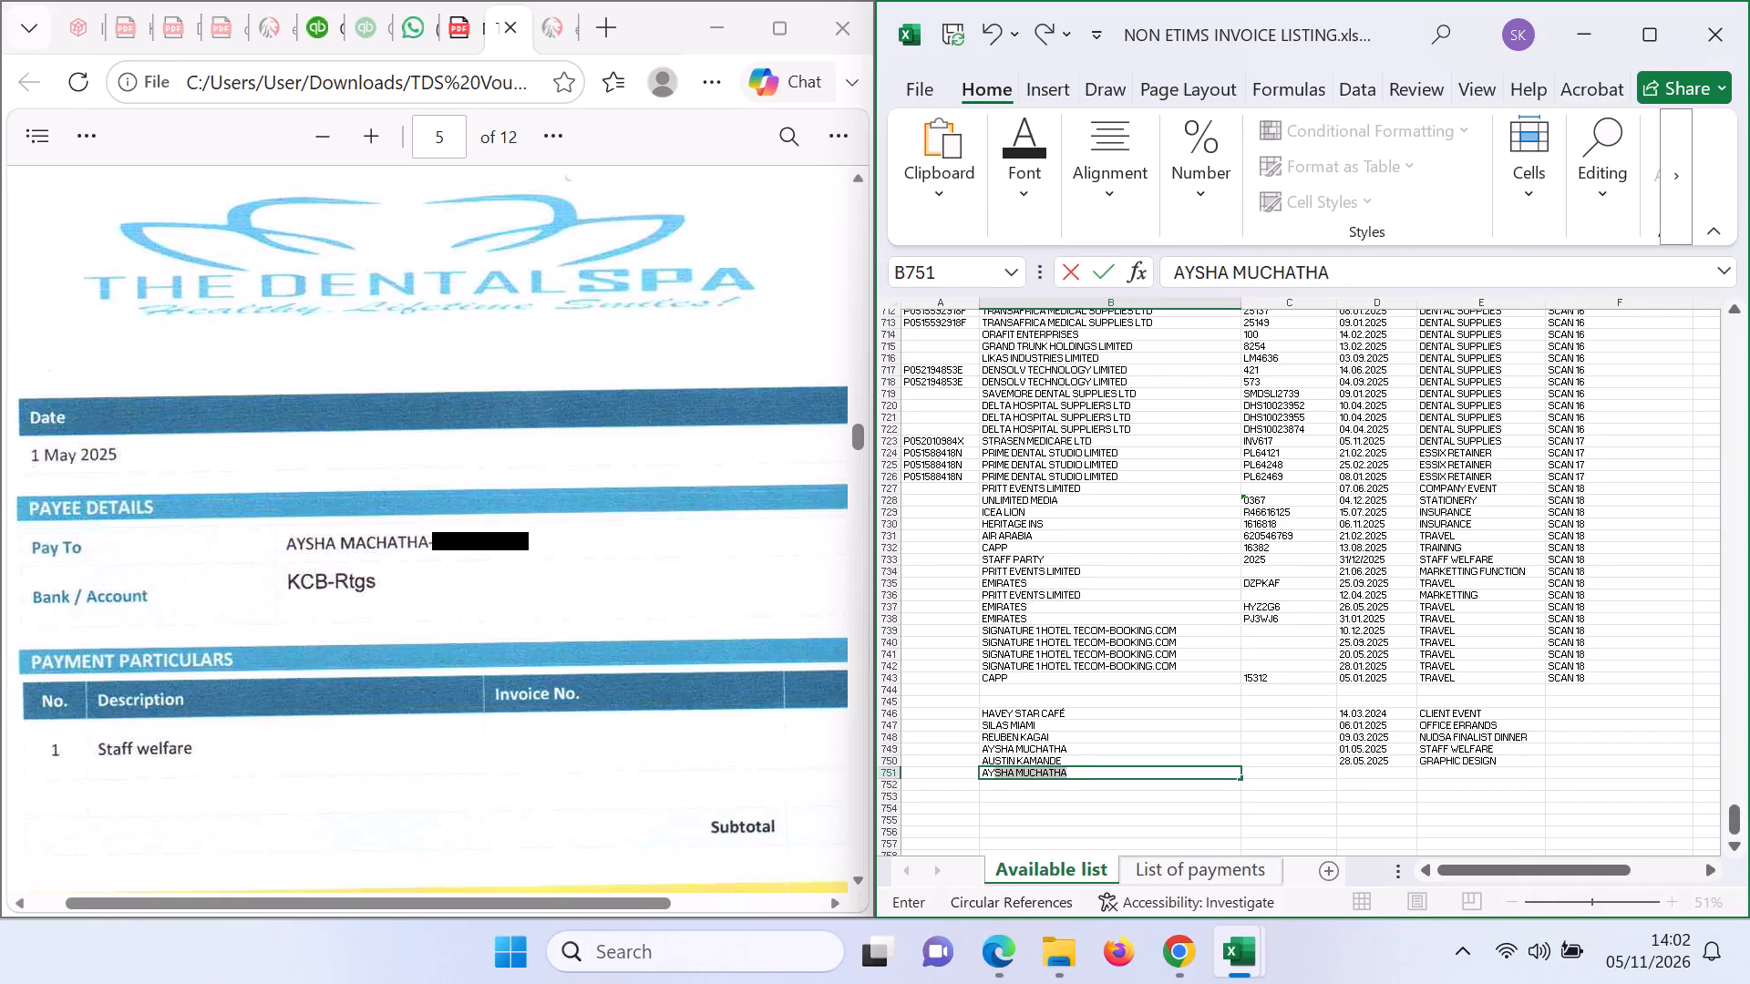
# Enter the fifth voucher's date as 01.05.2025 in cell D751.
pyautogui.click(1382, 777)
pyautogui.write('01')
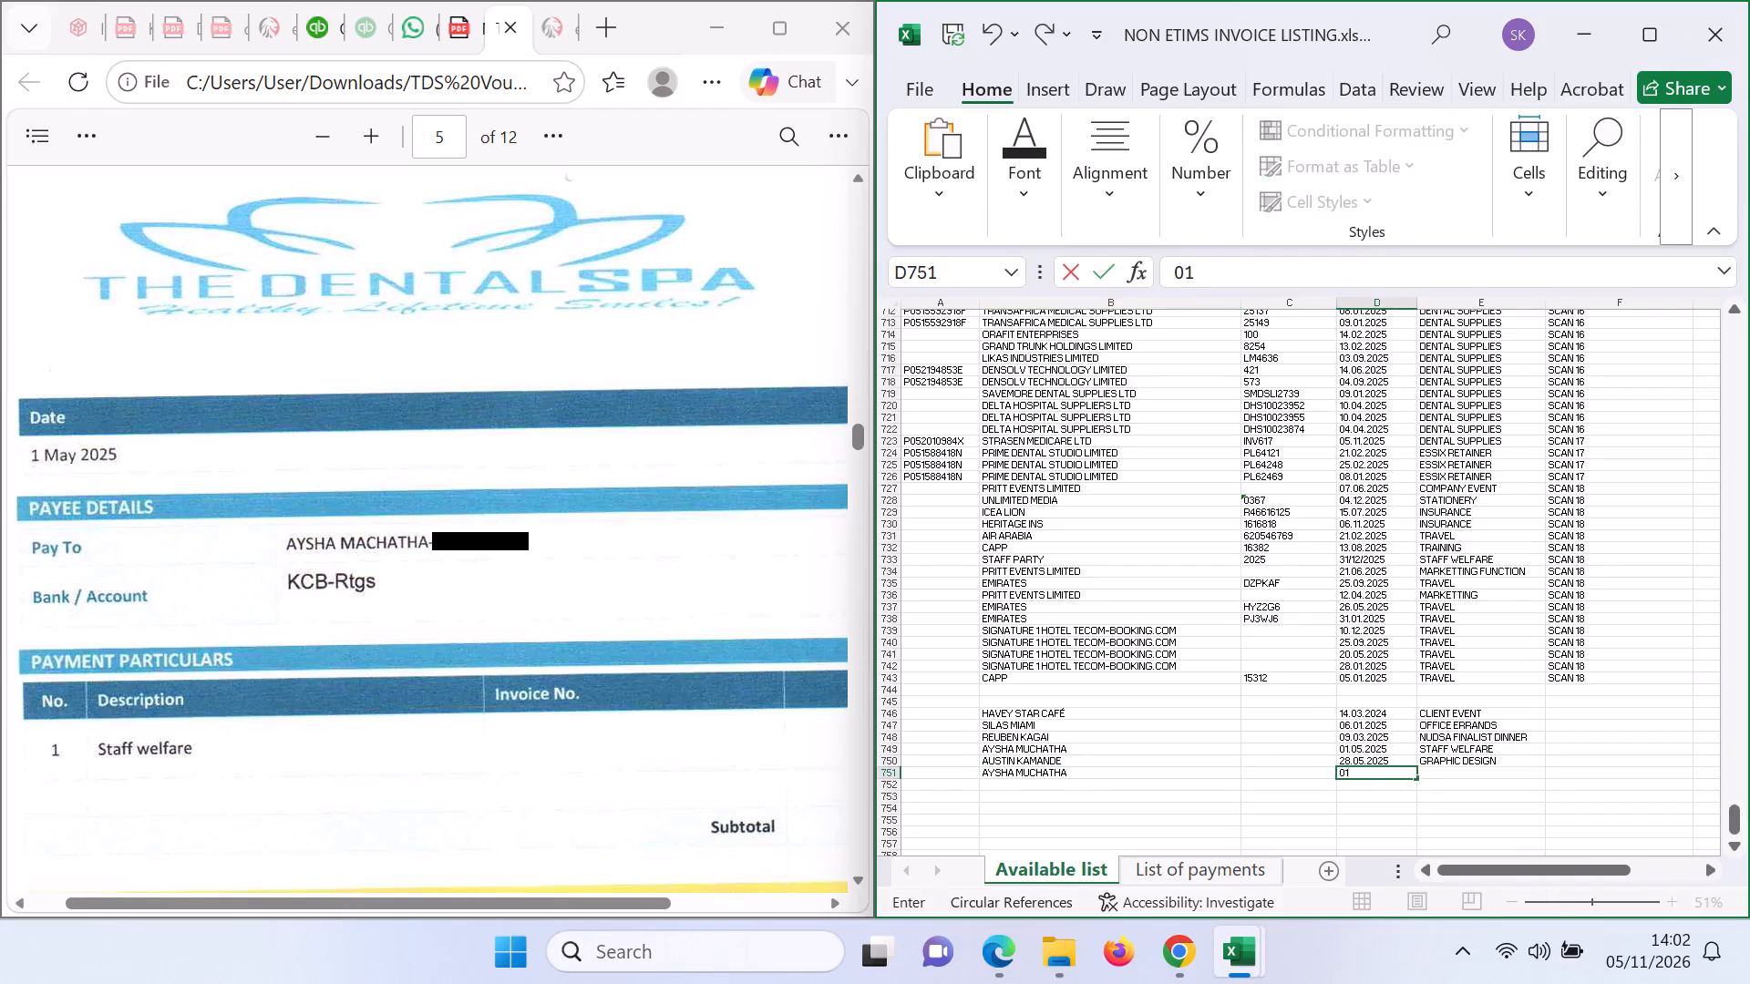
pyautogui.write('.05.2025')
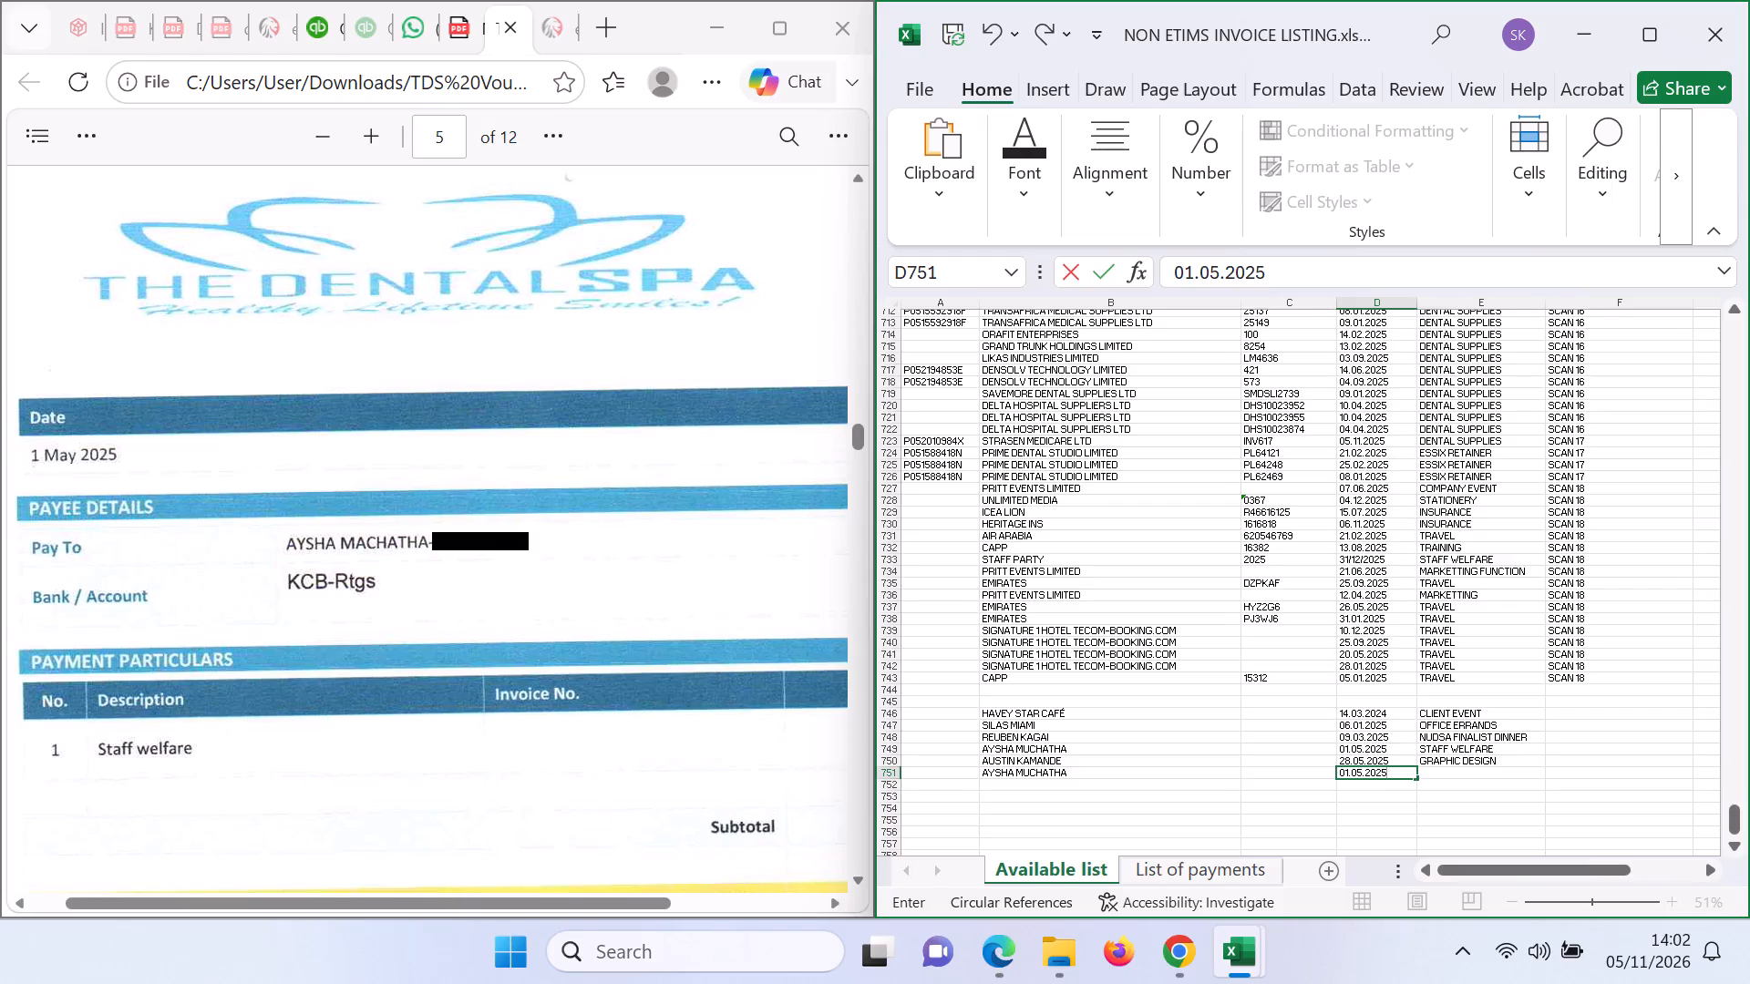
# Enter the fifth voucher's description in cell E751.
pyautogui.click(1457, 779)
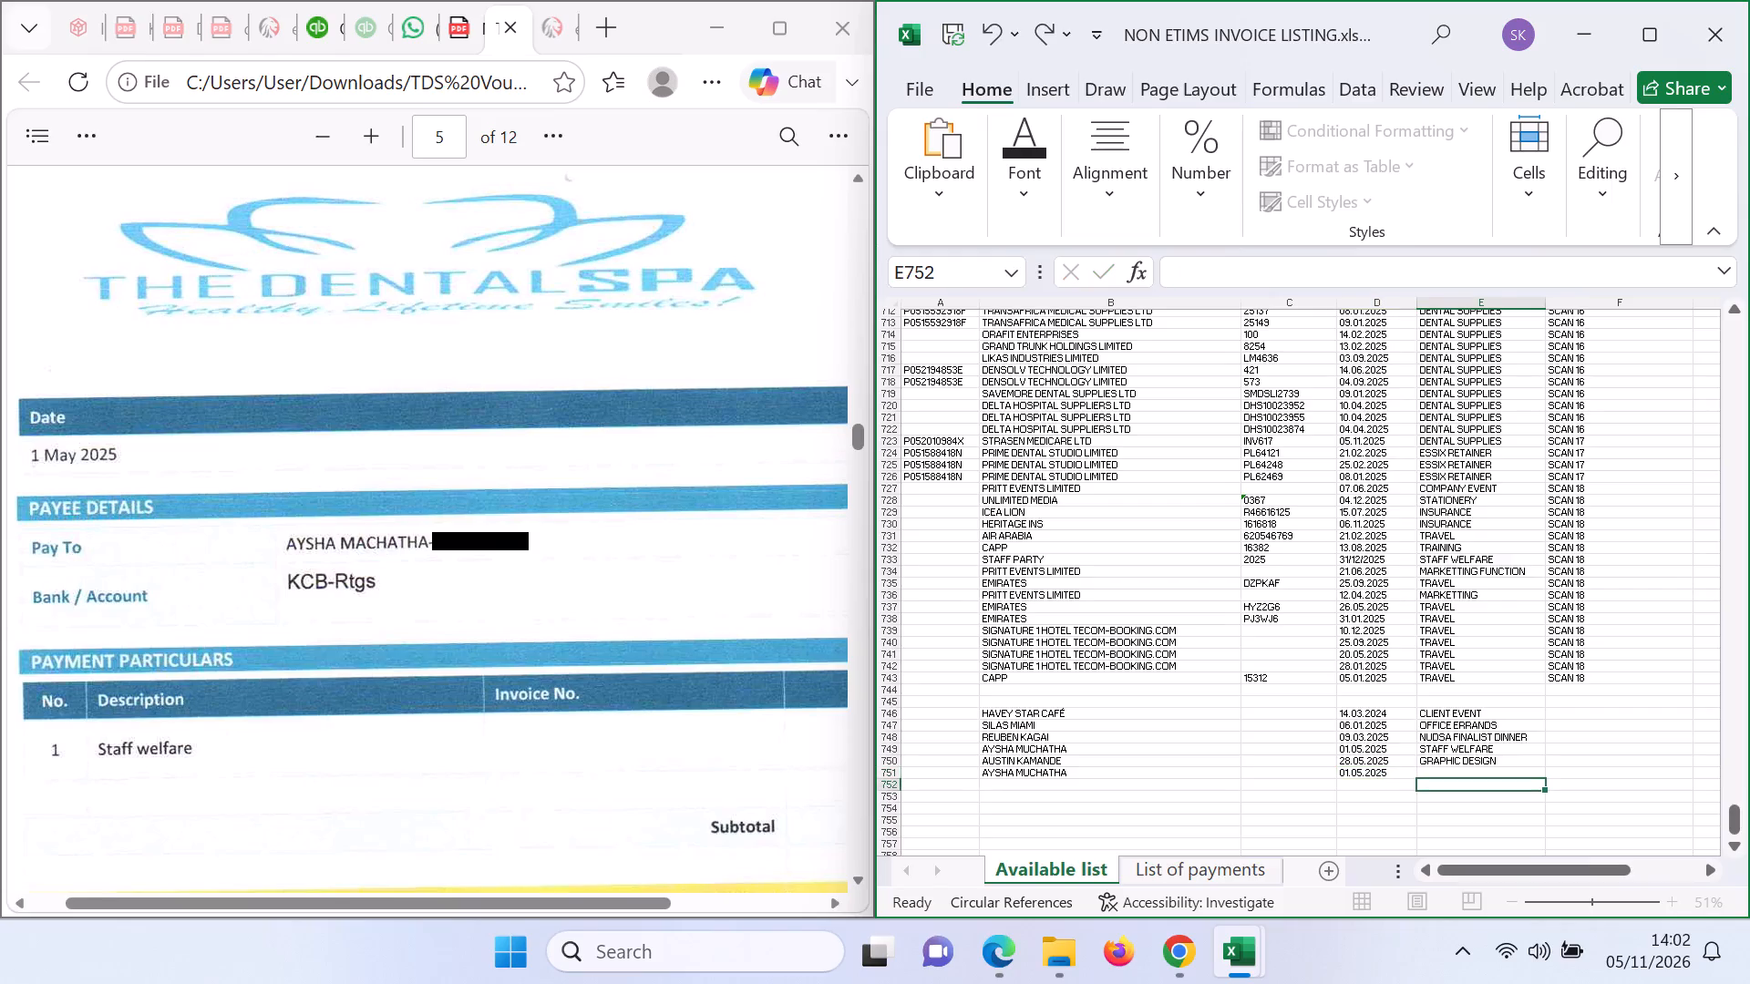
pyautogui.click(1443, 774)
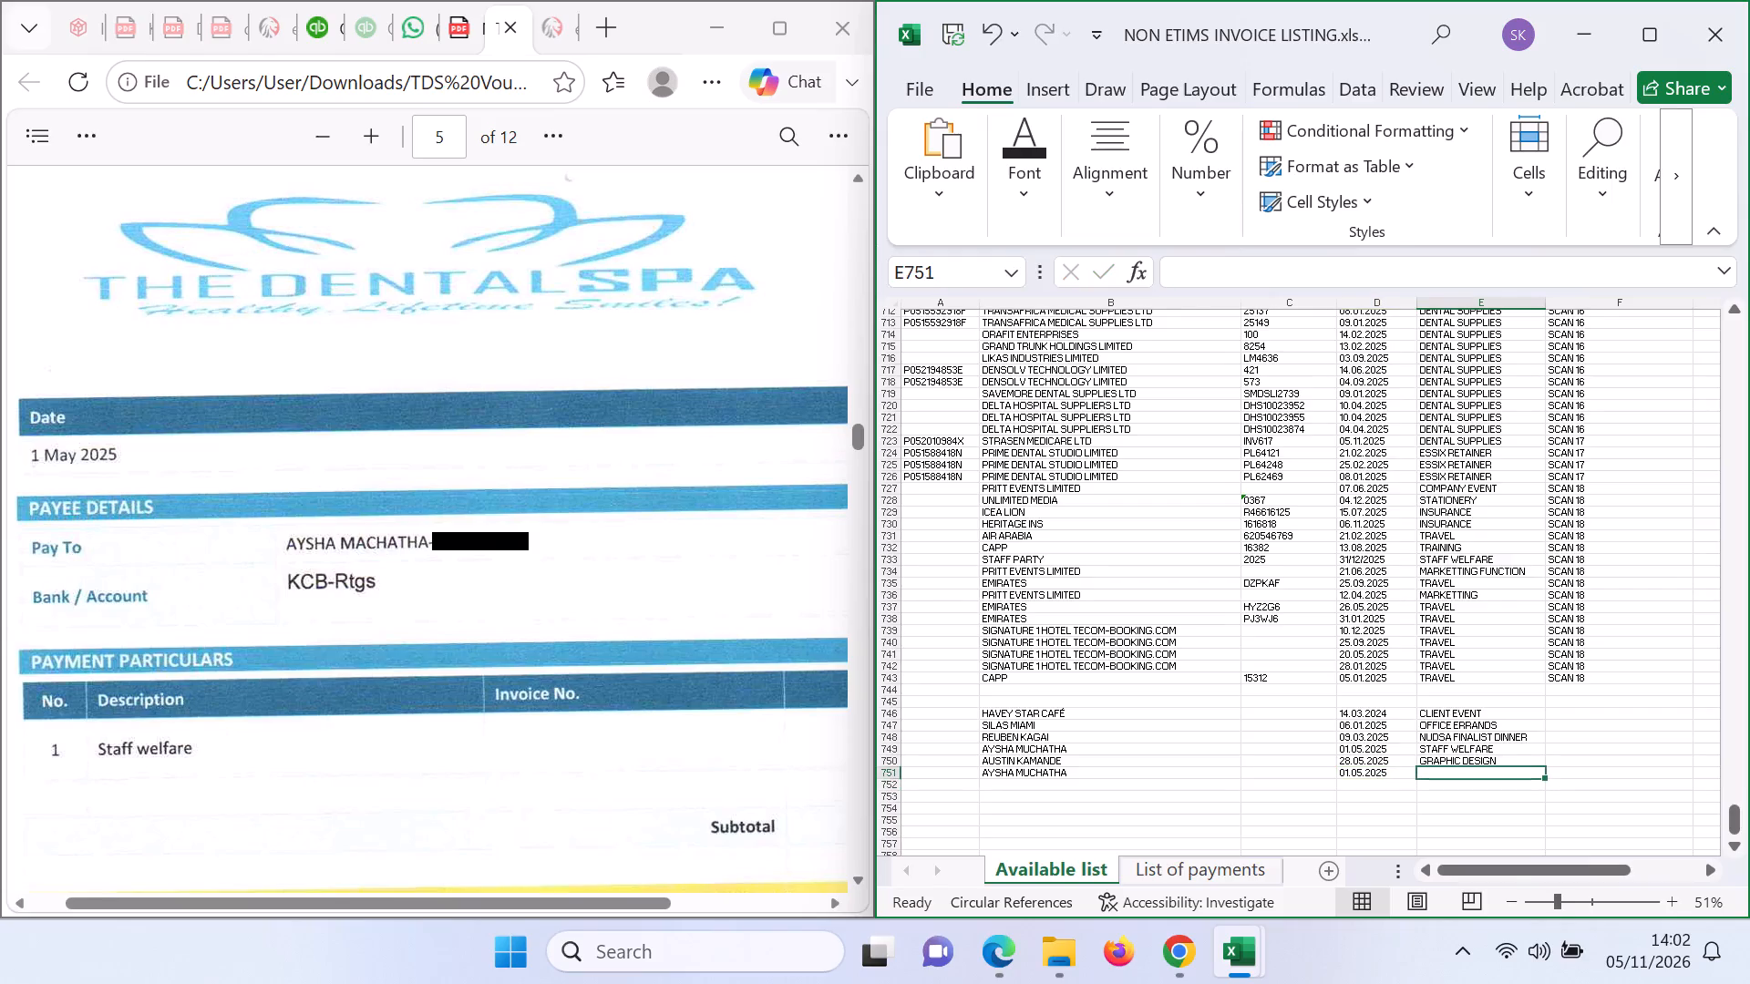
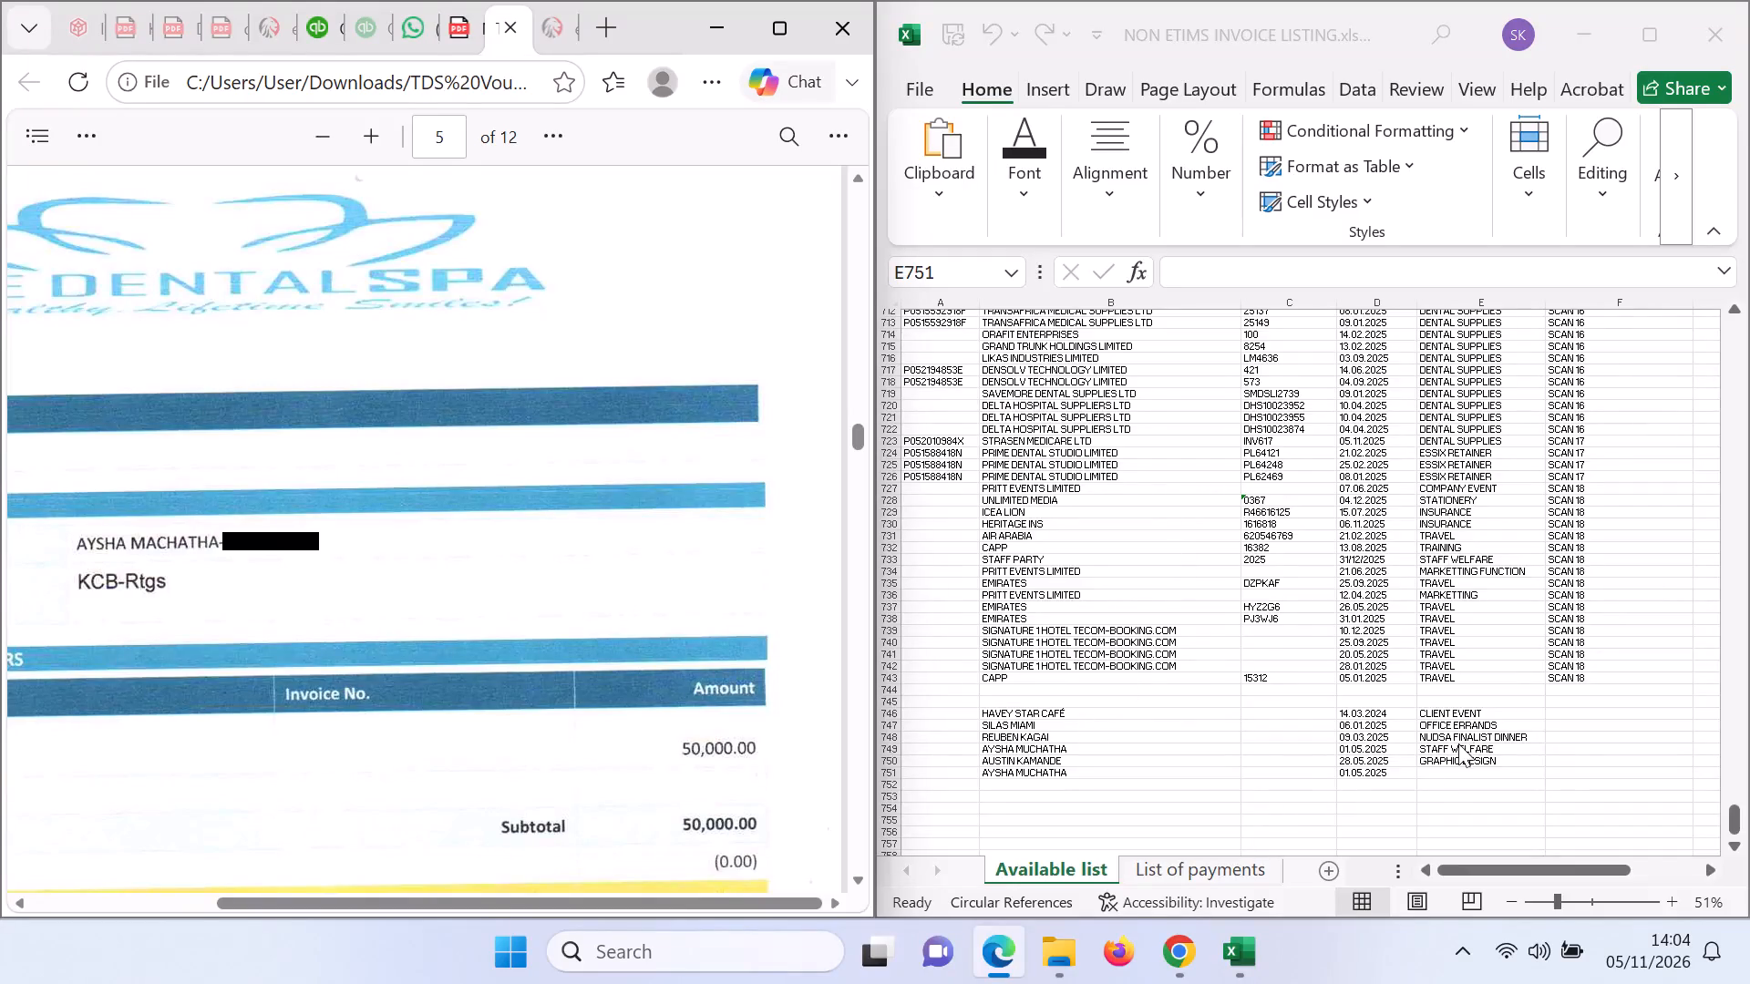
# Enter STAFF WELFARE as the fifth voucher's description in cell E751.
pyautogui.click(1430, 773)
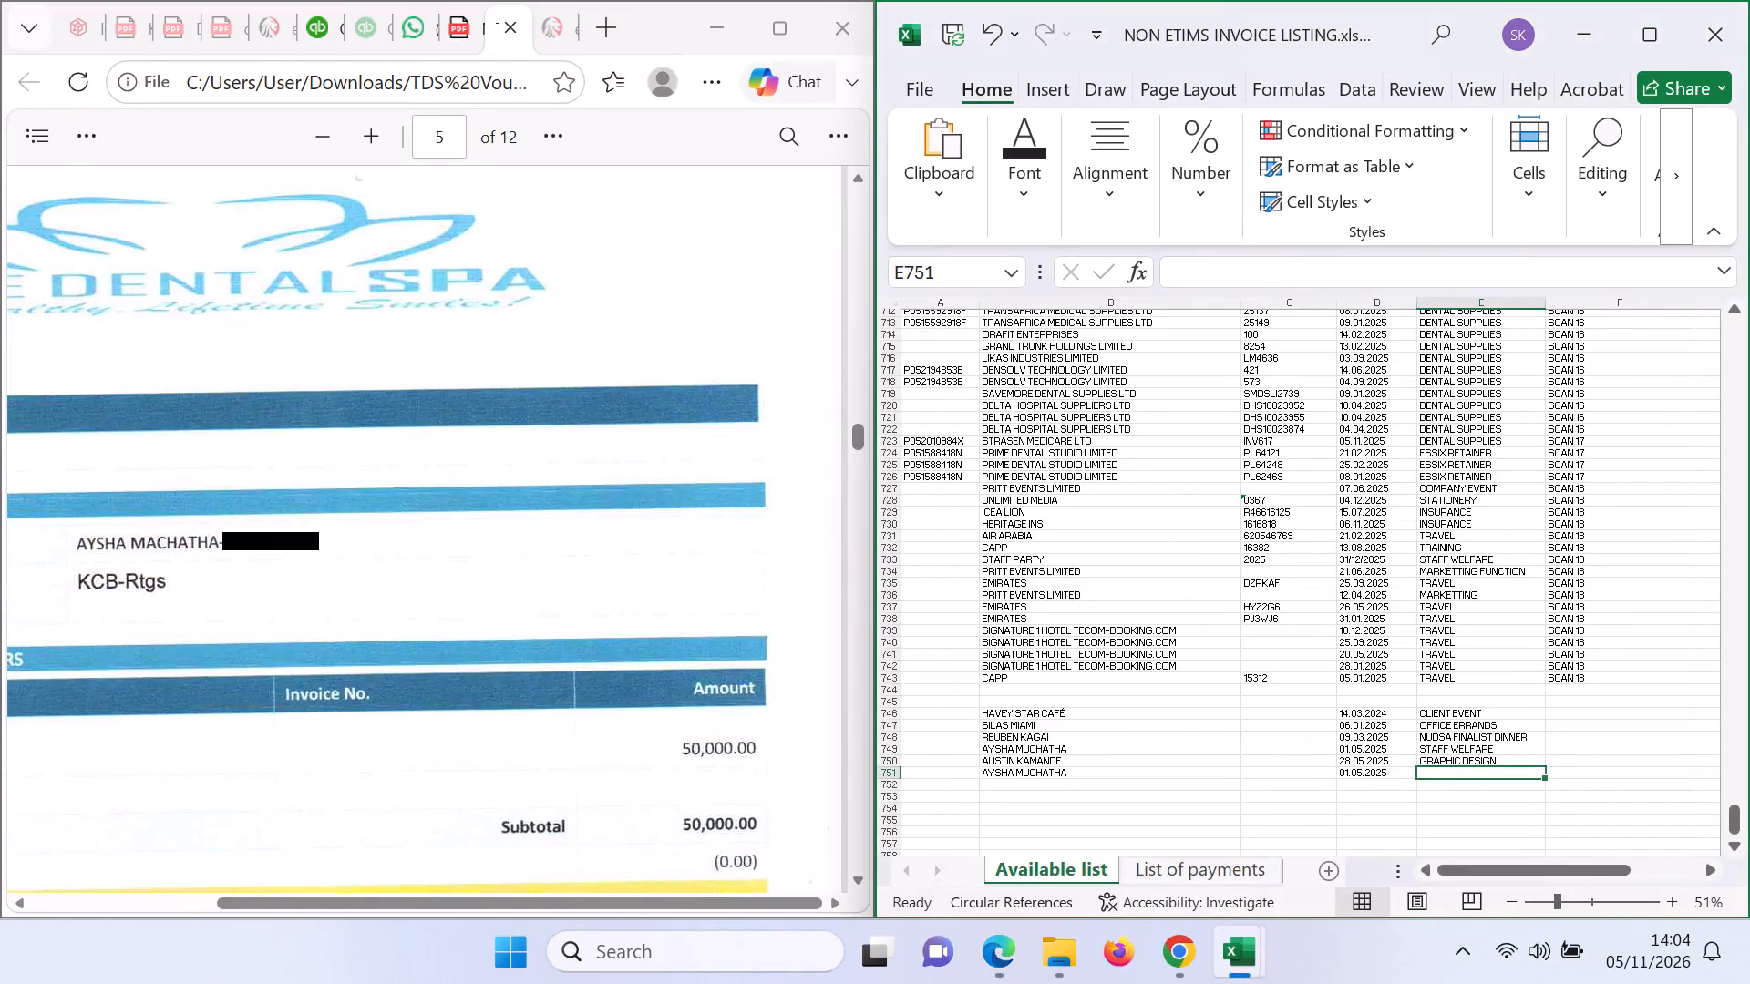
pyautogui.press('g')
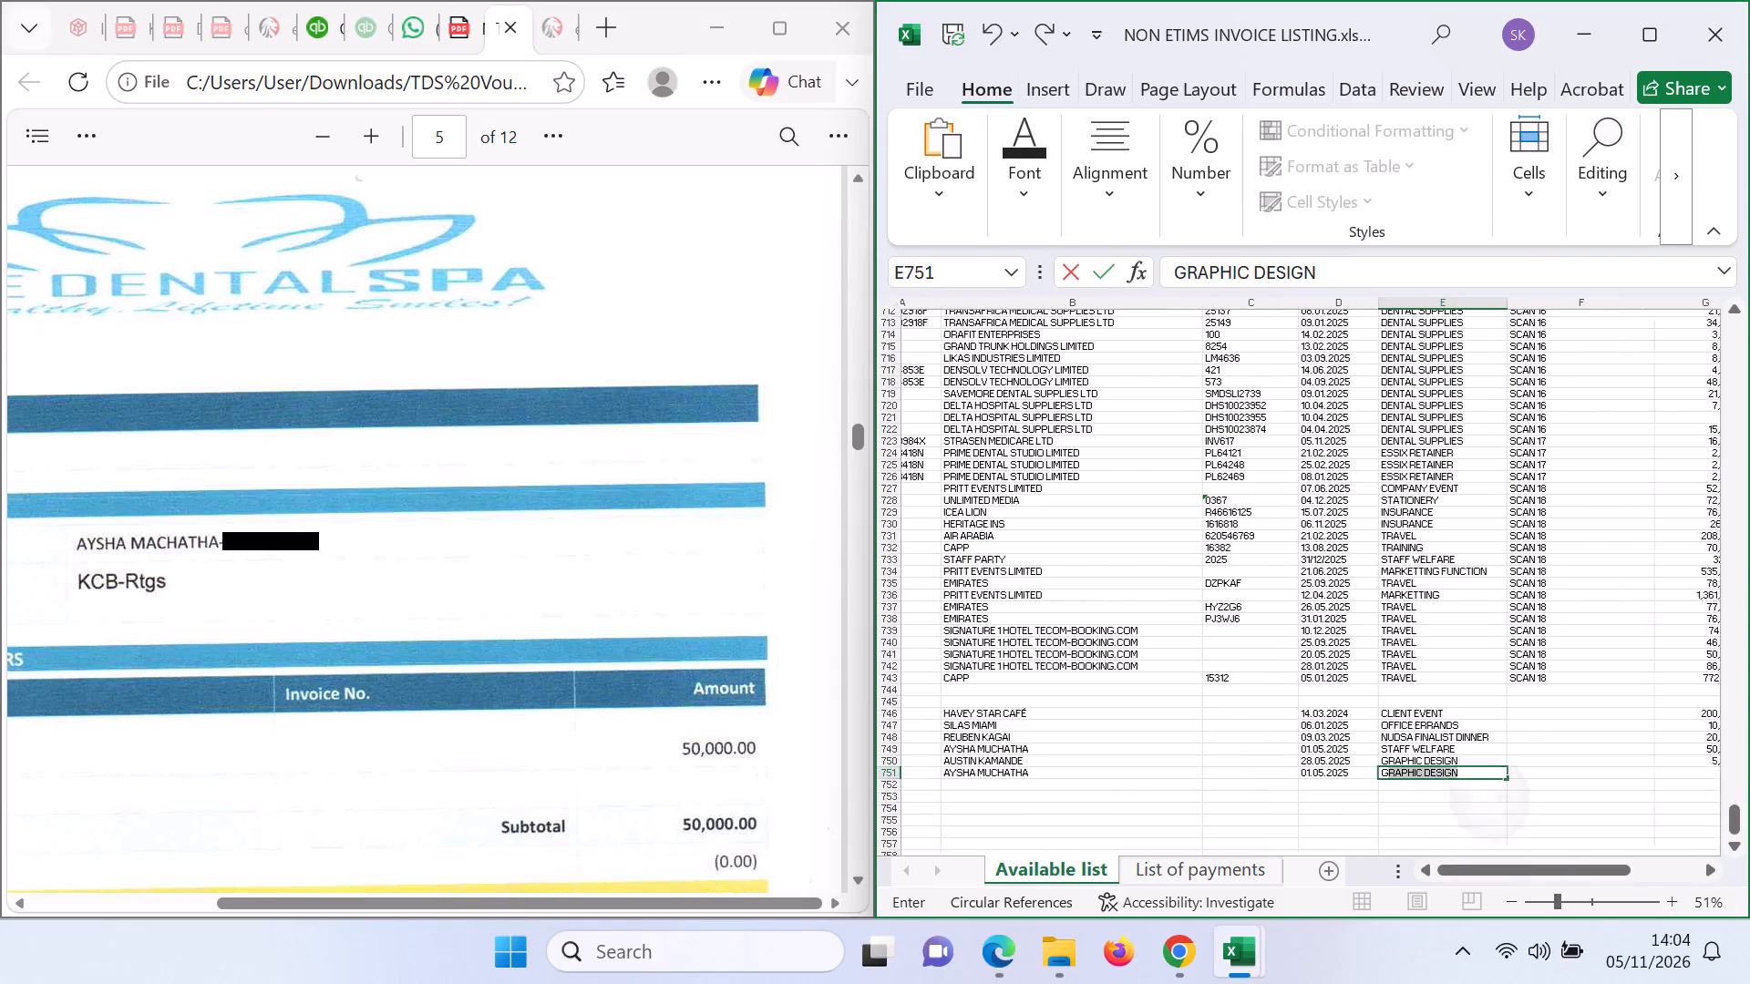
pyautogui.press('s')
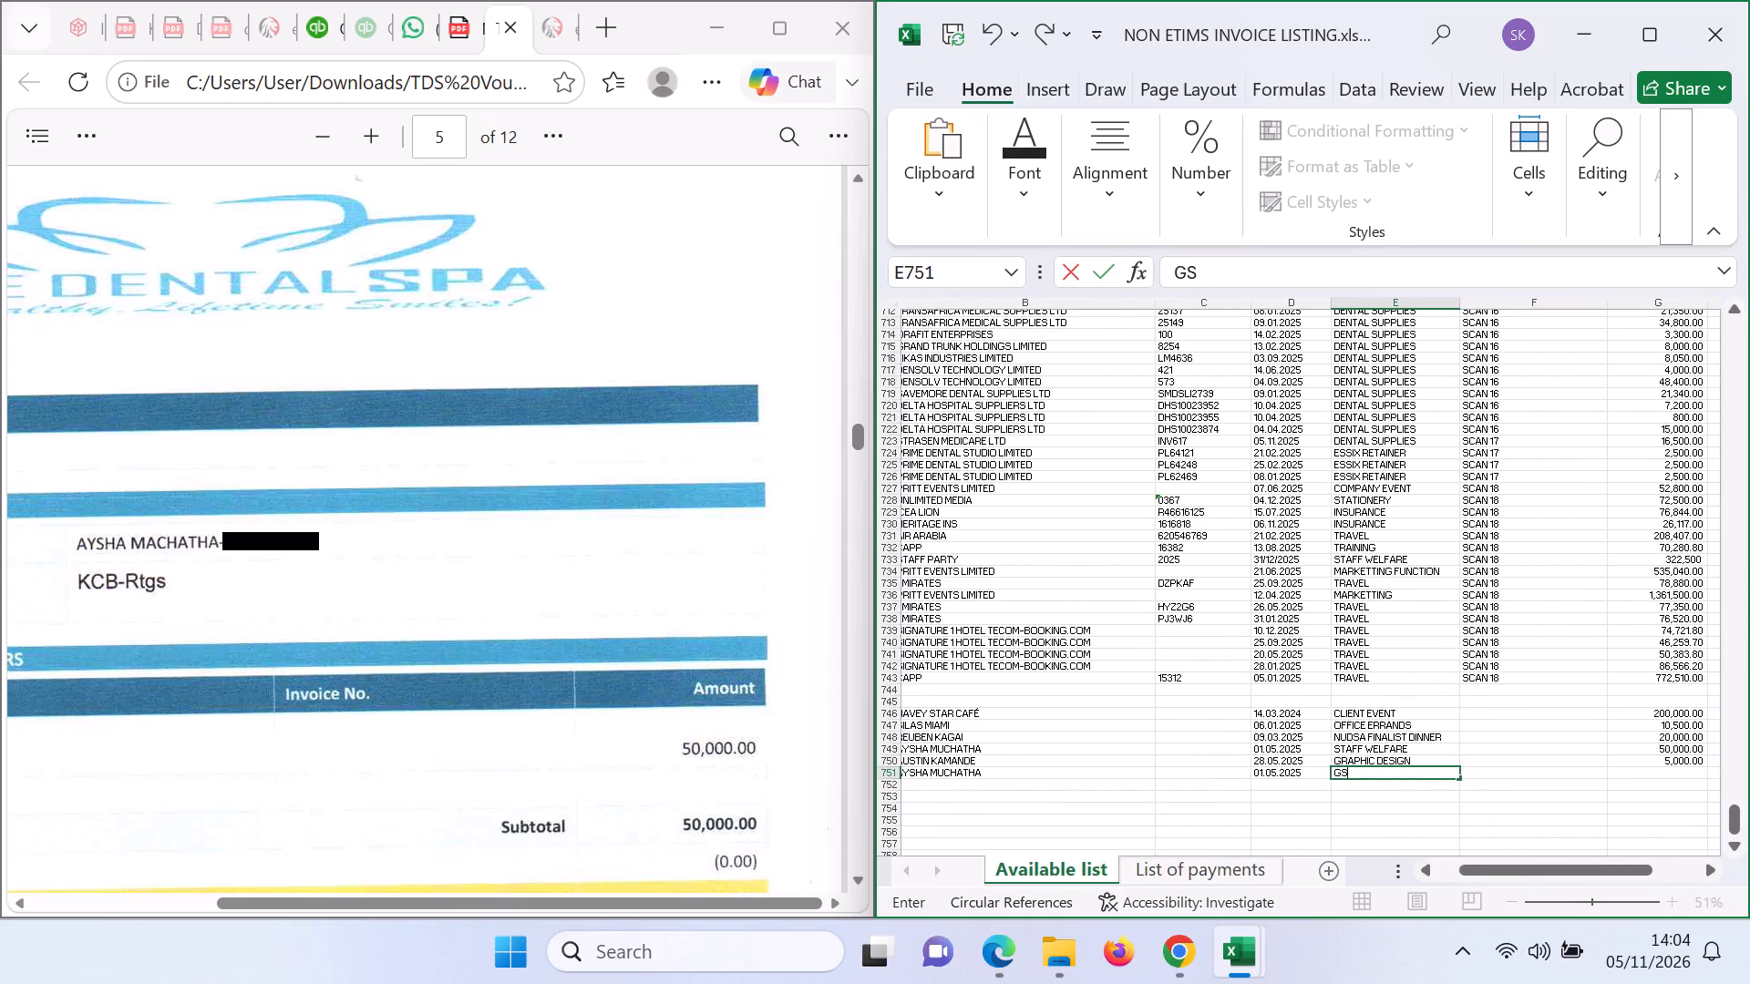
pyautogui.press('BackSpace')
pyautogui.press('BackSpace')
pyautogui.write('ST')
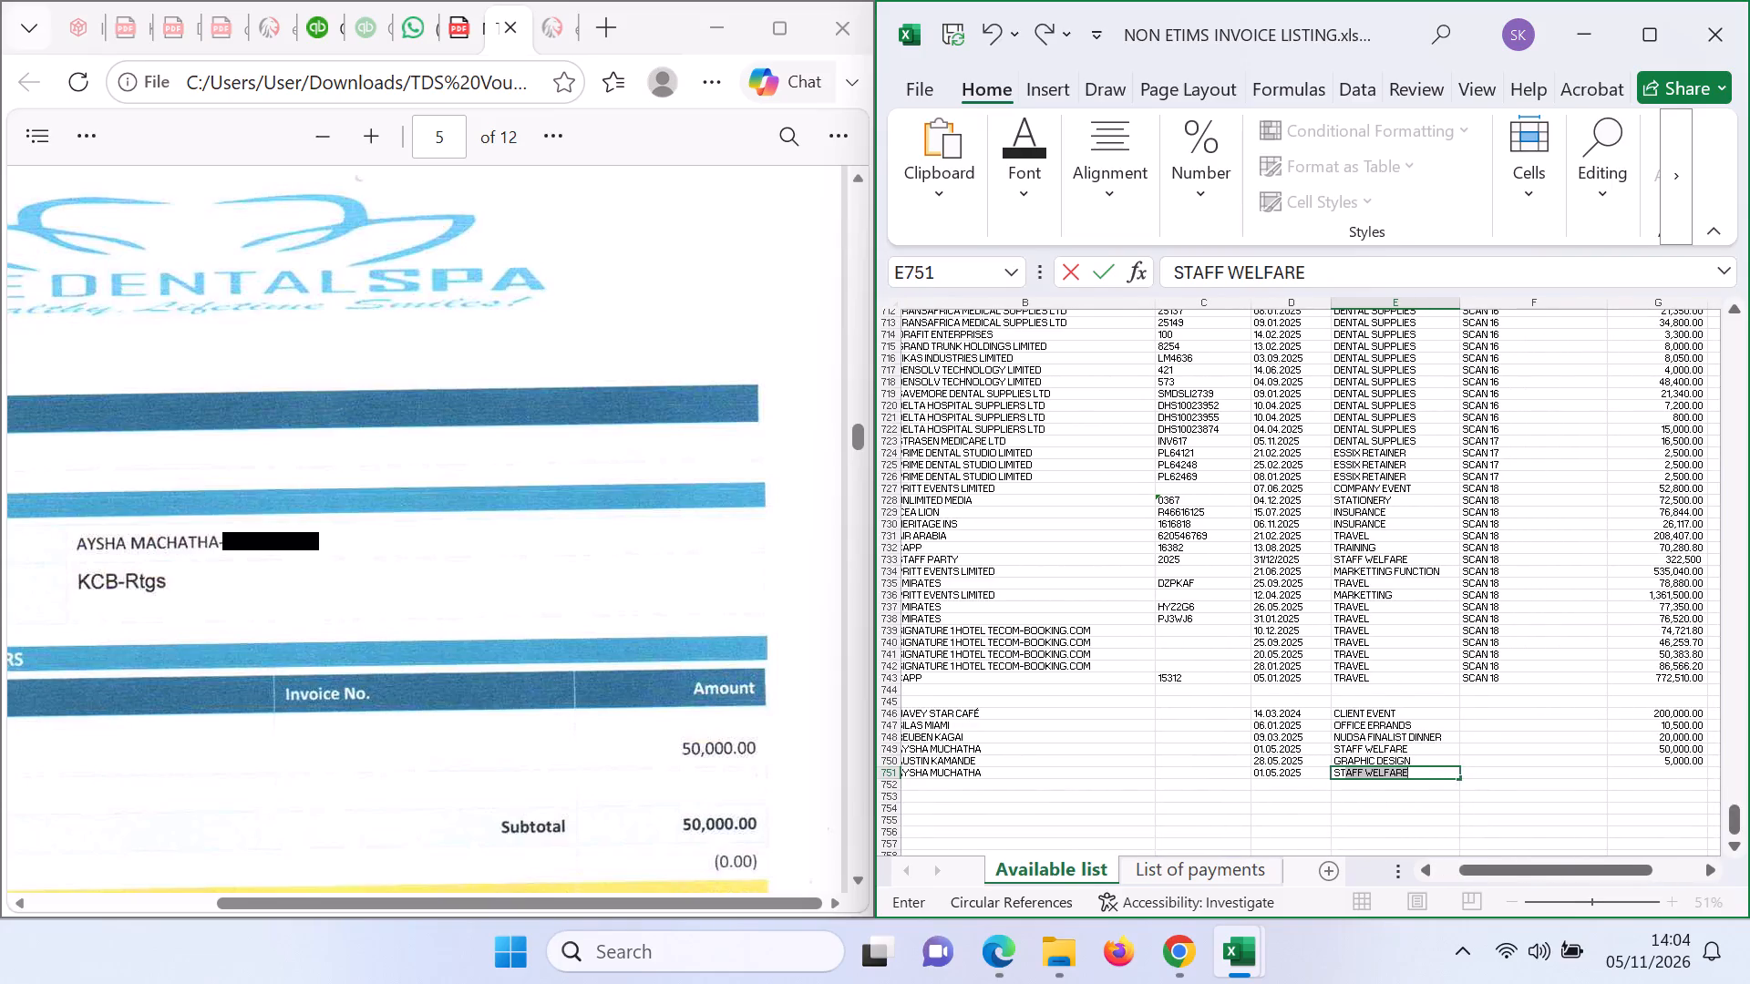
# Enter the fifth voucher's amount as 50000 in cell G751.
pyautogui.click(1659, 771)
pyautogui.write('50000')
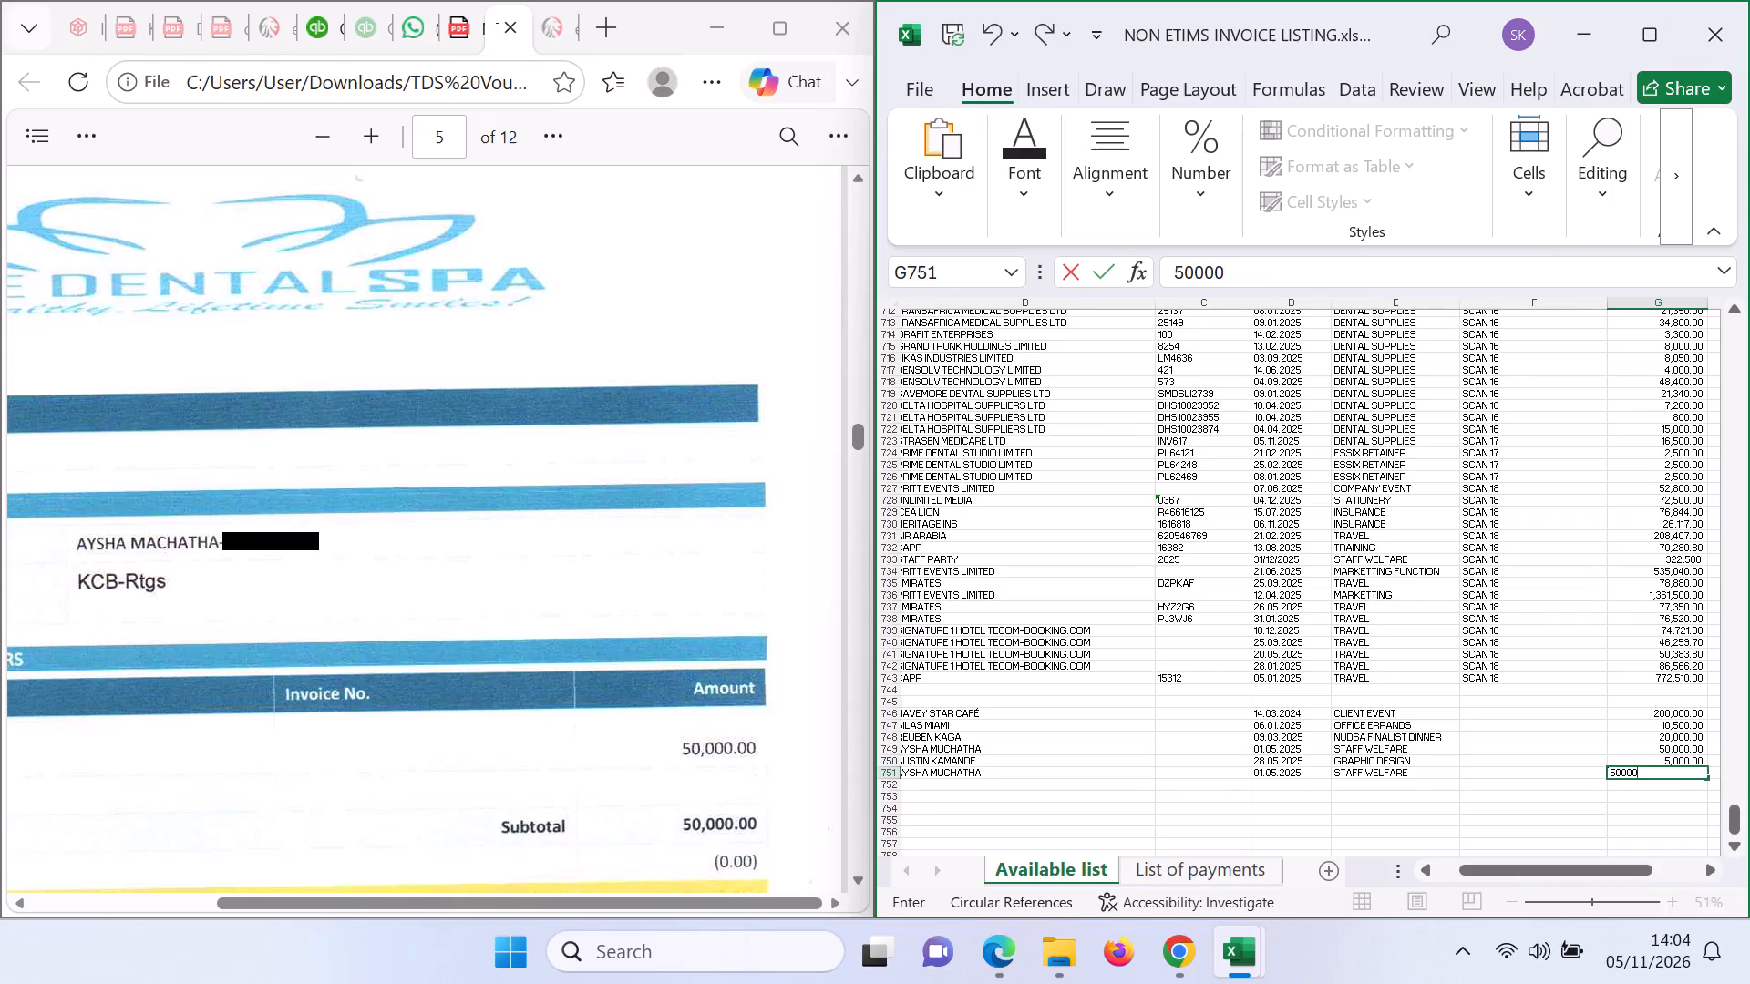
# Go to the sixth voucher on page 6 of the PDF and enter its payee's name in cell B752.
pyautogui.click(790, 869)
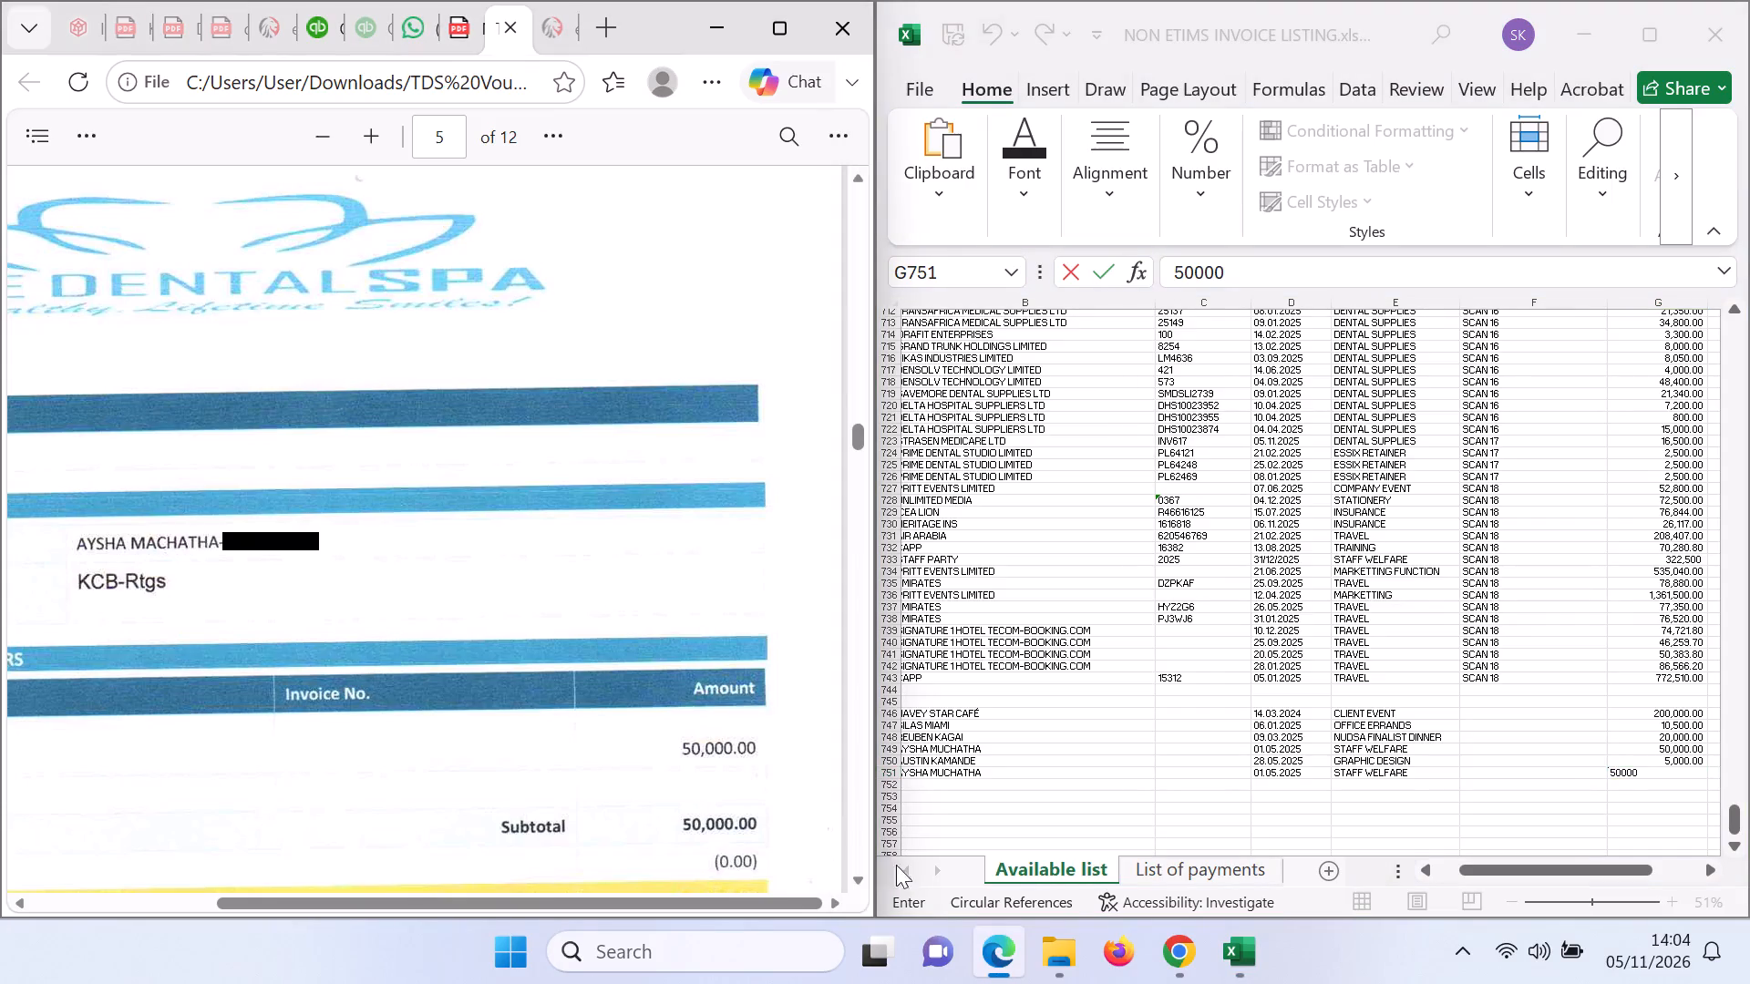
pyautogui.doubleClick(859, 883)
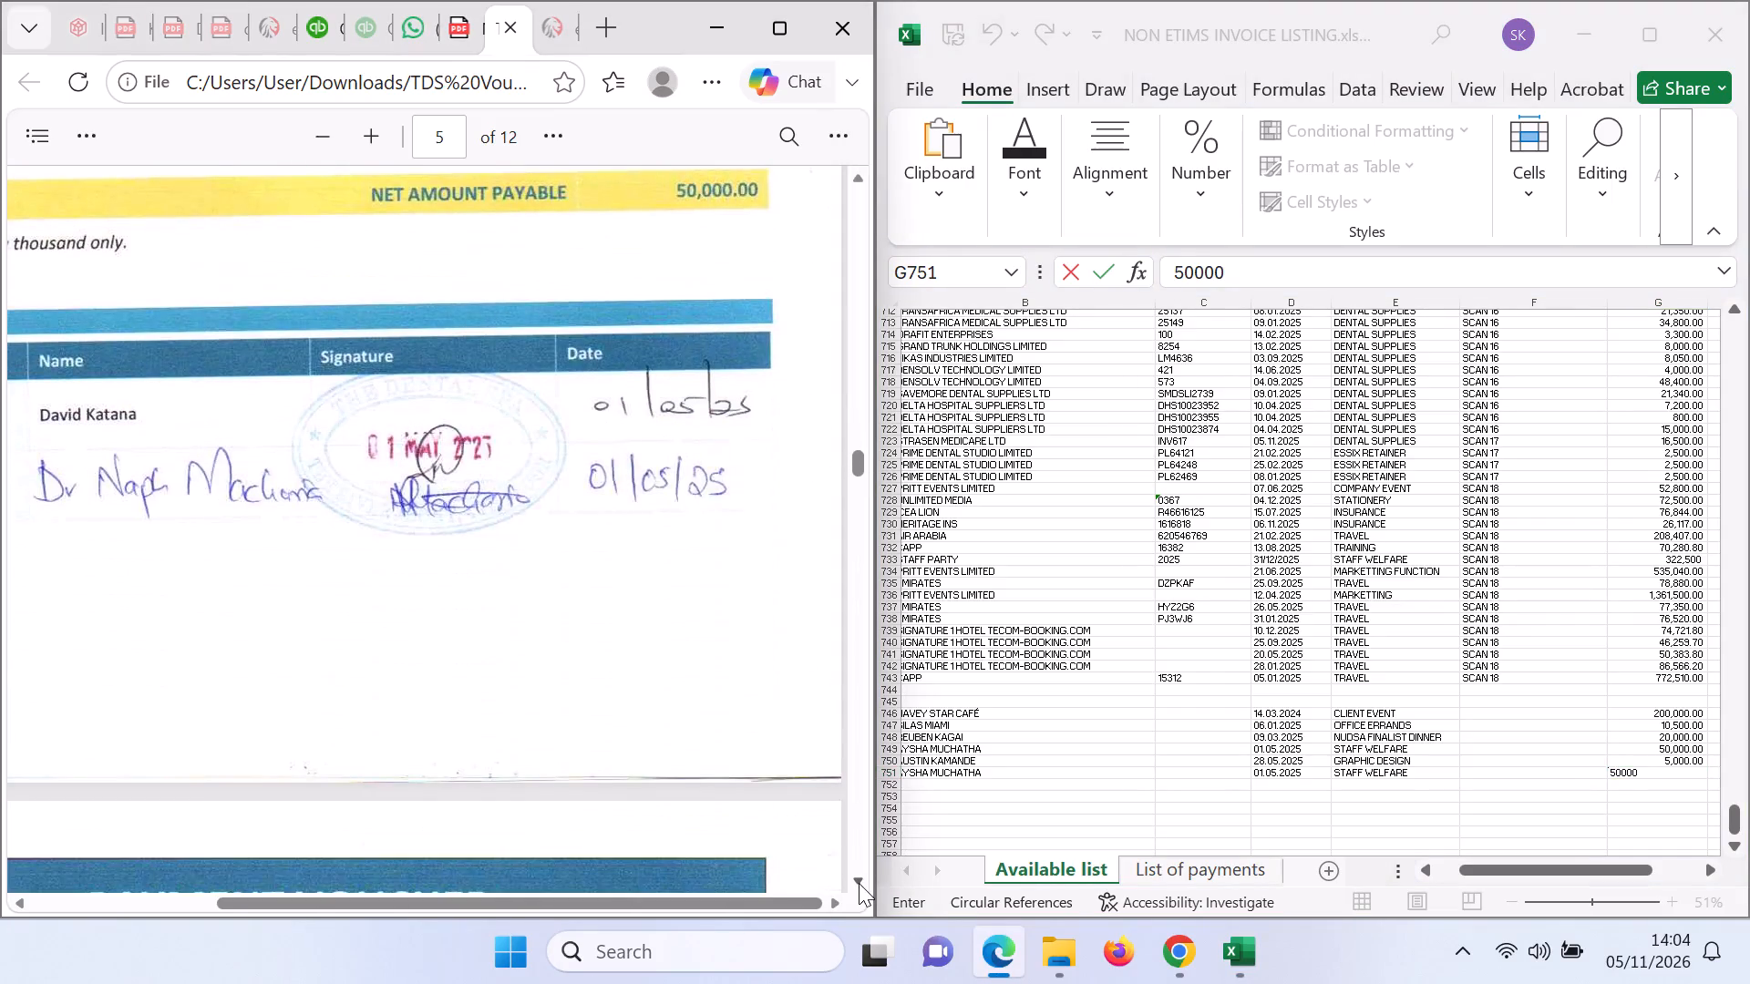
pyautogui.click(859, 883)
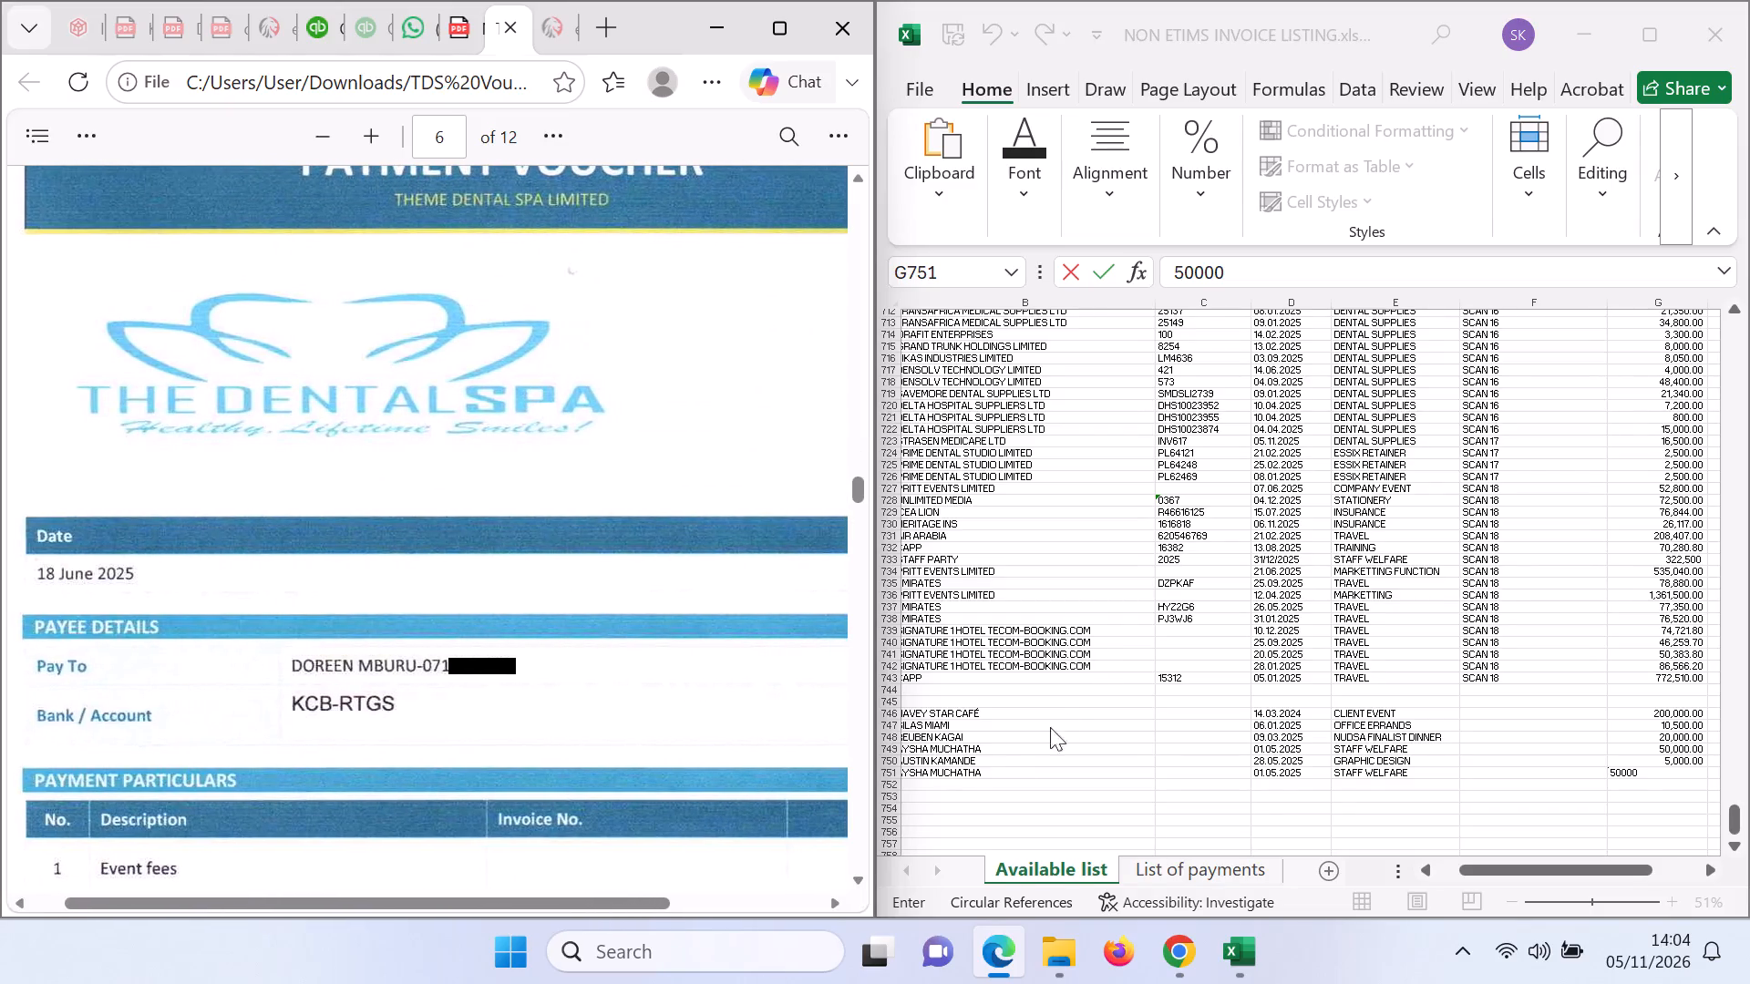
pyautogui.click(991, 777)
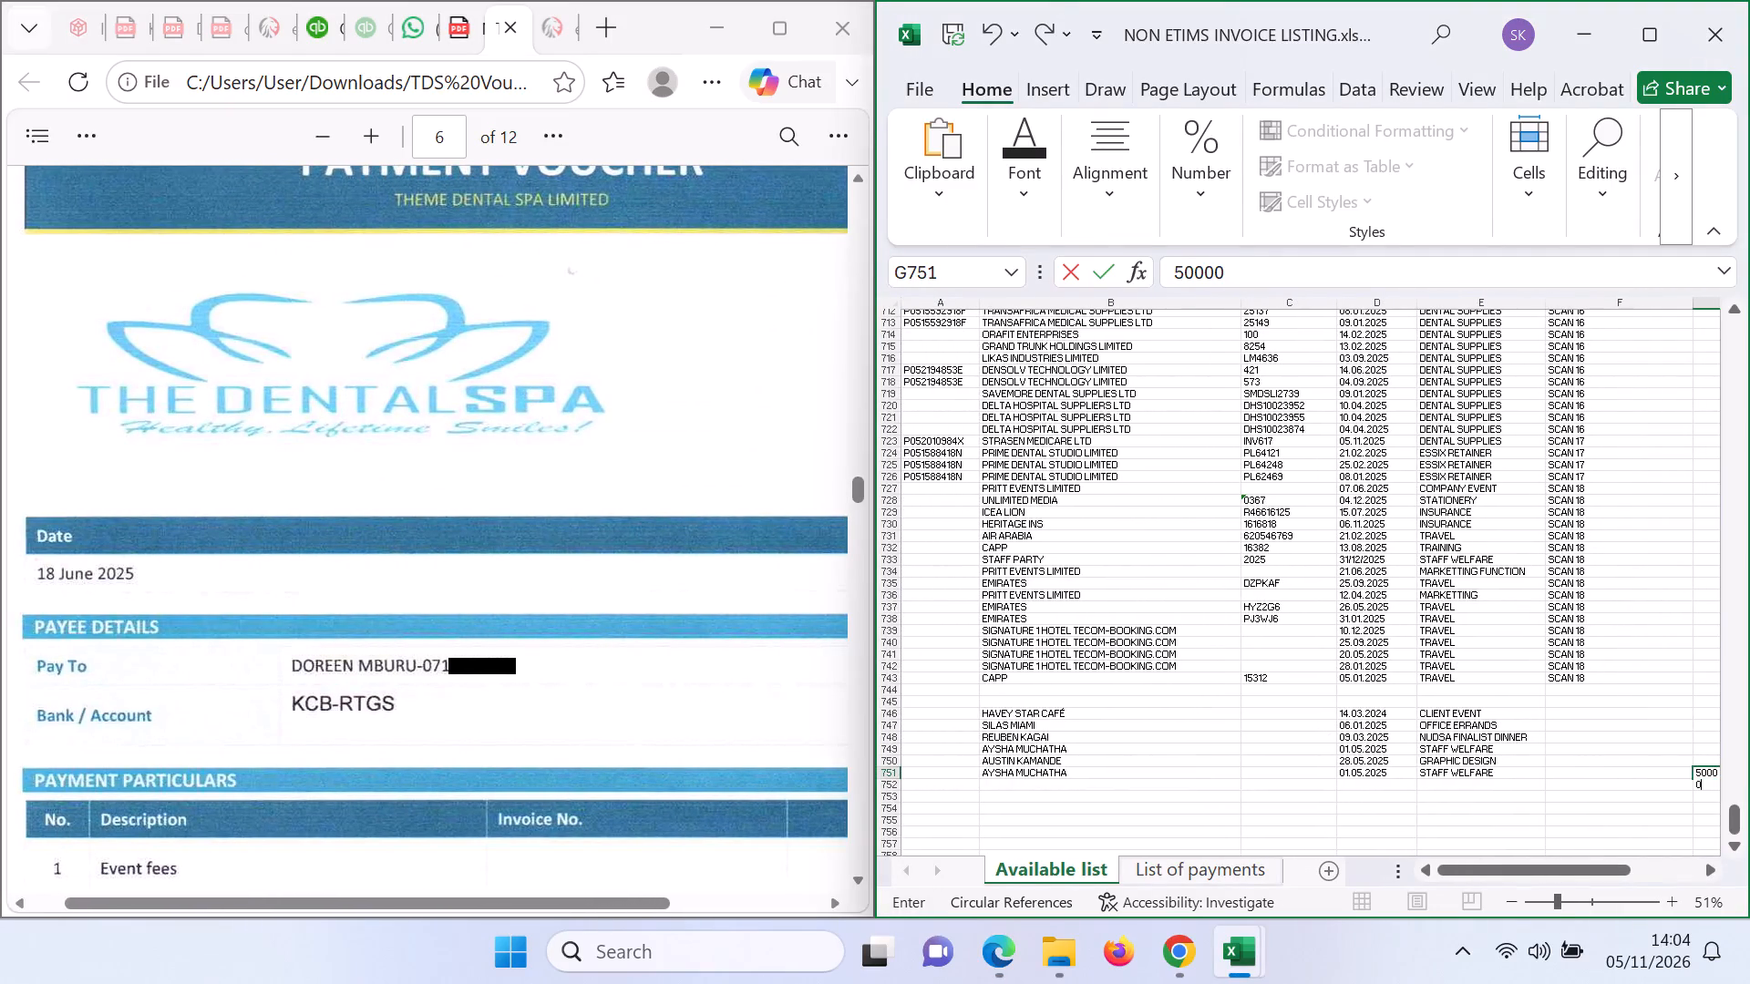
pyautogui.click(1002, 784)
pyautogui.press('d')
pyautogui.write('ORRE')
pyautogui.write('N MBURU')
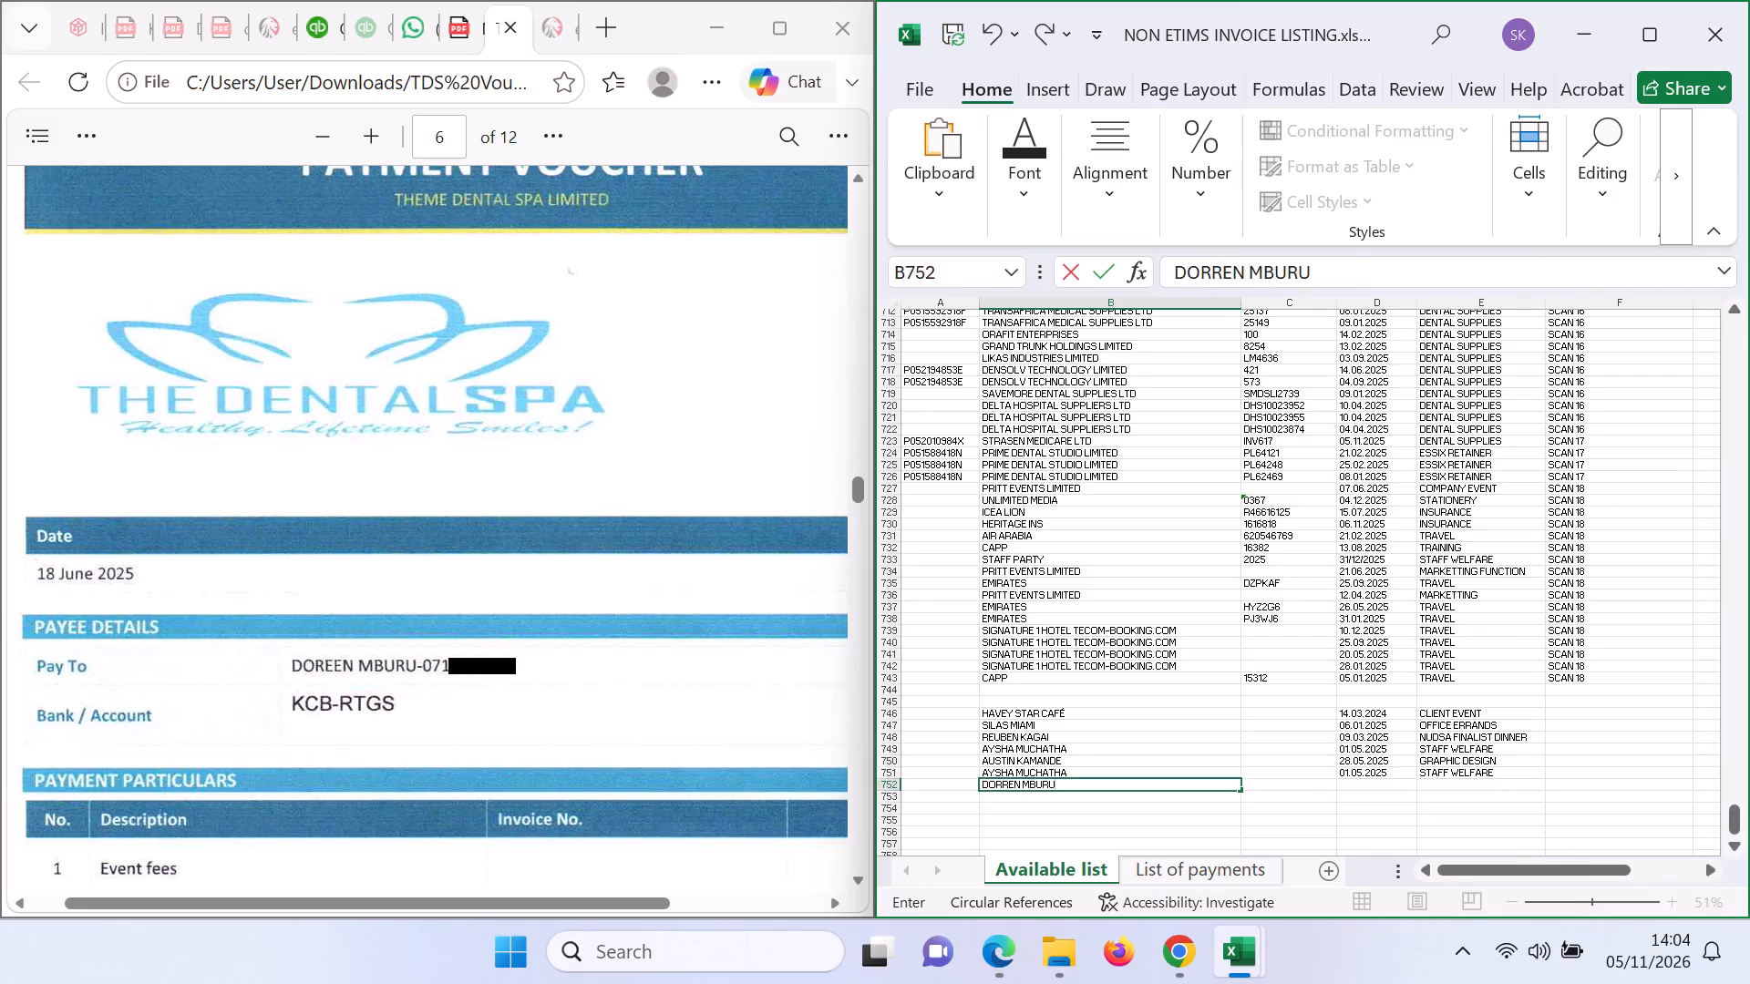
# Enter the sixth voucher's date as 18.06.2025 in cell D752.
pyautogui.click(1356, 790)
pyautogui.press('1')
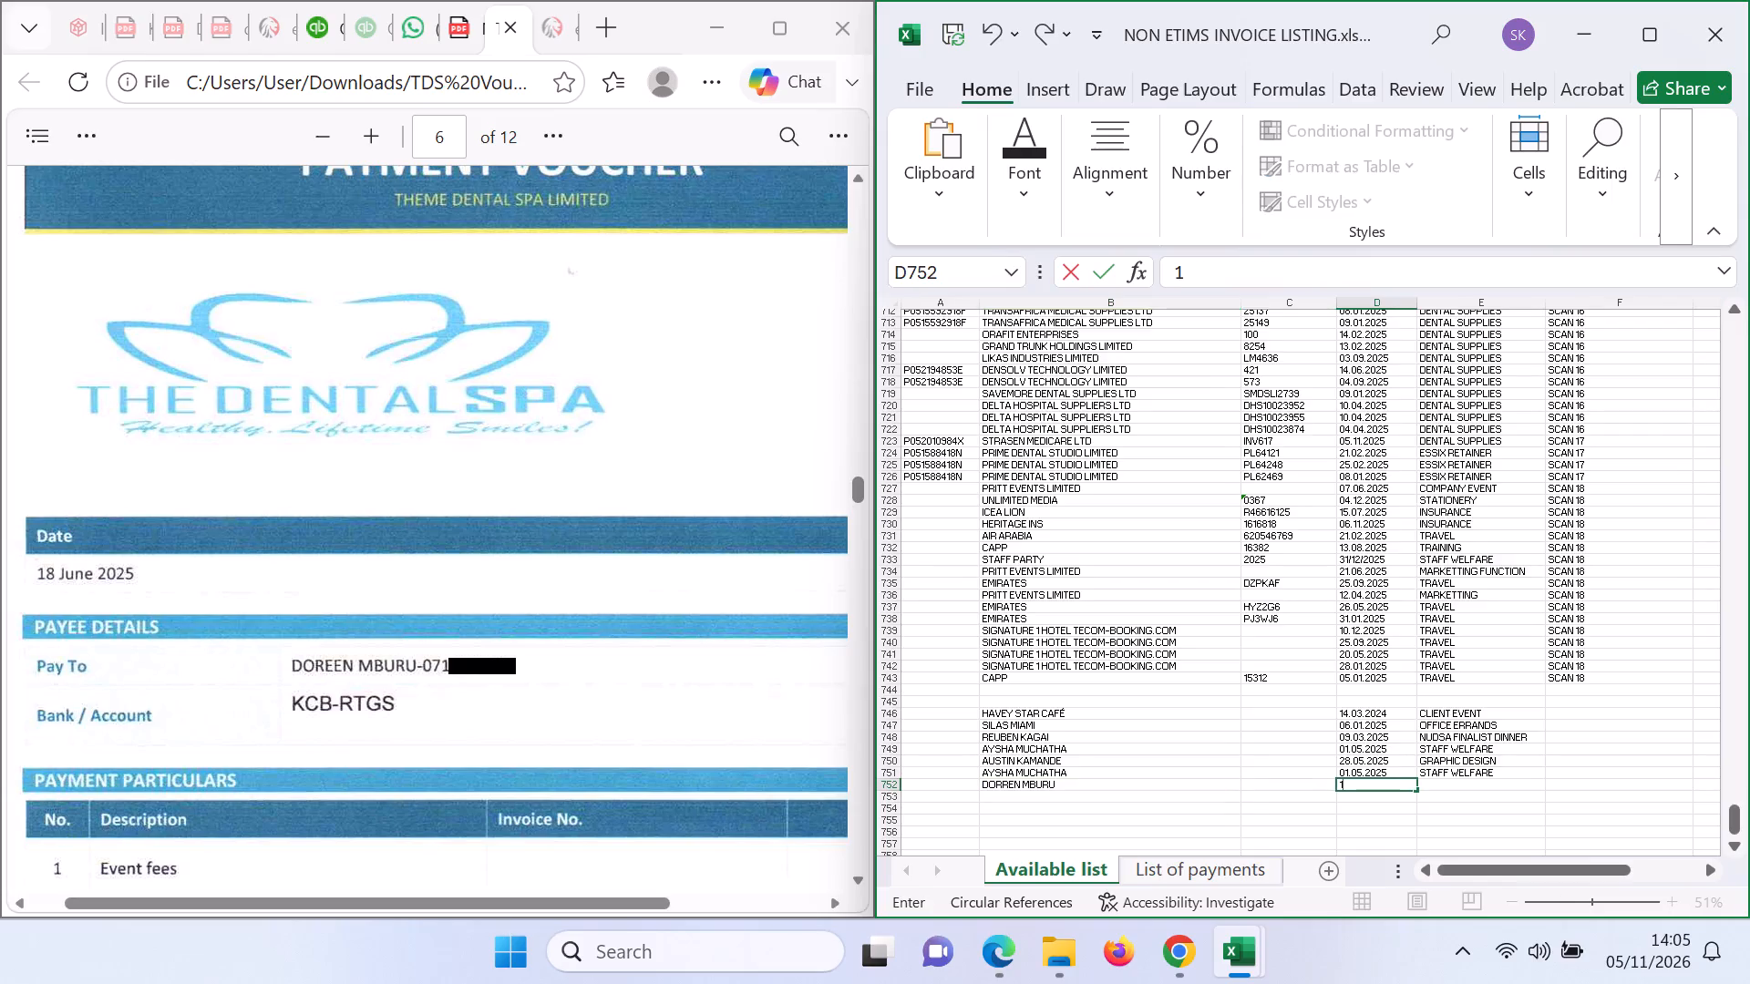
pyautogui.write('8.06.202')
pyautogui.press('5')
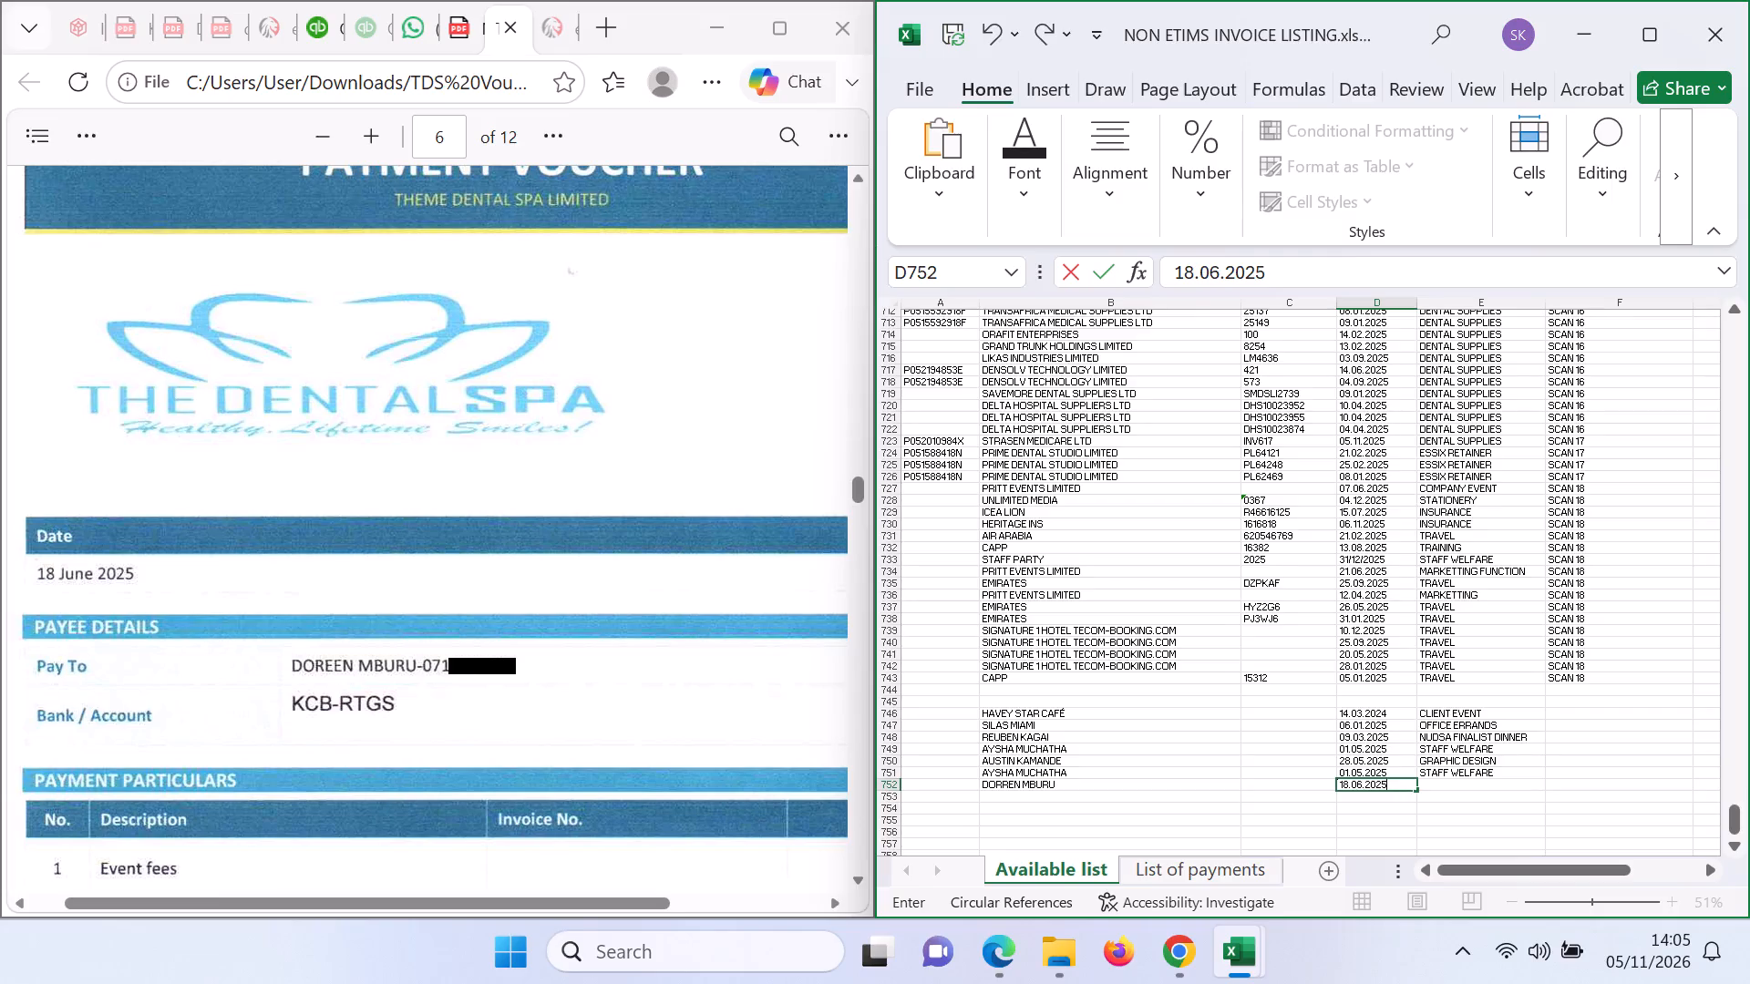
# Enter COMPANY EVENT FEES as the sixth voucher's description in cell E752.
pyautogui.click(1447, 786)
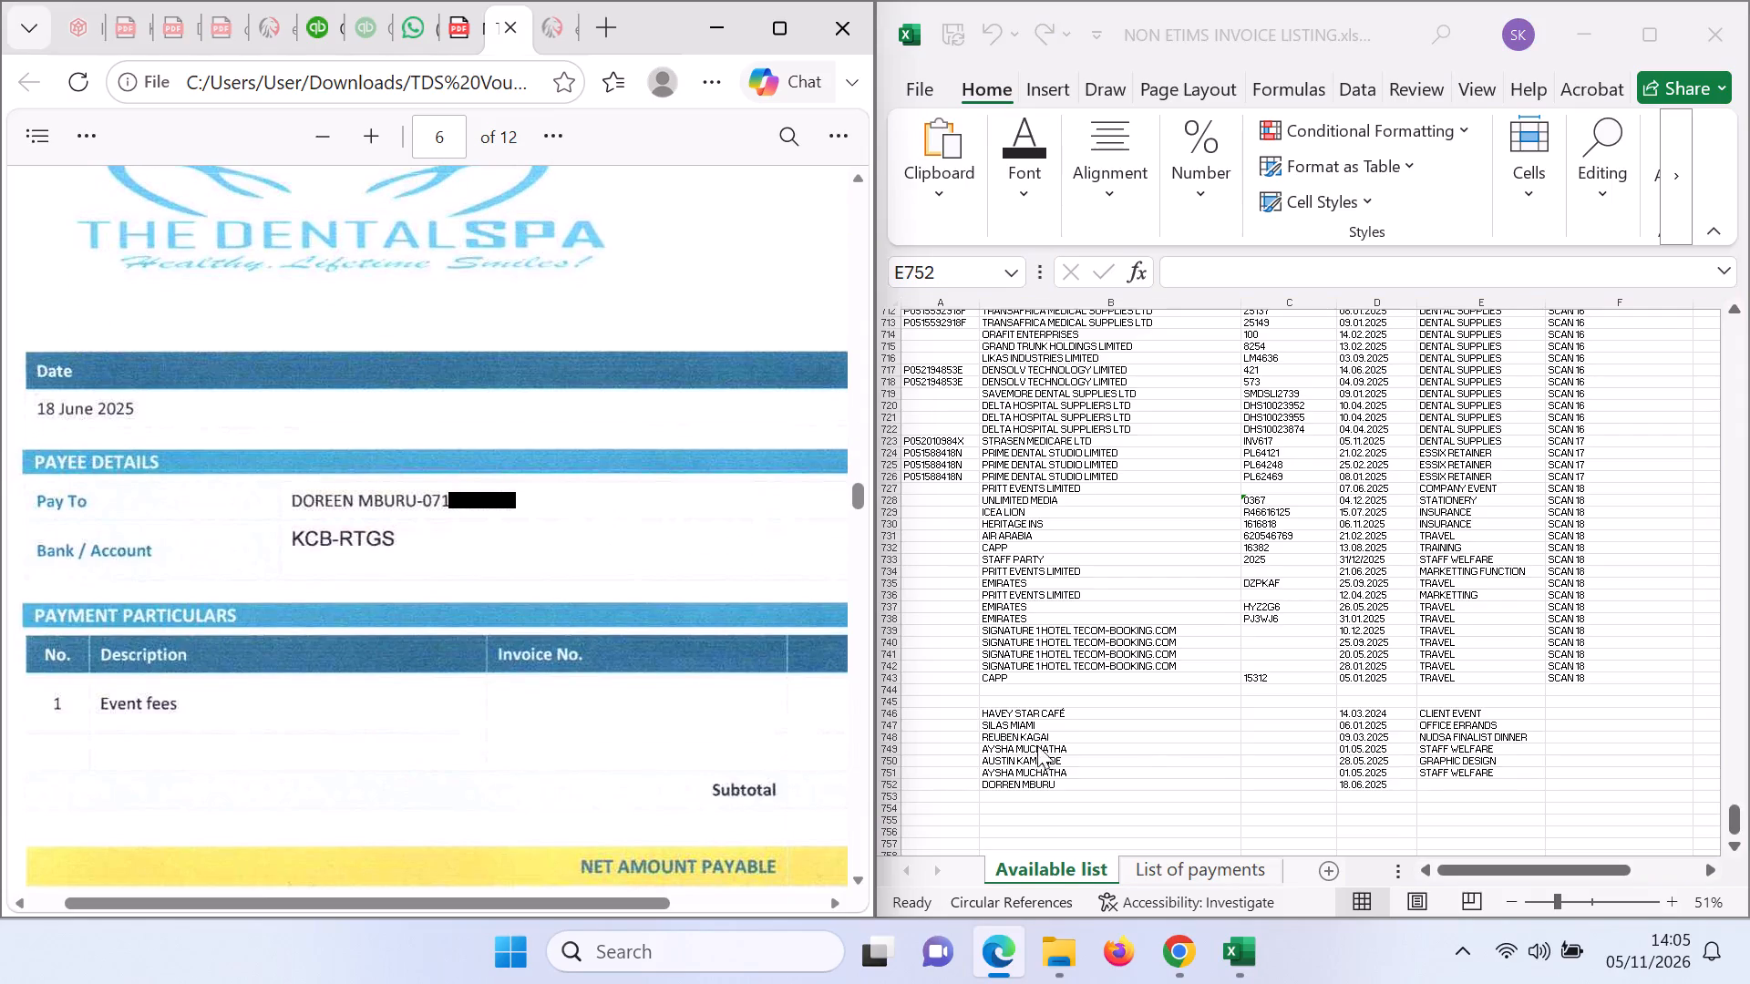
pyautogui.click(1465, 784)
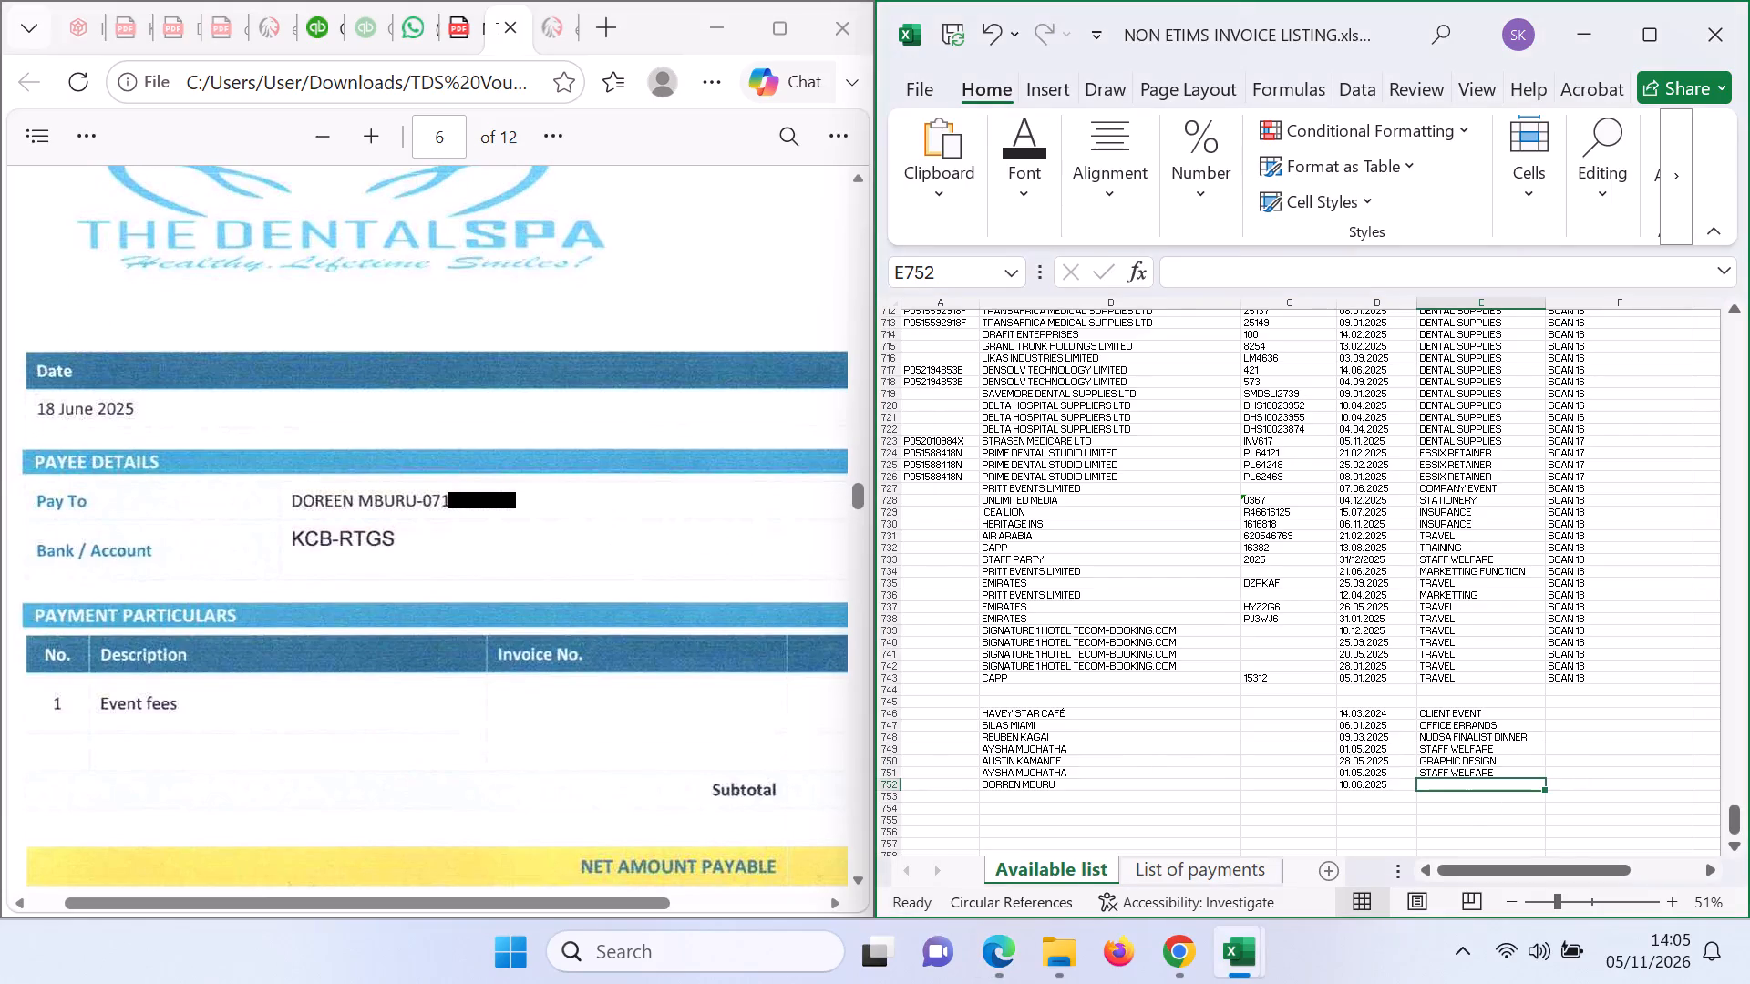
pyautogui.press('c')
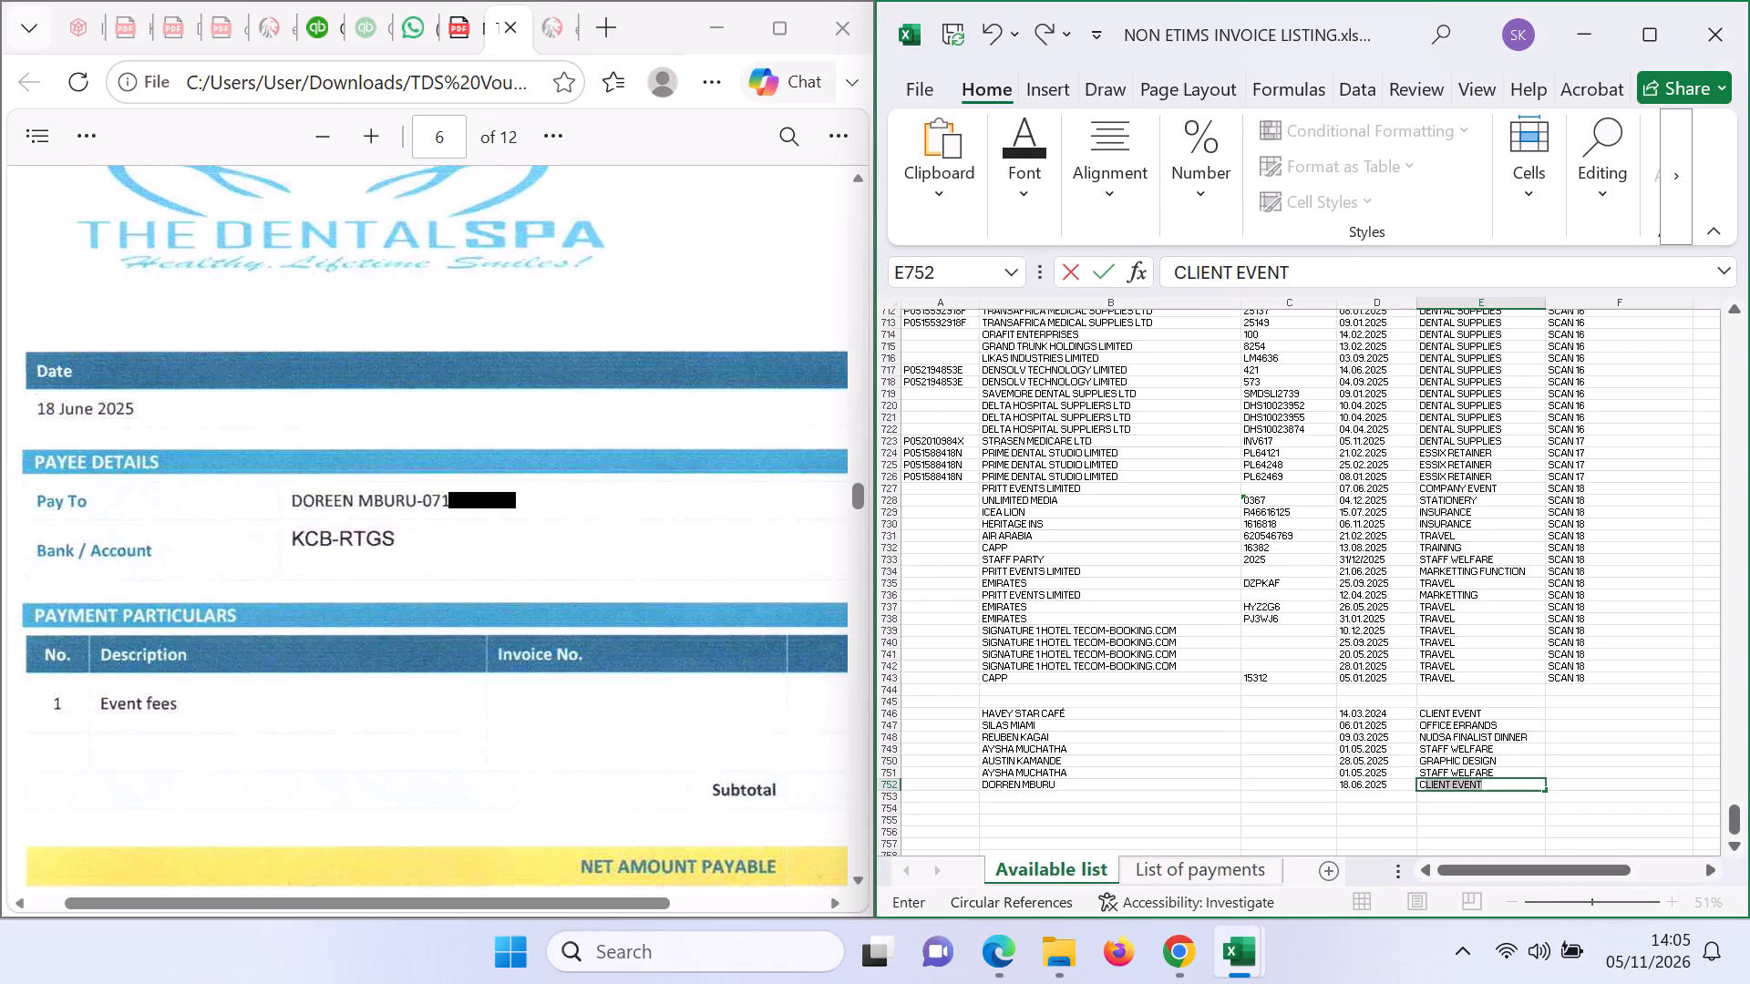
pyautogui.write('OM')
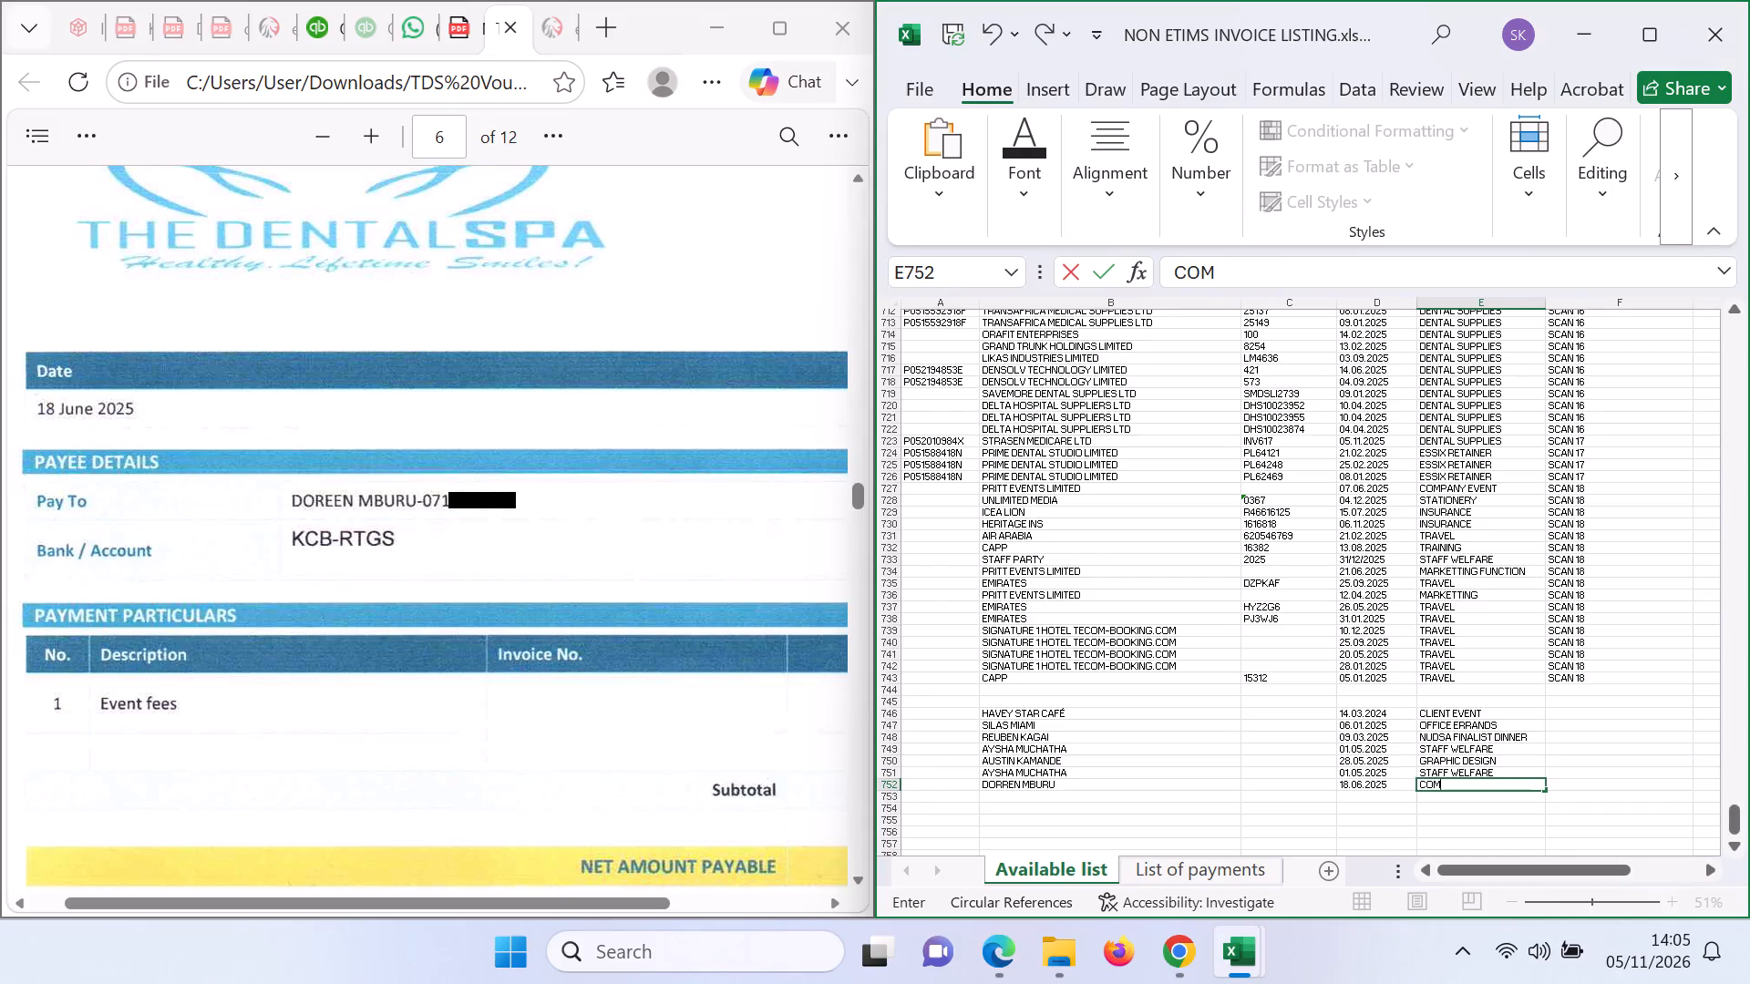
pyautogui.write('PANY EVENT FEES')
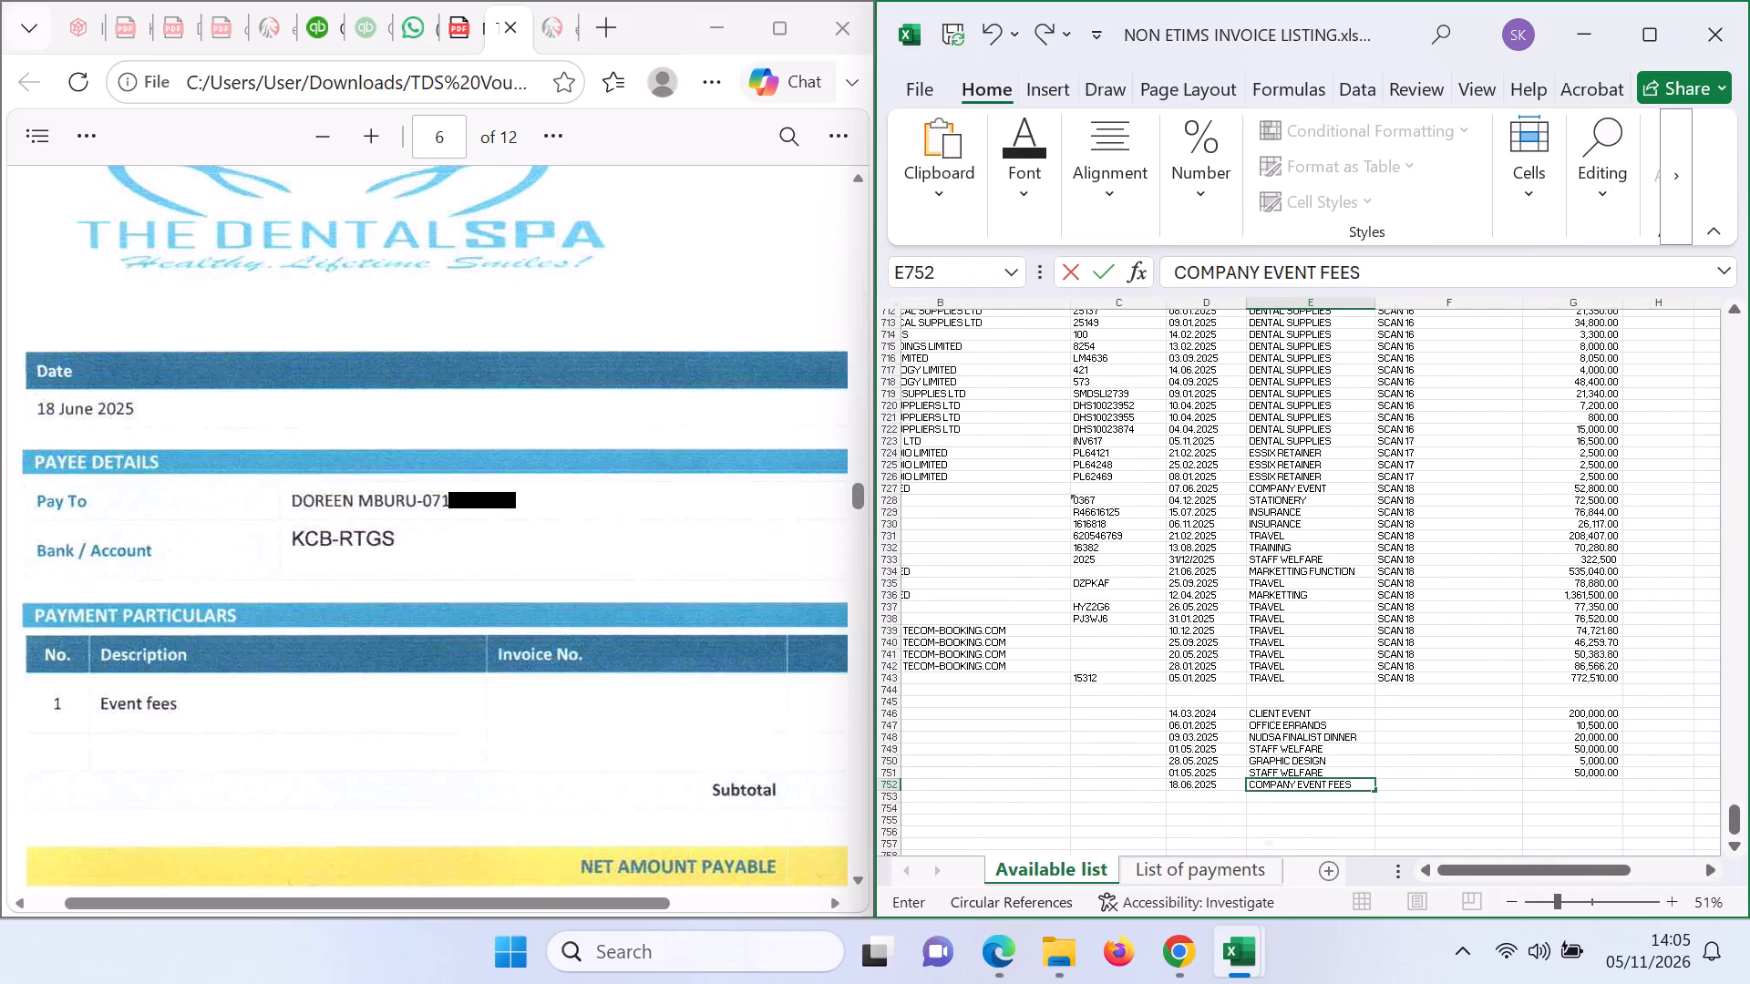
# Enter the sixth voucher's amount as 25000 in cell G752.
pyautogui.click(1581, 784)
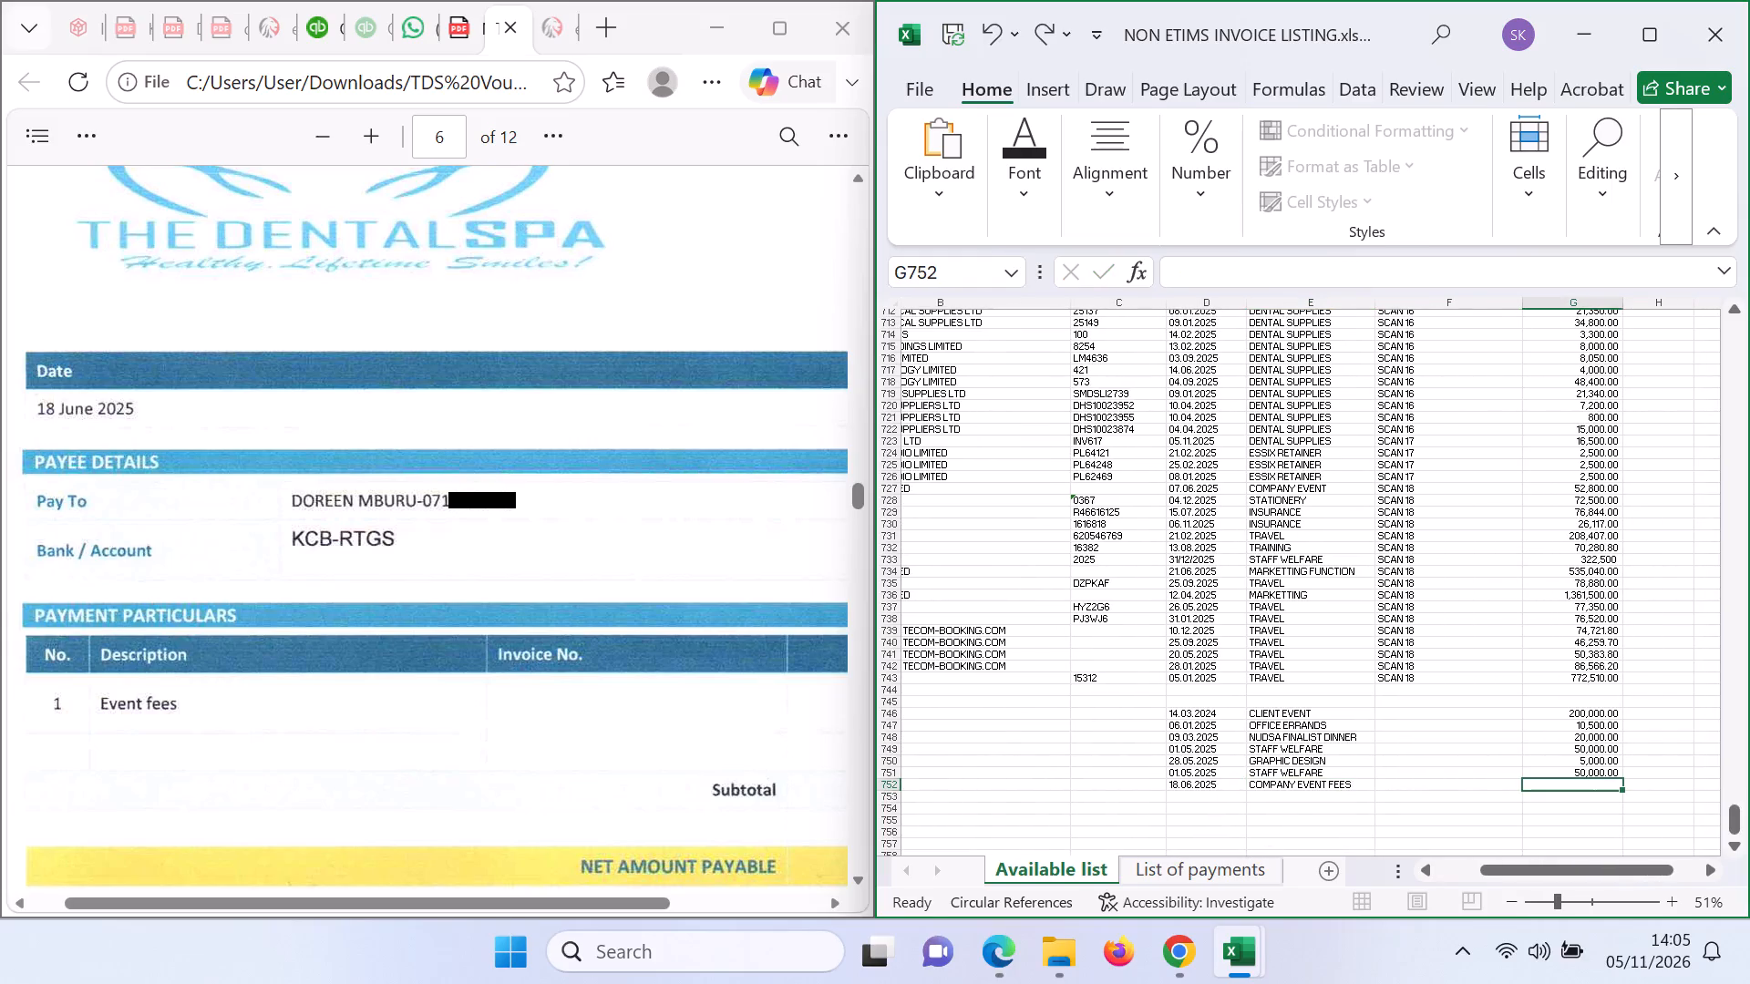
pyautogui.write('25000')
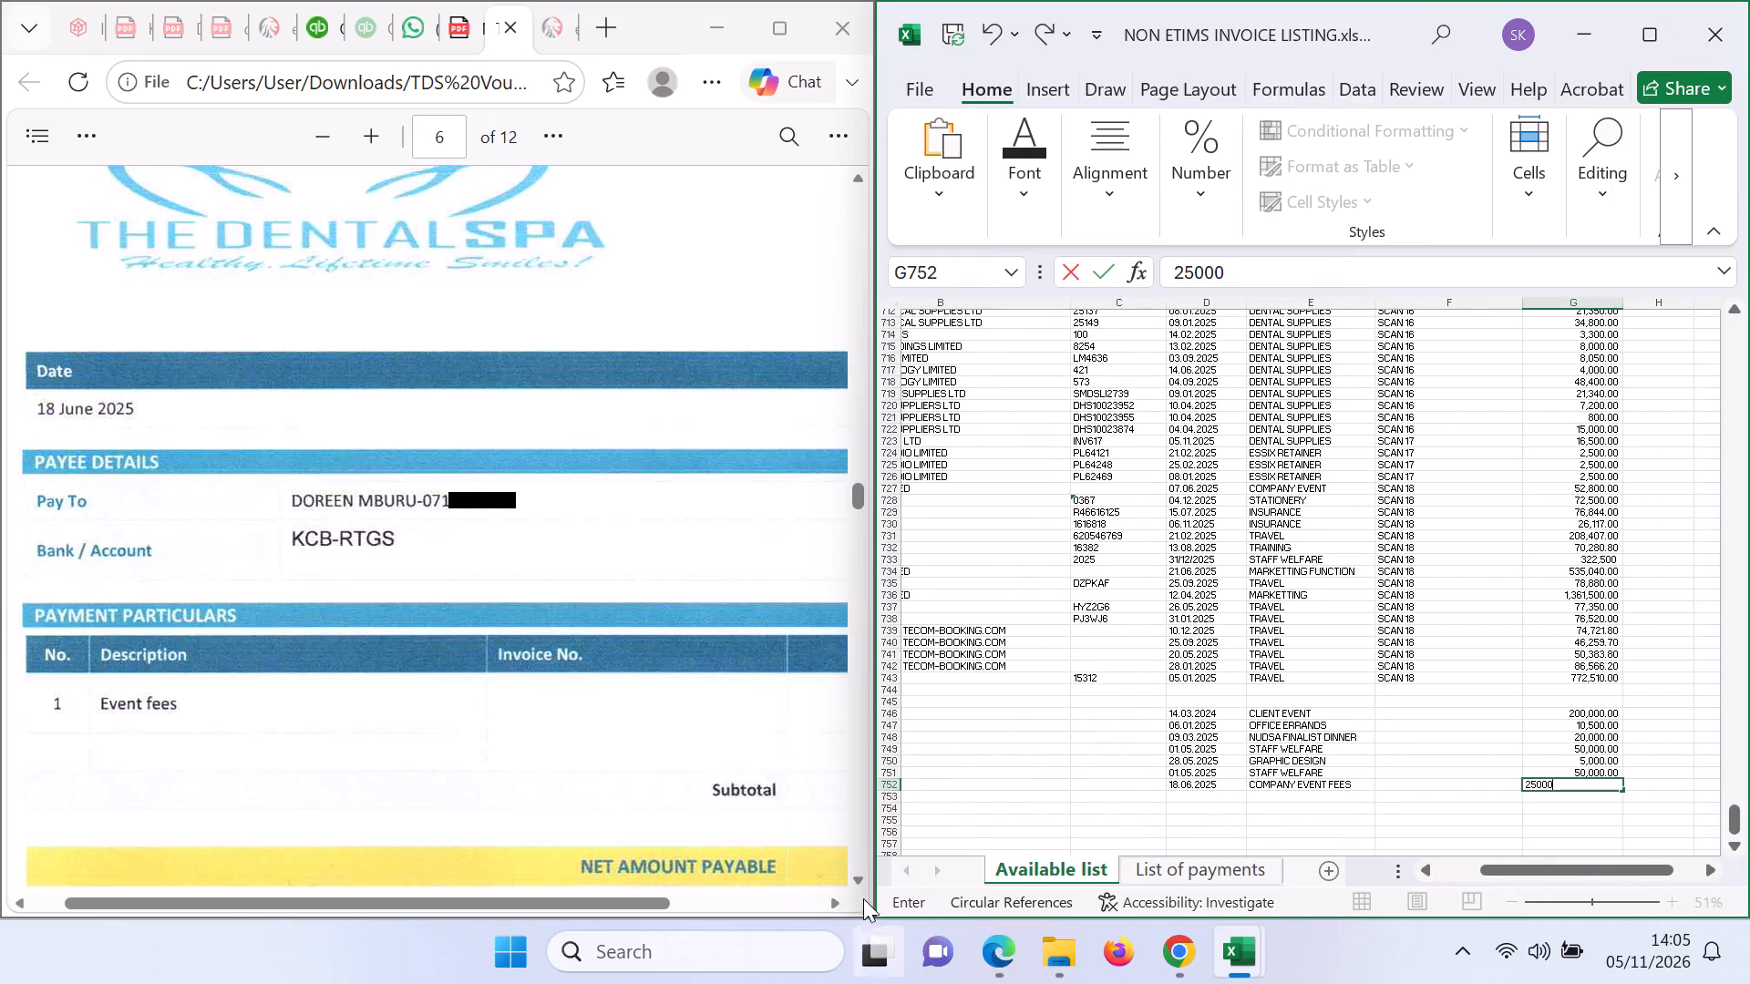
# Go to the seventh voucher on page 7 of the PDF and enter its pastry supplier payee in cell B753.
pyautogui.click(860, 881)
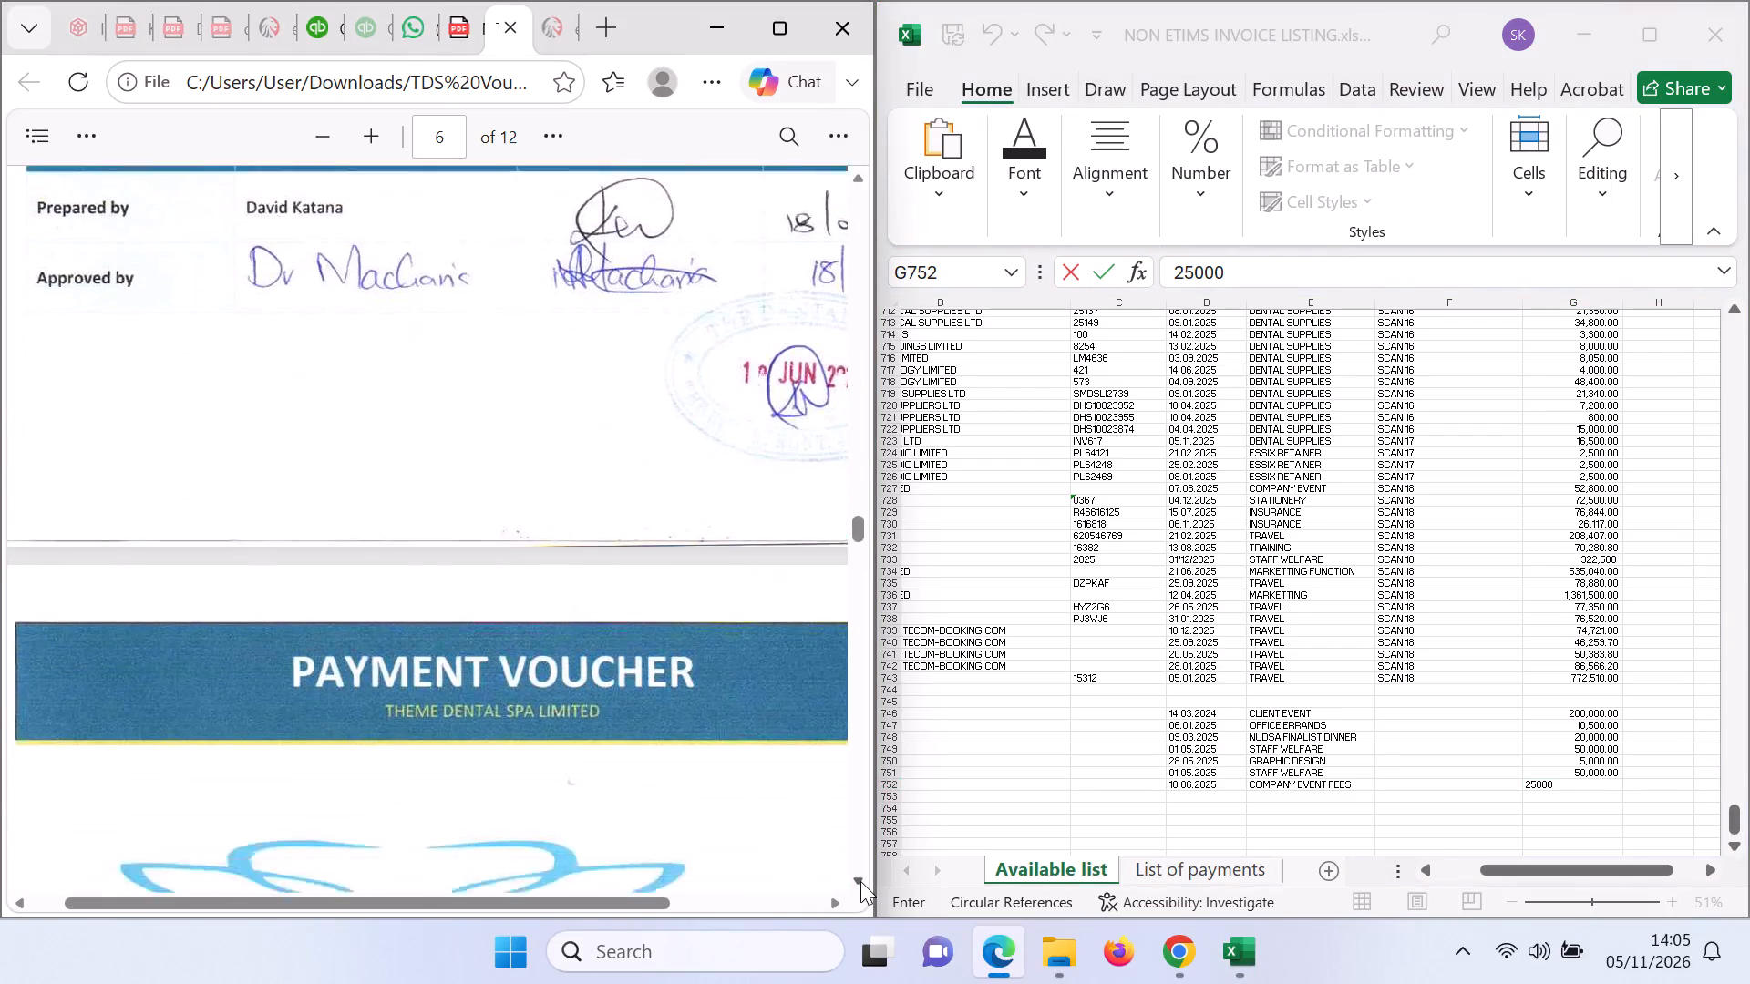
pyautogui.click(860, 881)
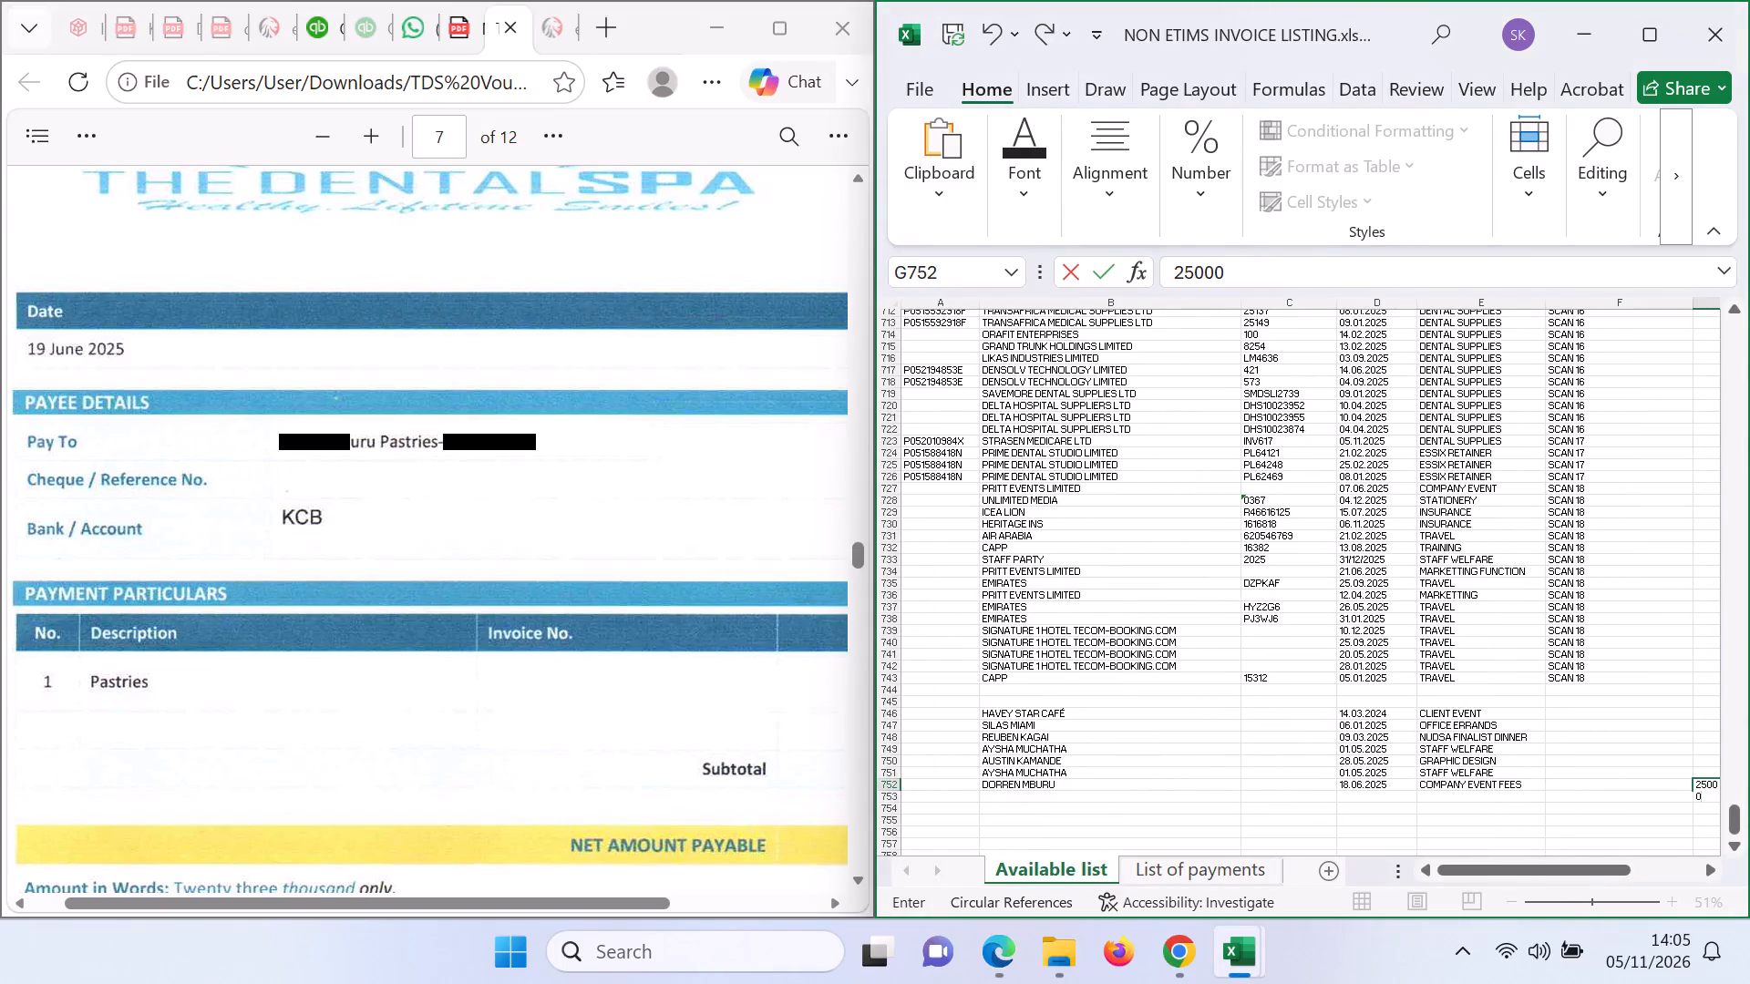
pyautogui.click(1014, 799)
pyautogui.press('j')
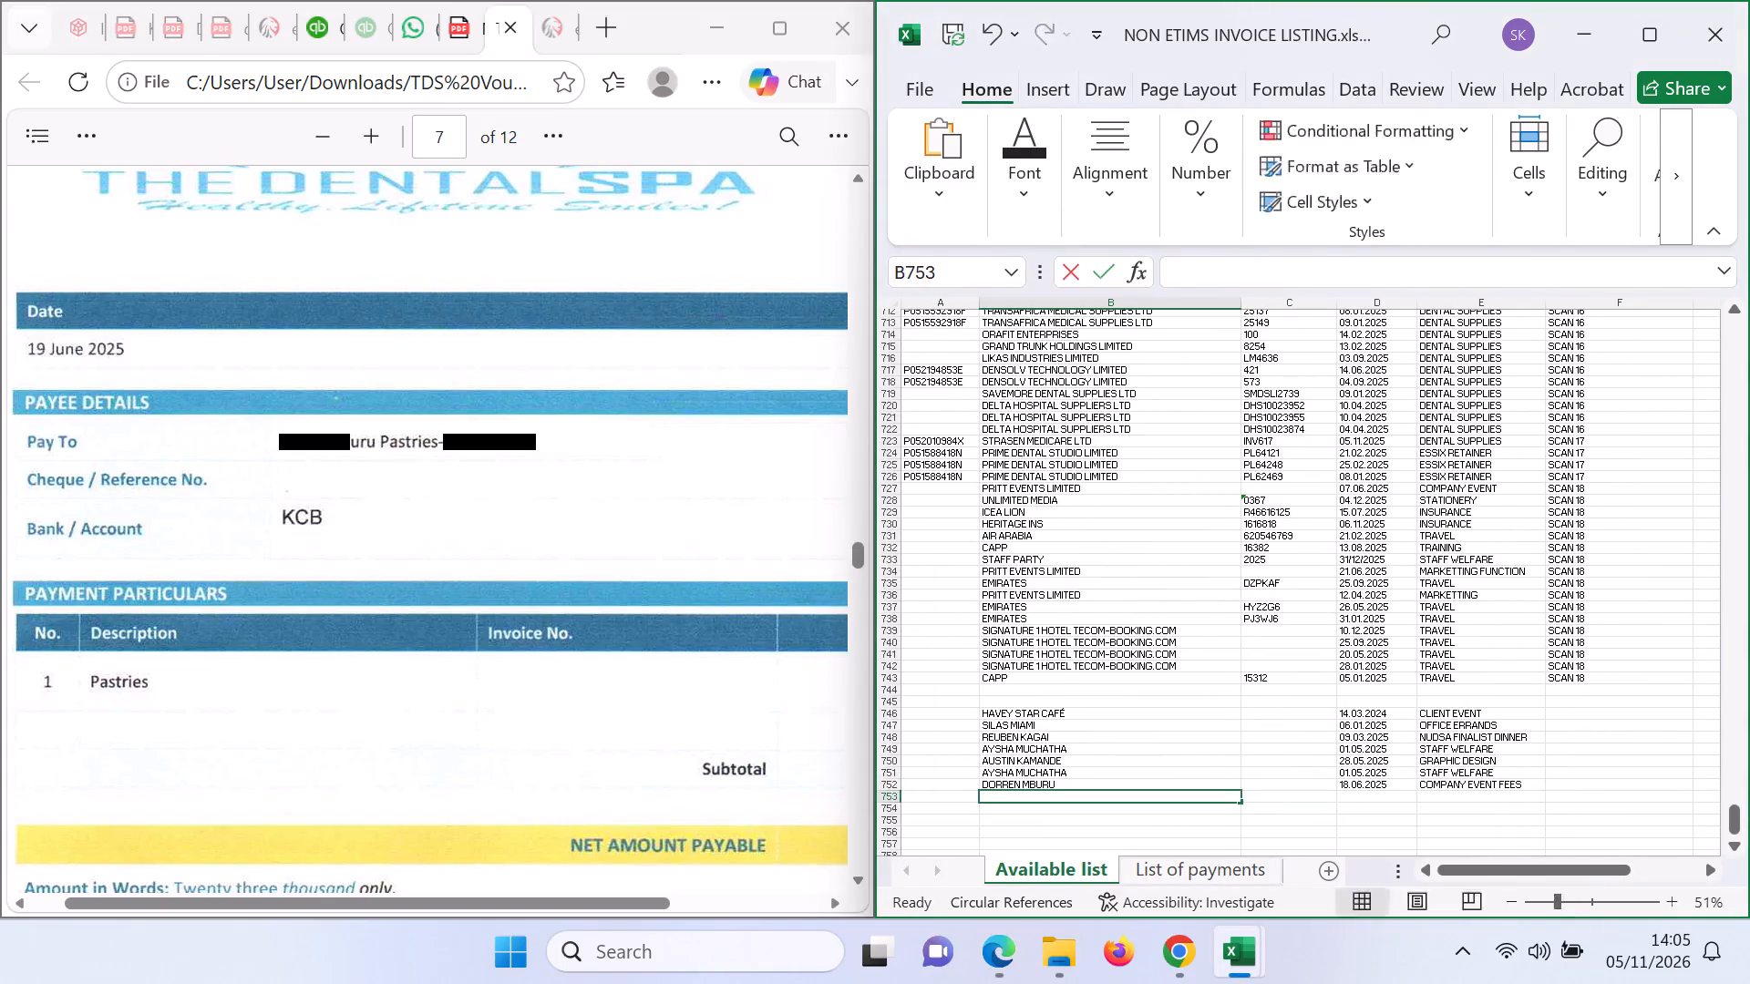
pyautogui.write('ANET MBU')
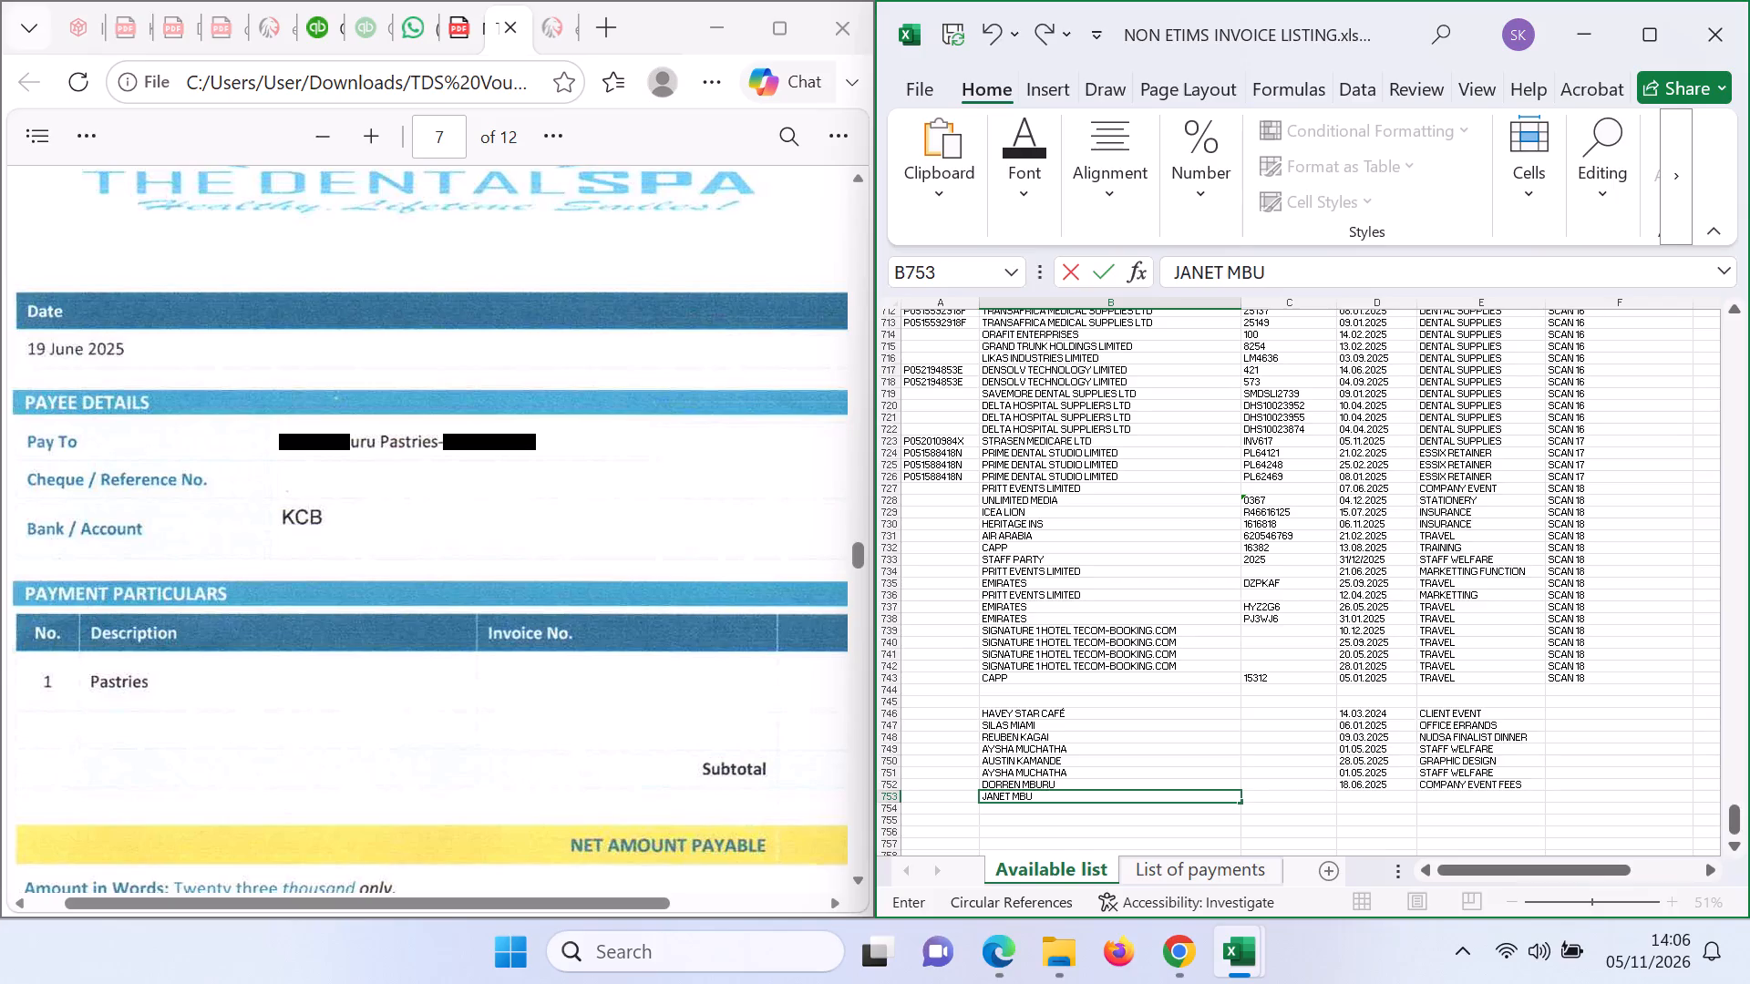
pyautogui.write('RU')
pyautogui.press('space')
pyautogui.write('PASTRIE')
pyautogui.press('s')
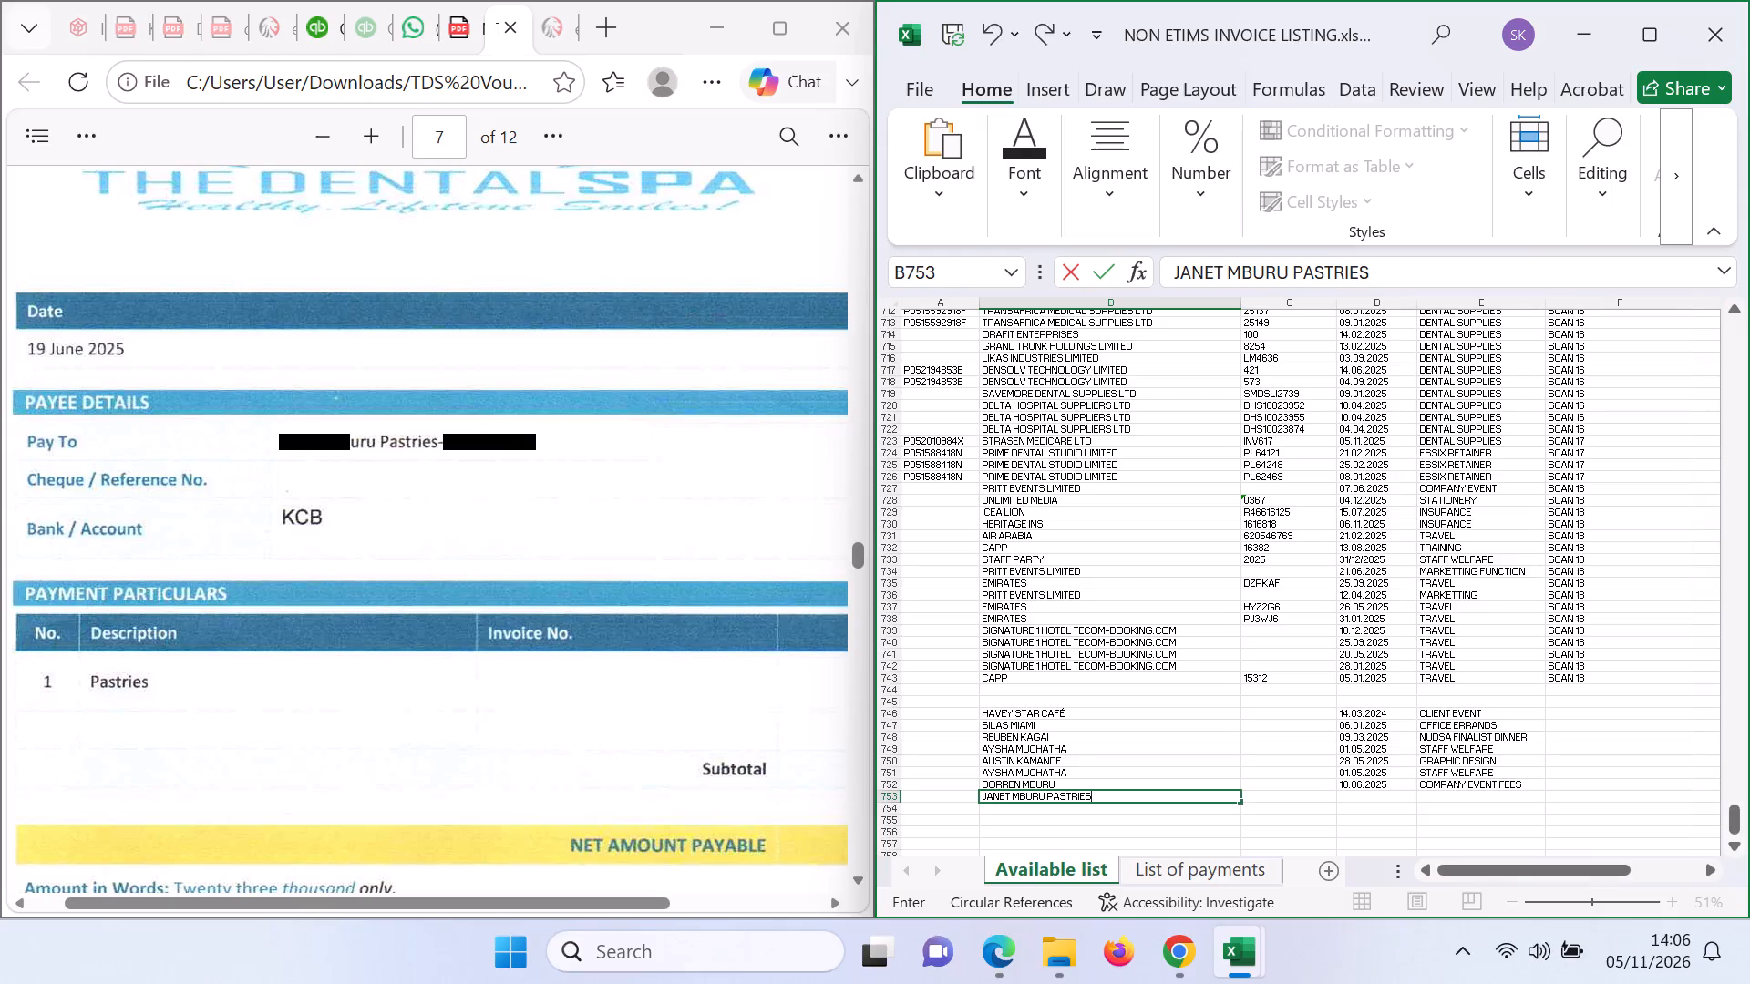
# Enter the seventh voucher's date as 19.06.2025 in cell D753.
pyautogui.click(1362, 797)
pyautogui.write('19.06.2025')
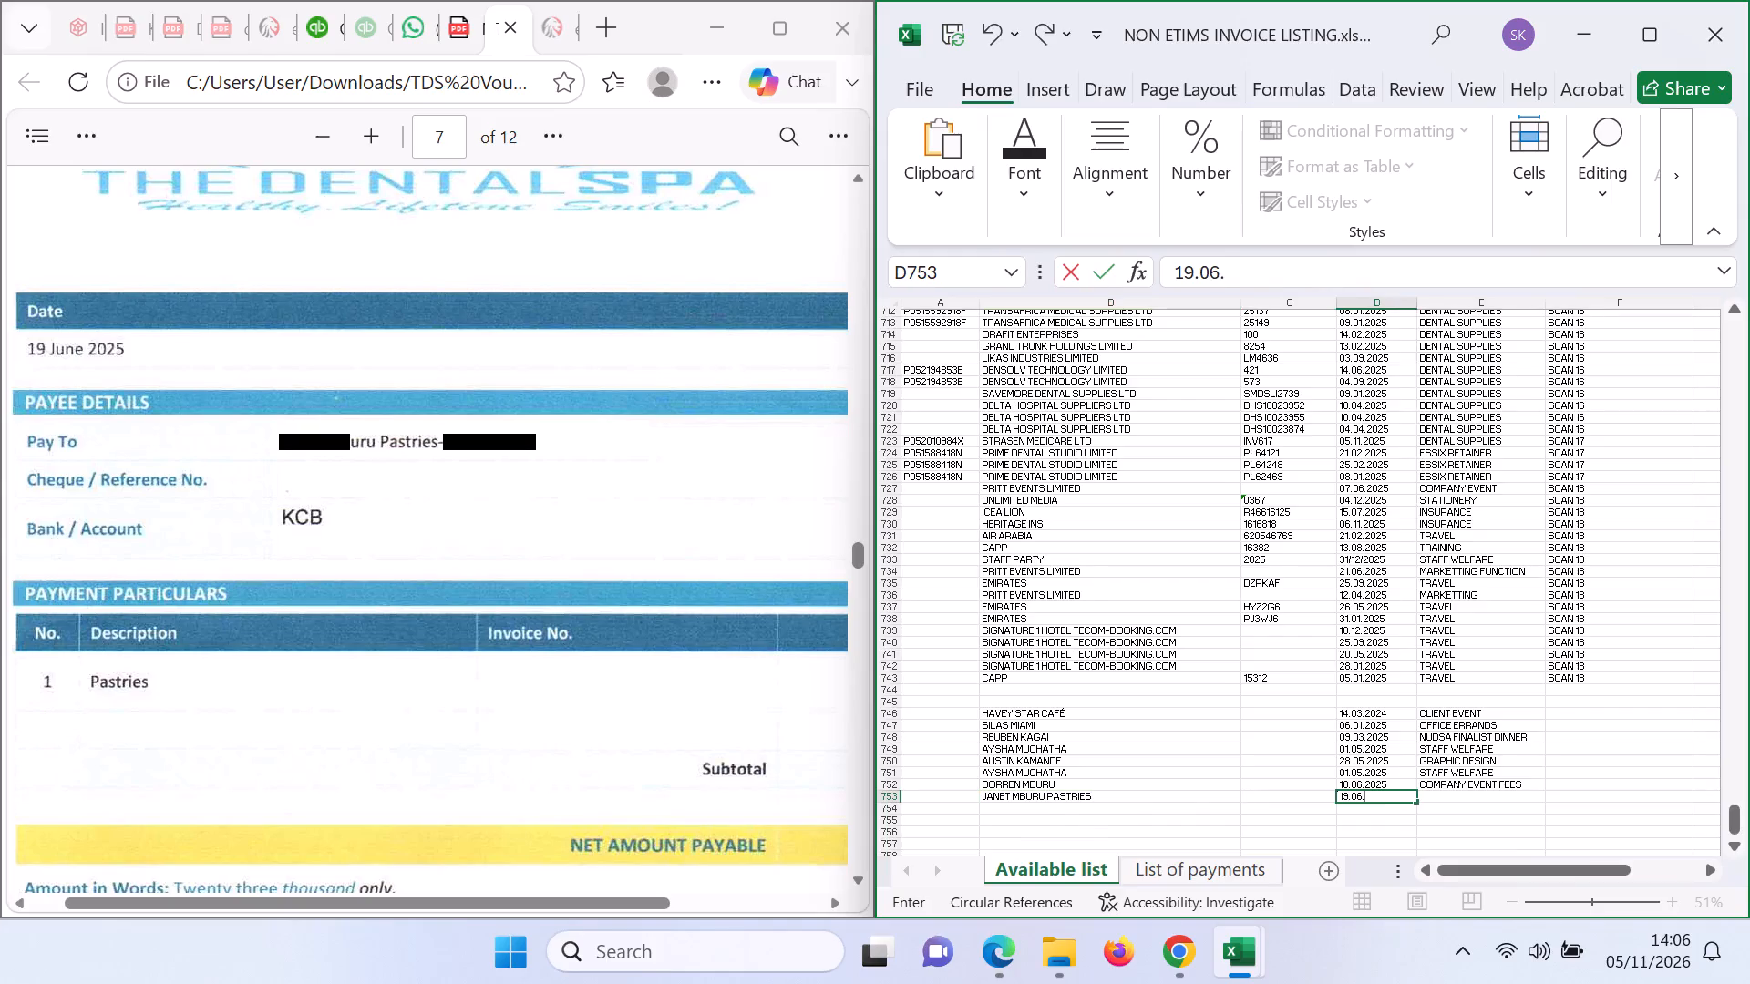
# Enter FOOD SUPPLIES as the seventh voucher's description in cell E753.
pyautogui.click(1465, 796)
pyautogui.click(1462, 795)
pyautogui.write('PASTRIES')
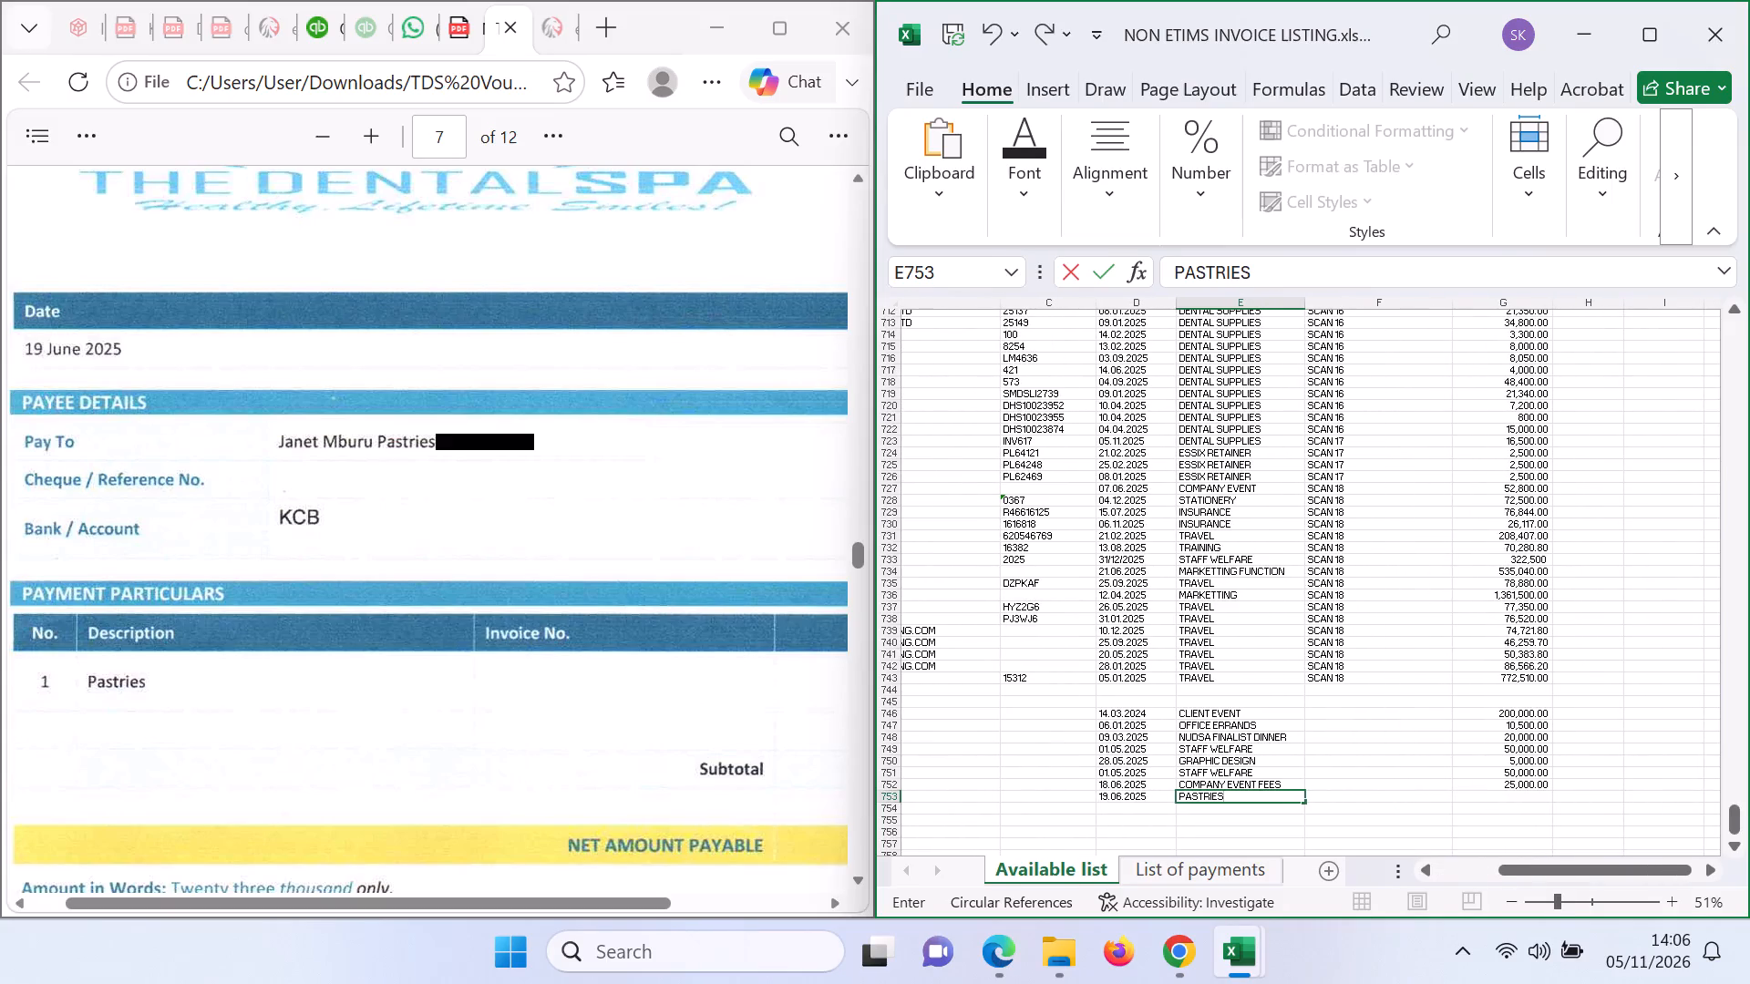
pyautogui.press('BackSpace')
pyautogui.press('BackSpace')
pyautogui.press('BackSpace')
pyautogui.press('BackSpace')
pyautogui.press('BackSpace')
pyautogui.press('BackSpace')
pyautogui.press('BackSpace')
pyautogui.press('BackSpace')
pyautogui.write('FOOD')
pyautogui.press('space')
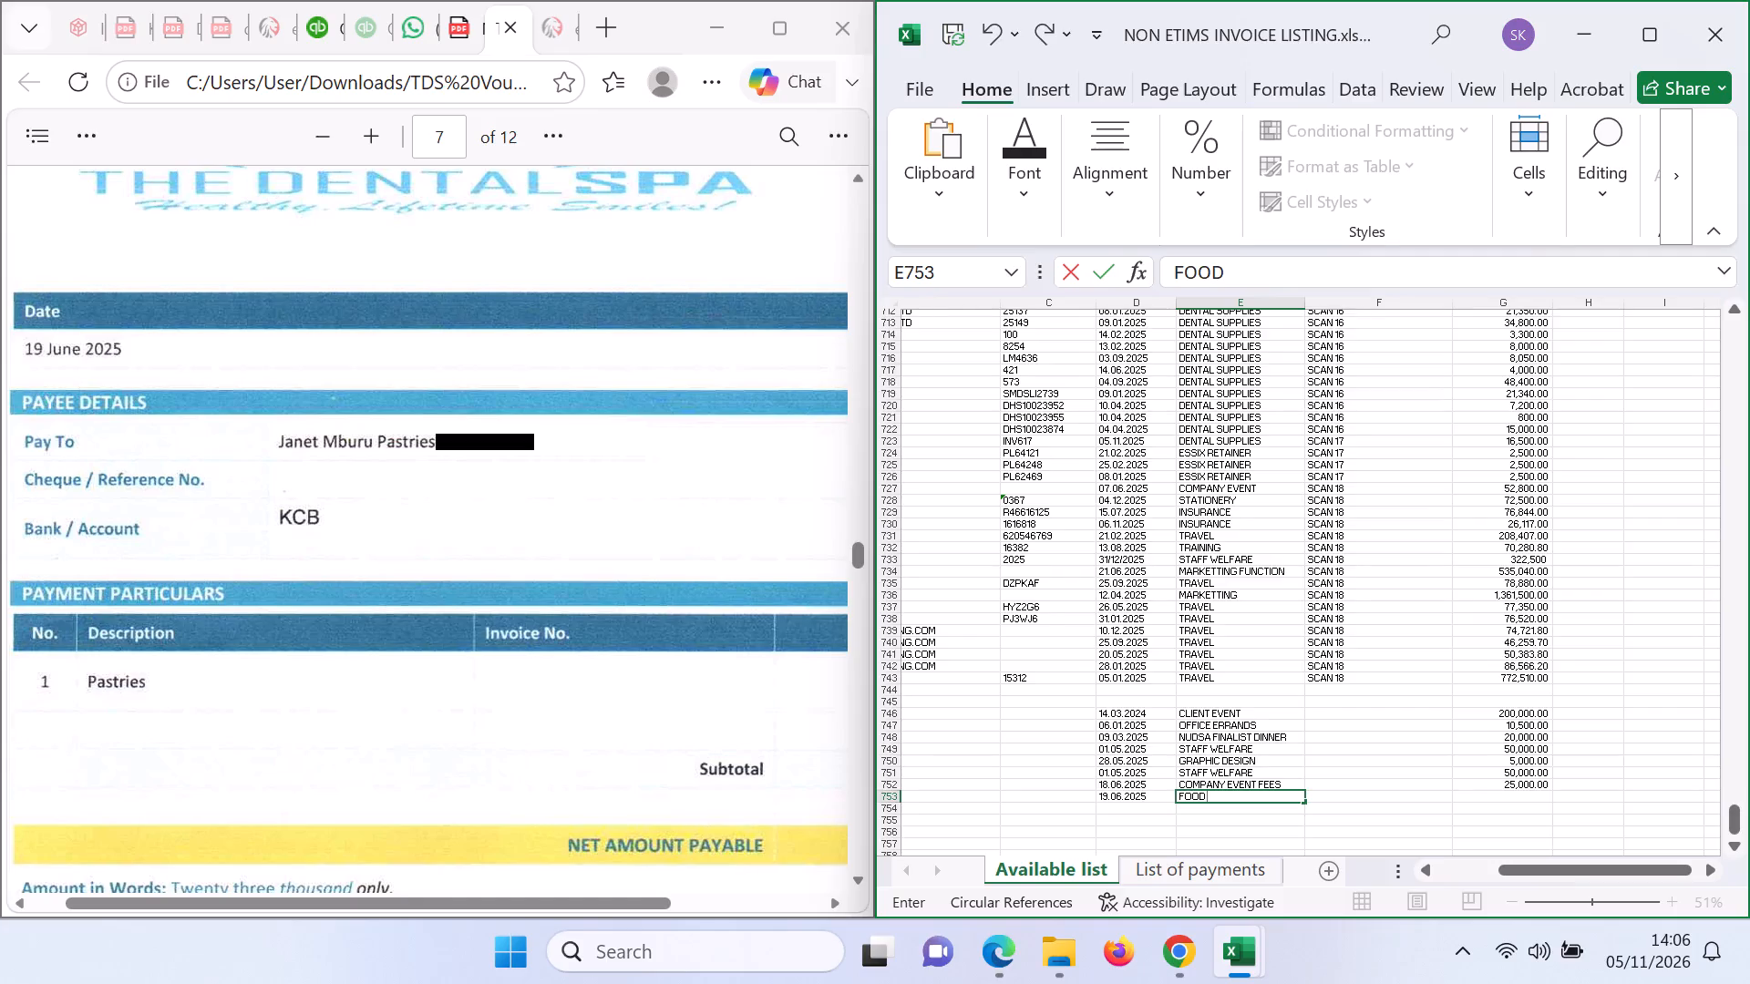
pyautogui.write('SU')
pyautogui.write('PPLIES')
# Enter the seventh voucher's amount as 23000 in cell G753.
pyautogui.click(1515, 799)
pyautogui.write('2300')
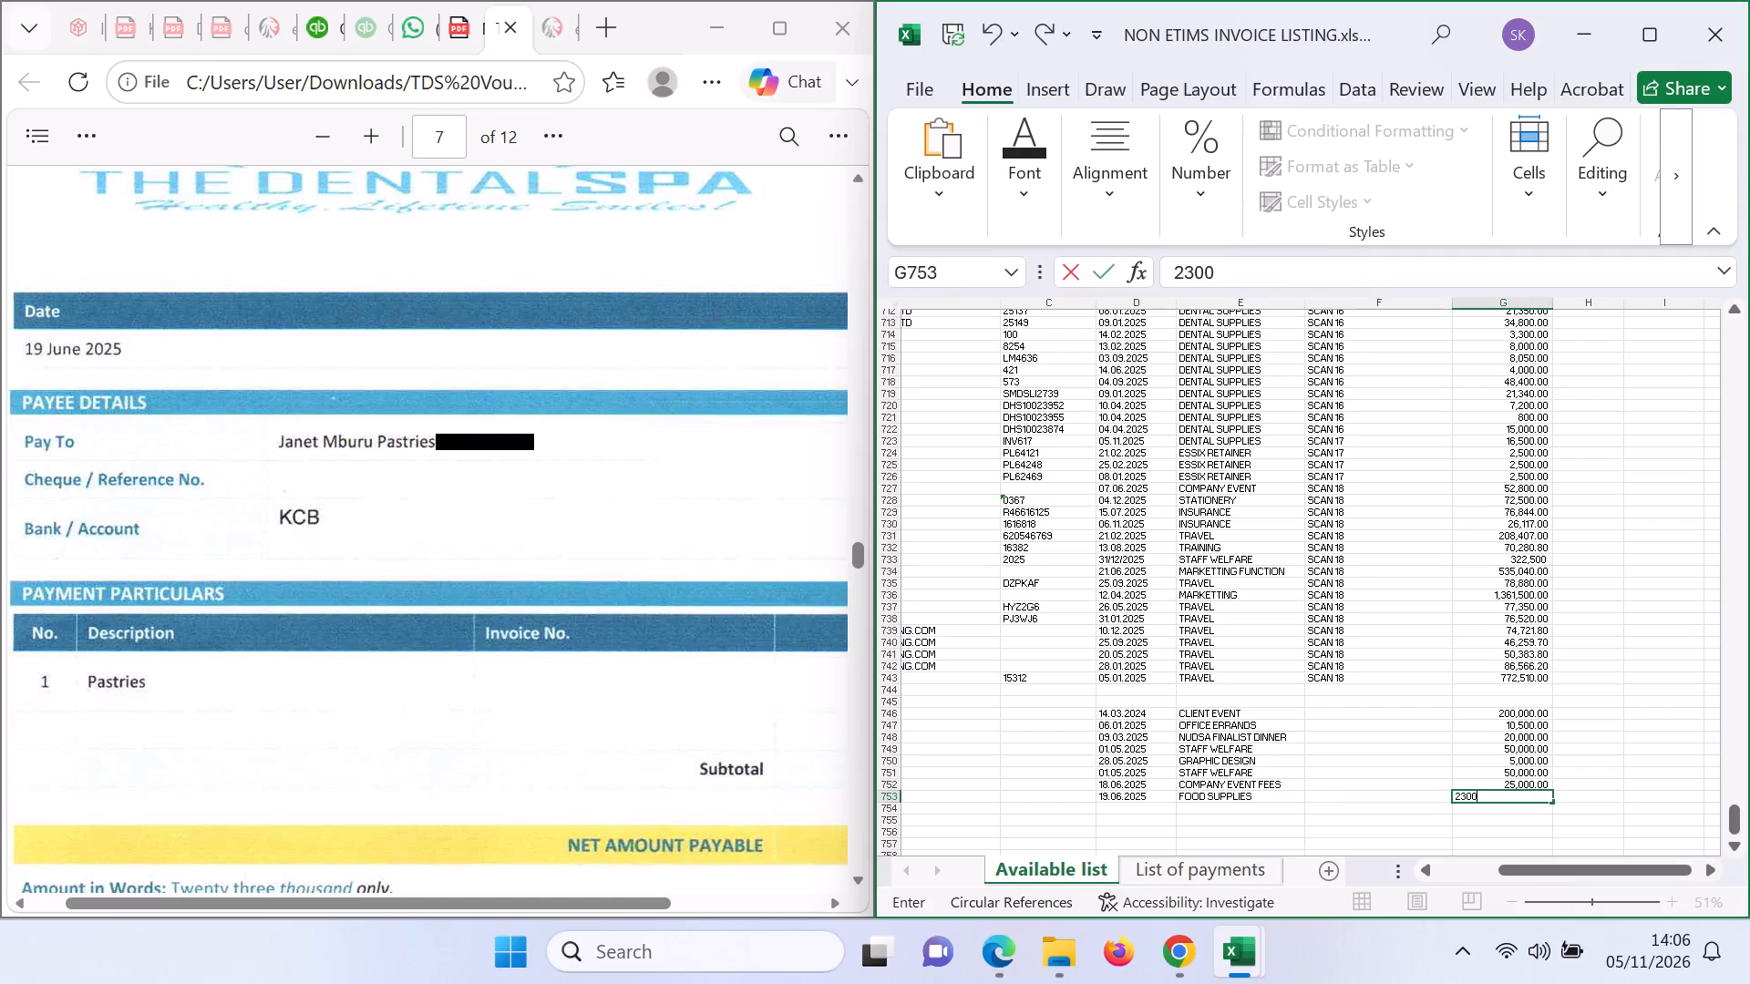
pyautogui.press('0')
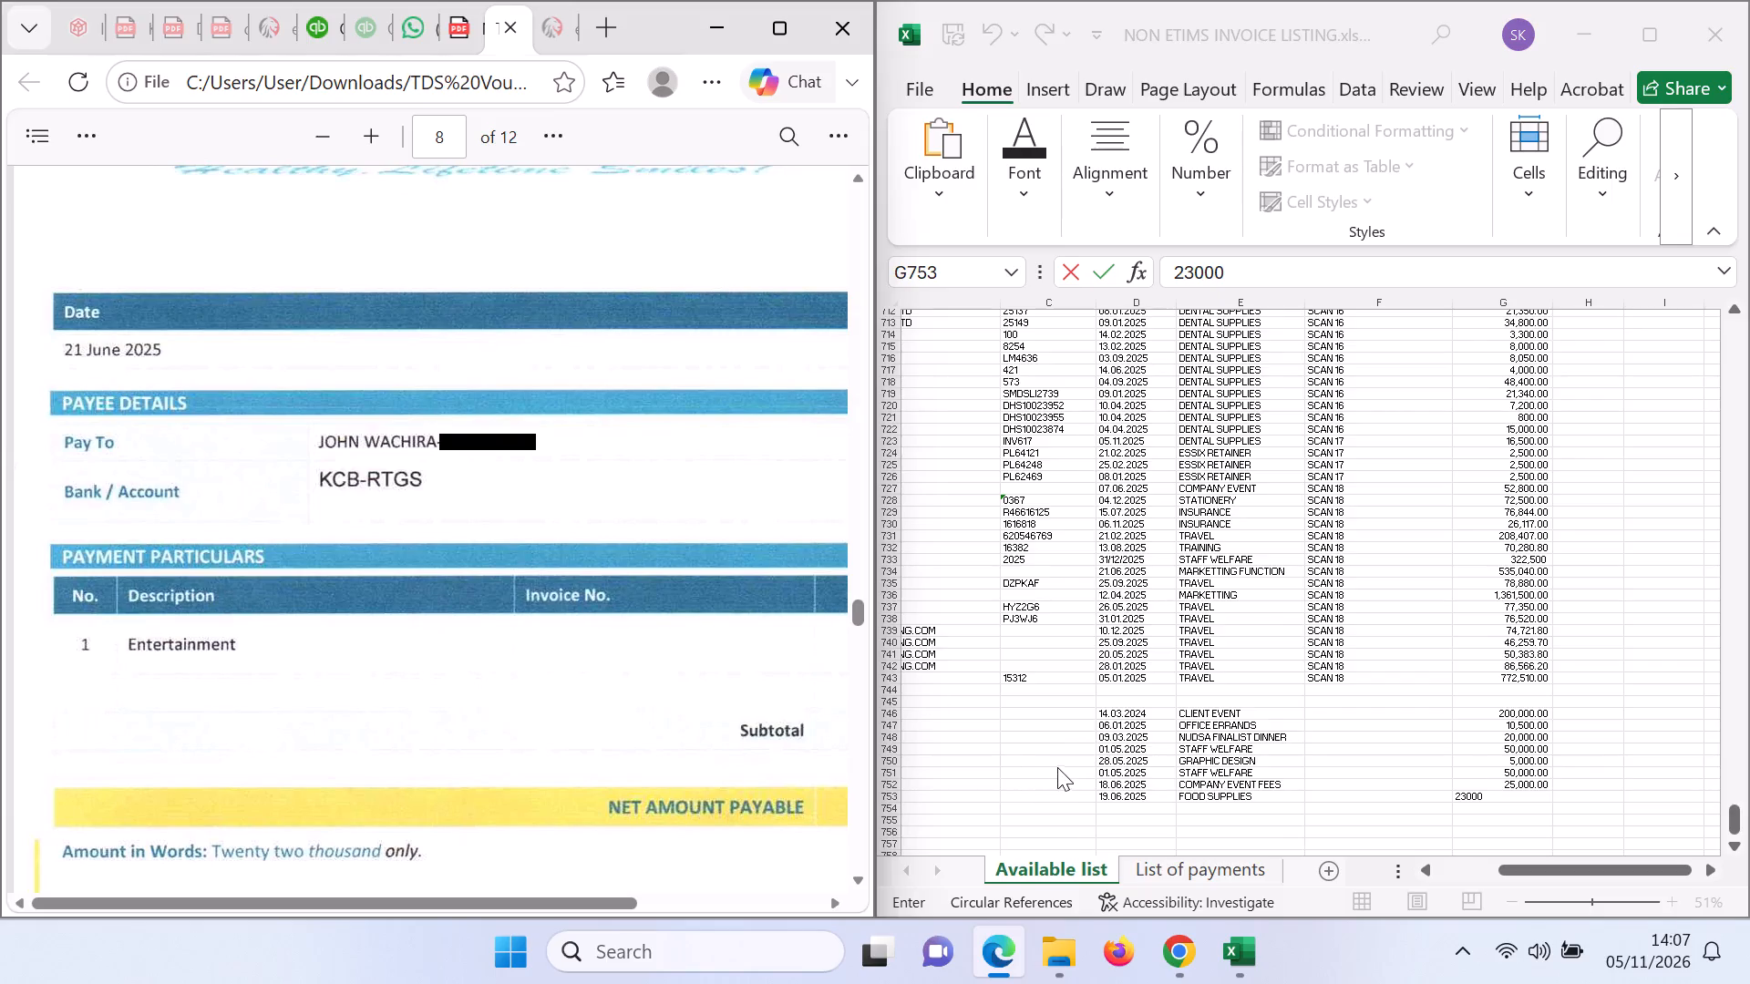
# Enter the eighth voucher's date as 21.06.2025 in cell D754 and its payee from page 8 in cell B754.
pyautogui.click(1127, 812)
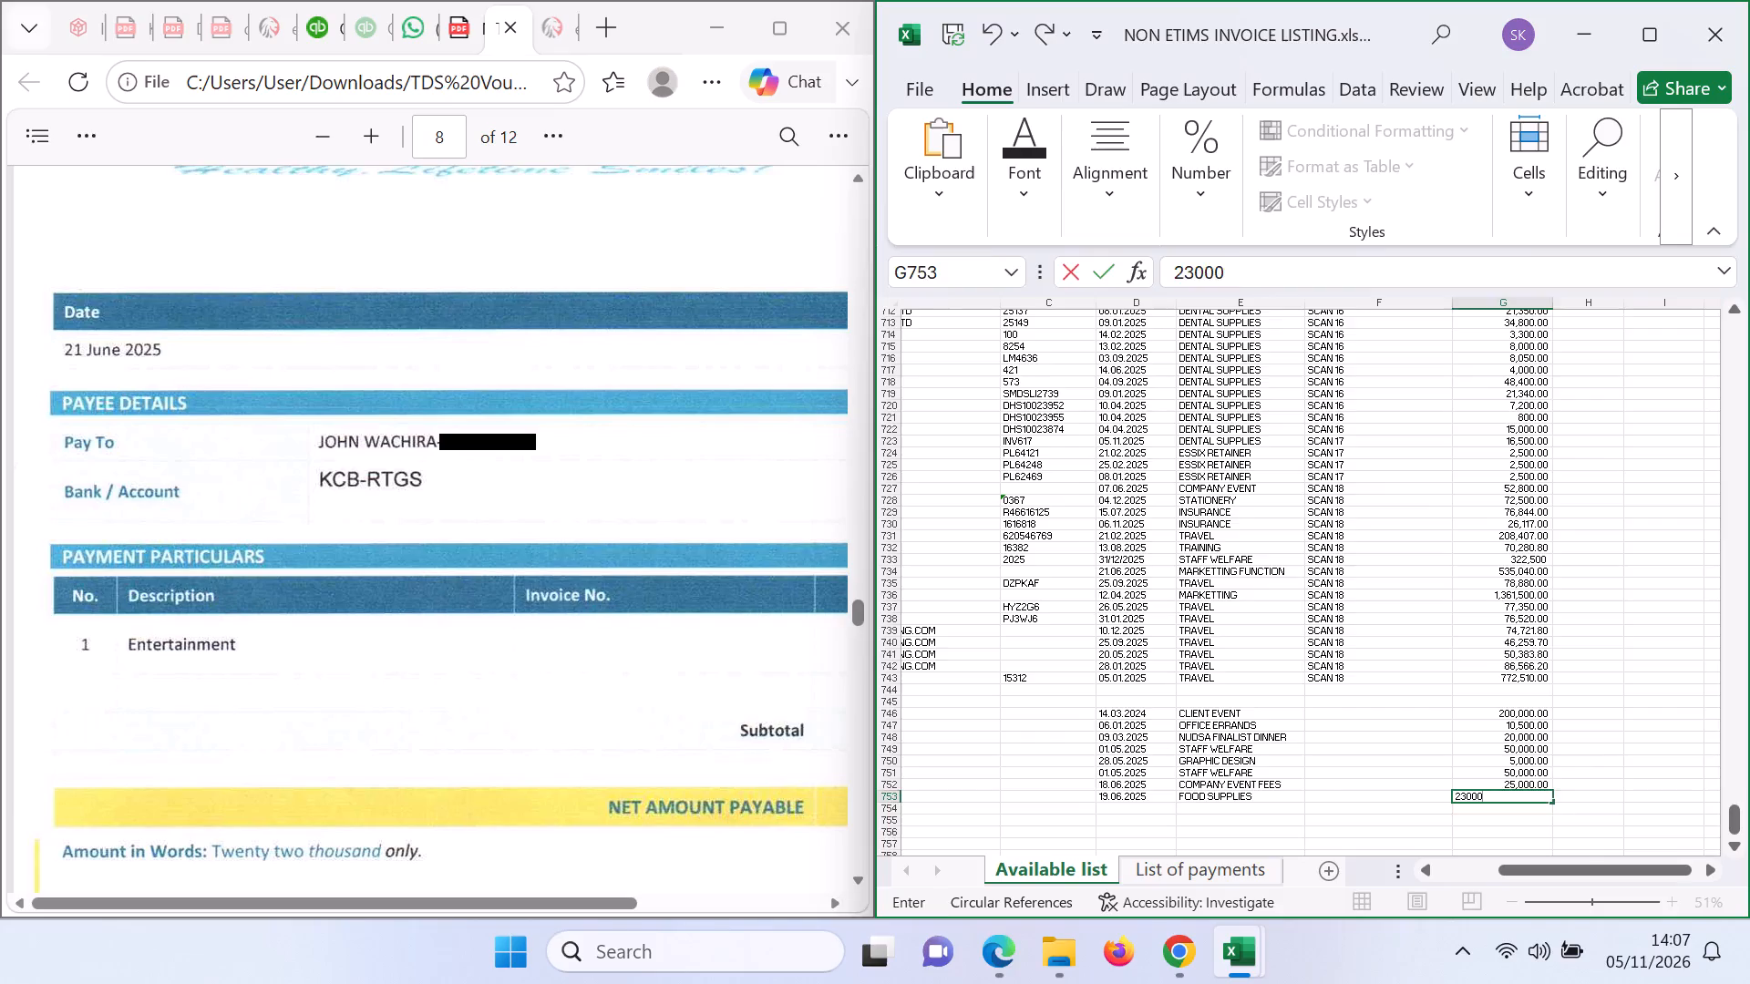
pyautogui.click(1119, 811)
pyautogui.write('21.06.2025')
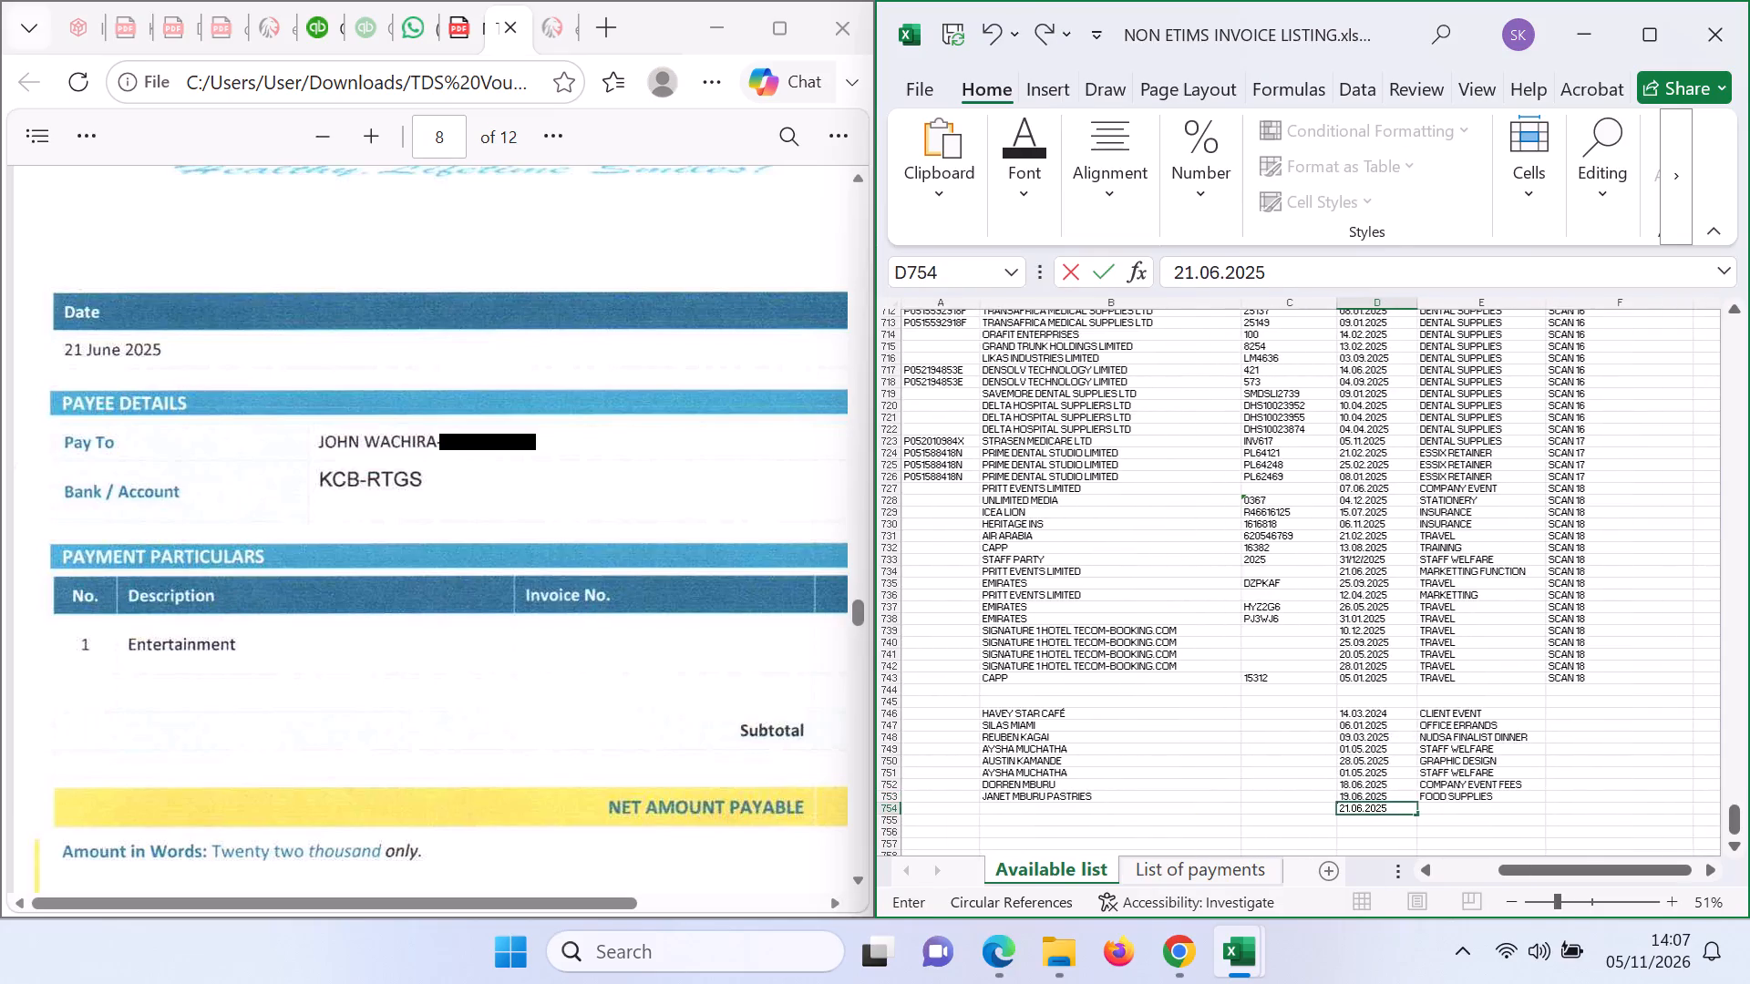
pyautogui.click(1029, 812)
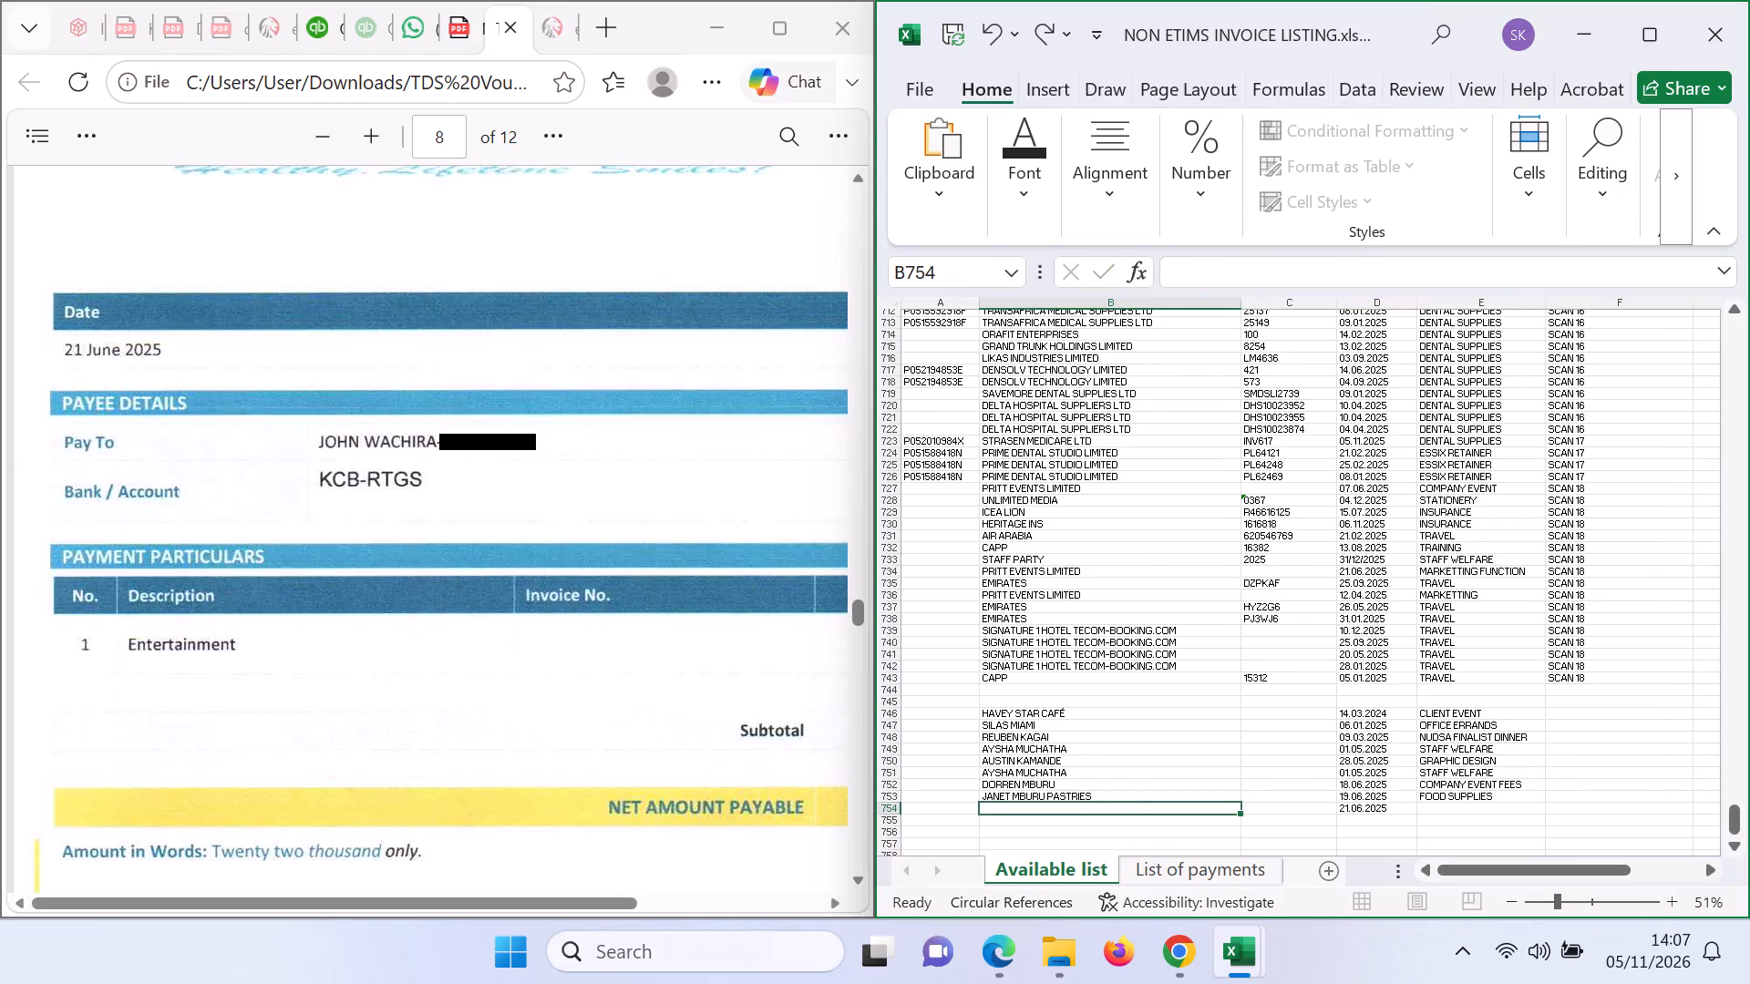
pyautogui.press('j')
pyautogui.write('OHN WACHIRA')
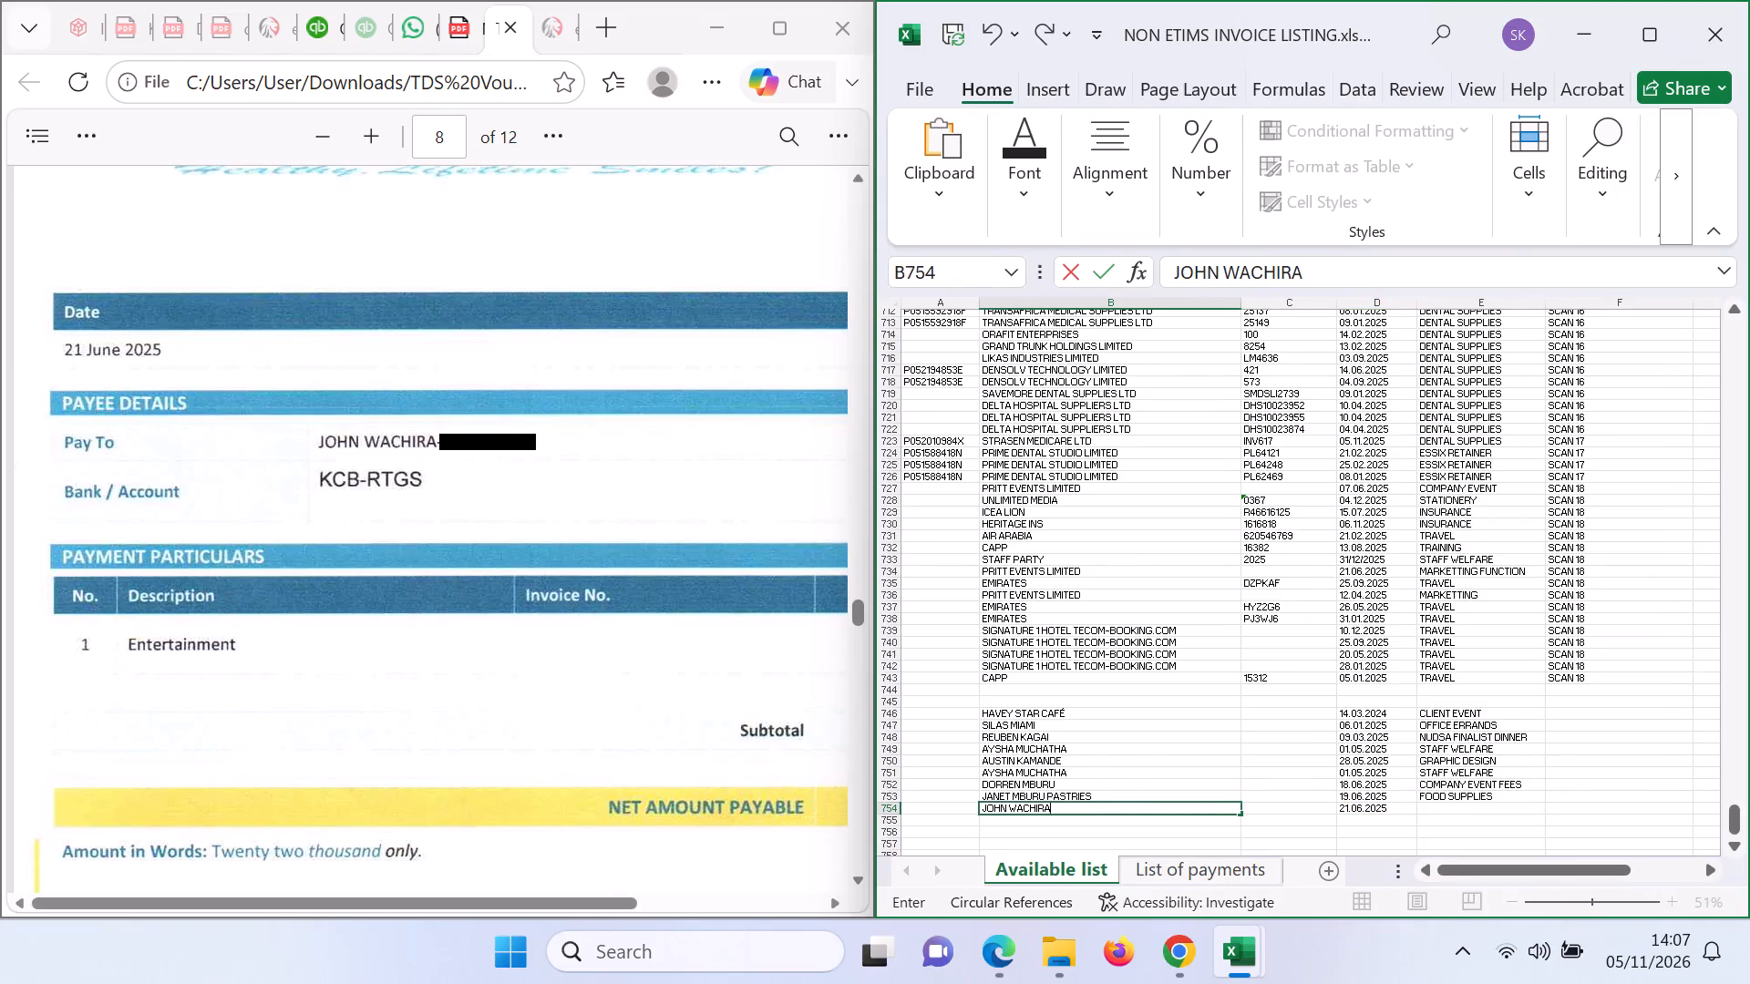
# Enter ENTERTAINMENT as the eighth voucher's description in cell E754 and 22000 as its amount in cell G754.
pyautogui.click(1361, 815)
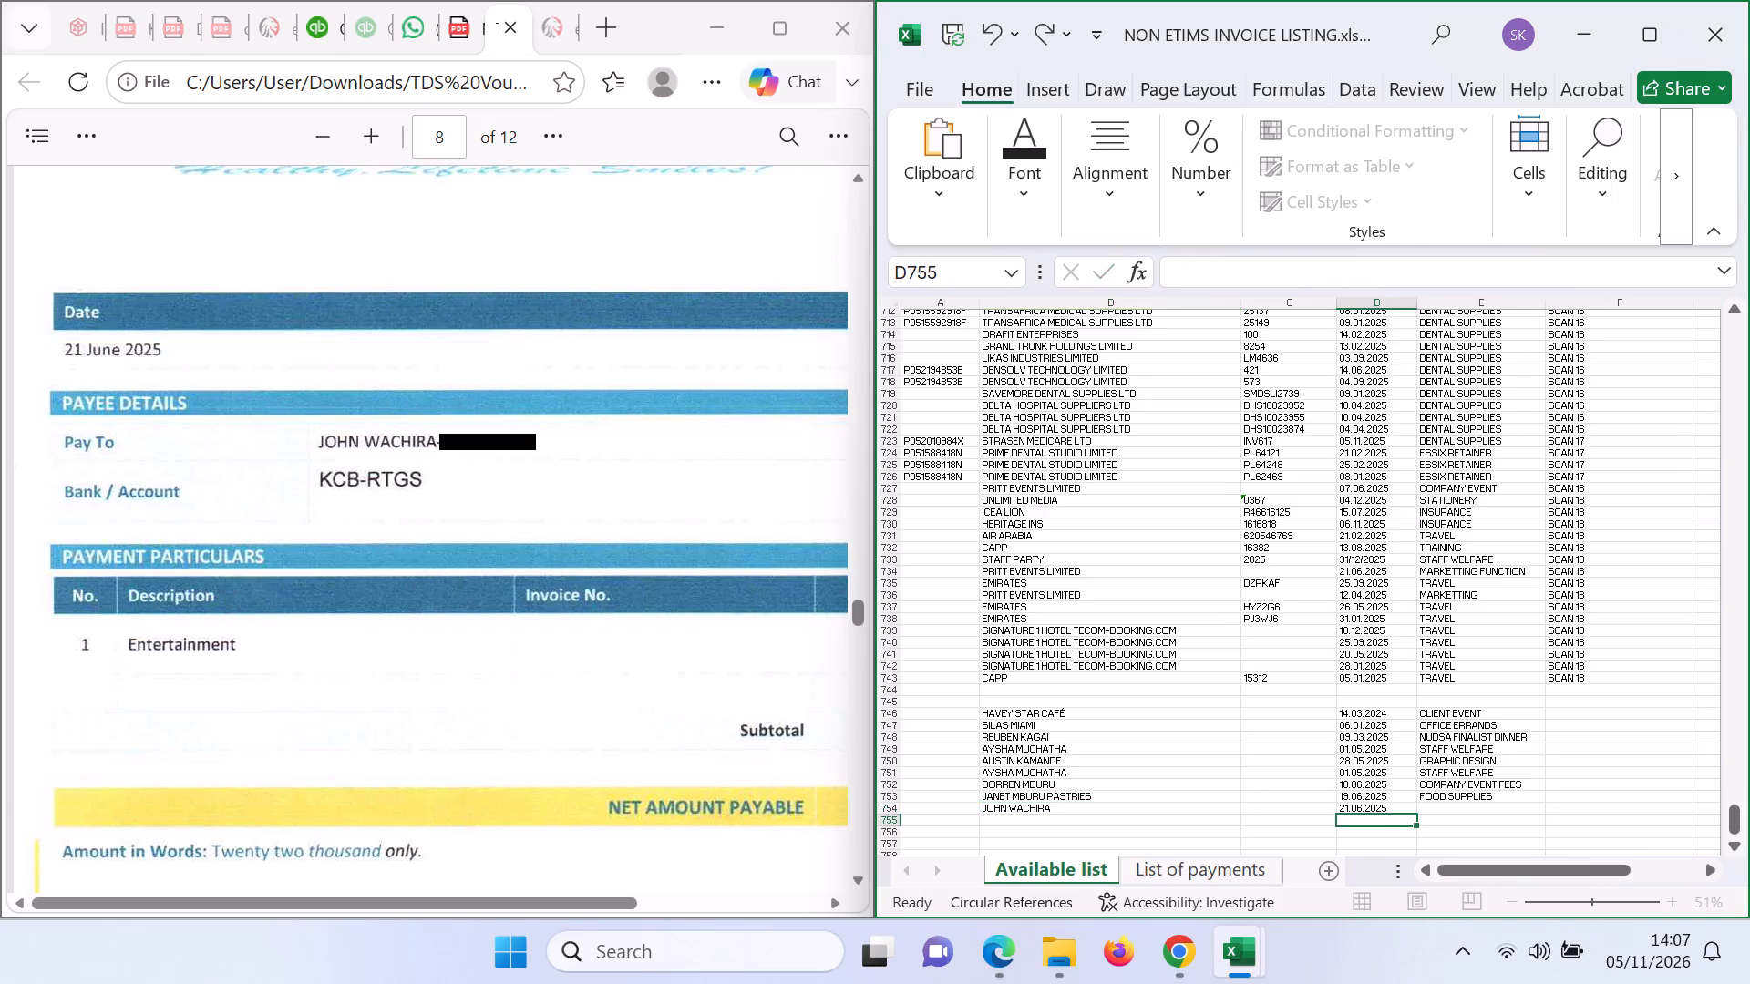
pyautogui.click(1442, 807)
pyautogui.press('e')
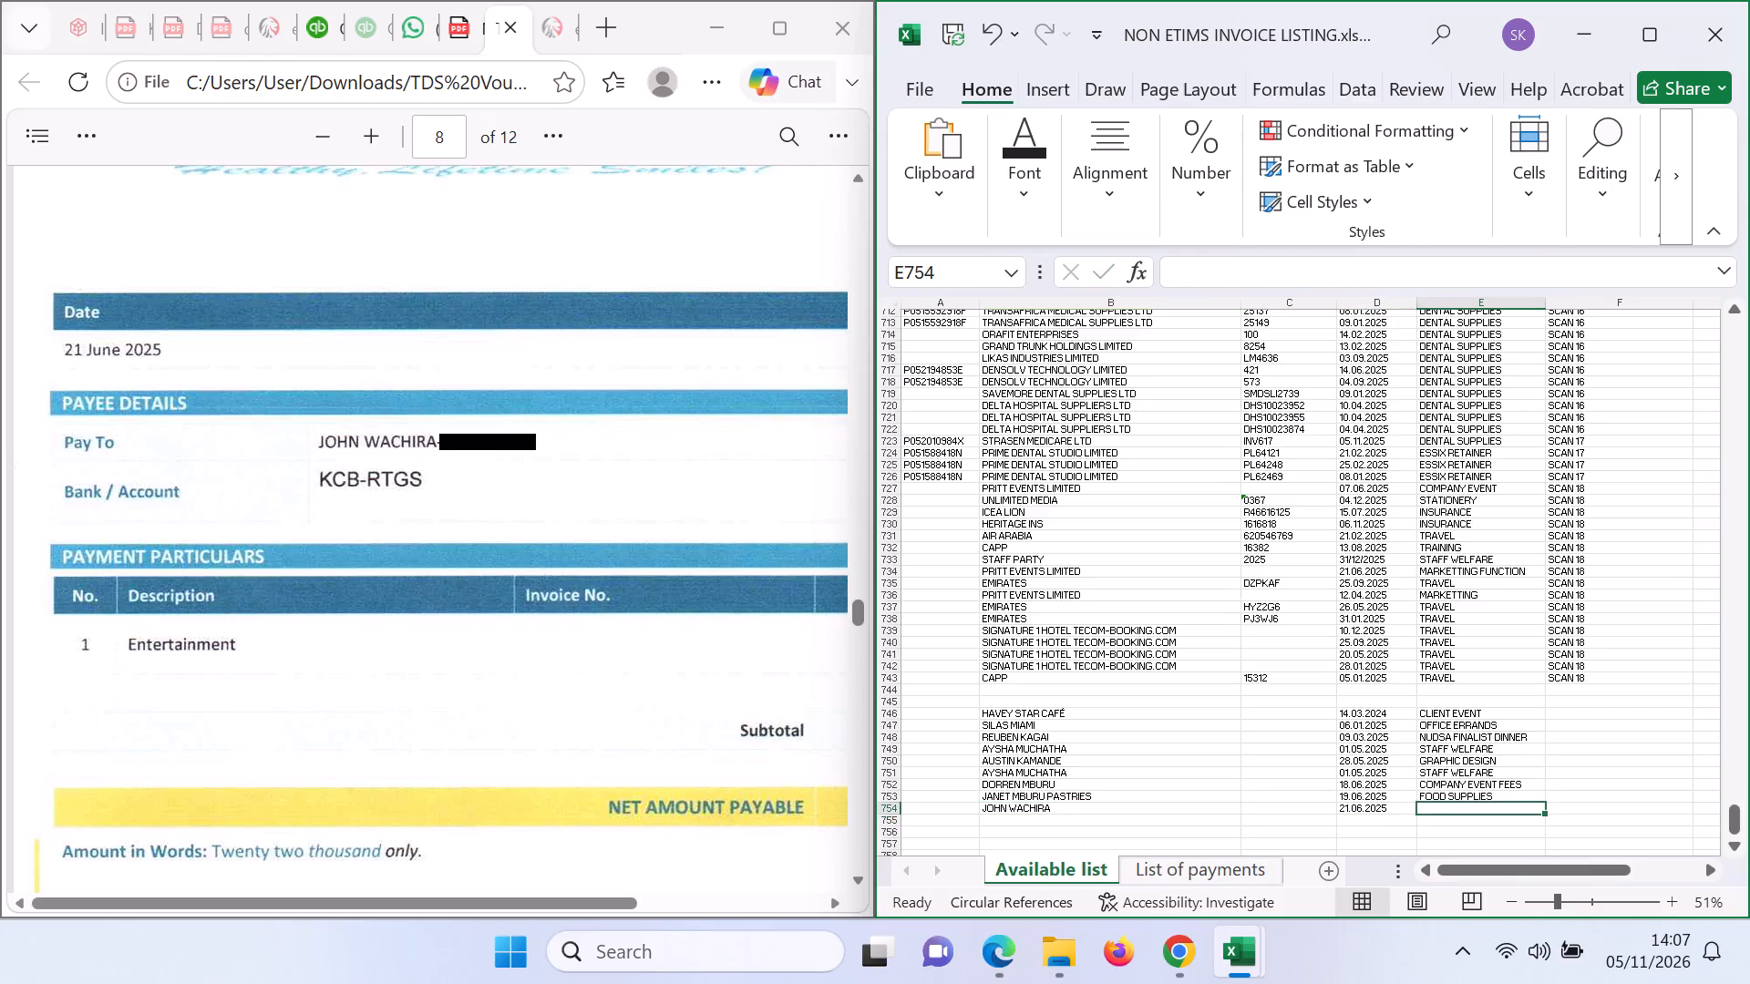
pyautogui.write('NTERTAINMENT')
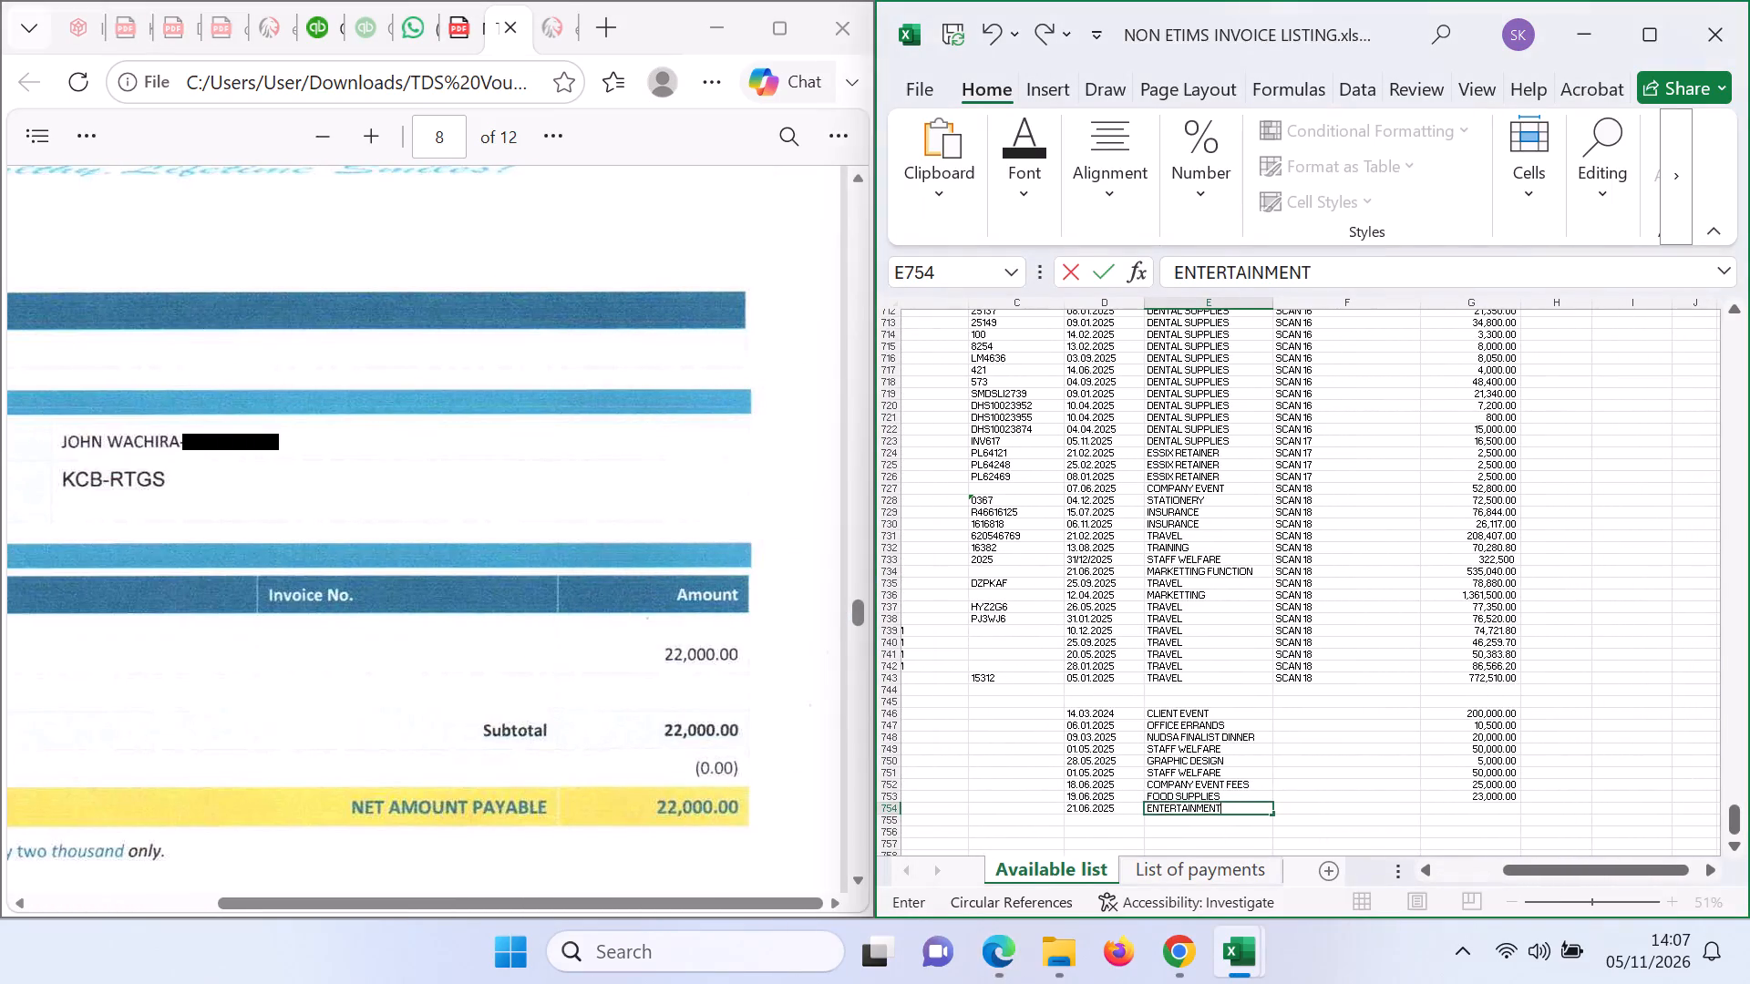
pyautogui.click(1471, 813)
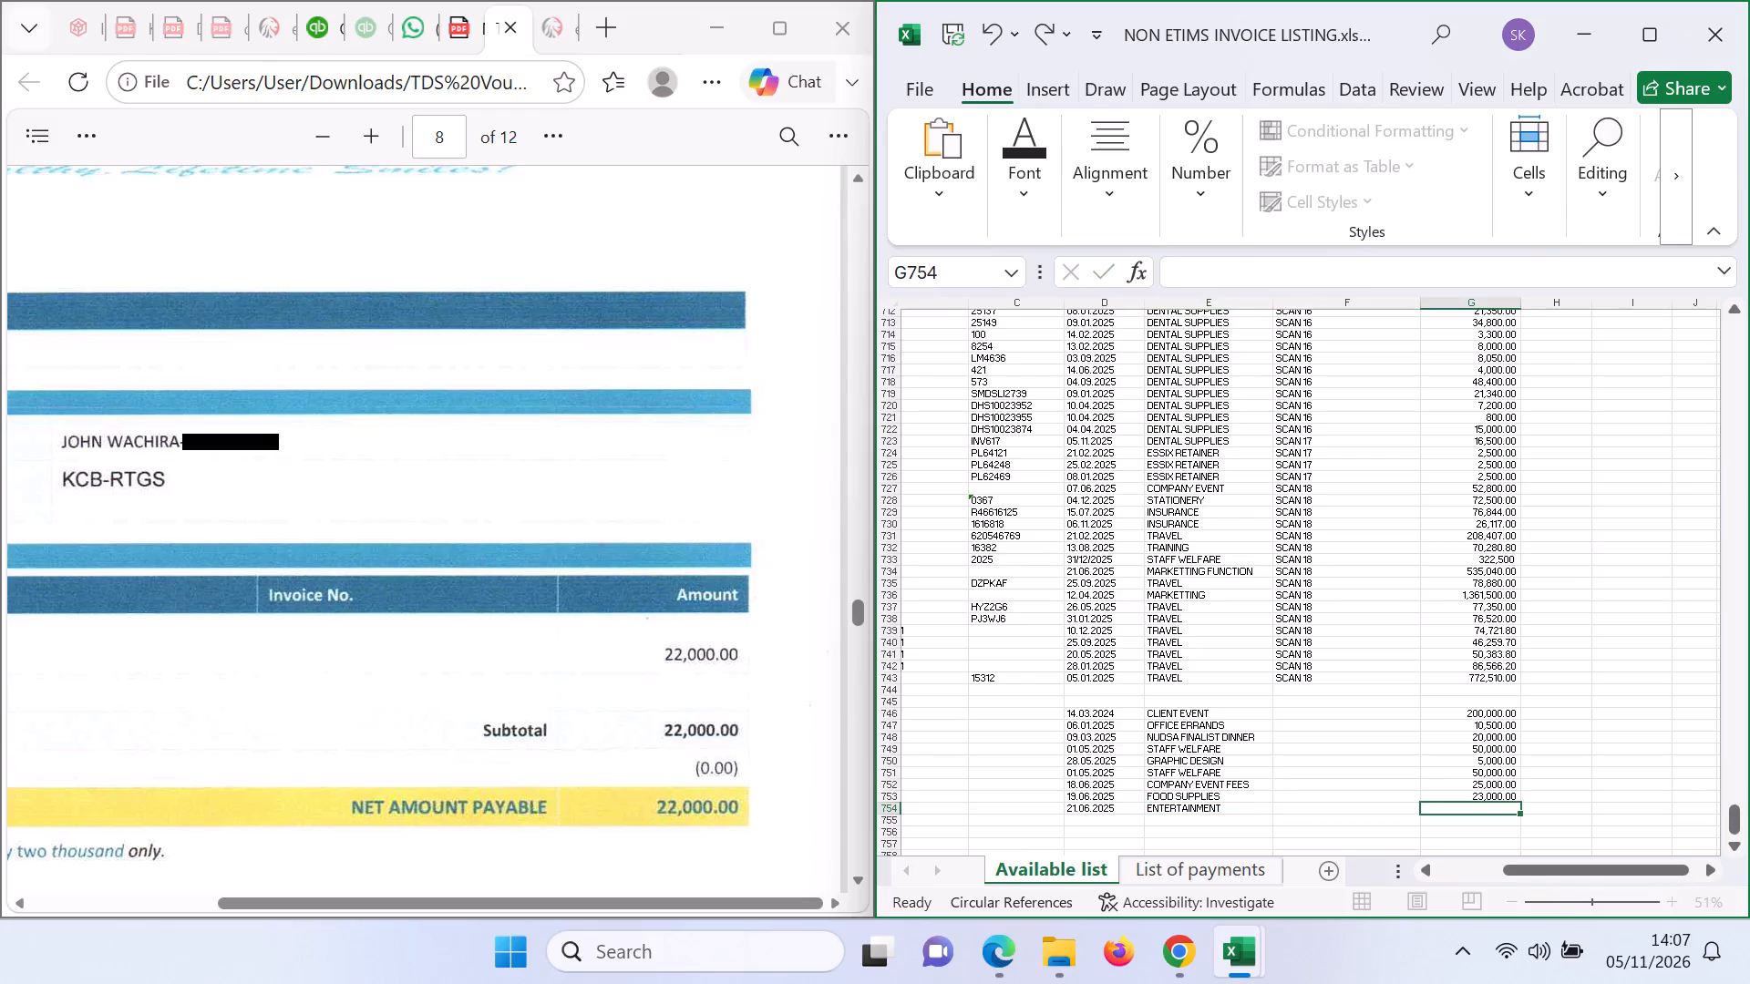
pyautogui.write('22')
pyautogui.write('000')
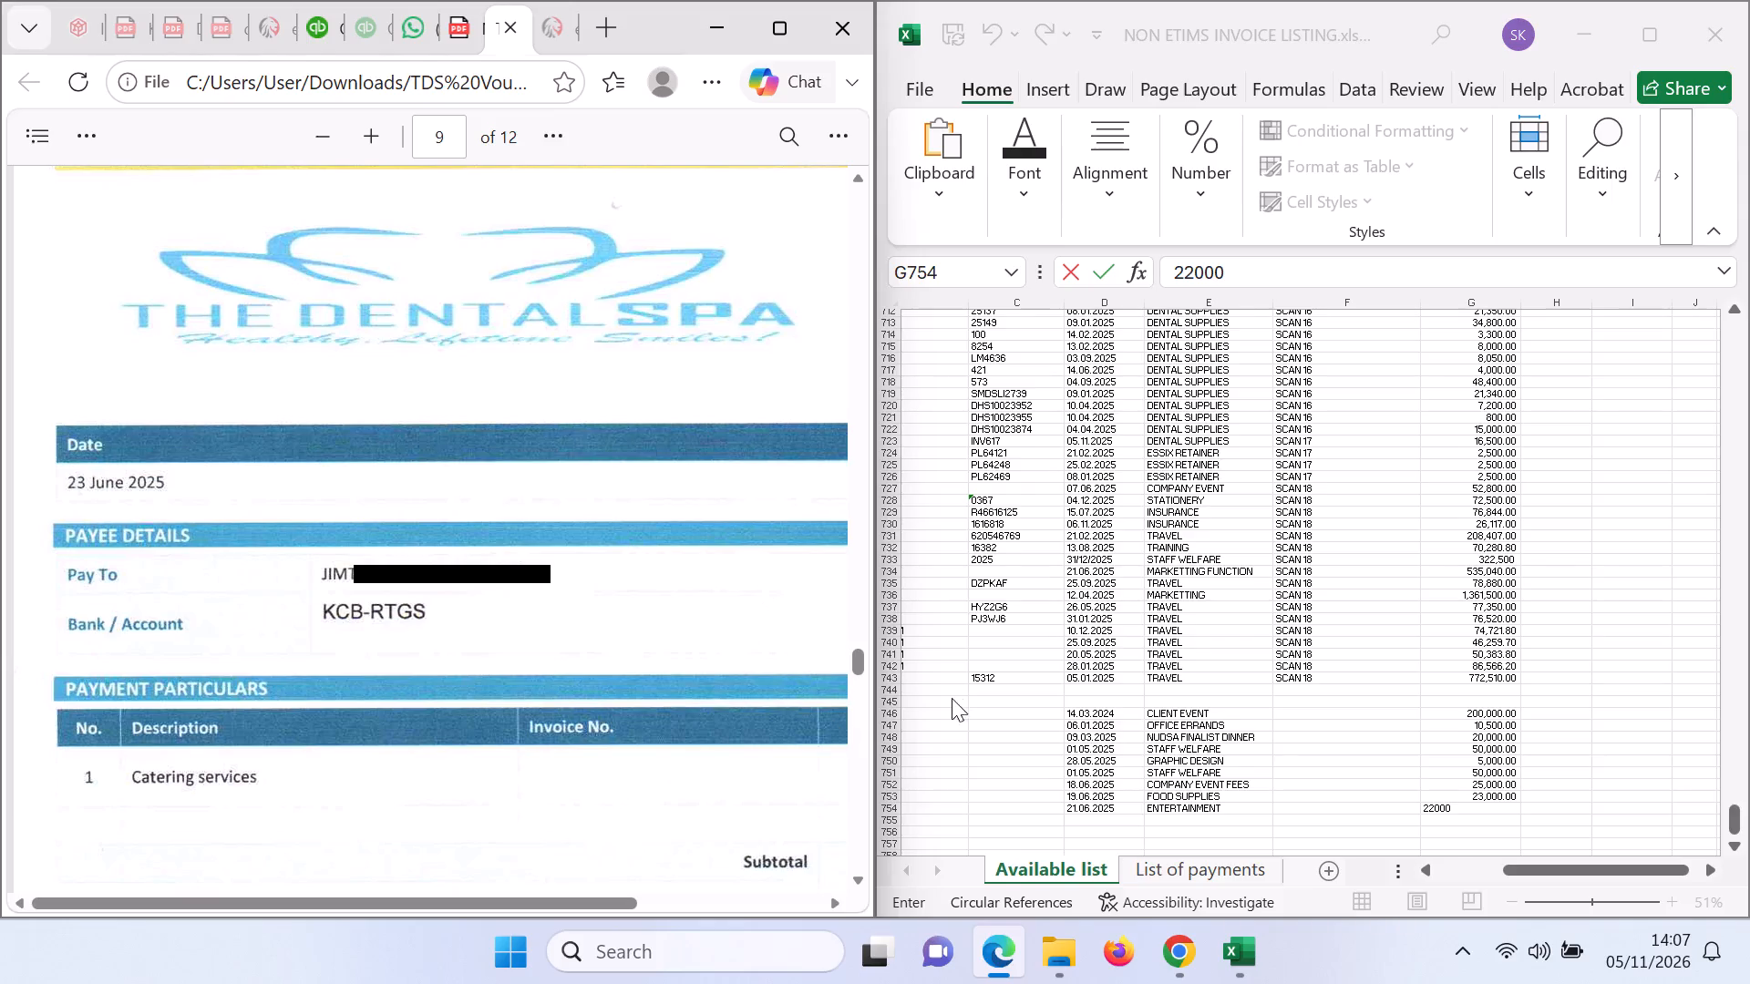
# Enter the ninth voucher's payee from page 9 in cell B755 and its date as 23.06.2025 in cell D755.
pyautogui.click(1123, 817)
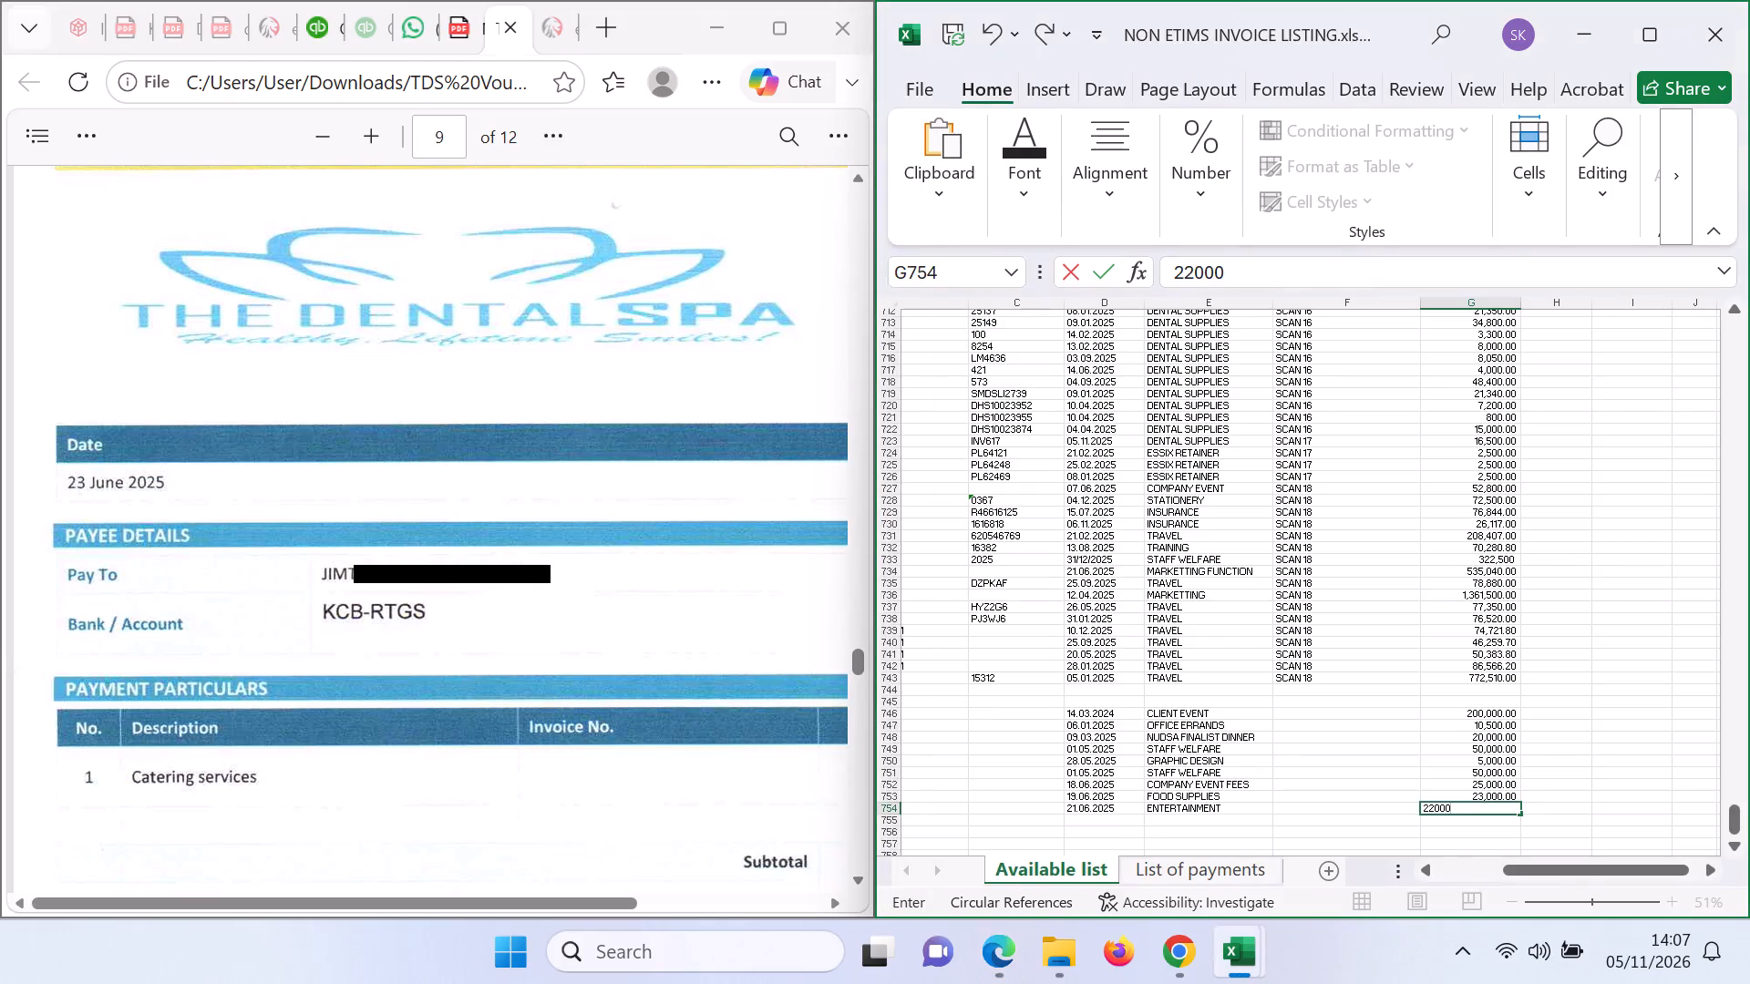
pyautogui.click(1106, 821)
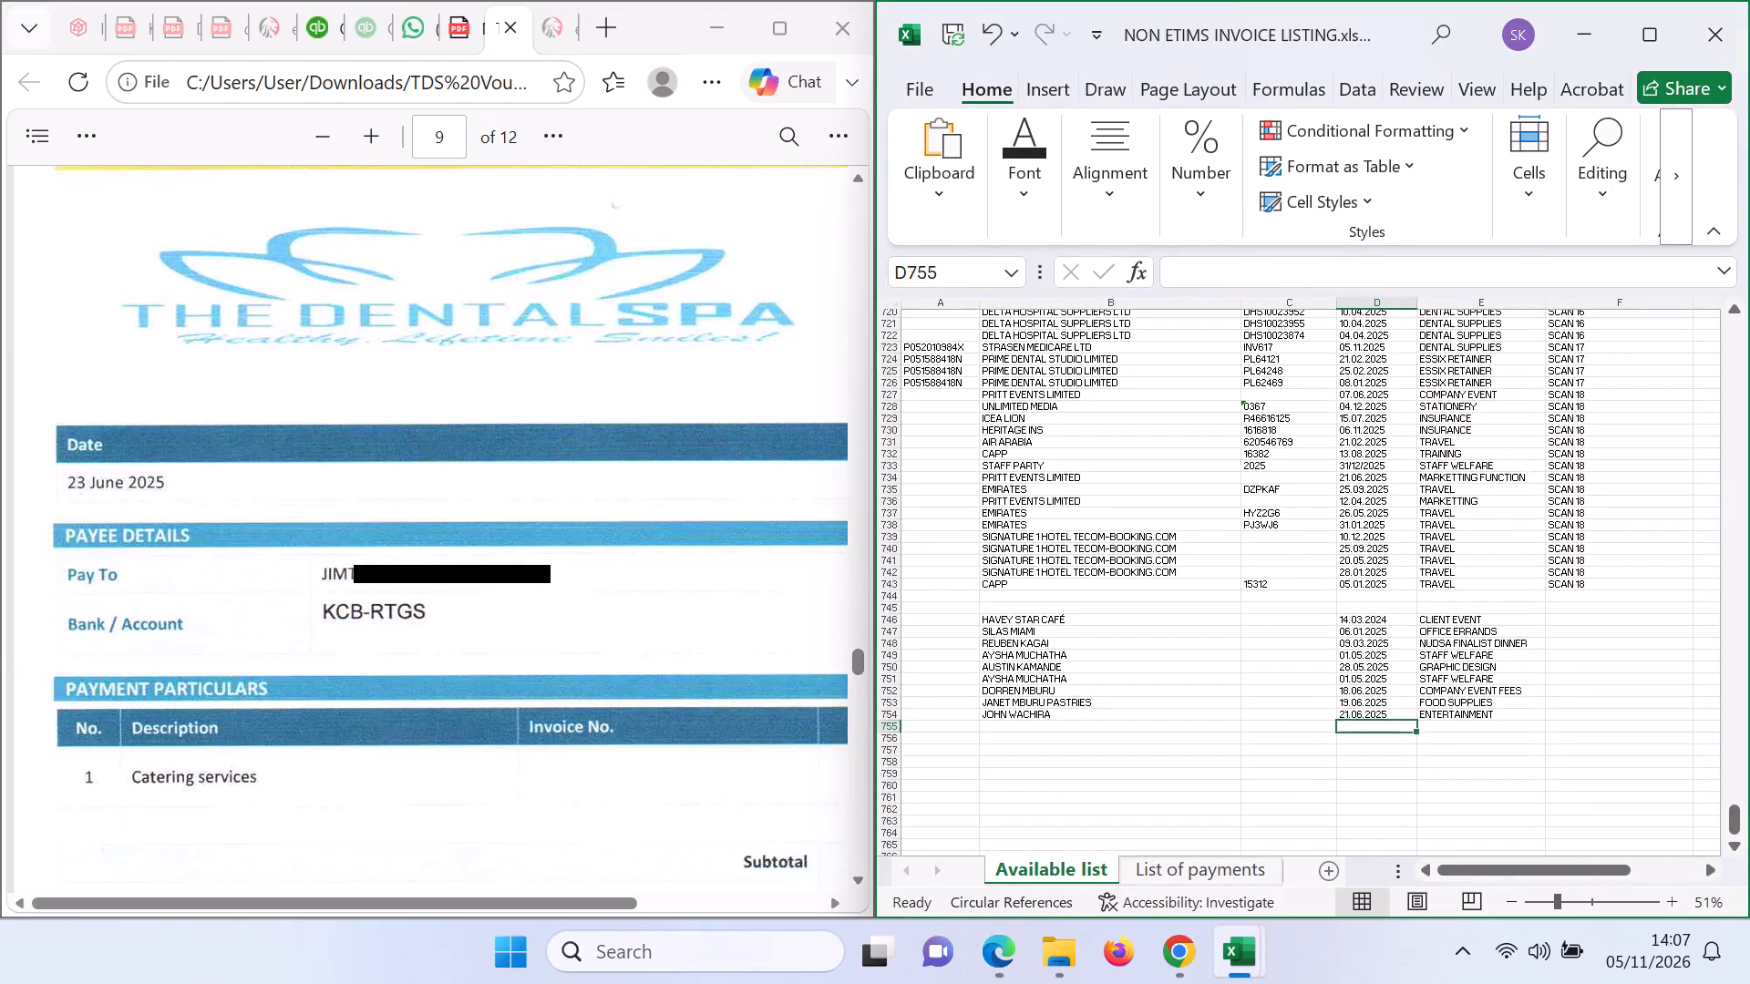
pyautogui.click(992, 724)
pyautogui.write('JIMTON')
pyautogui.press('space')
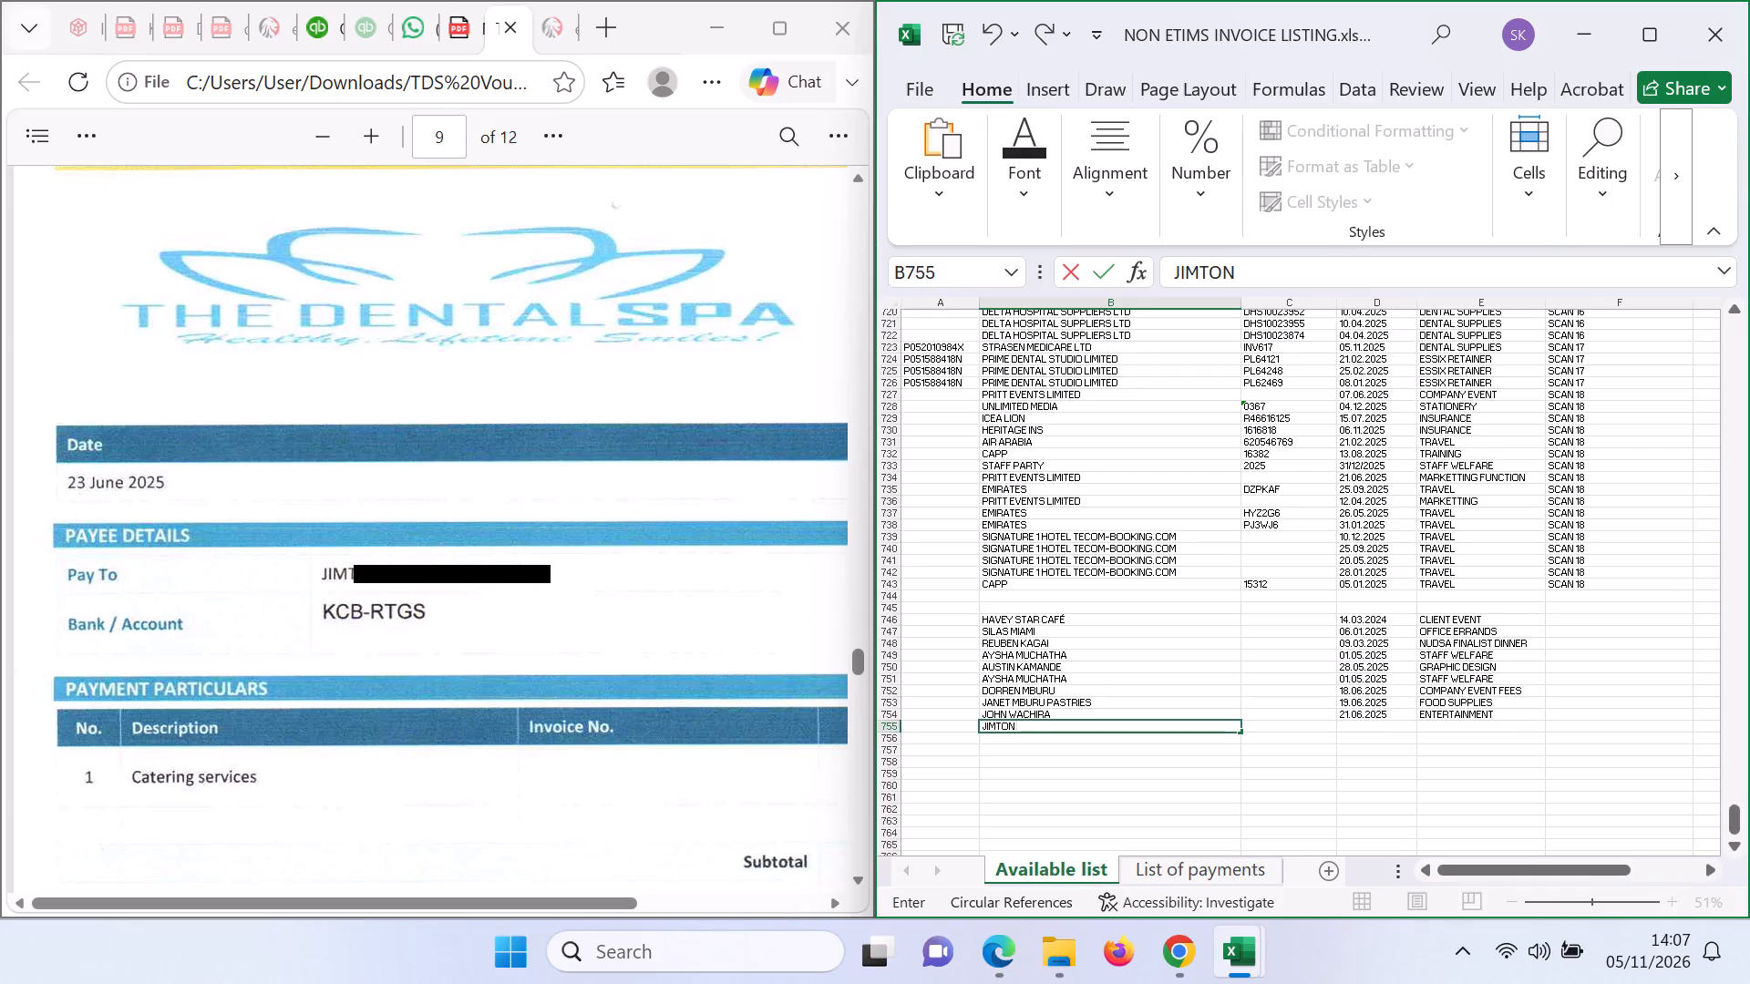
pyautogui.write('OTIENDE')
pyautogui.click(1360, 723)
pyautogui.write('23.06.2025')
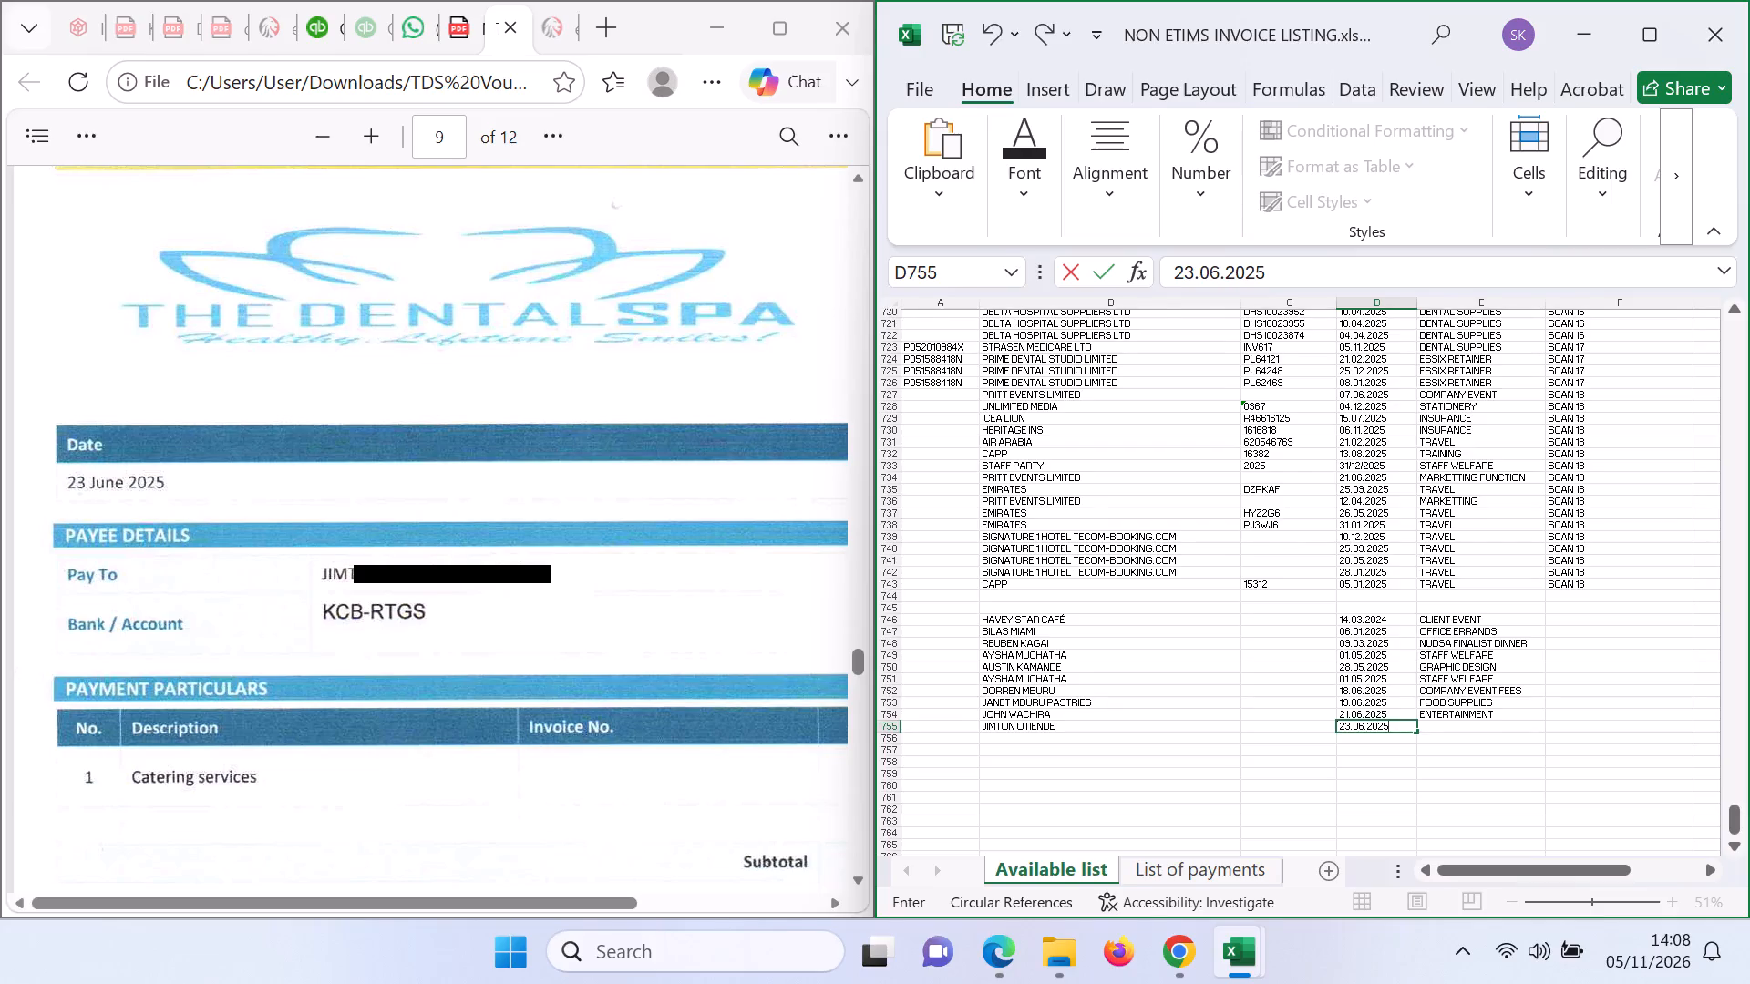
# Enter CATERING SERVICES as the ninth voucher's description in cell E755 and 60000 as its amount in cell G755.
pyautogui.click(1457, 727)
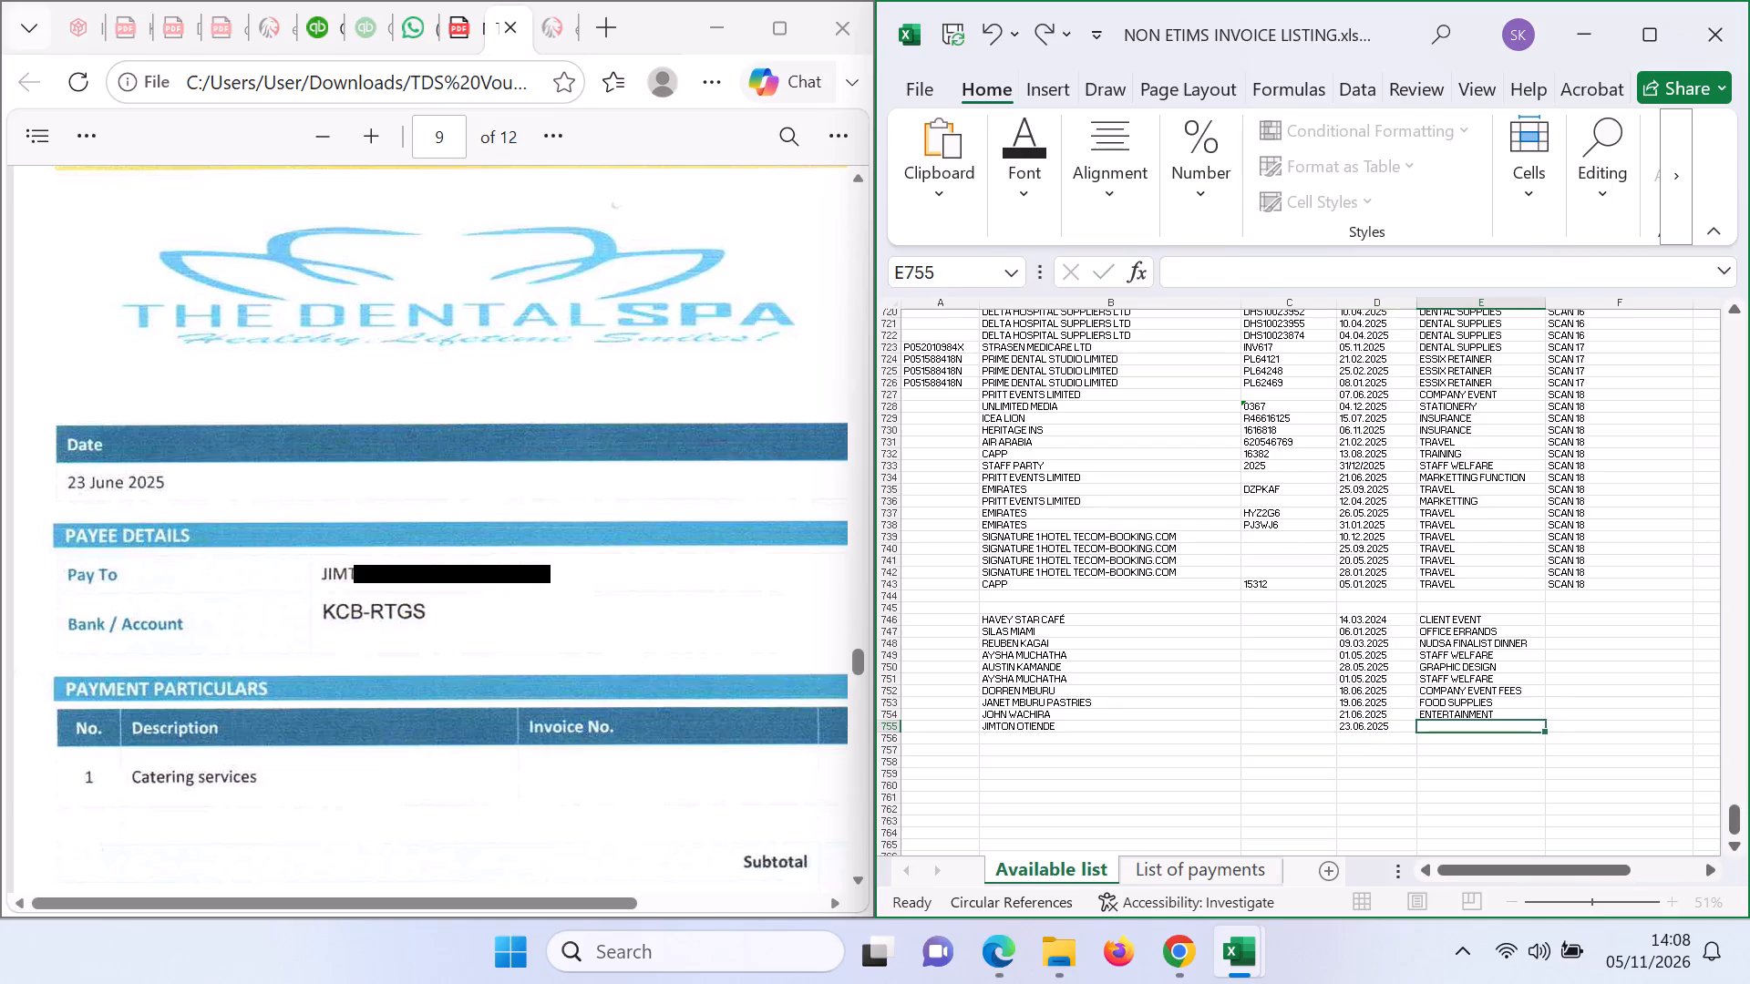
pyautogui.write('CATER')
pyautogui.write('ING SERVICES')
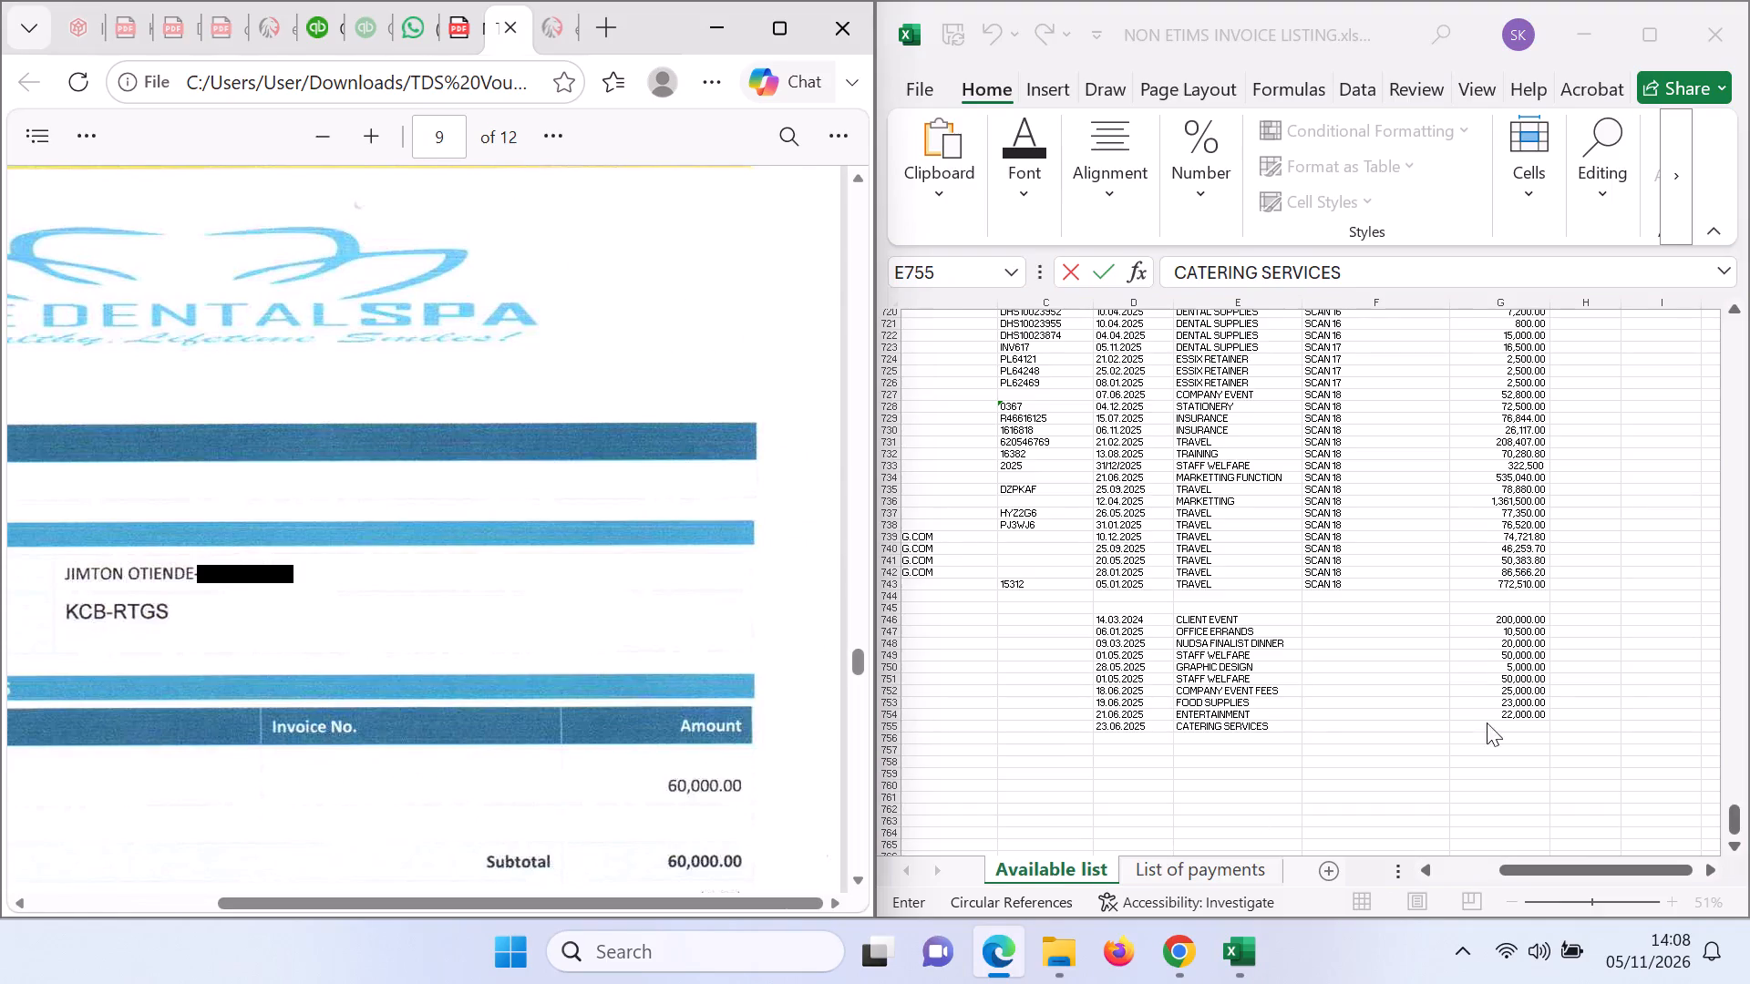
pyautogui.click(1502, 728)
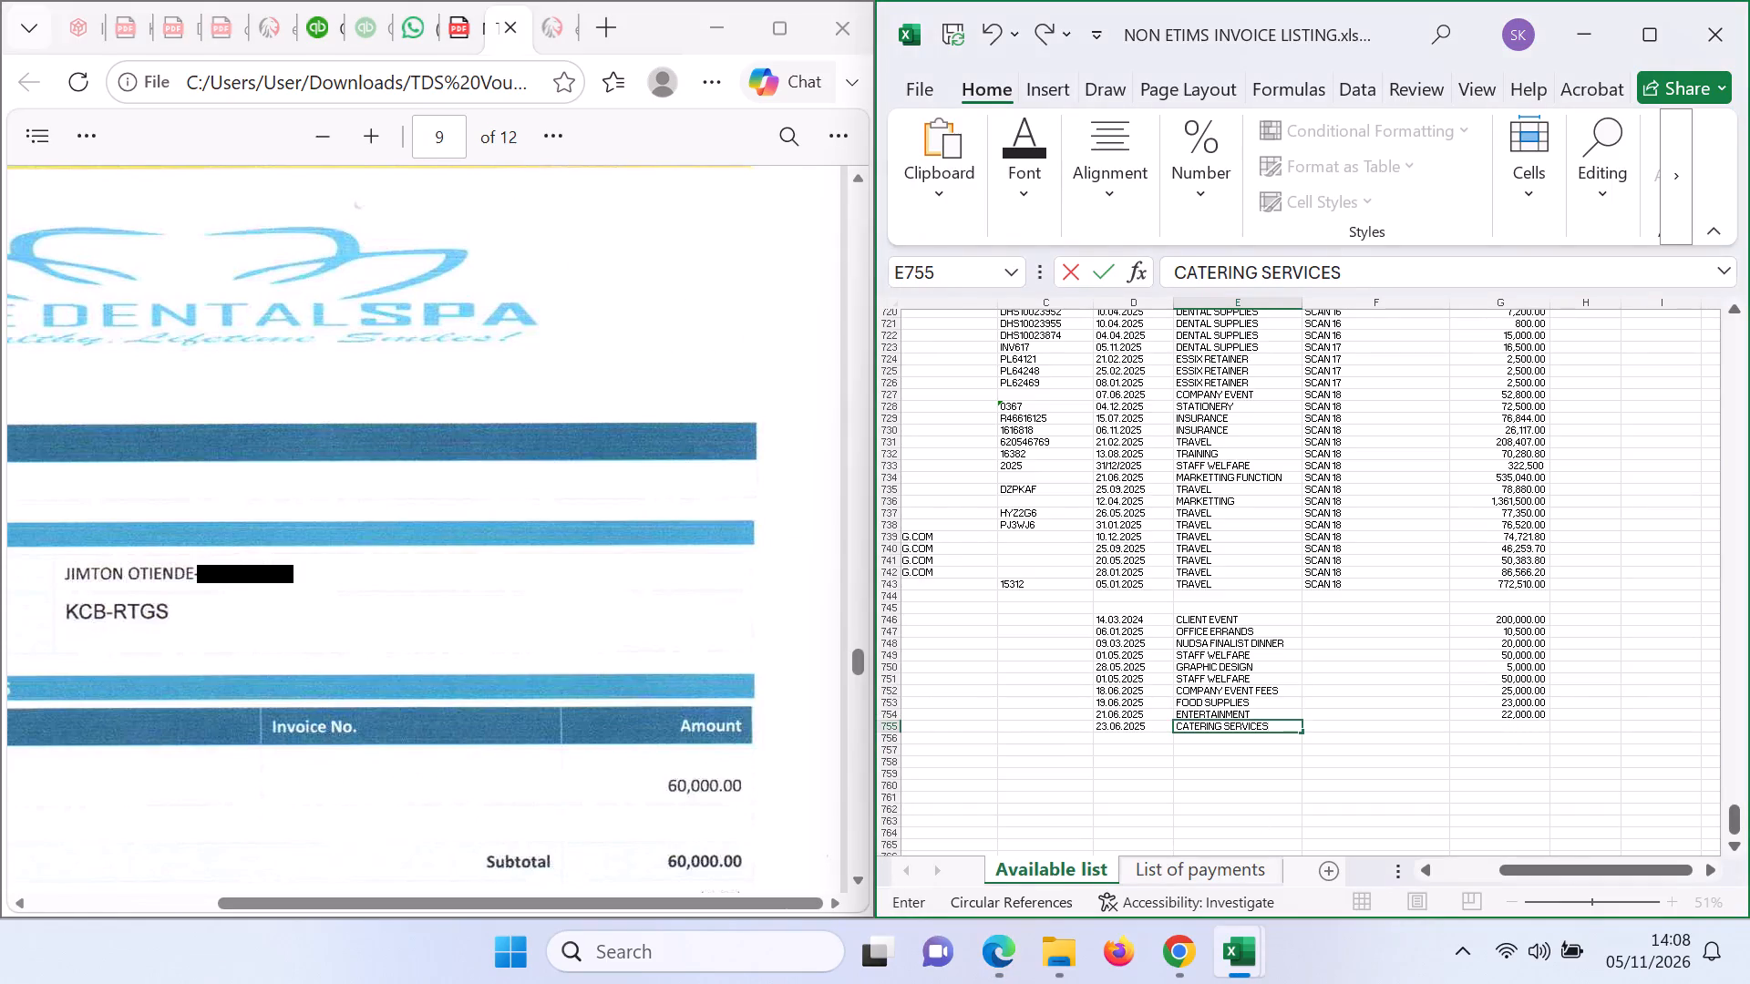
pyautogui.click(1504, 728)
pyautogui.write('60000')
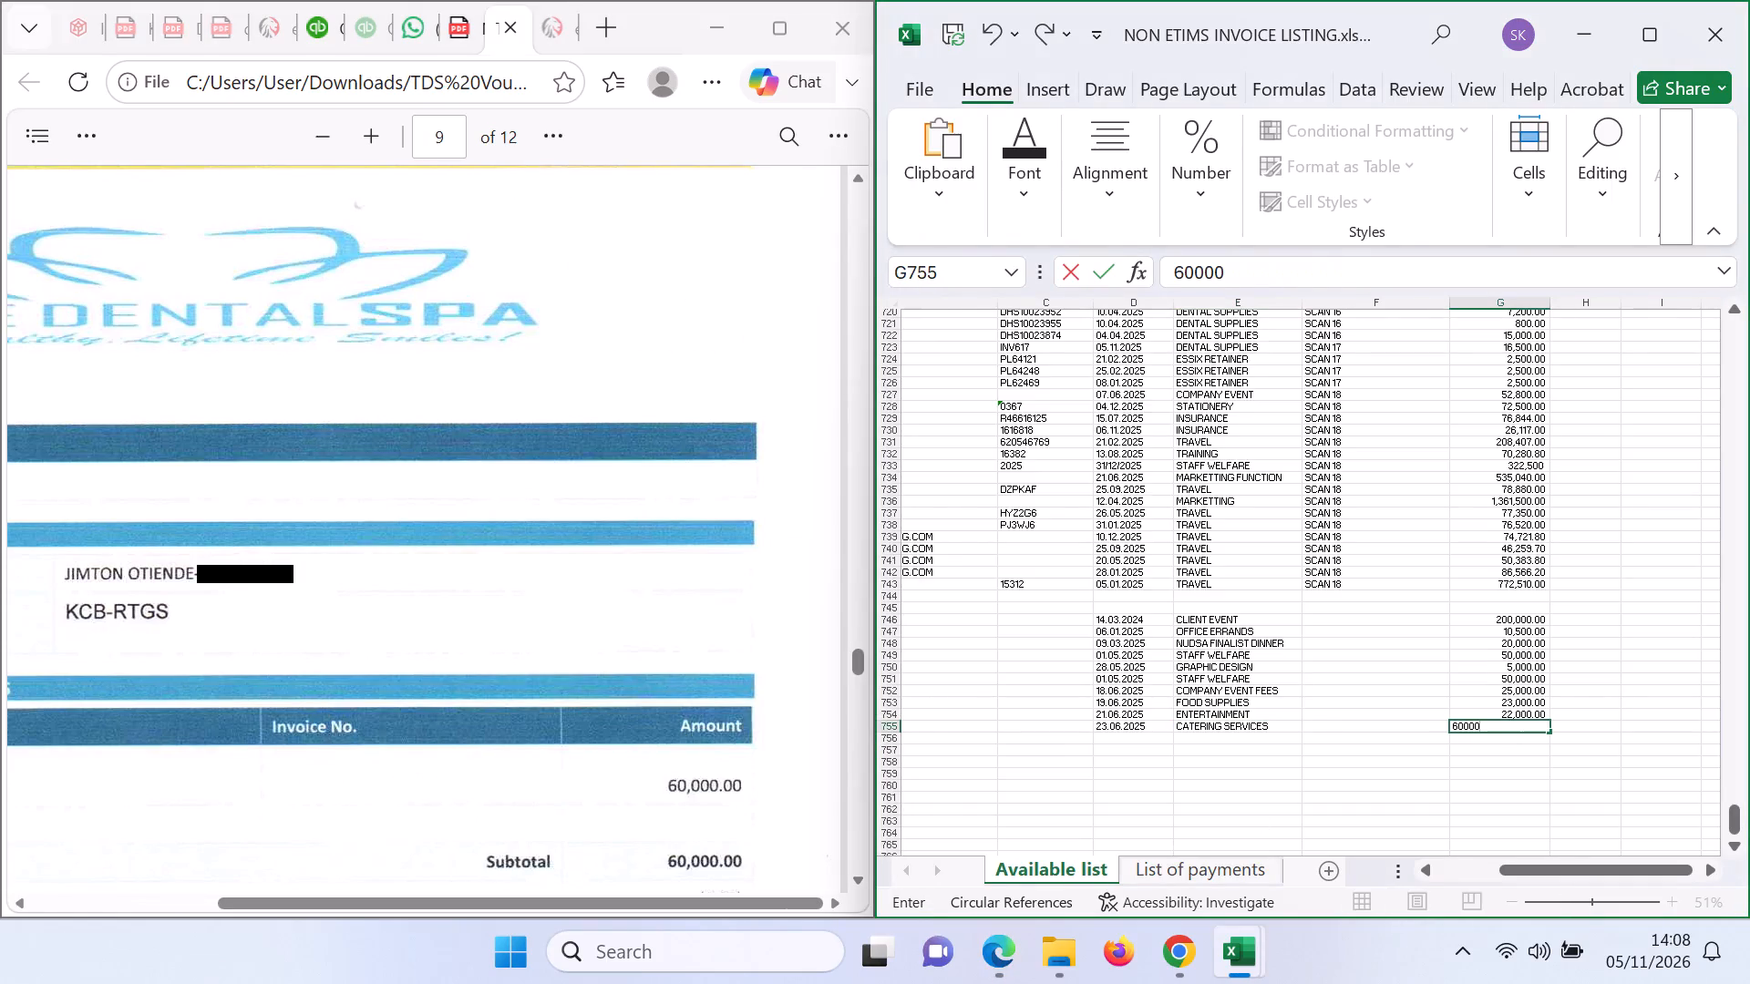
pyautogui.click(1320, 765)
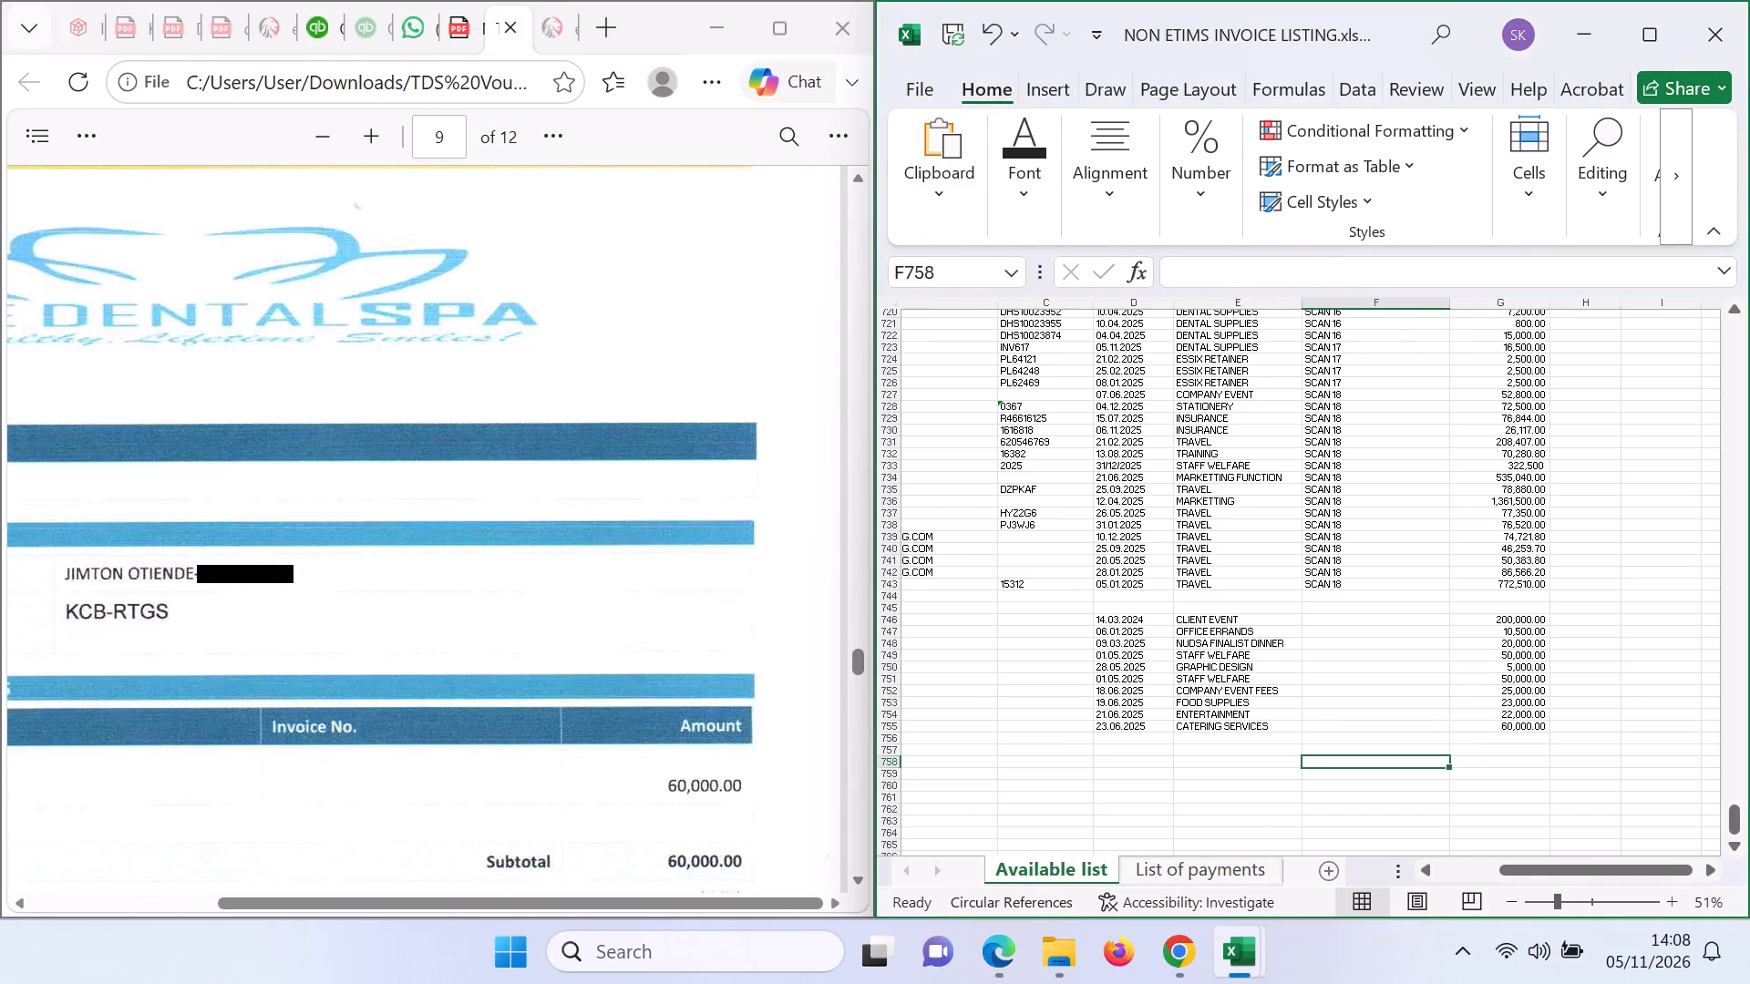
# Go to the tenth voucher on page 10 of the PDF and enter GATHARA MAHINDA & CO ADVOCATES as its payee in cell B756.
pyautogui.tripleClick(1434, 876)
pyautogui.click(1434, 876)
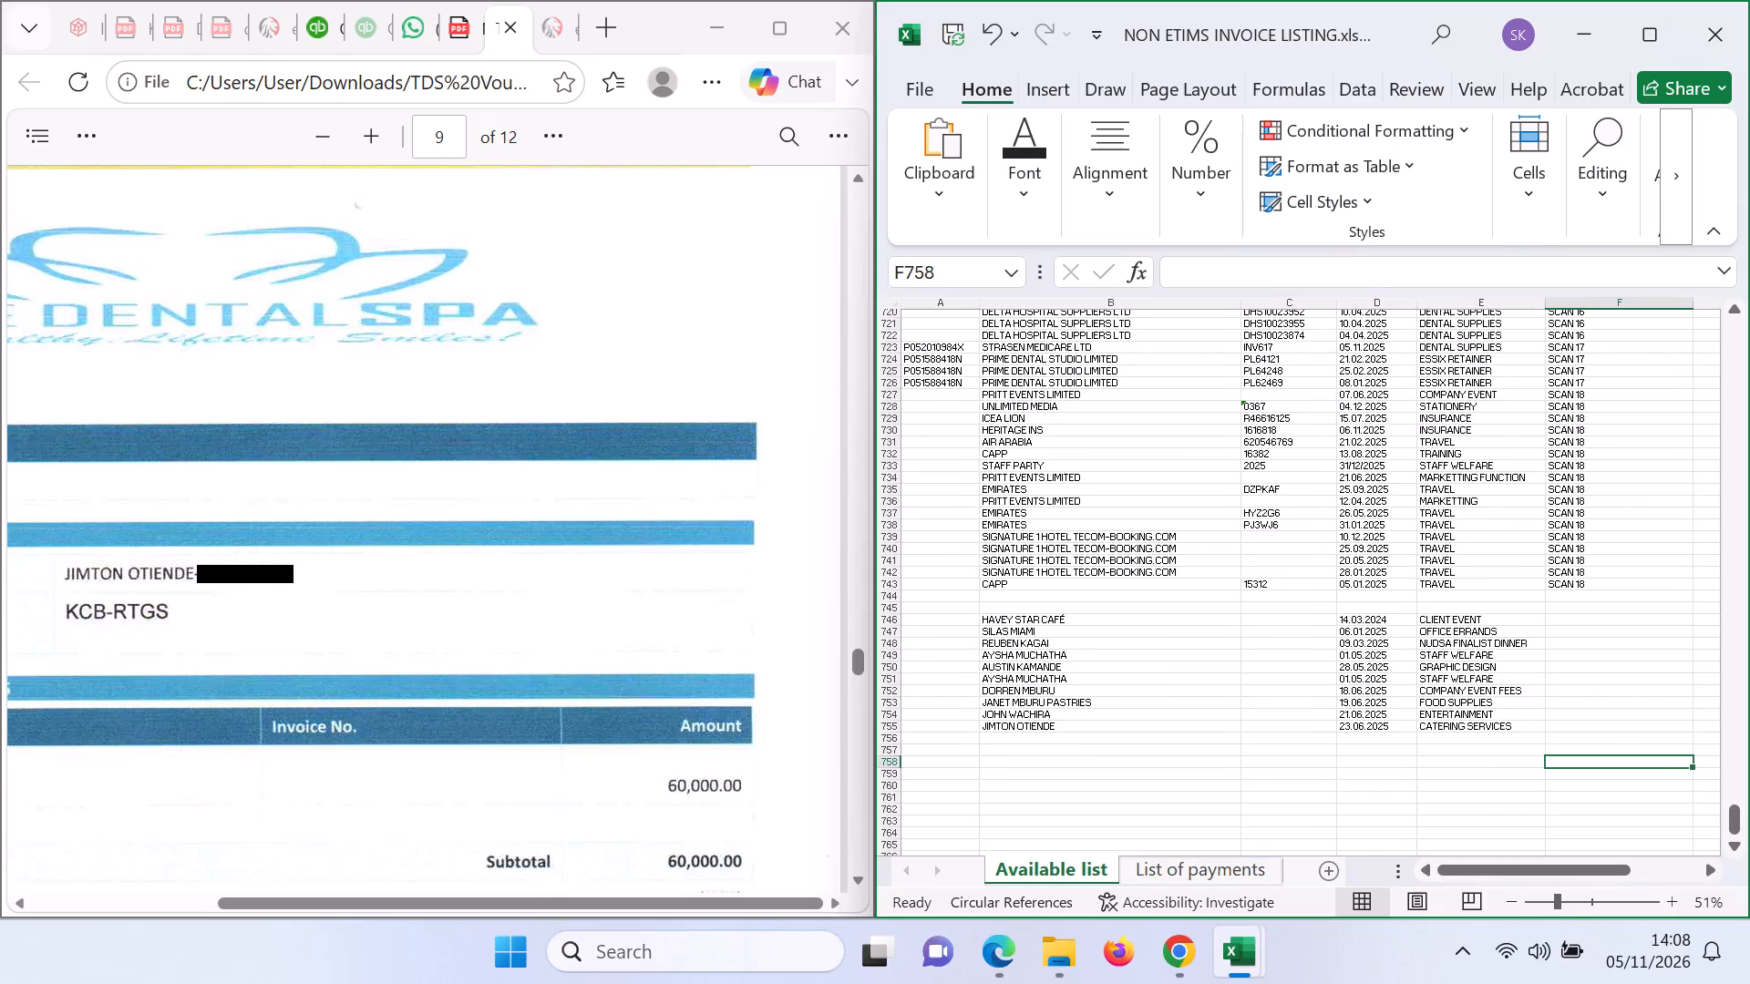
pyautogui.doubleClick(860, 878)
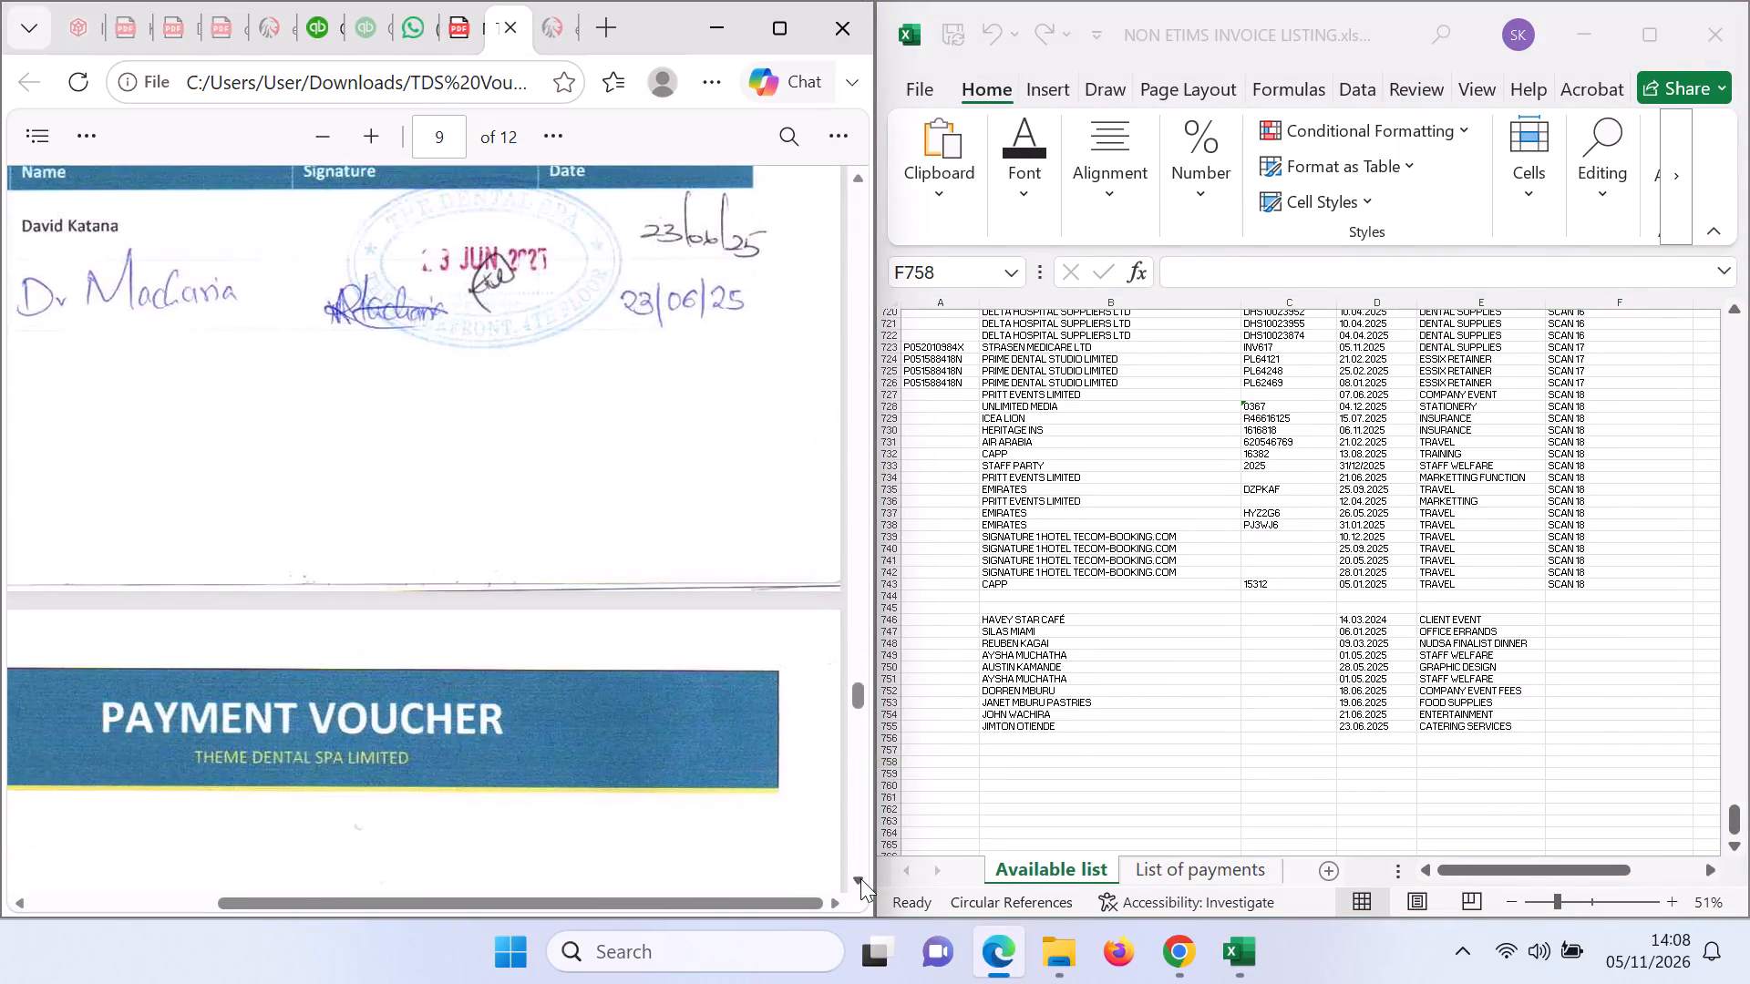
pyautogui.doubleClick(860, 878)
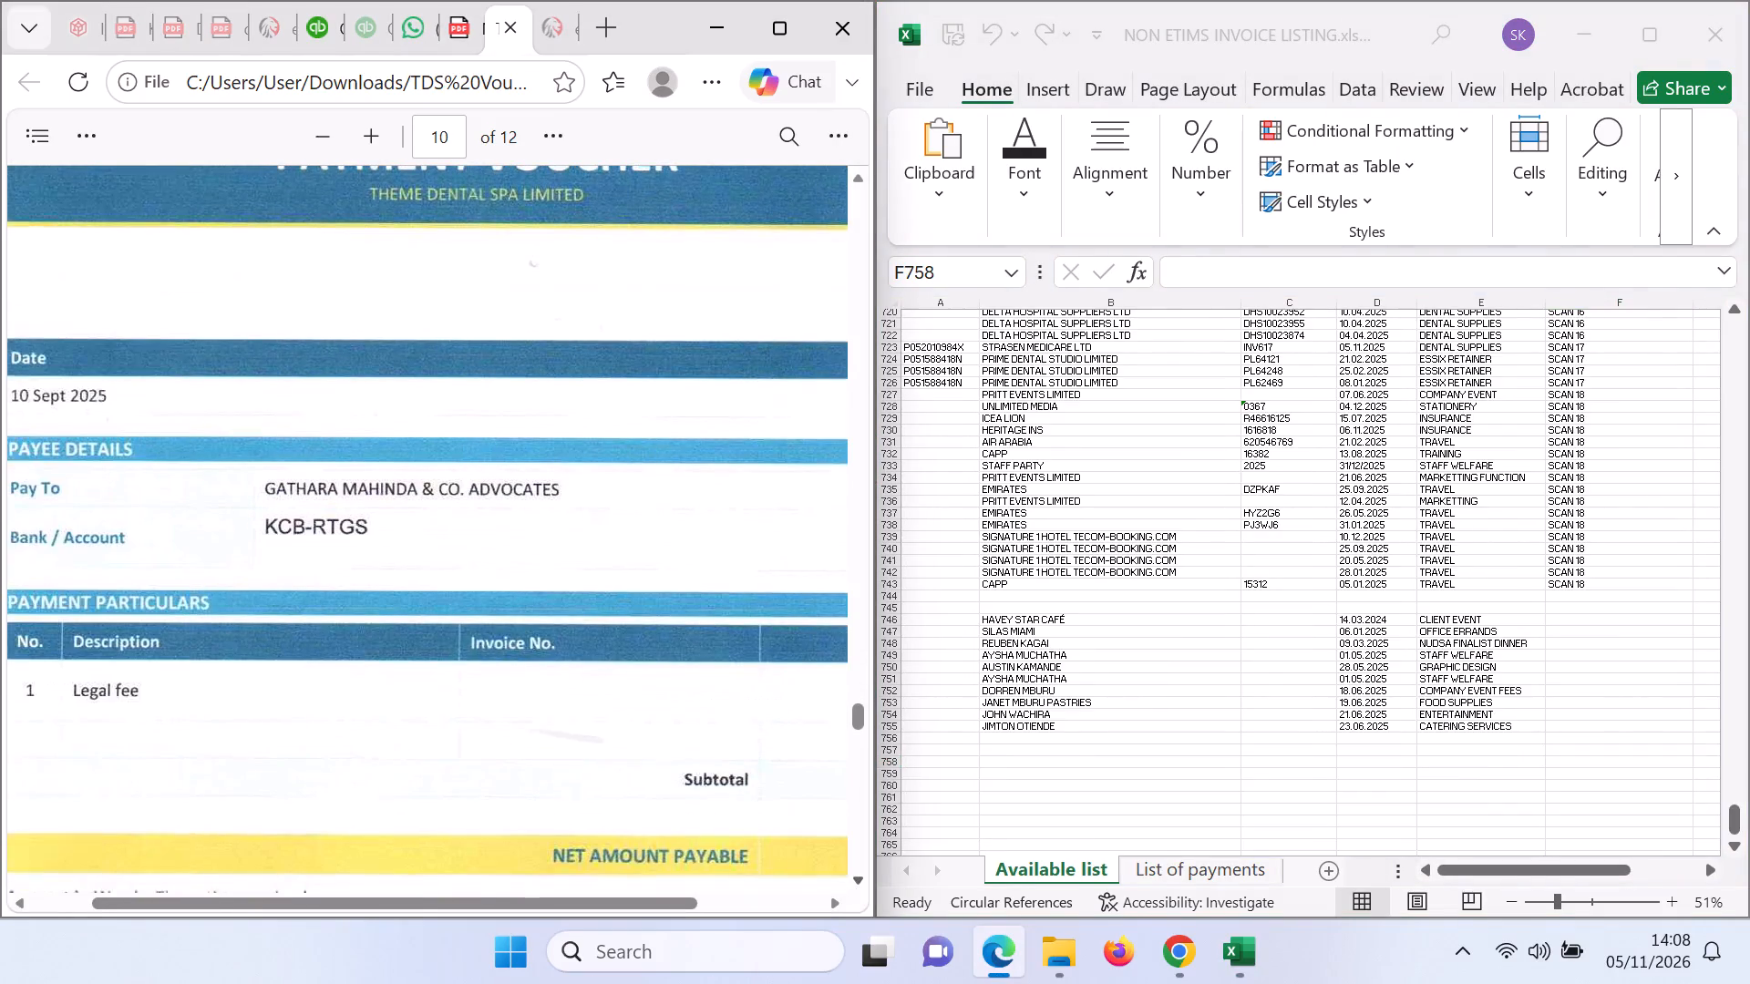
pyautogui.click(1008, 740)
pyautogui.click(1008, 740)
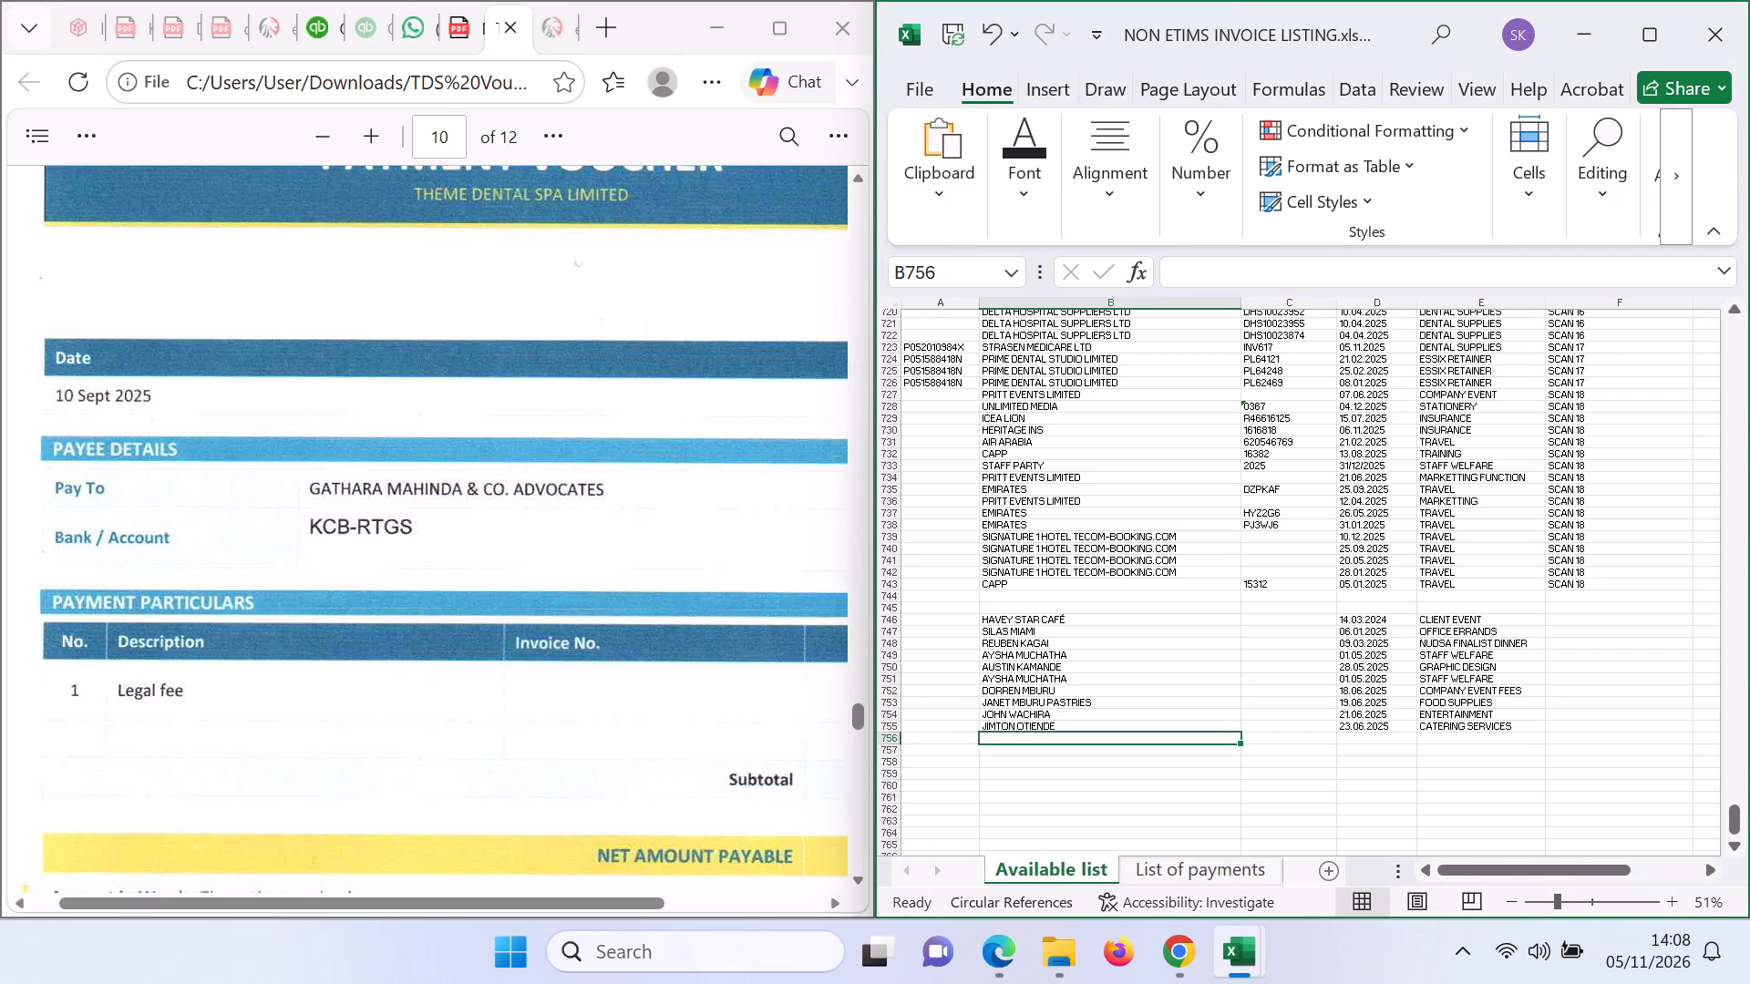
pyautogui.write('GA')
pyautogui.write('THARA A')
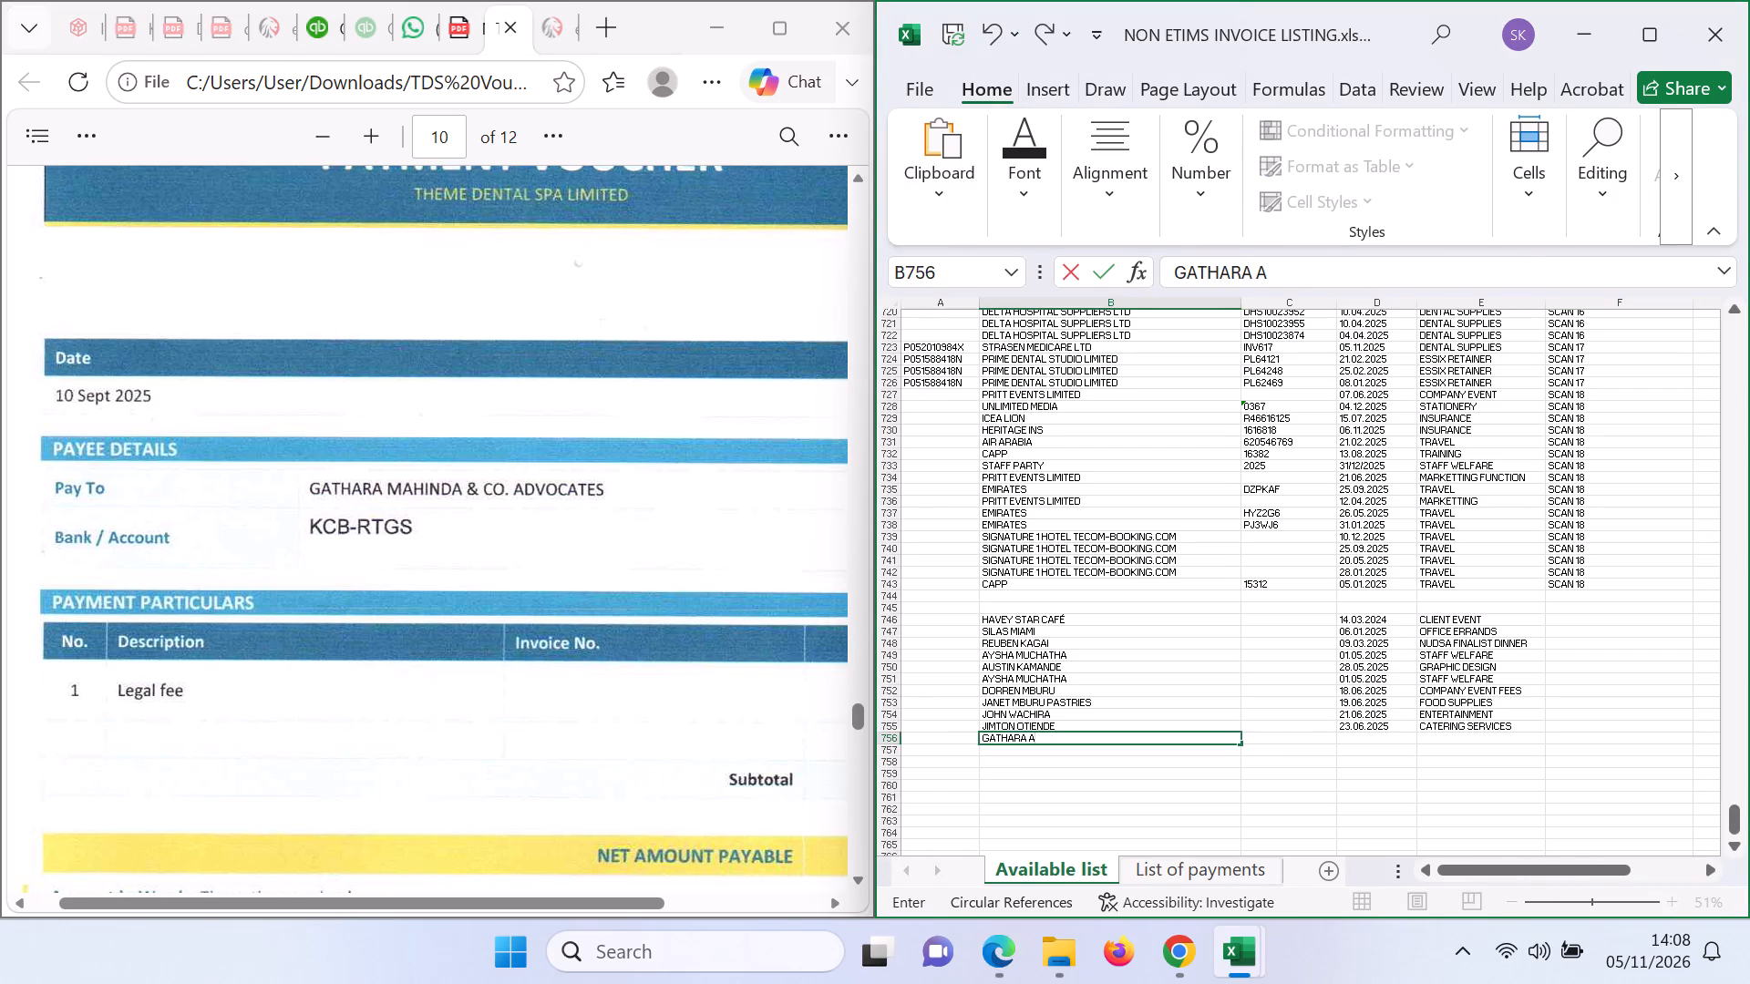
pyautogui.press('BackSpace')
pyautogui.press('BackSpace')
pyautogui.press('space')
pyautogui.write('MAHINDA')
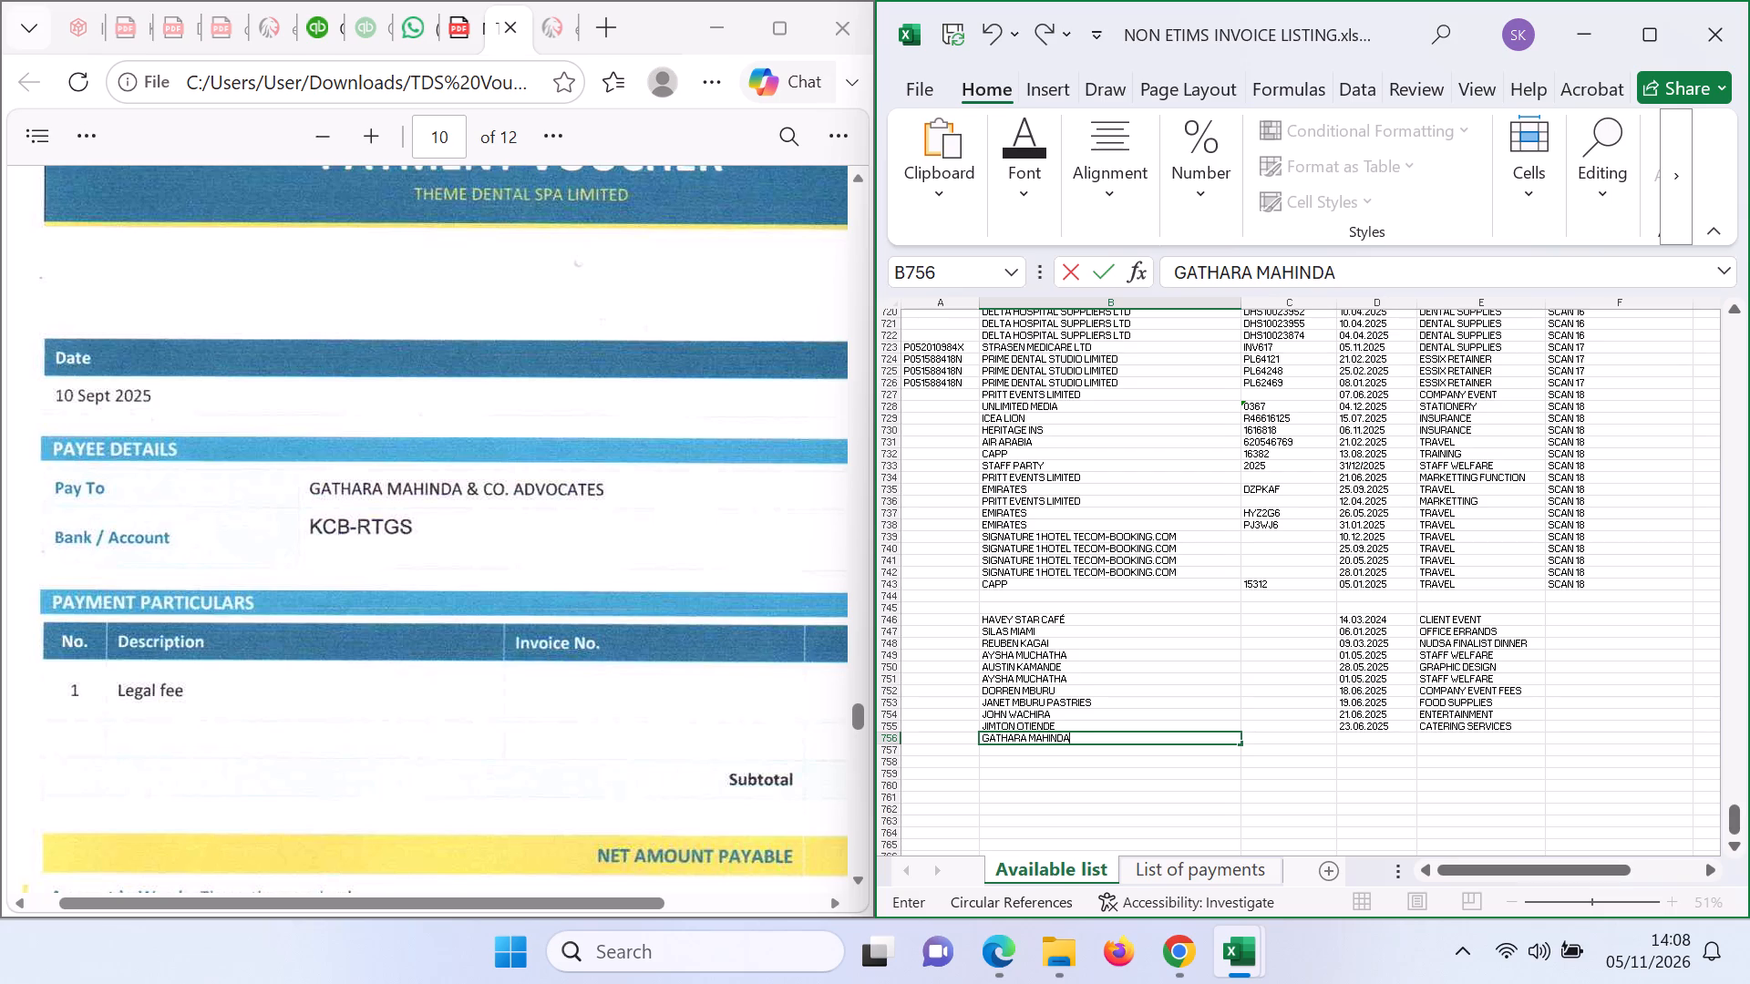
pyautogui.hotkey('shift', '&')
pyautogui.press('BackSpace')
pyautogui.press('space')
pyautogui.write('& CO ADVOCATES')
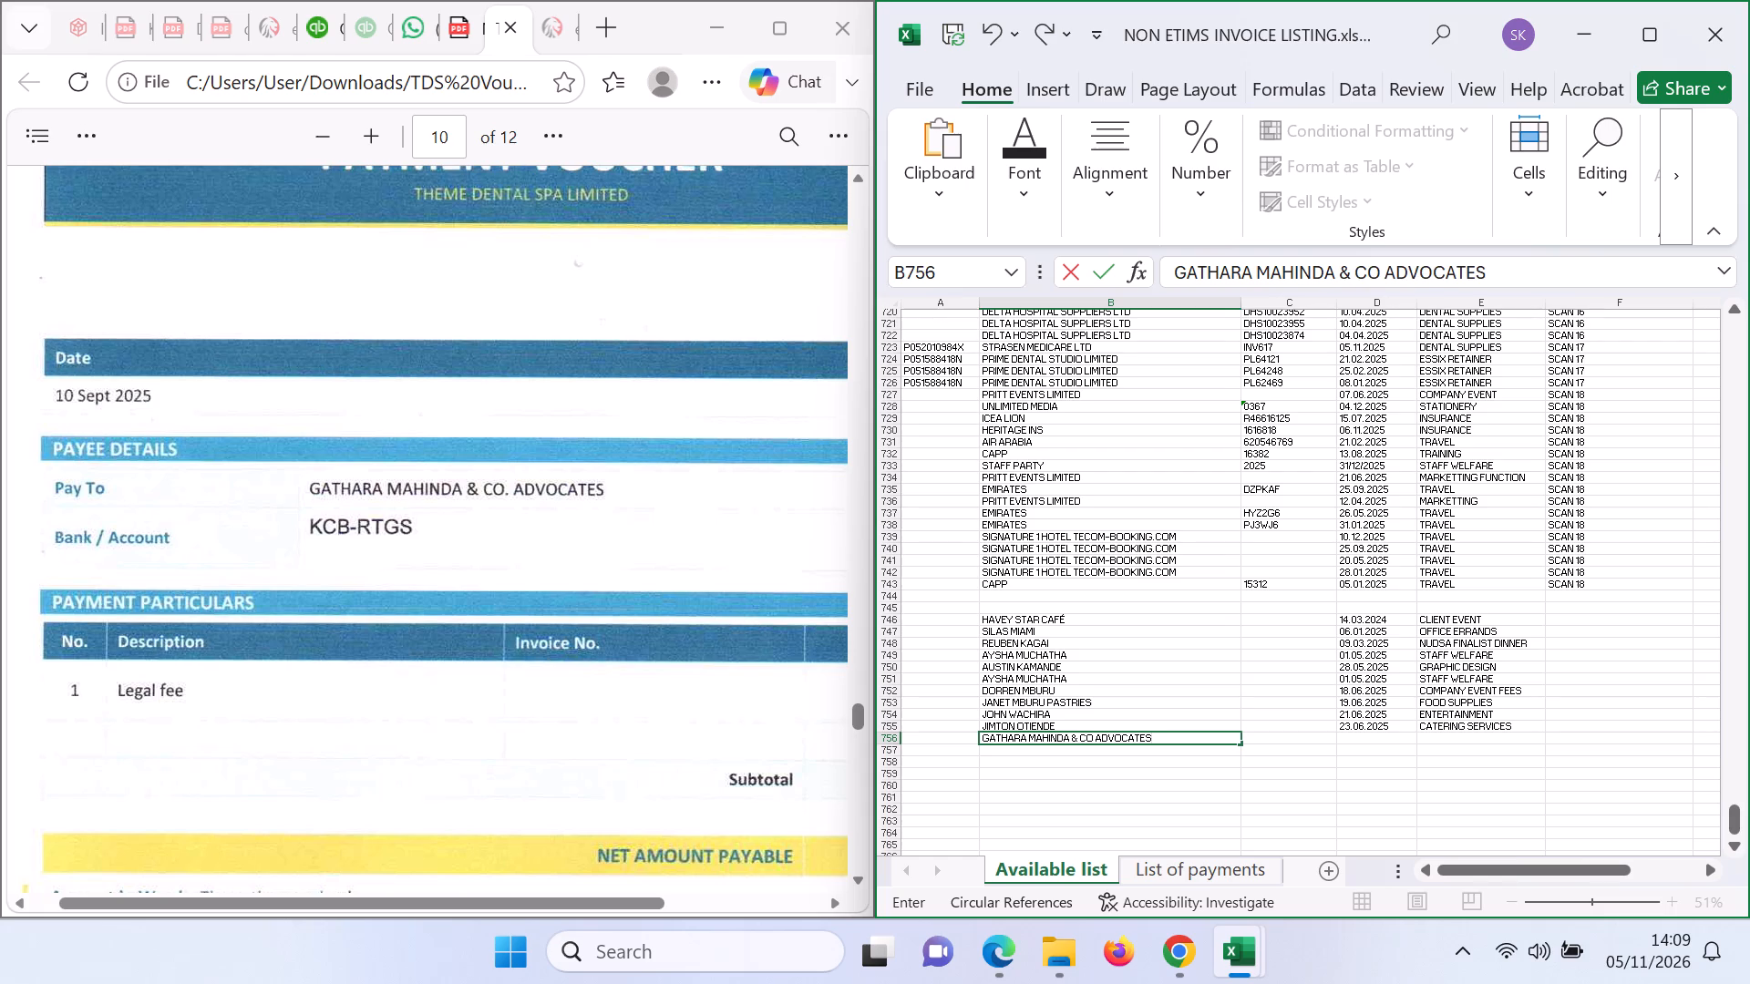
# Enter the tenth voucher's date as 10.09.2025 in cell D756 and its description as LEGAL FEES in cell E756.
pyautogui.click(1375, 743)
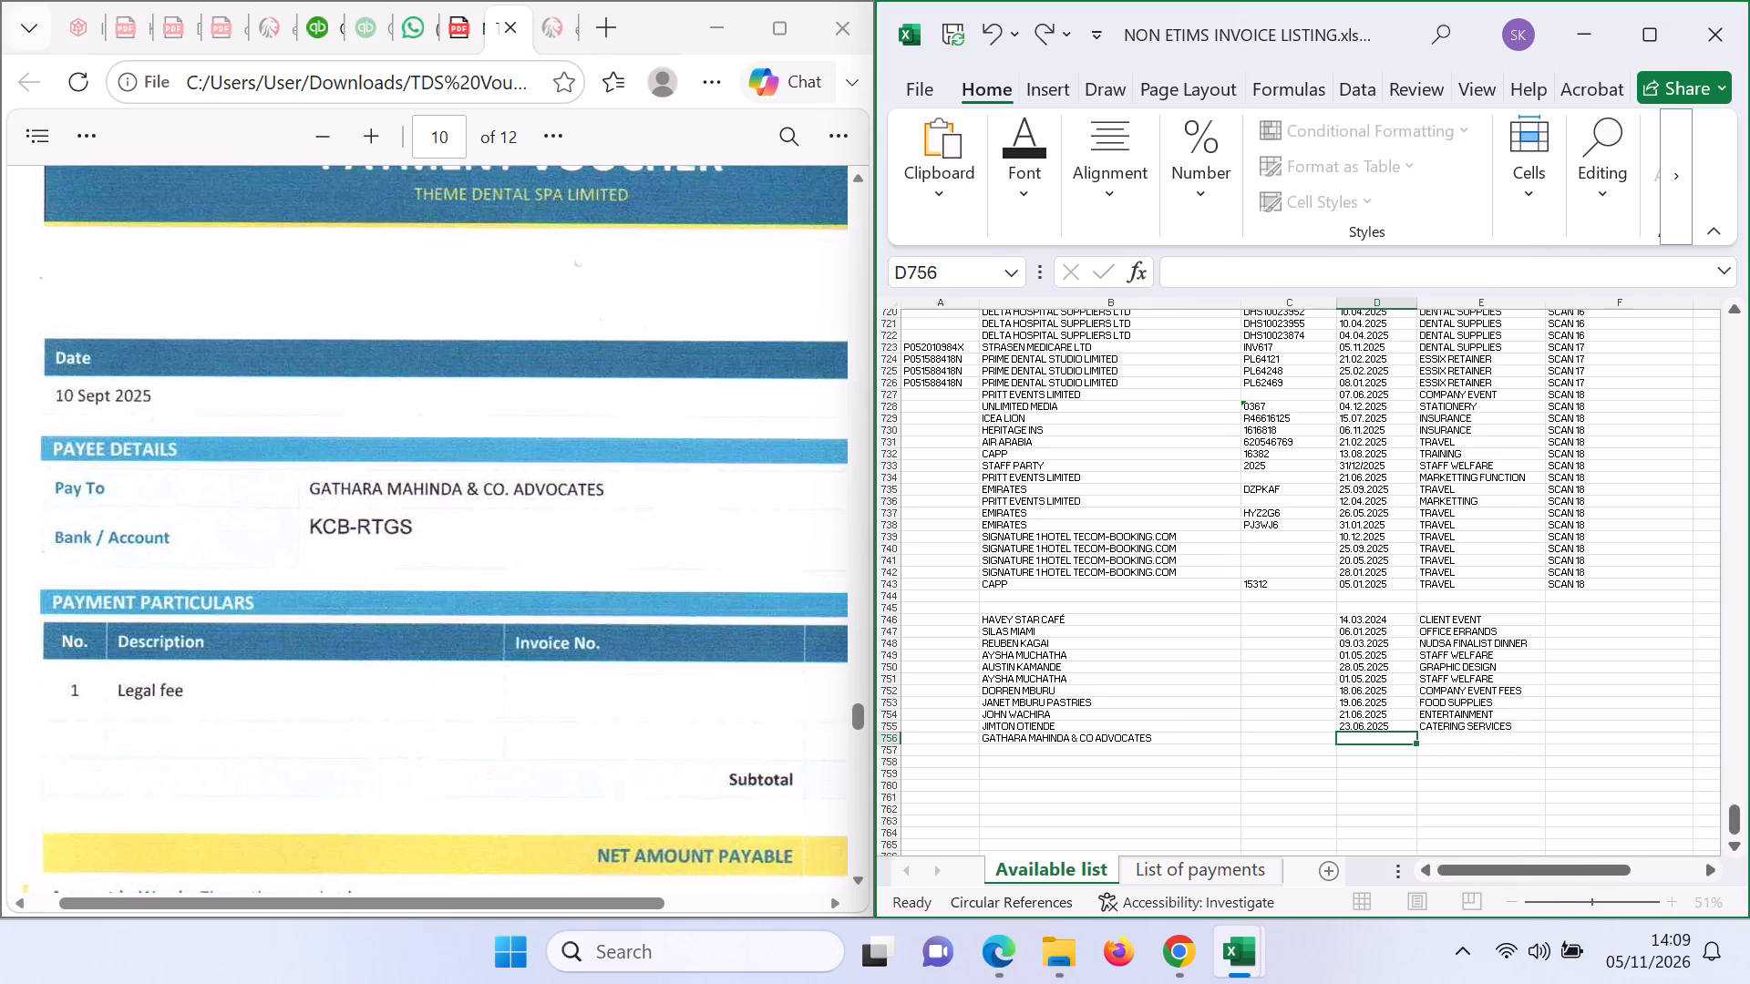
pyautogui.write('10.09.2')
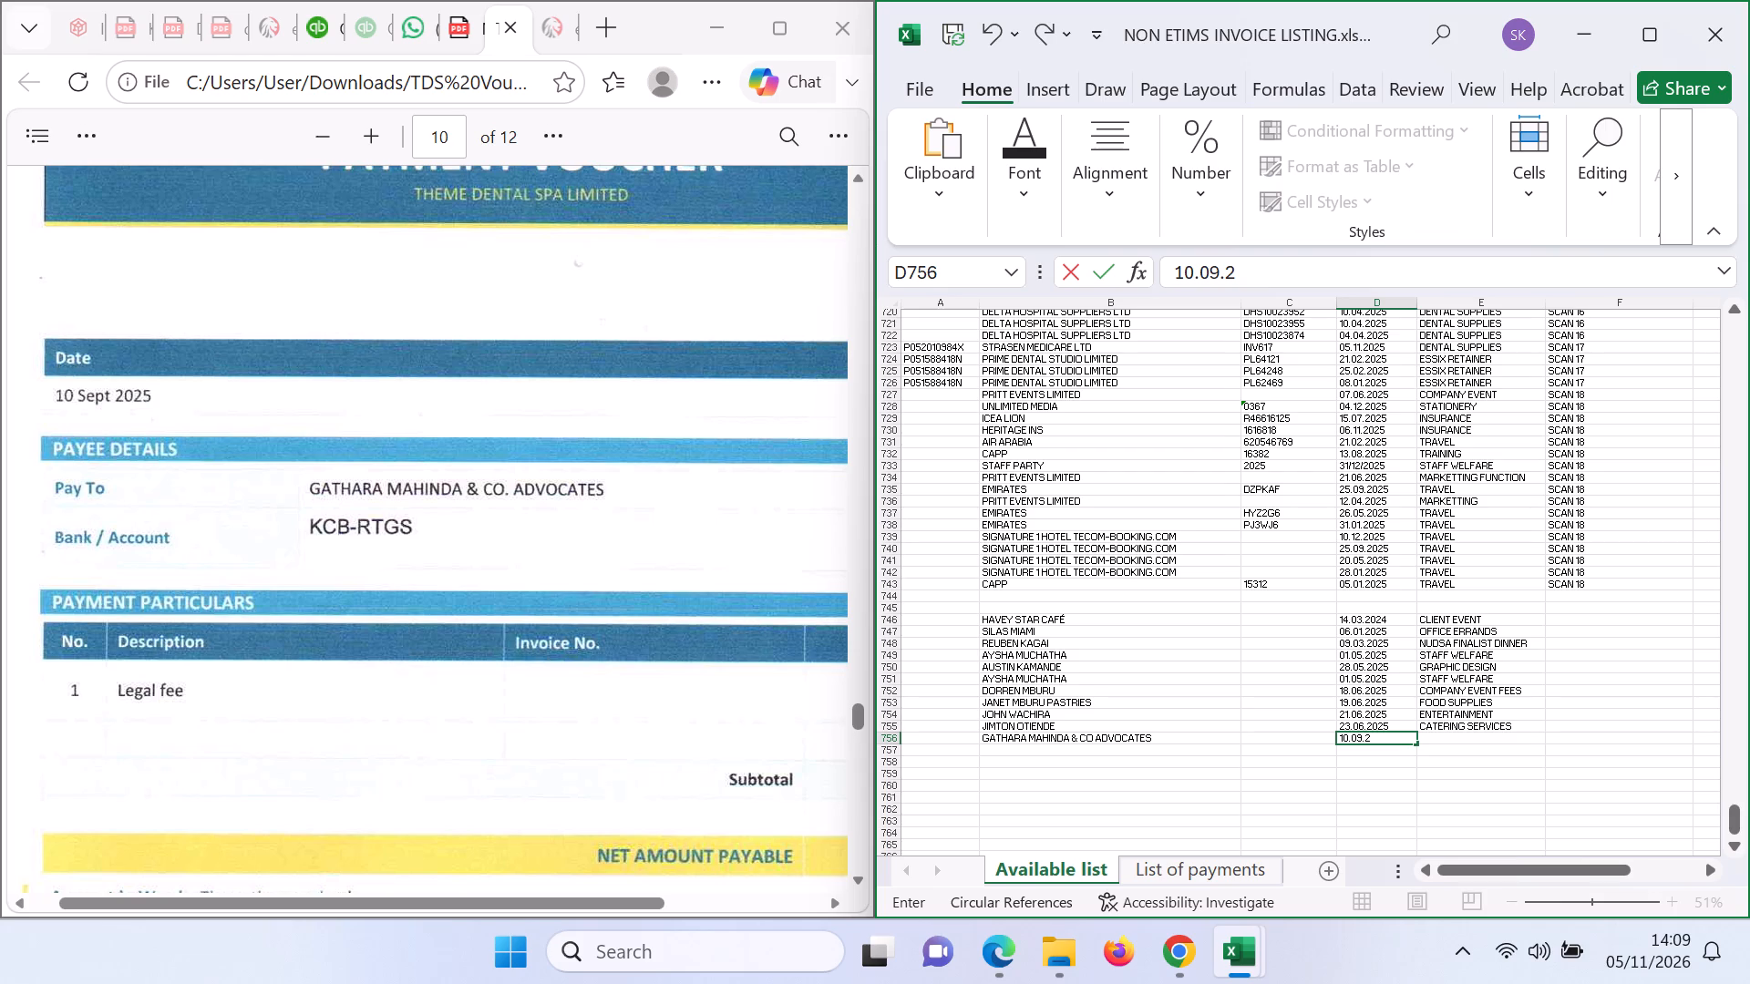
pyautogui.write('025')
pyautogui.click(1466, 741)
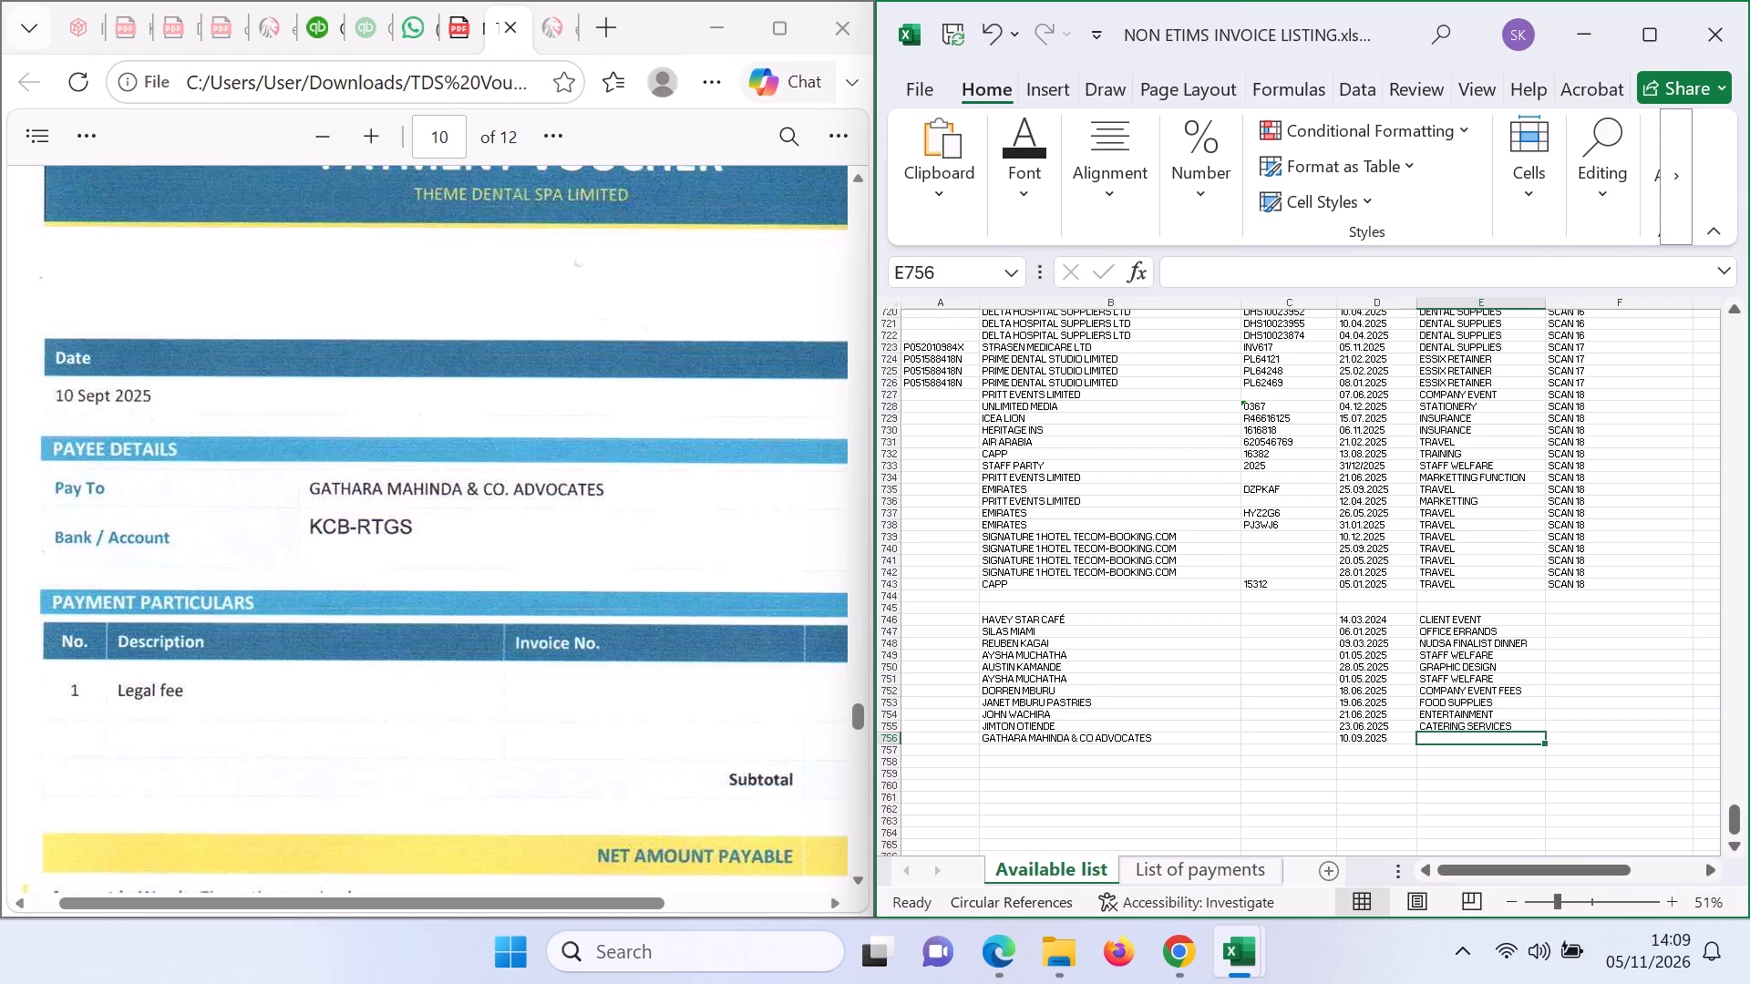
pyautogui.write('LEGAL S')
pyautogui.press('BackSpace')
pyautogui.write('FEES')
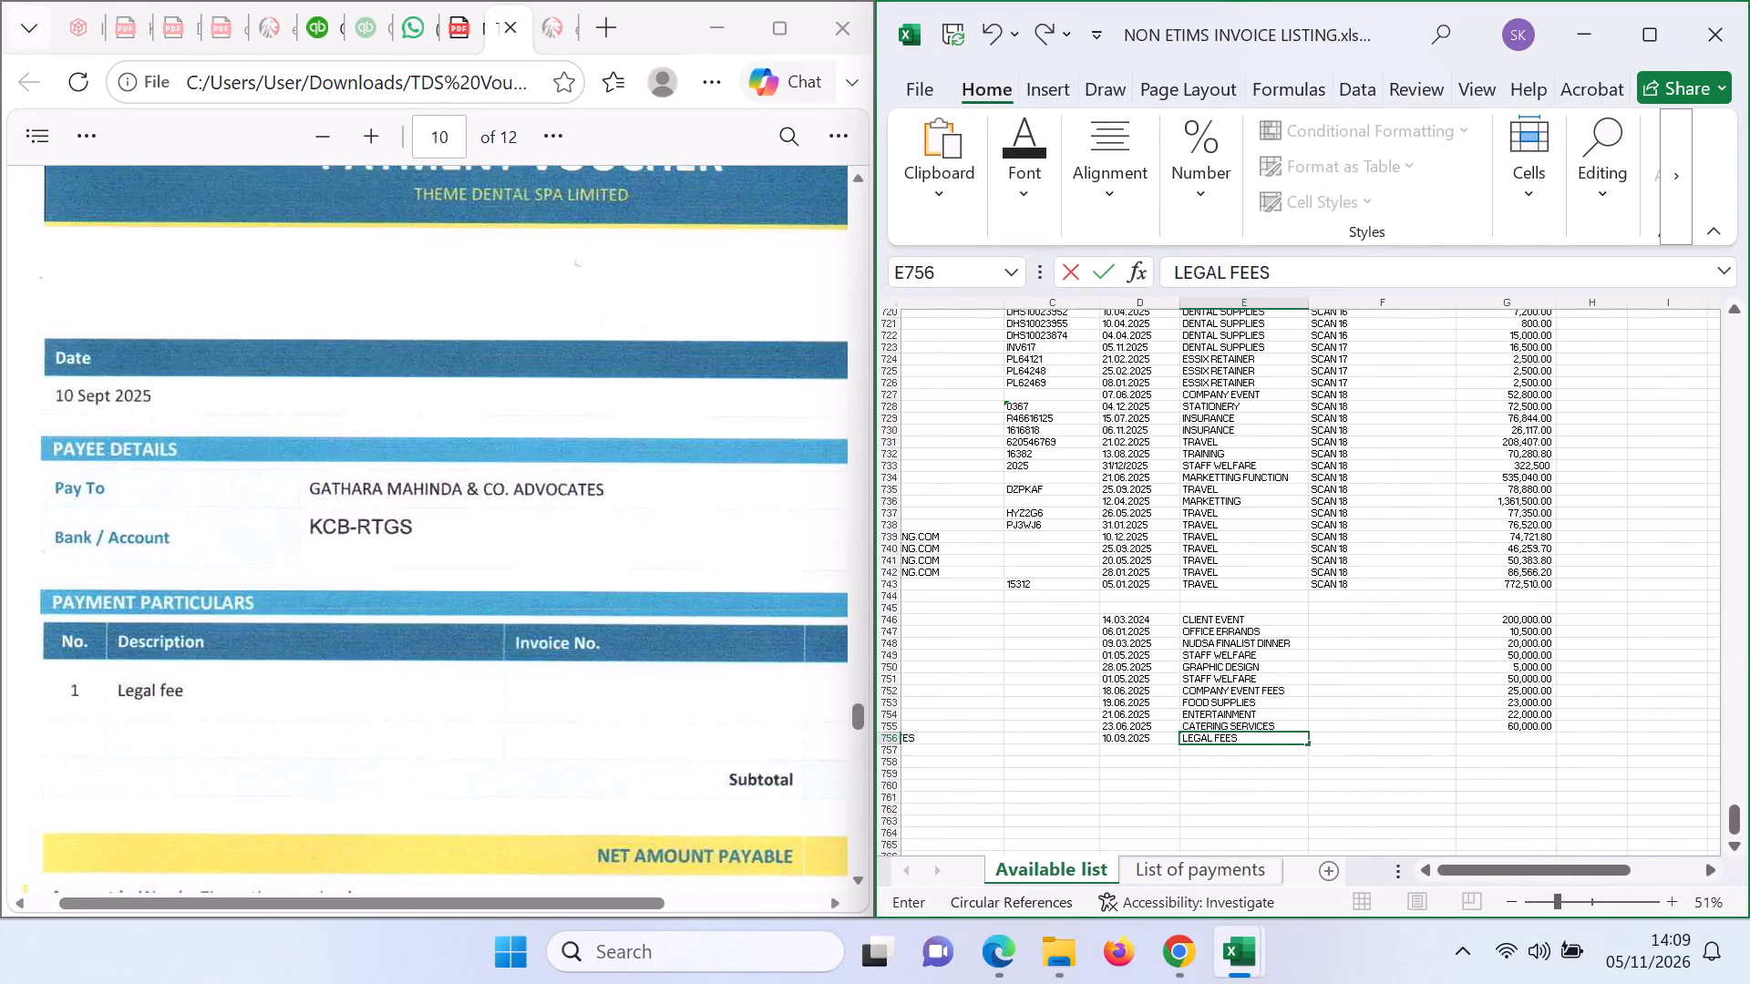
# Enter 3000 as the tenth voucher's amount in cell G756.
pyautogui.click(1502, 740)
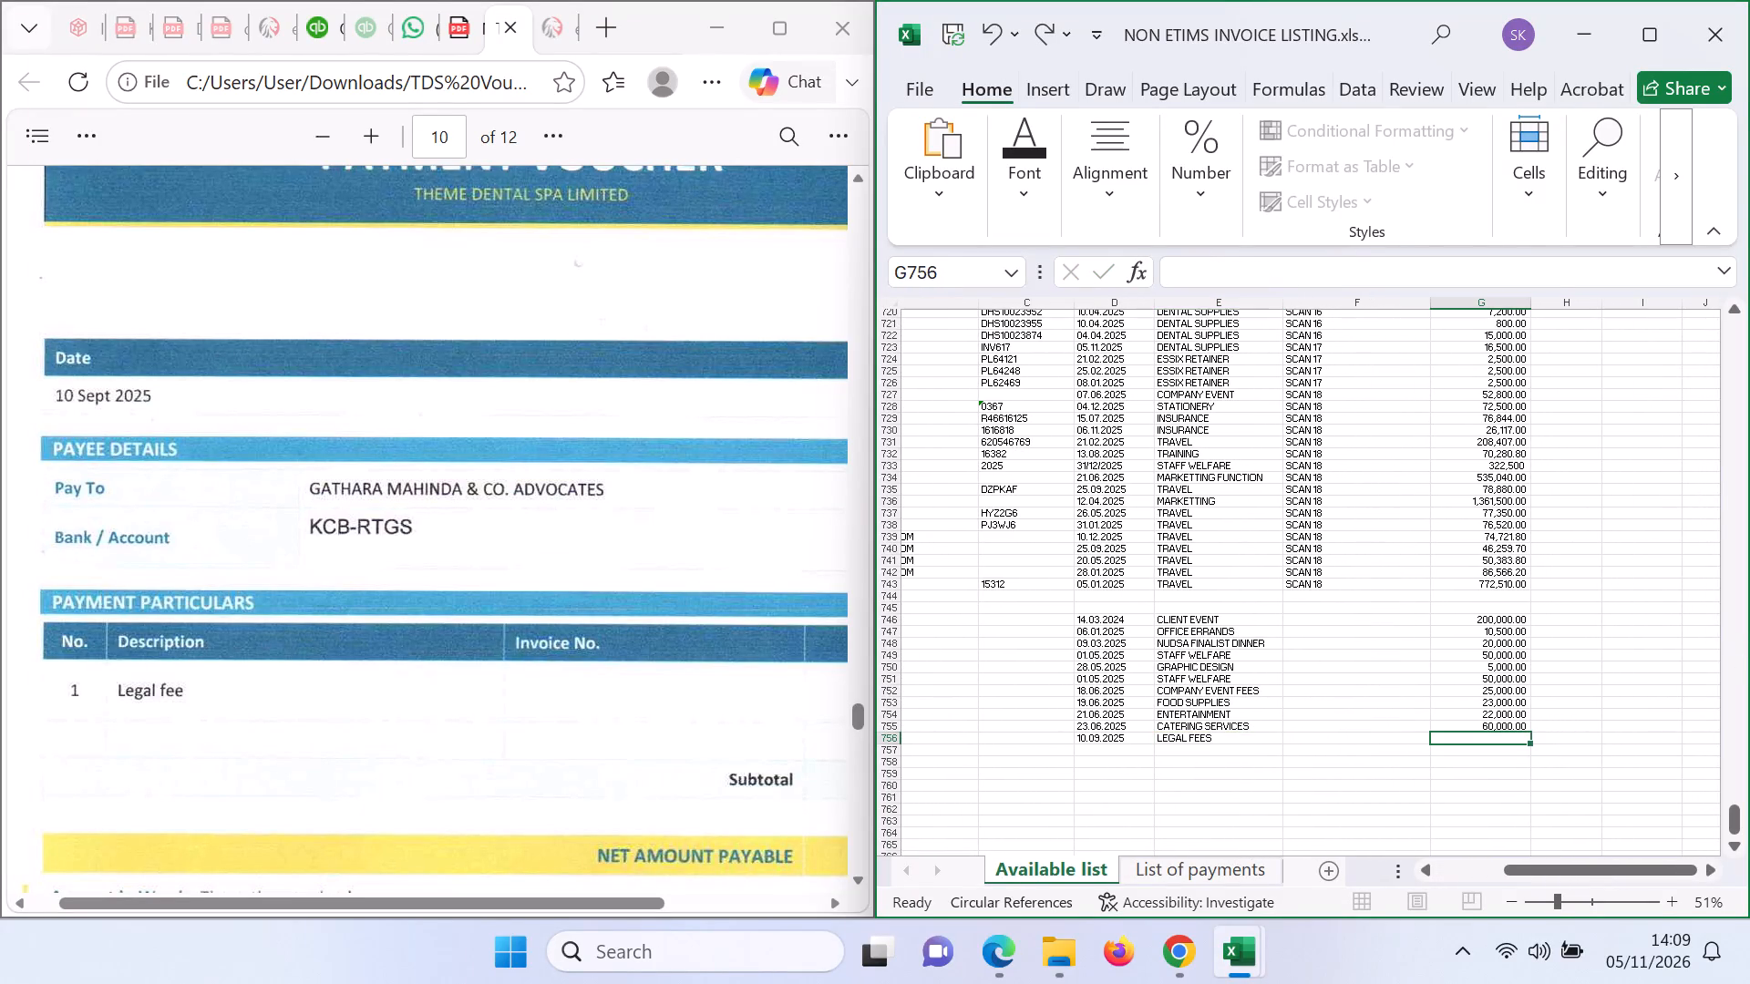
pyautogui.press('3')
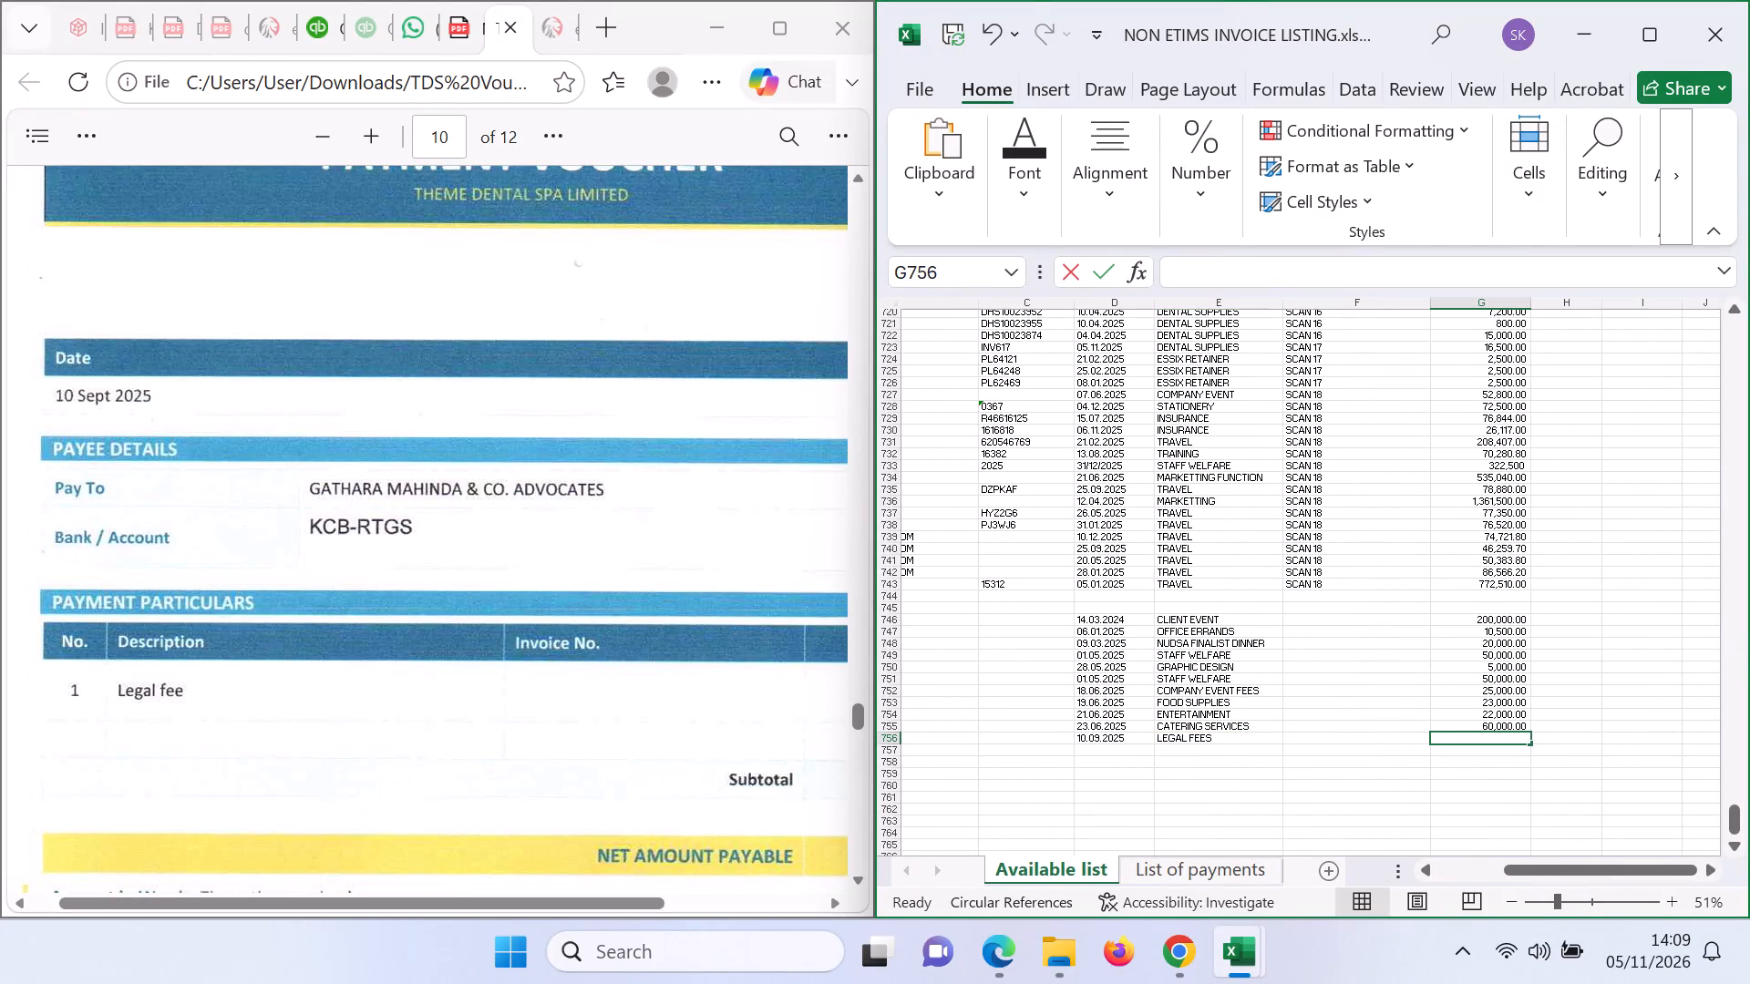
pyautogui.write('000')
pyautogui.click(1196, 773)
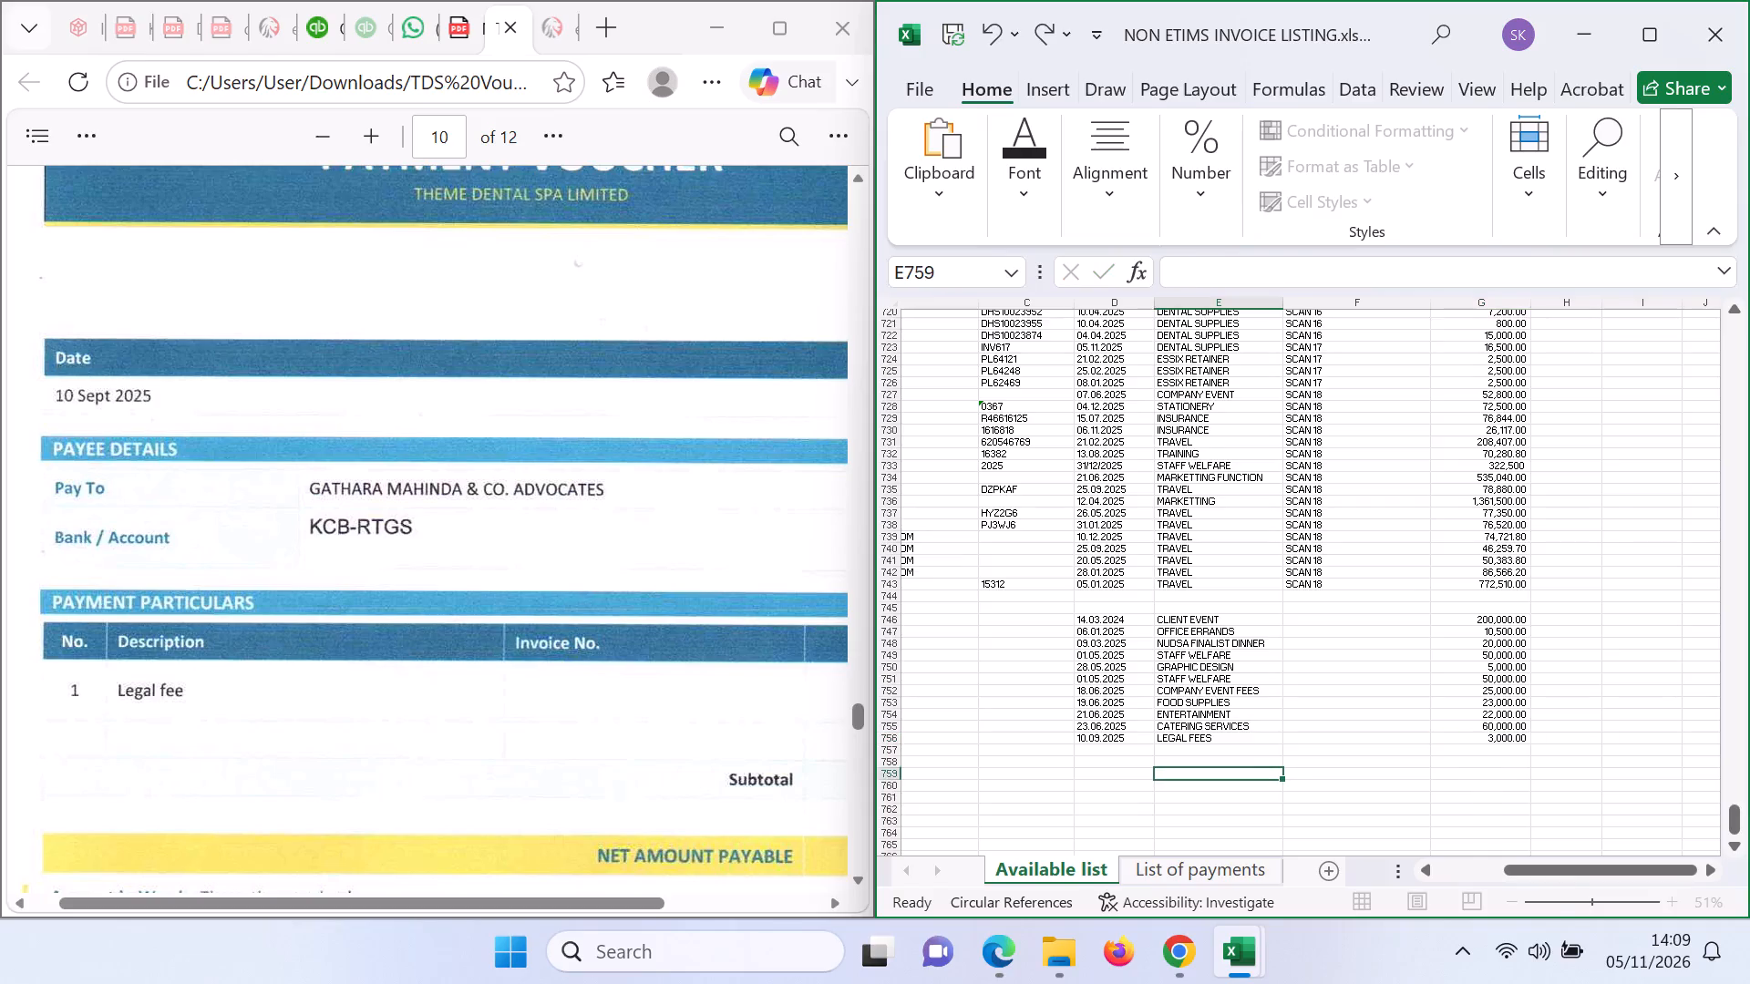
# Enter the first name of the eleventh voucher's payee from PDF page 11 in cell B757 and its date as 21.11.2025 in cell D757.
pyautogui.tripleClick(1418, 868)
pyautogui.click(1418, 868)
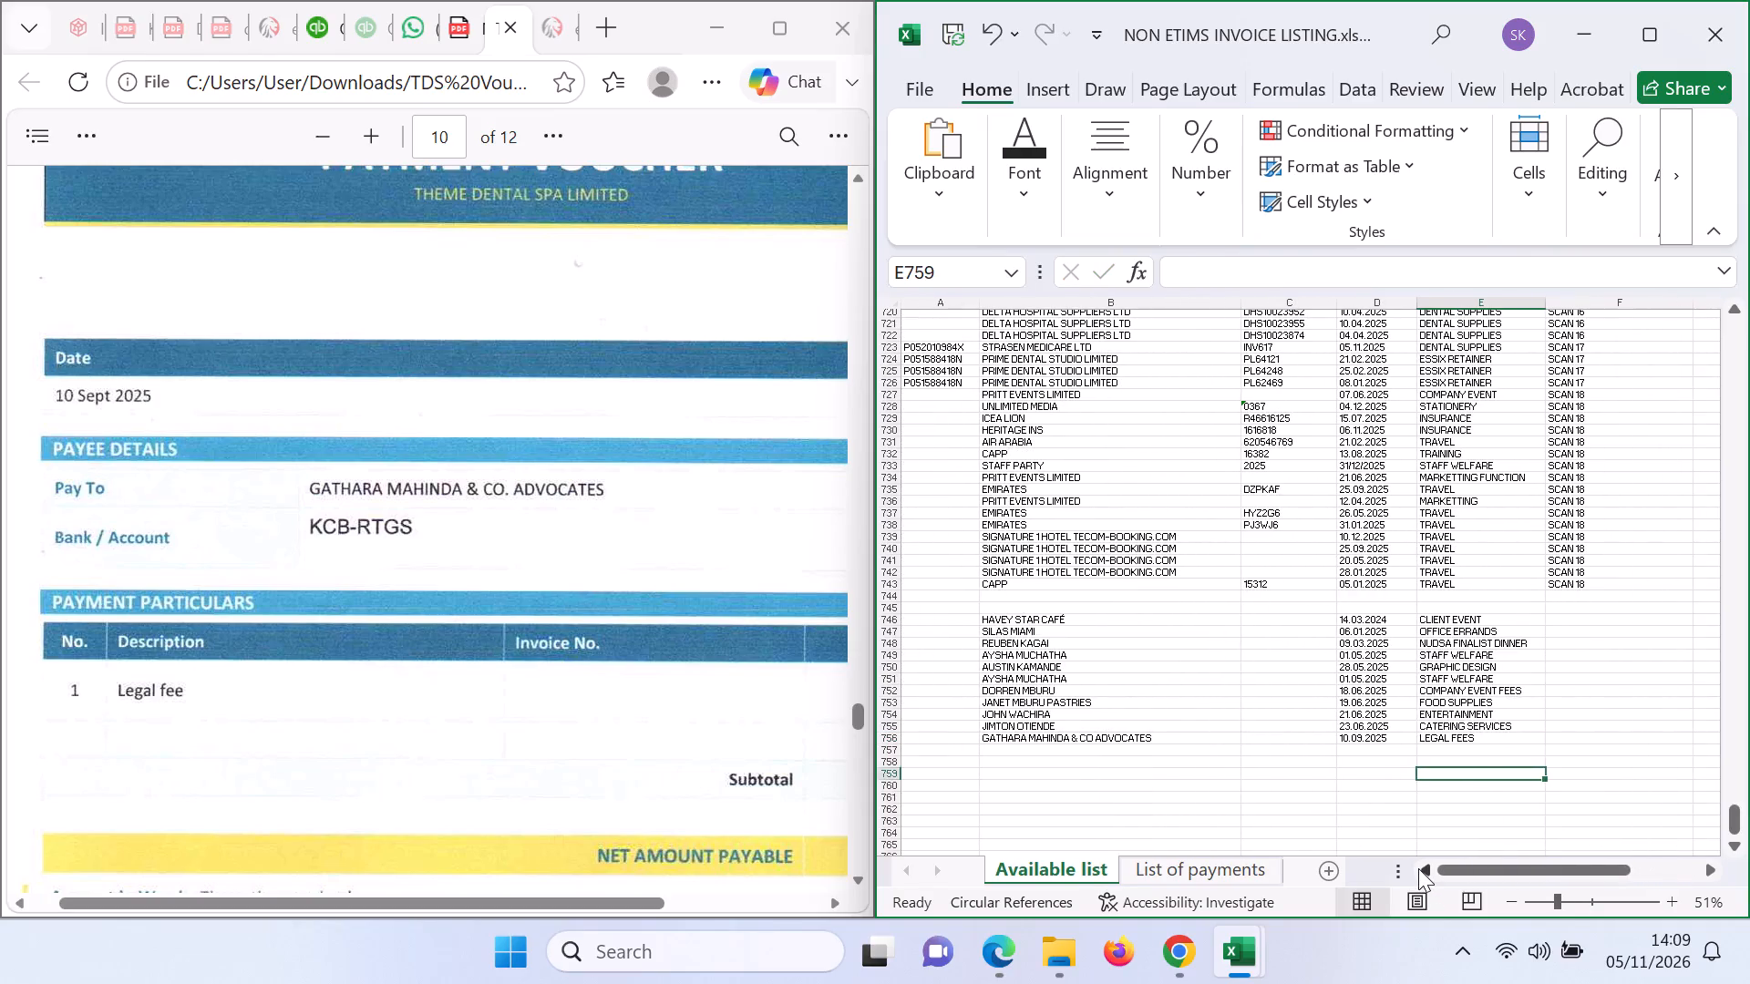
pyautogui.tripleClick(859, 875)
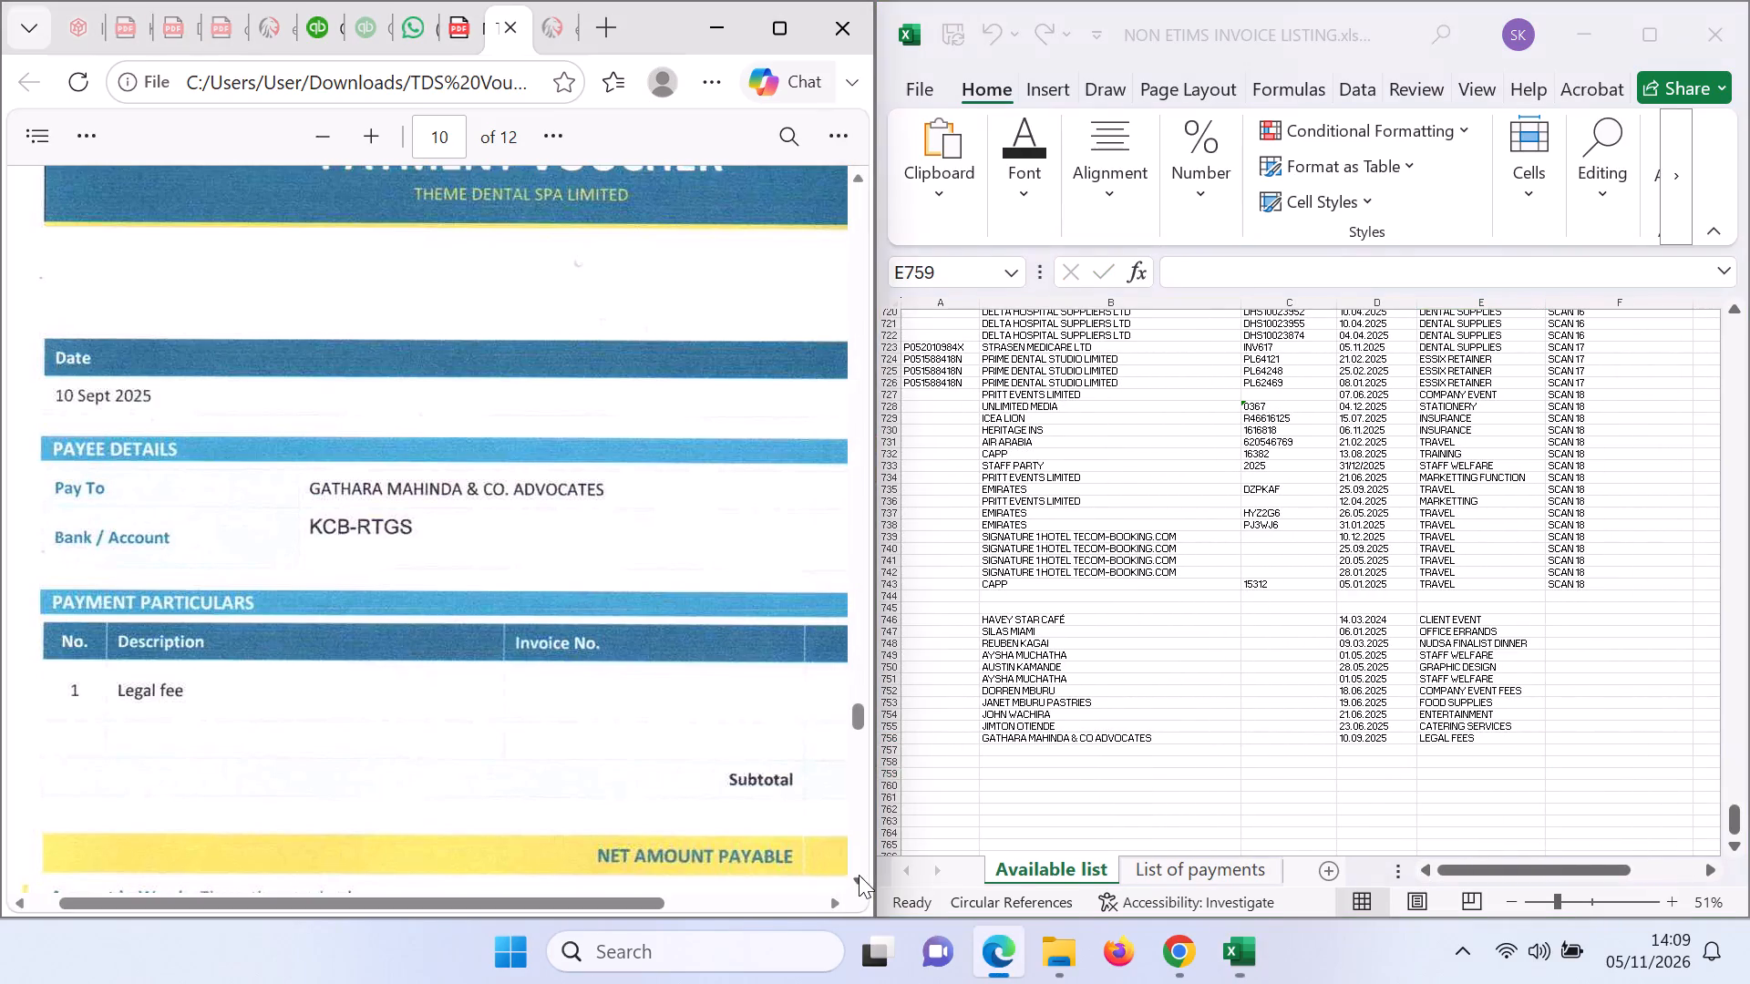
pyautogui.doubleClick(859, 875)
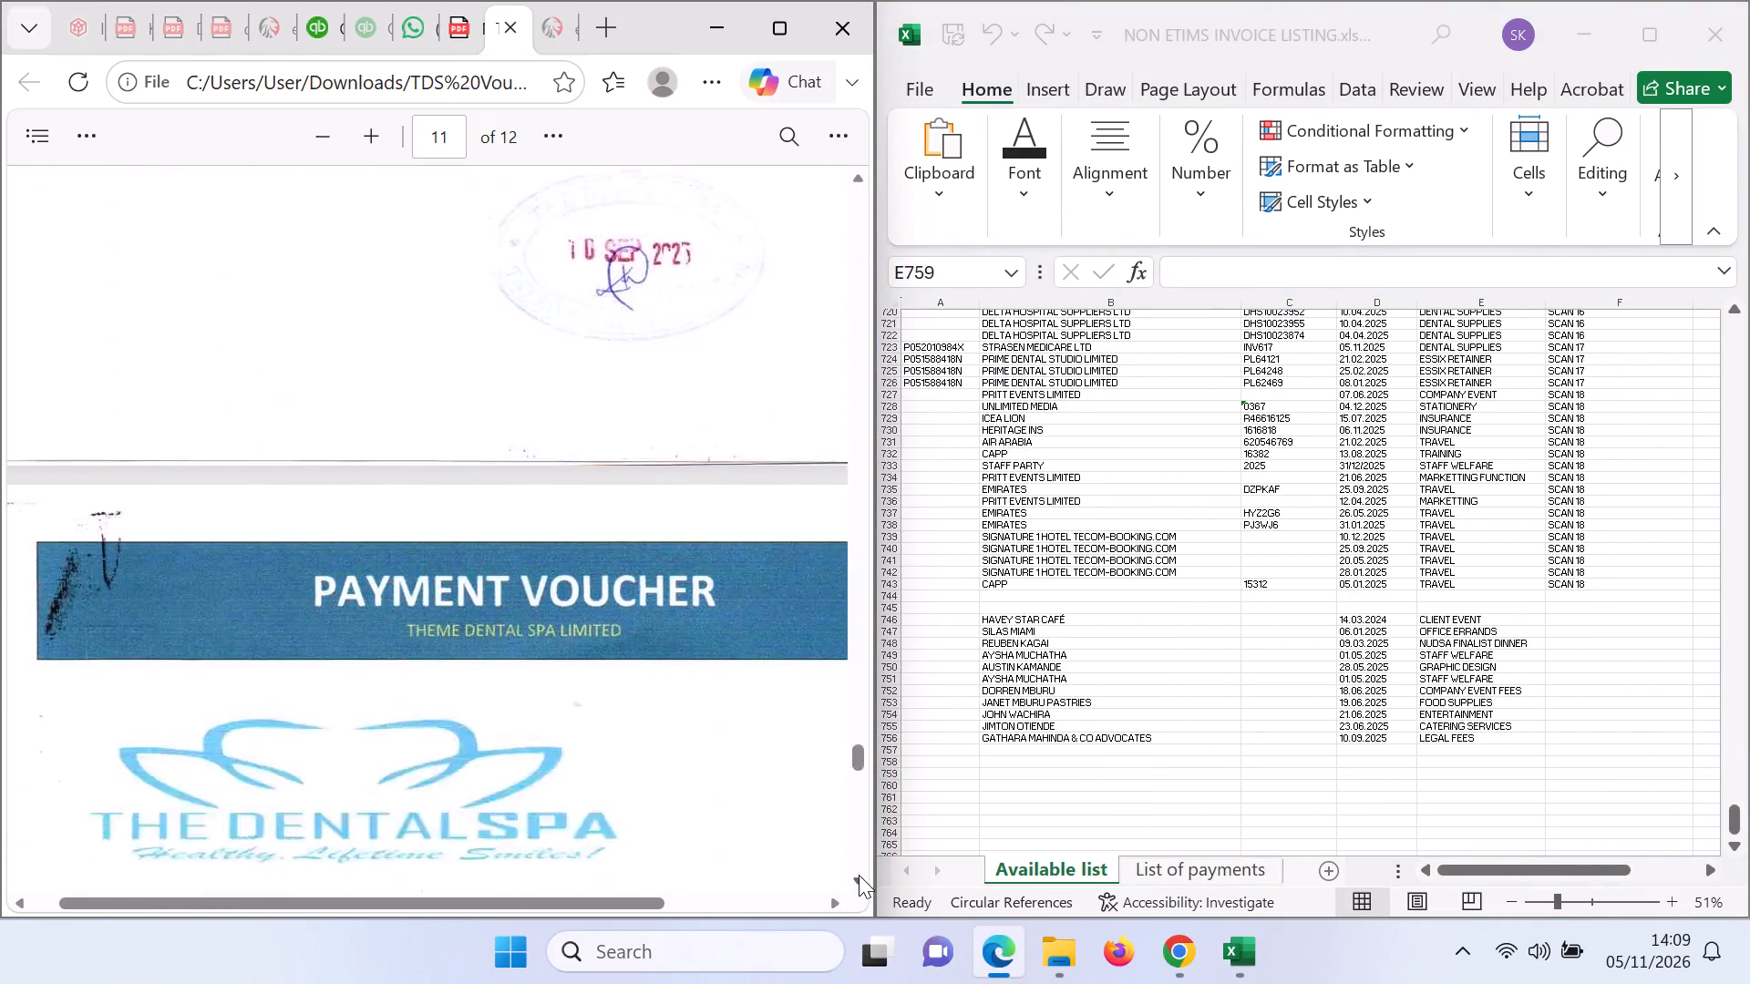
pyautogui.doubleClick(859, 875)
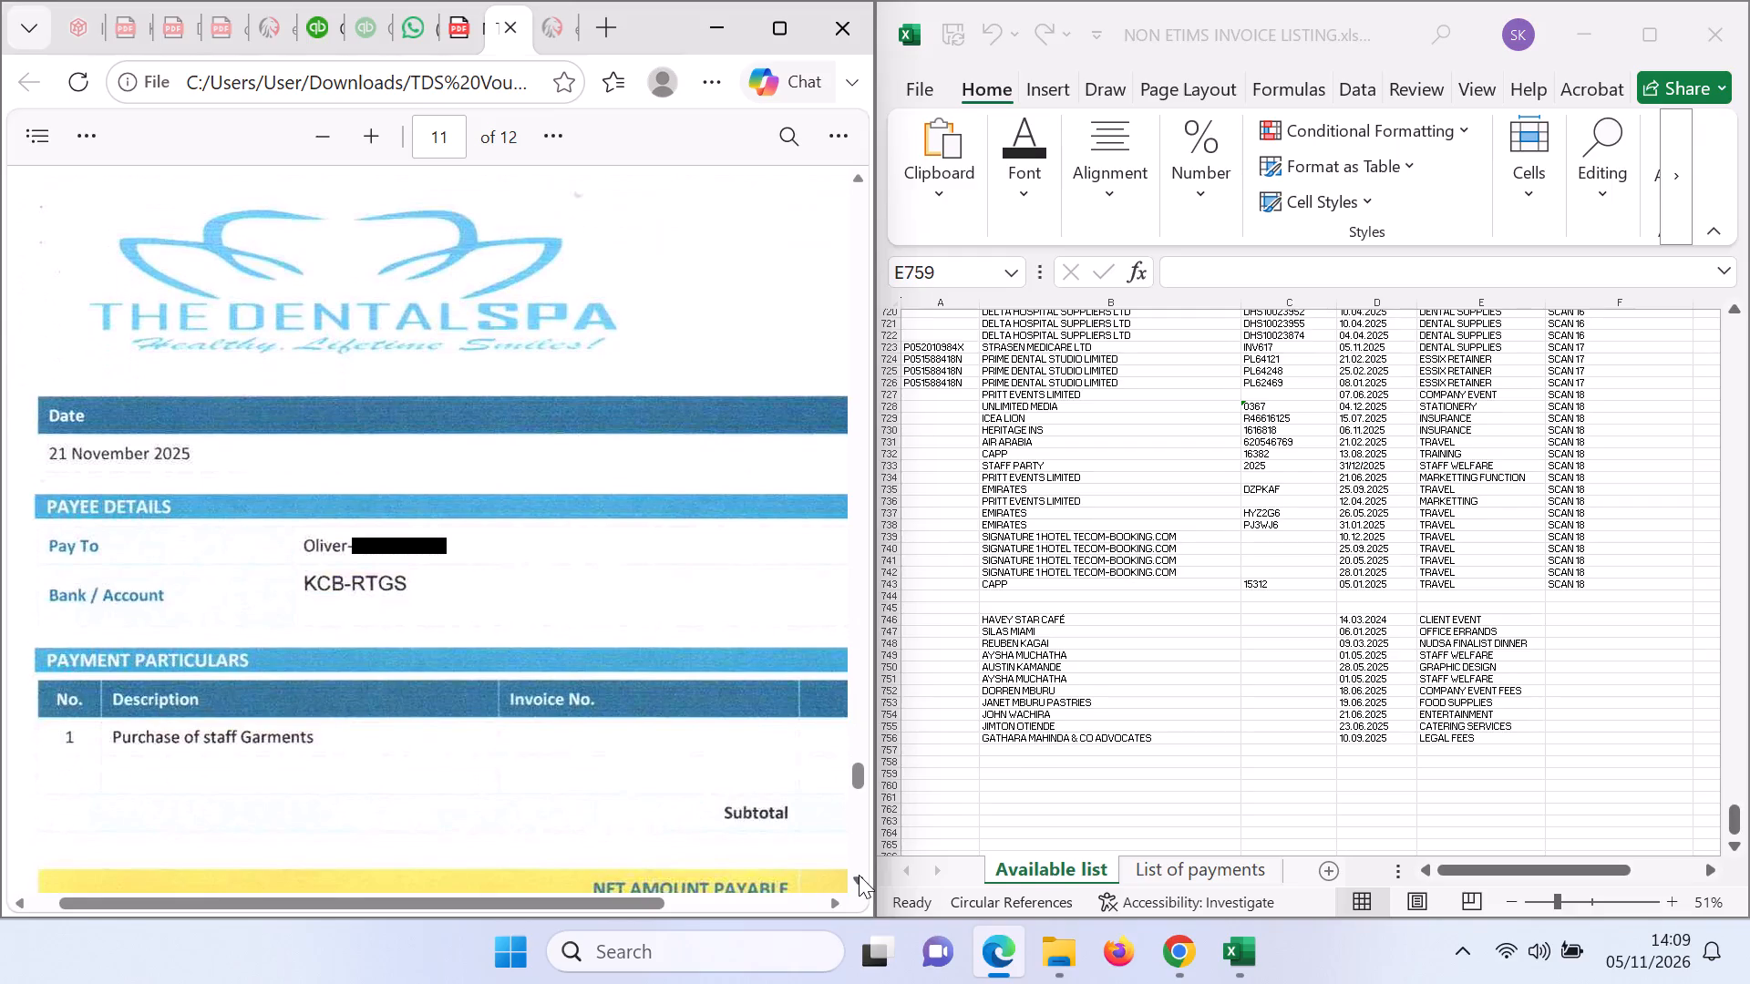
pyautogui.click(1015, 748)
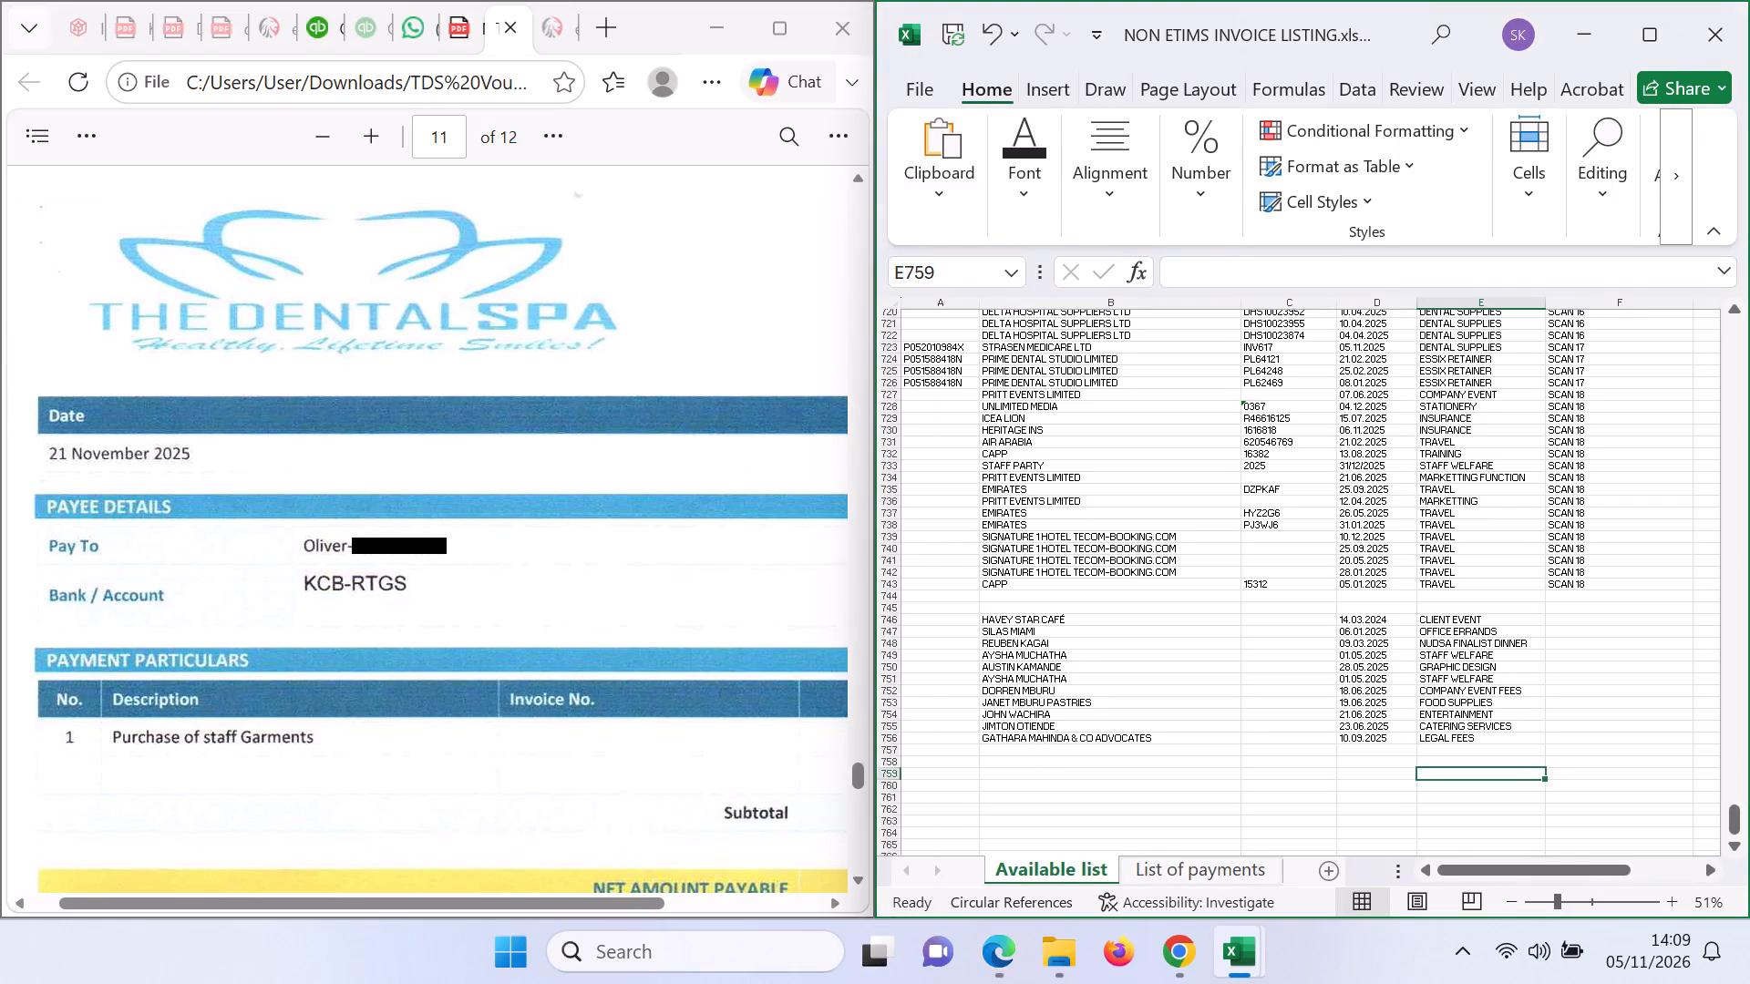
pyautogui.click(1013, 751)
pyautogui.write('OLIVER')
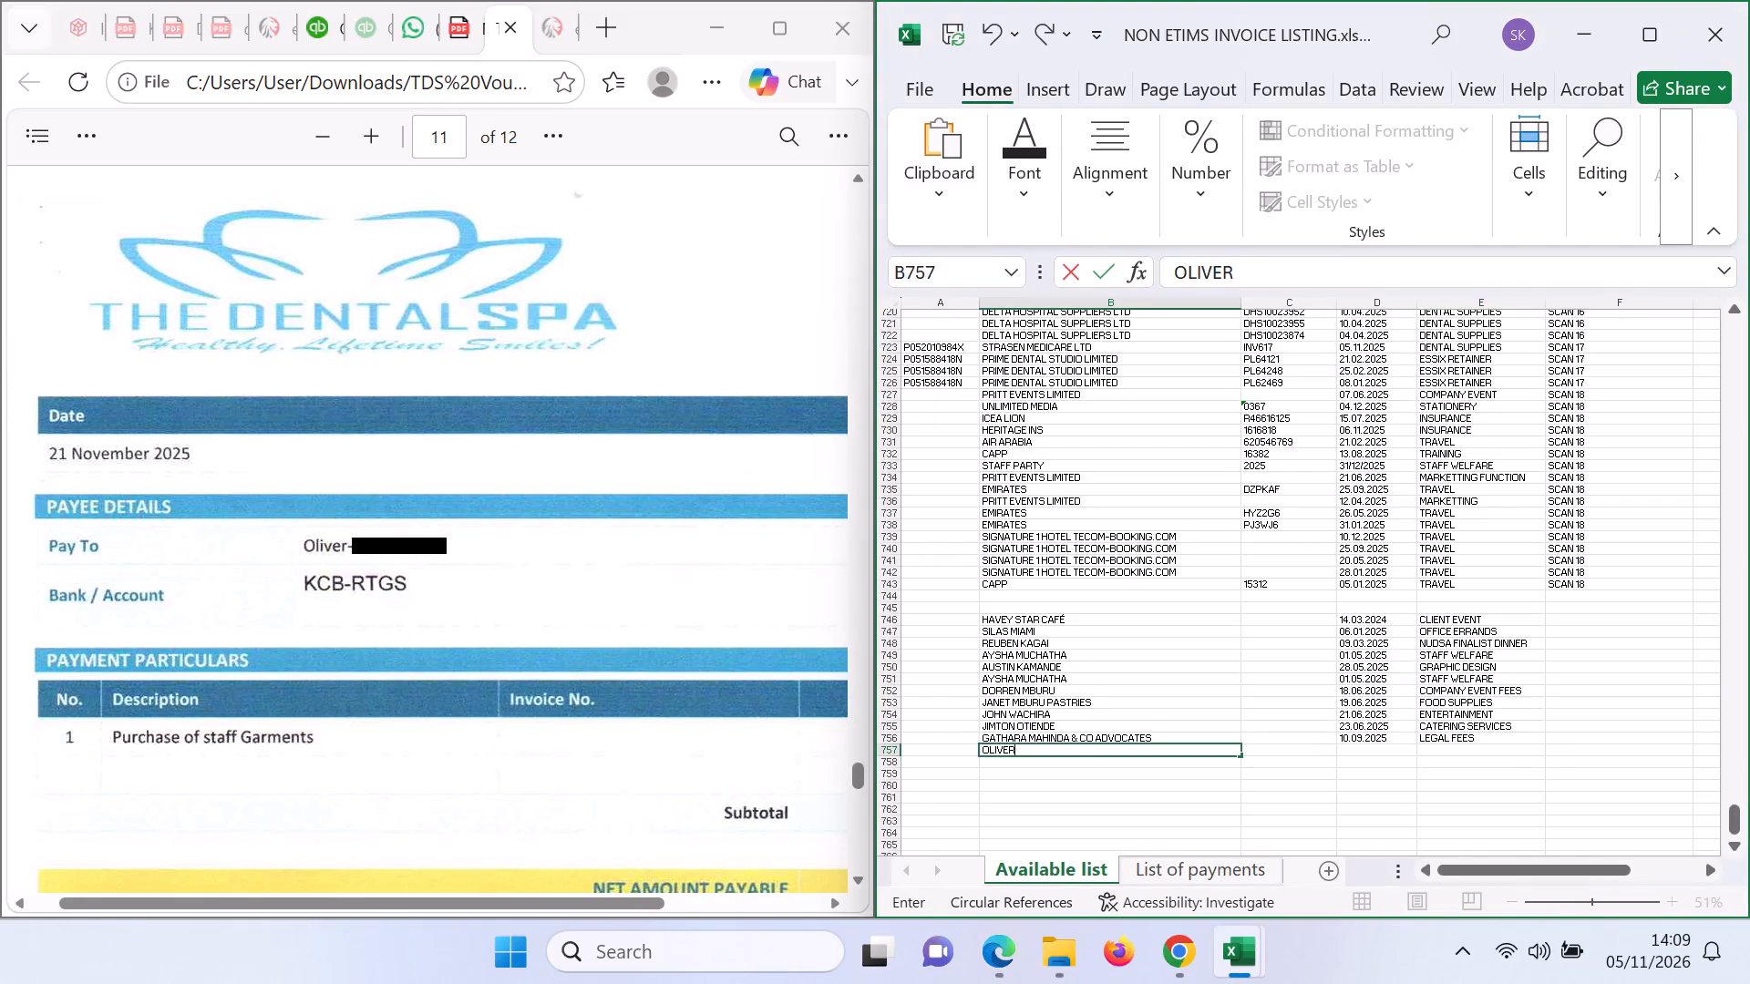
pyautogui.click(1372, 755)
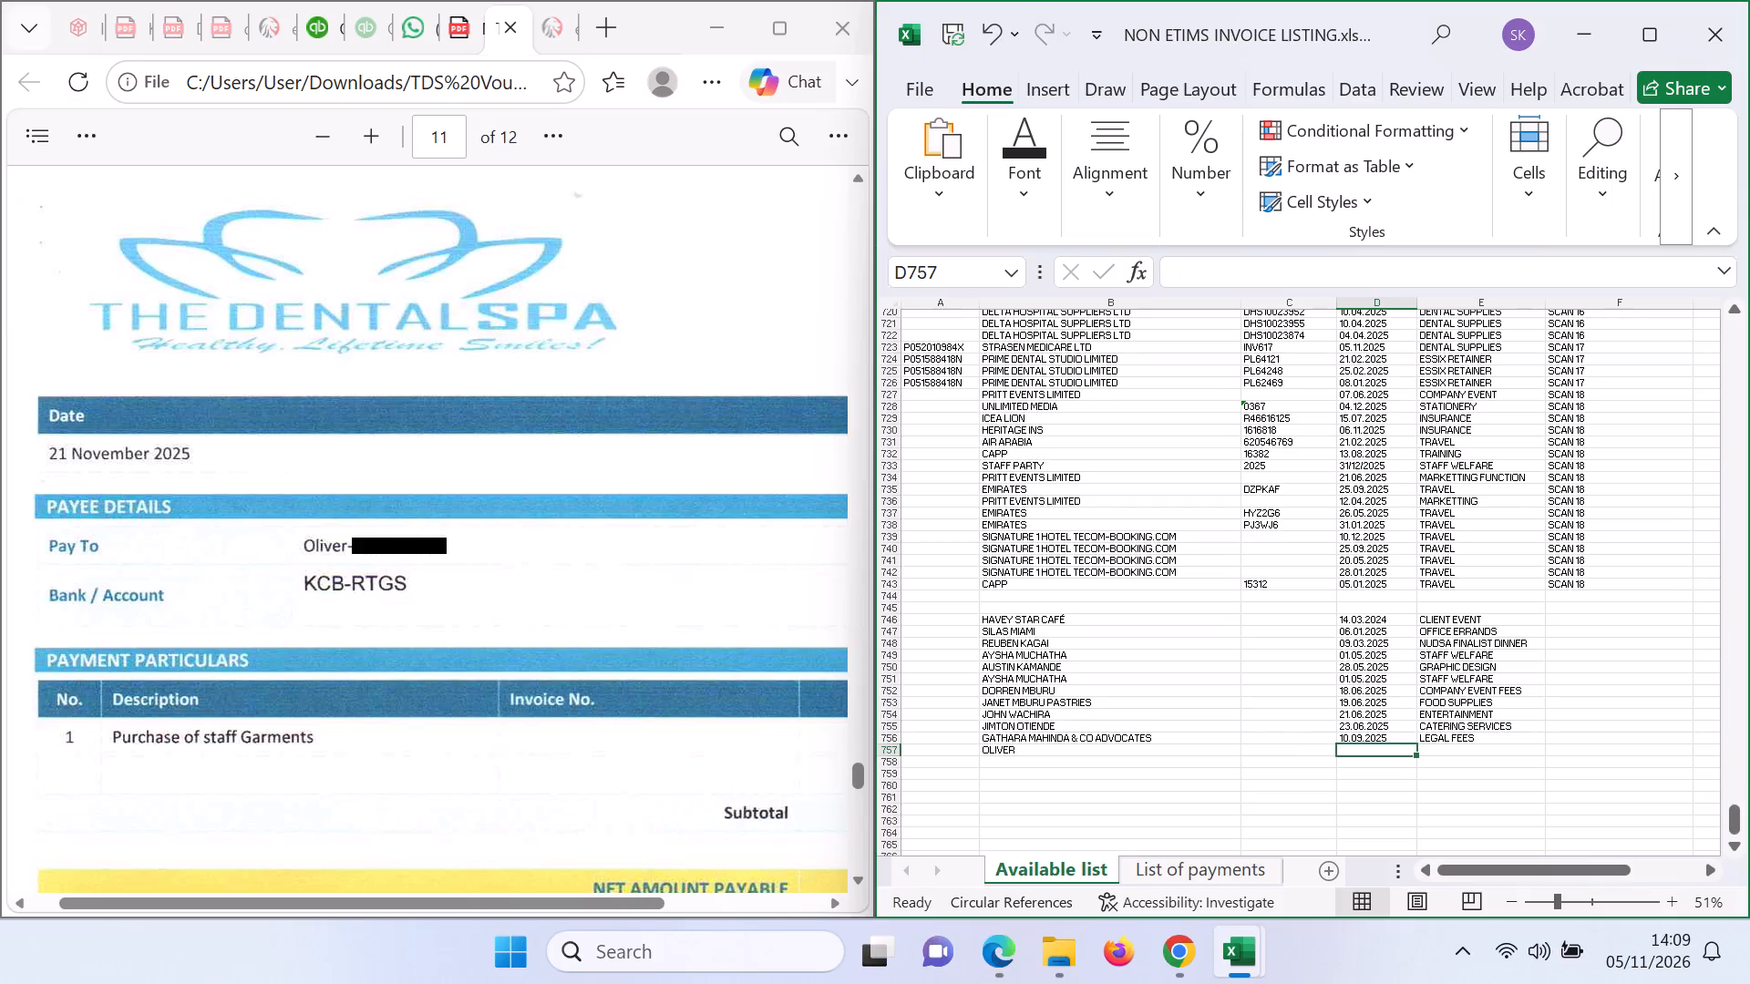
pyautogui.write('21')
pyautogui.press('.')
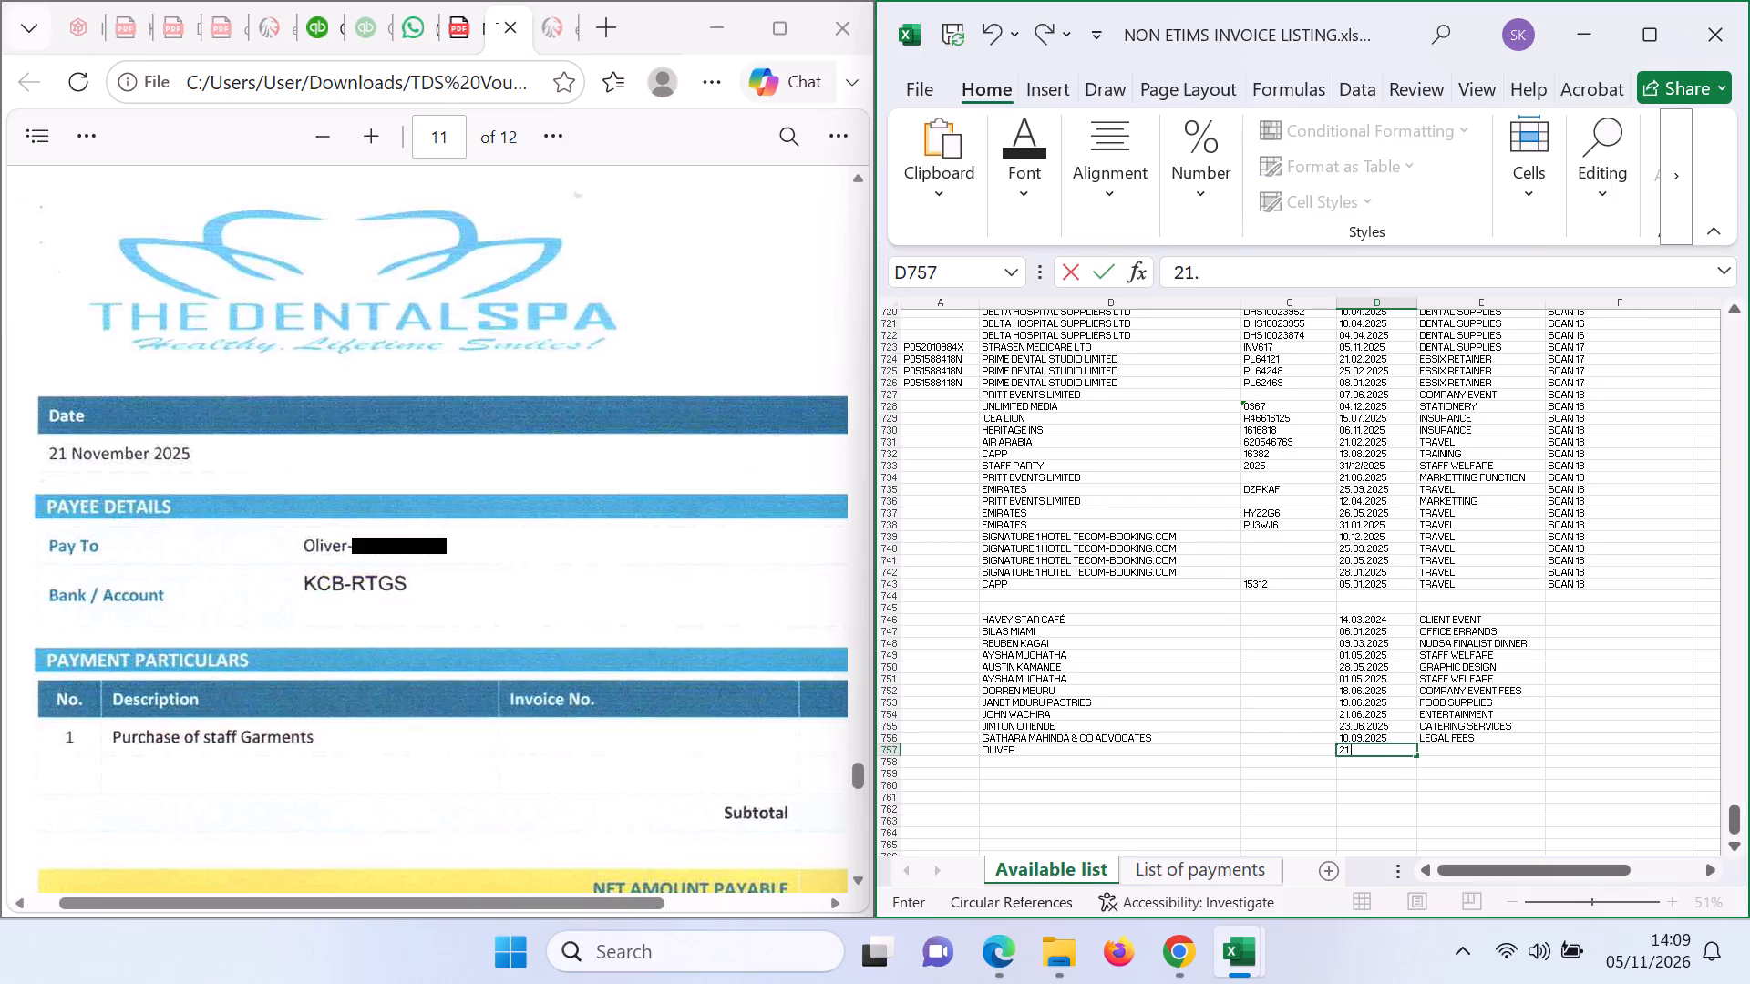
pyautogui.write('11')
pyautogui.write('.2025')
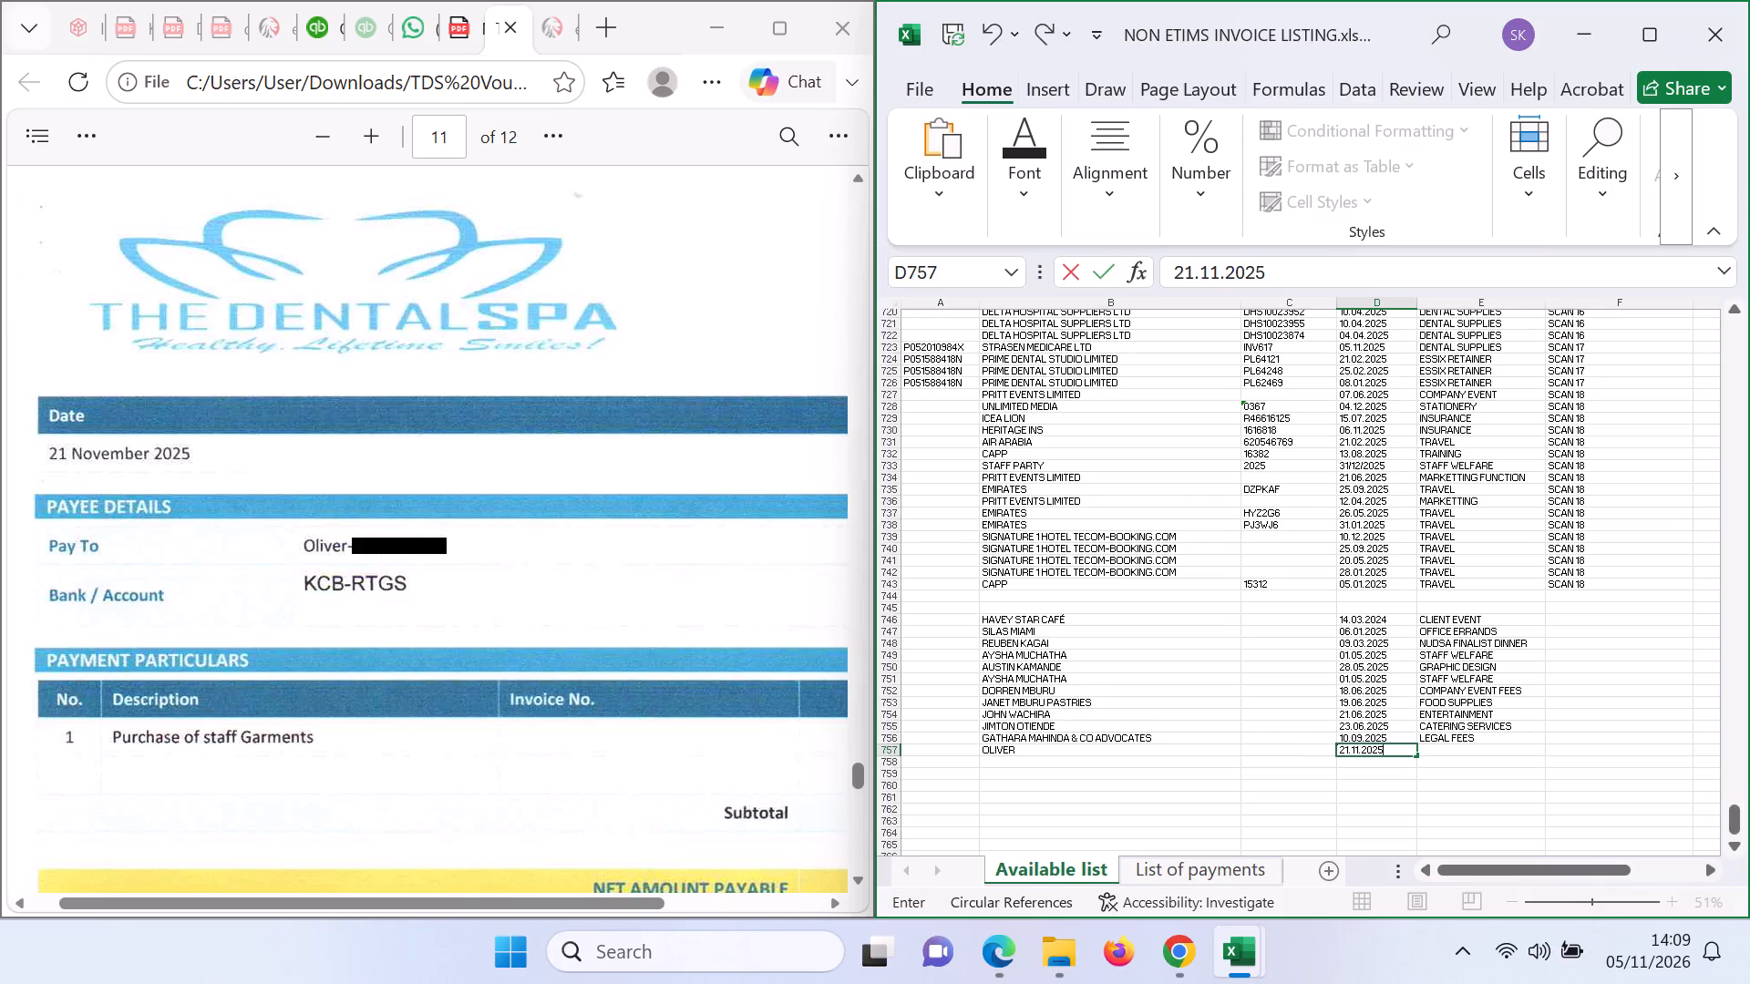
# Enter STAFF GARMENTSS as the eleventh voucher's description in cell E757 and 9800 as its amount in cell G757.
pyautogui.click(1459, 754)
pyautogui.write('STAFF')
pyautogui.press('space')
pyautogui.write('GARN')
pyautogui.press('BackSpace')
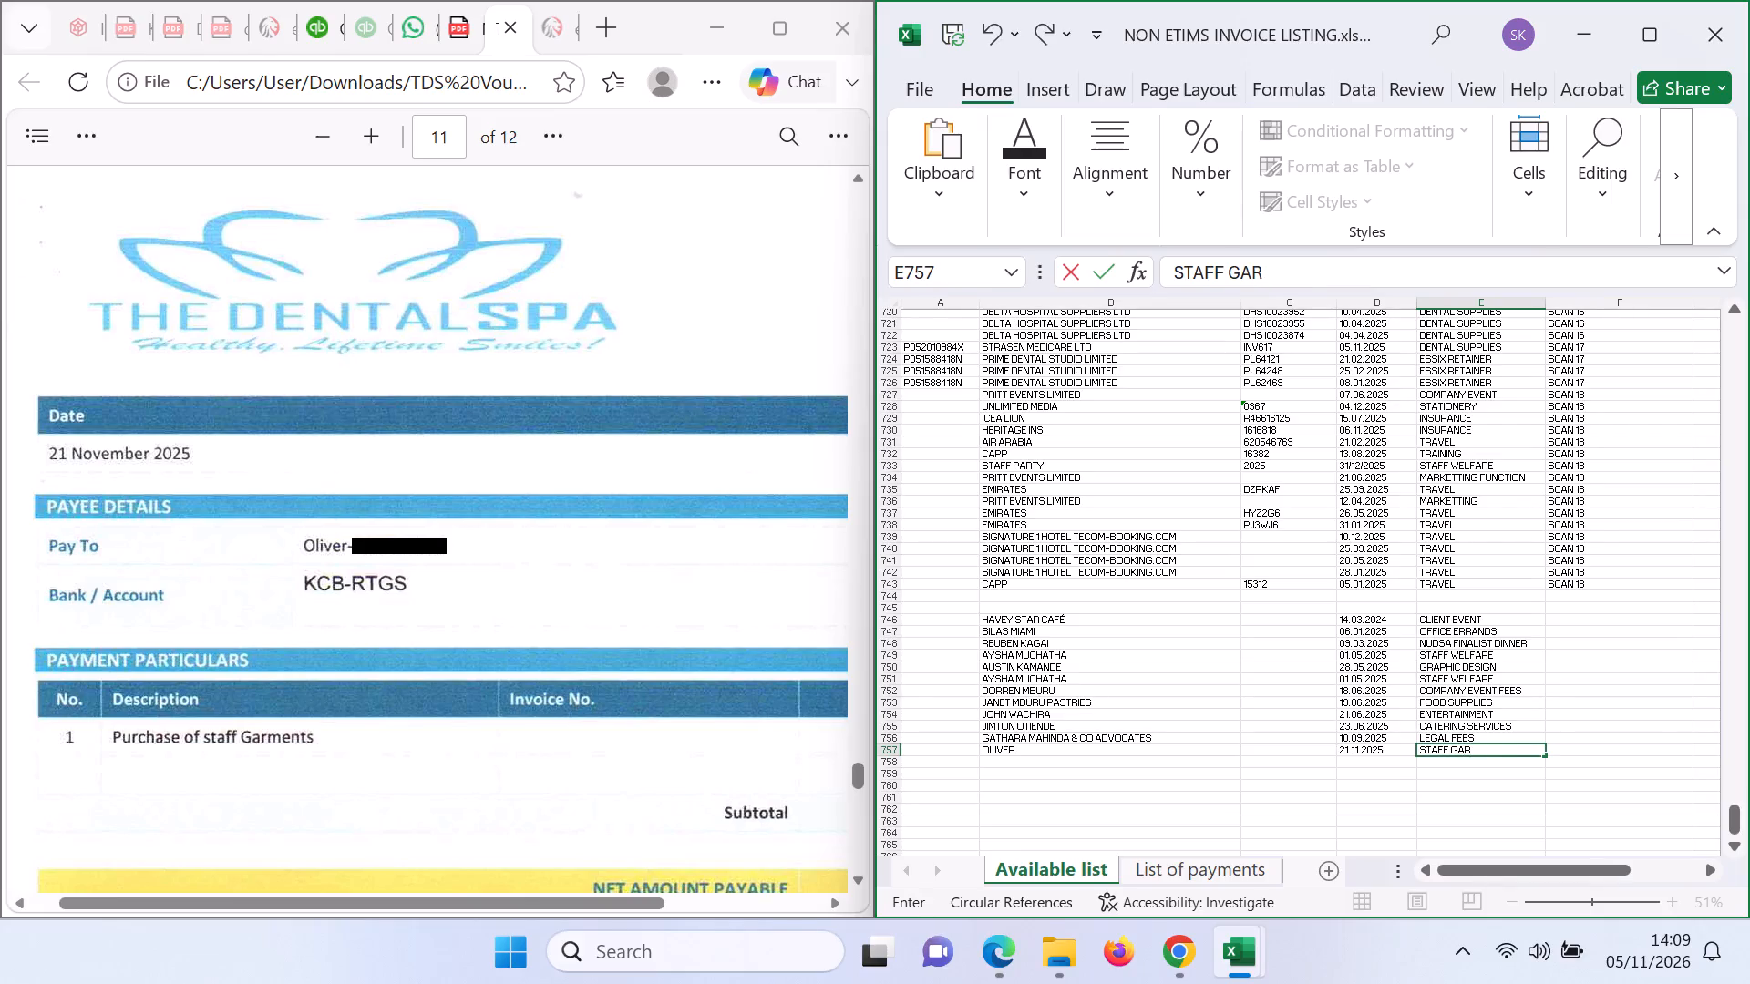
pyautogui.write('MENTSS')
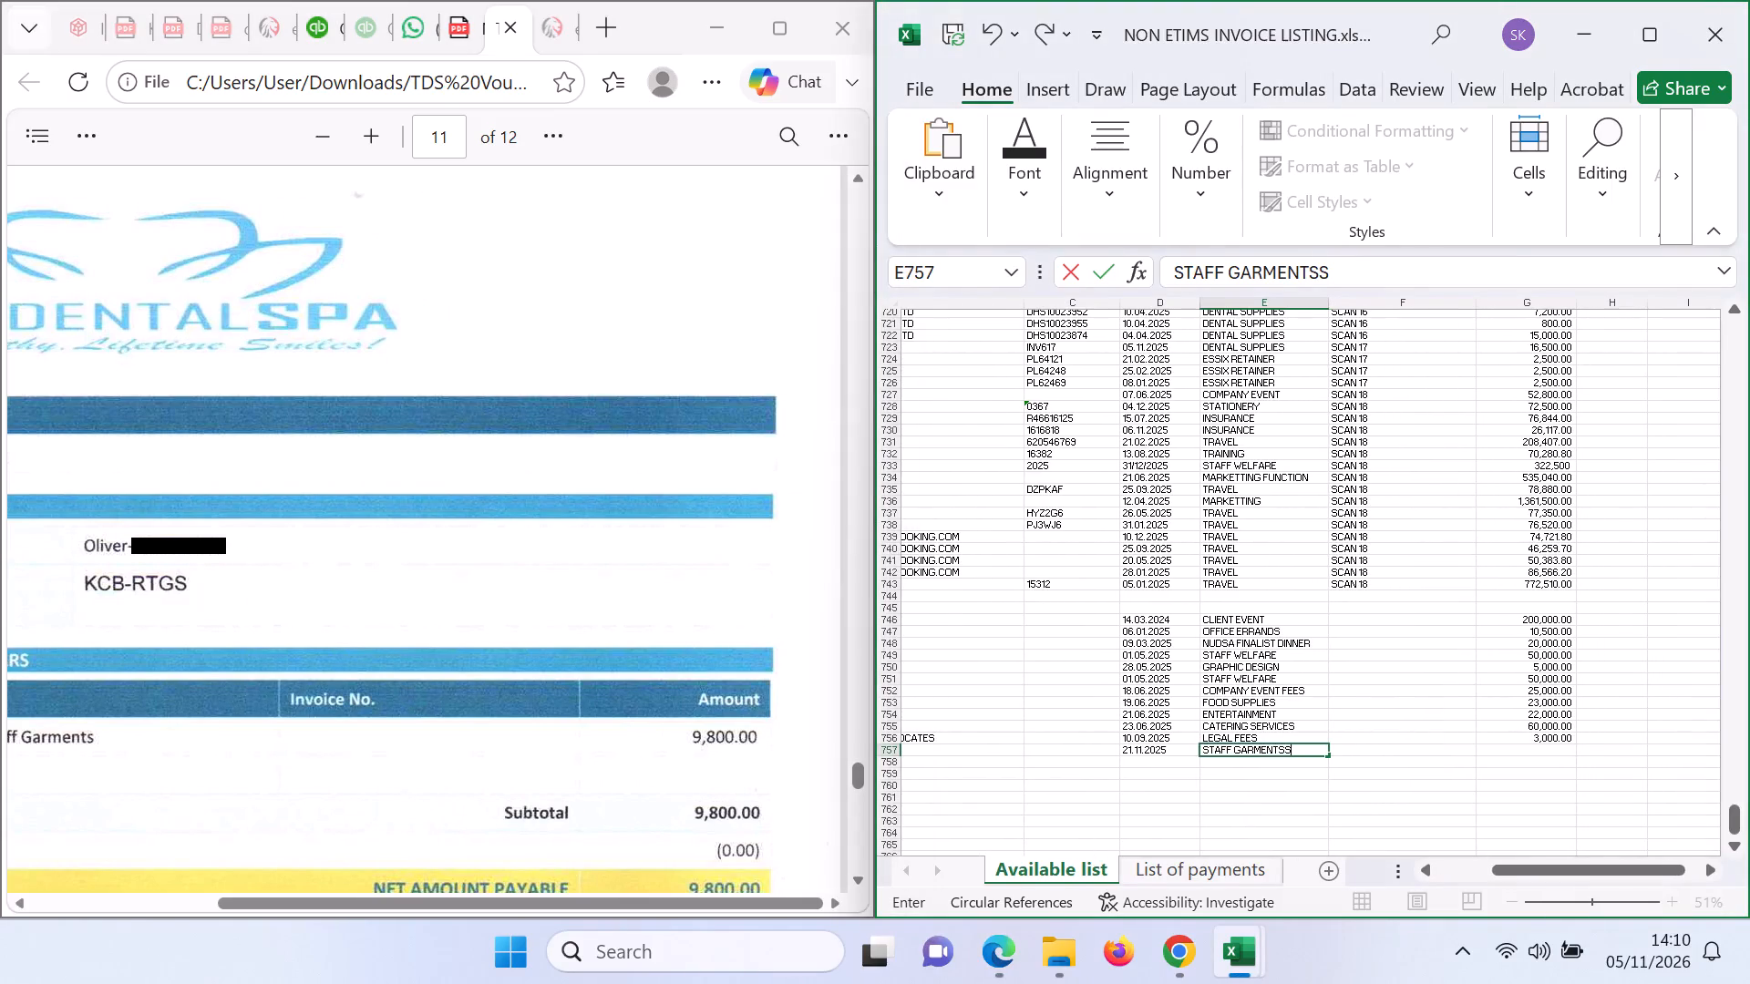
pyautogui.click(1533, 753)
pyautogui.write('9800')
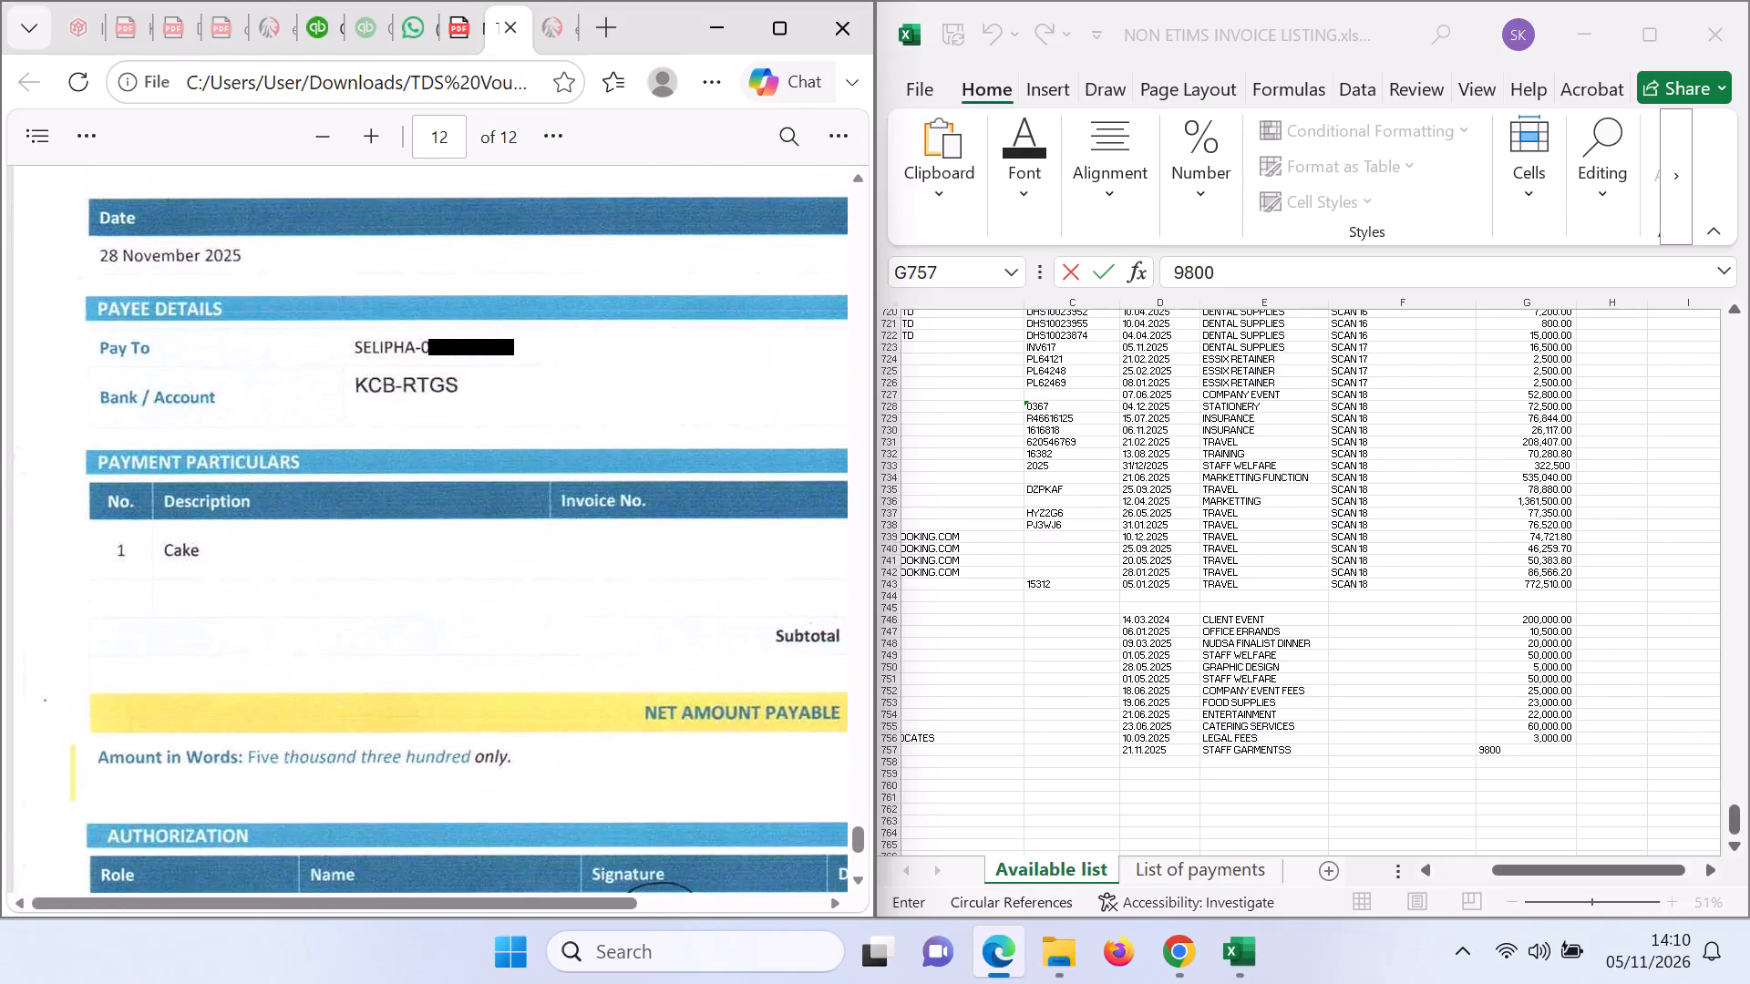
# Enter the payee of the twelfth voucher, on page 12 of the PDF, in cell B758.
pyautogui.tripleClick(1427, 863)
pyautogui.click(1427, 863)
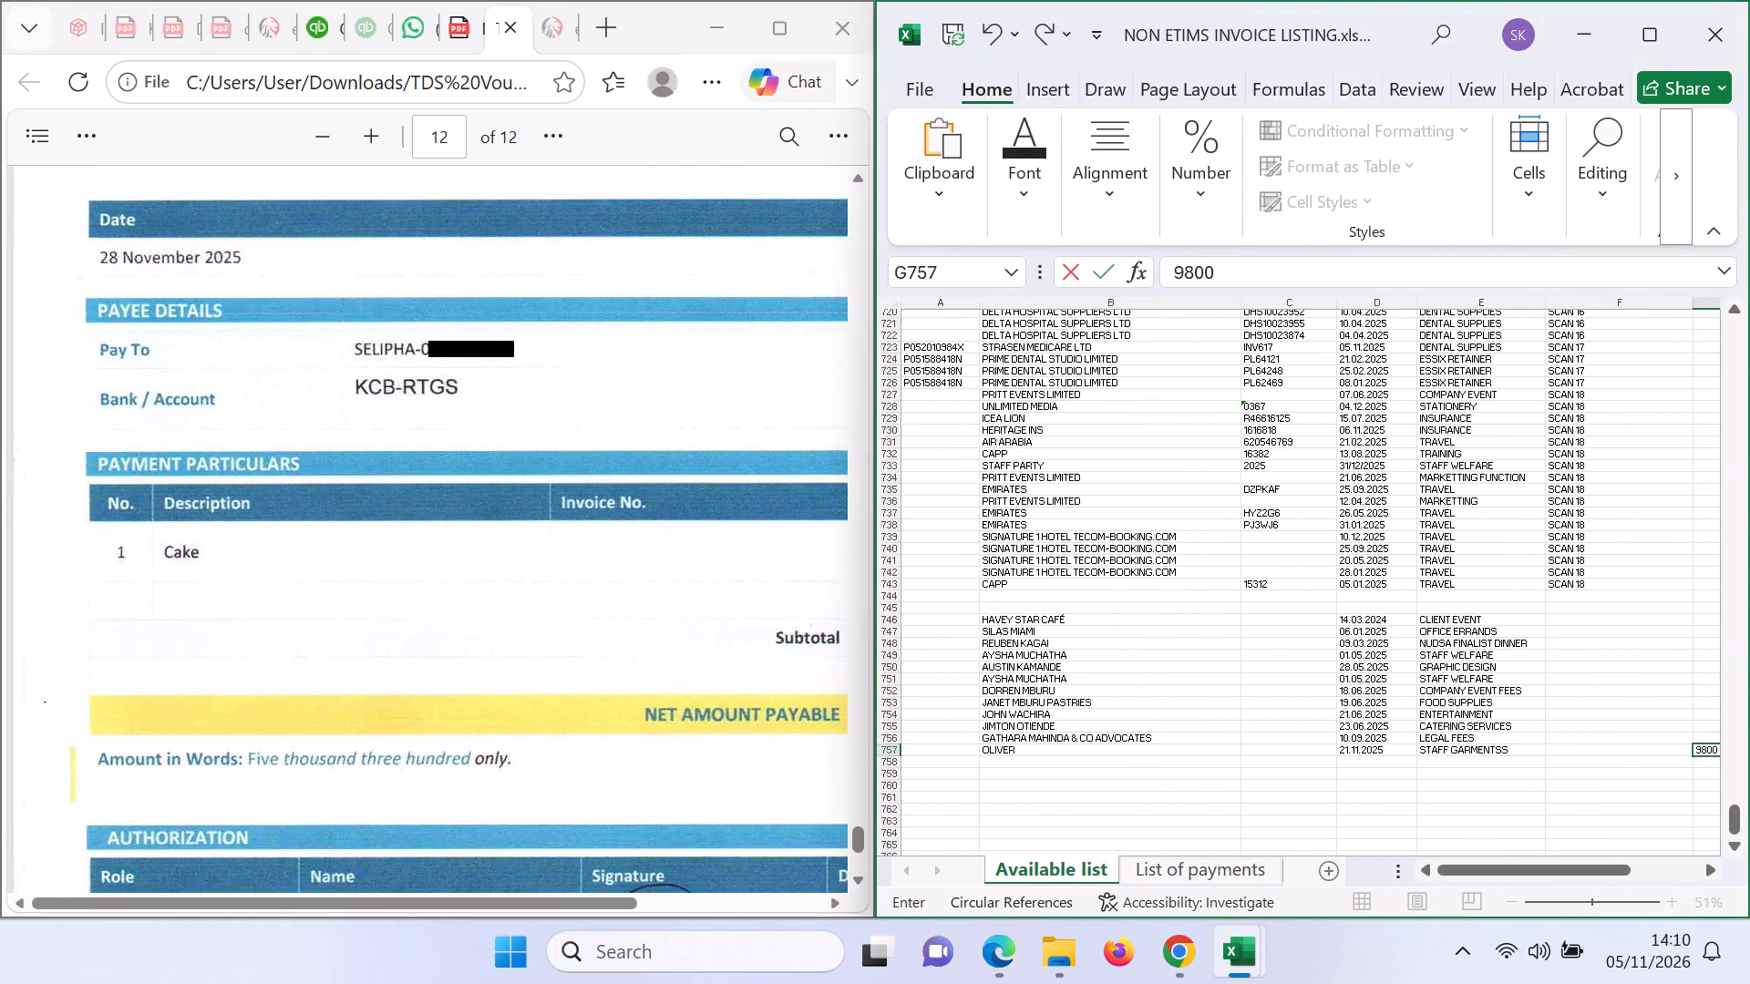
pyautogui.click(1024, 763)
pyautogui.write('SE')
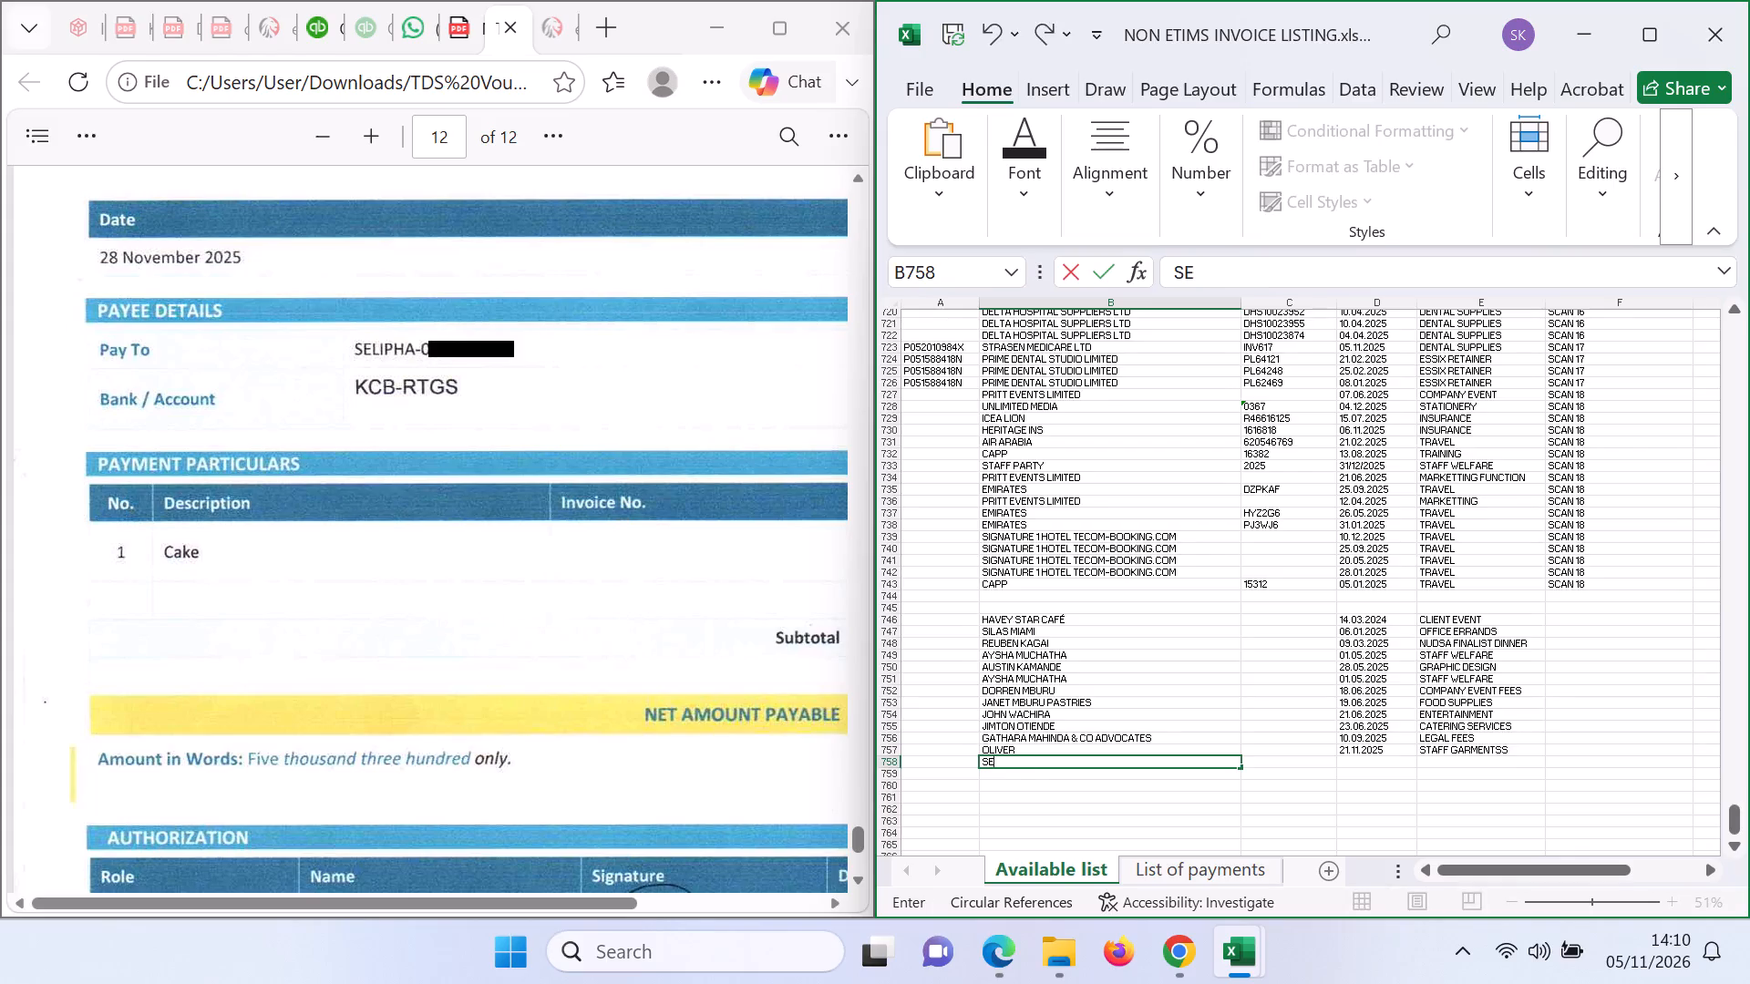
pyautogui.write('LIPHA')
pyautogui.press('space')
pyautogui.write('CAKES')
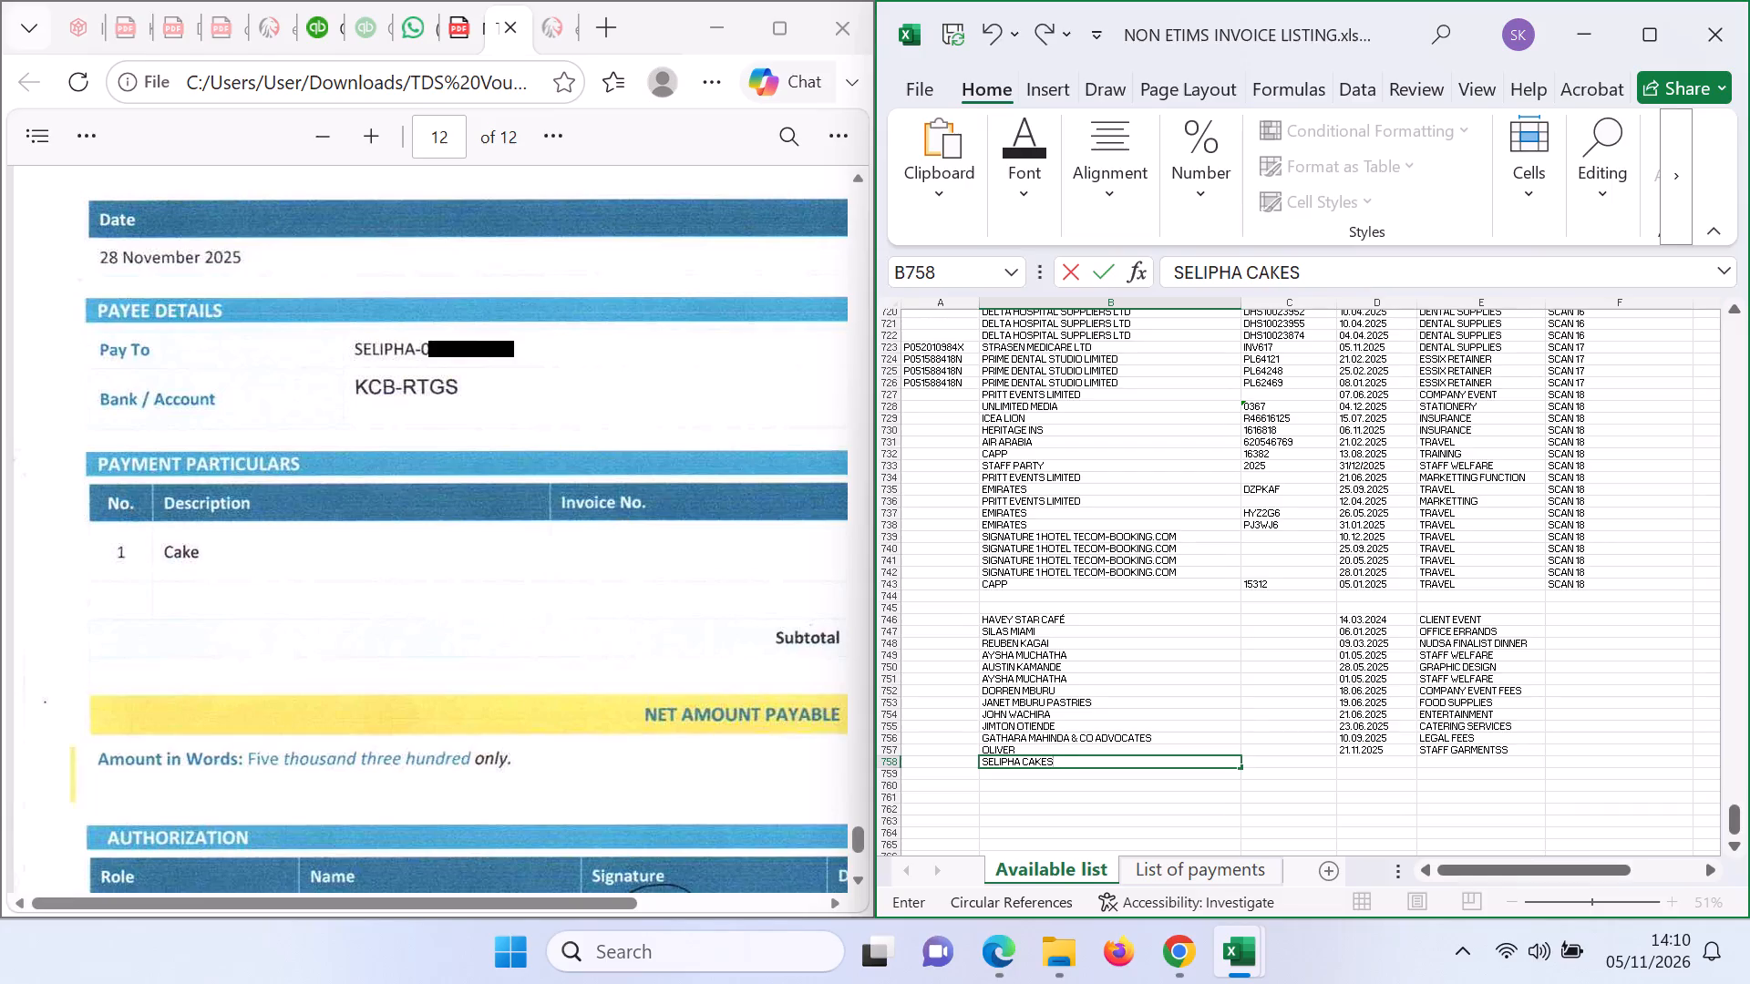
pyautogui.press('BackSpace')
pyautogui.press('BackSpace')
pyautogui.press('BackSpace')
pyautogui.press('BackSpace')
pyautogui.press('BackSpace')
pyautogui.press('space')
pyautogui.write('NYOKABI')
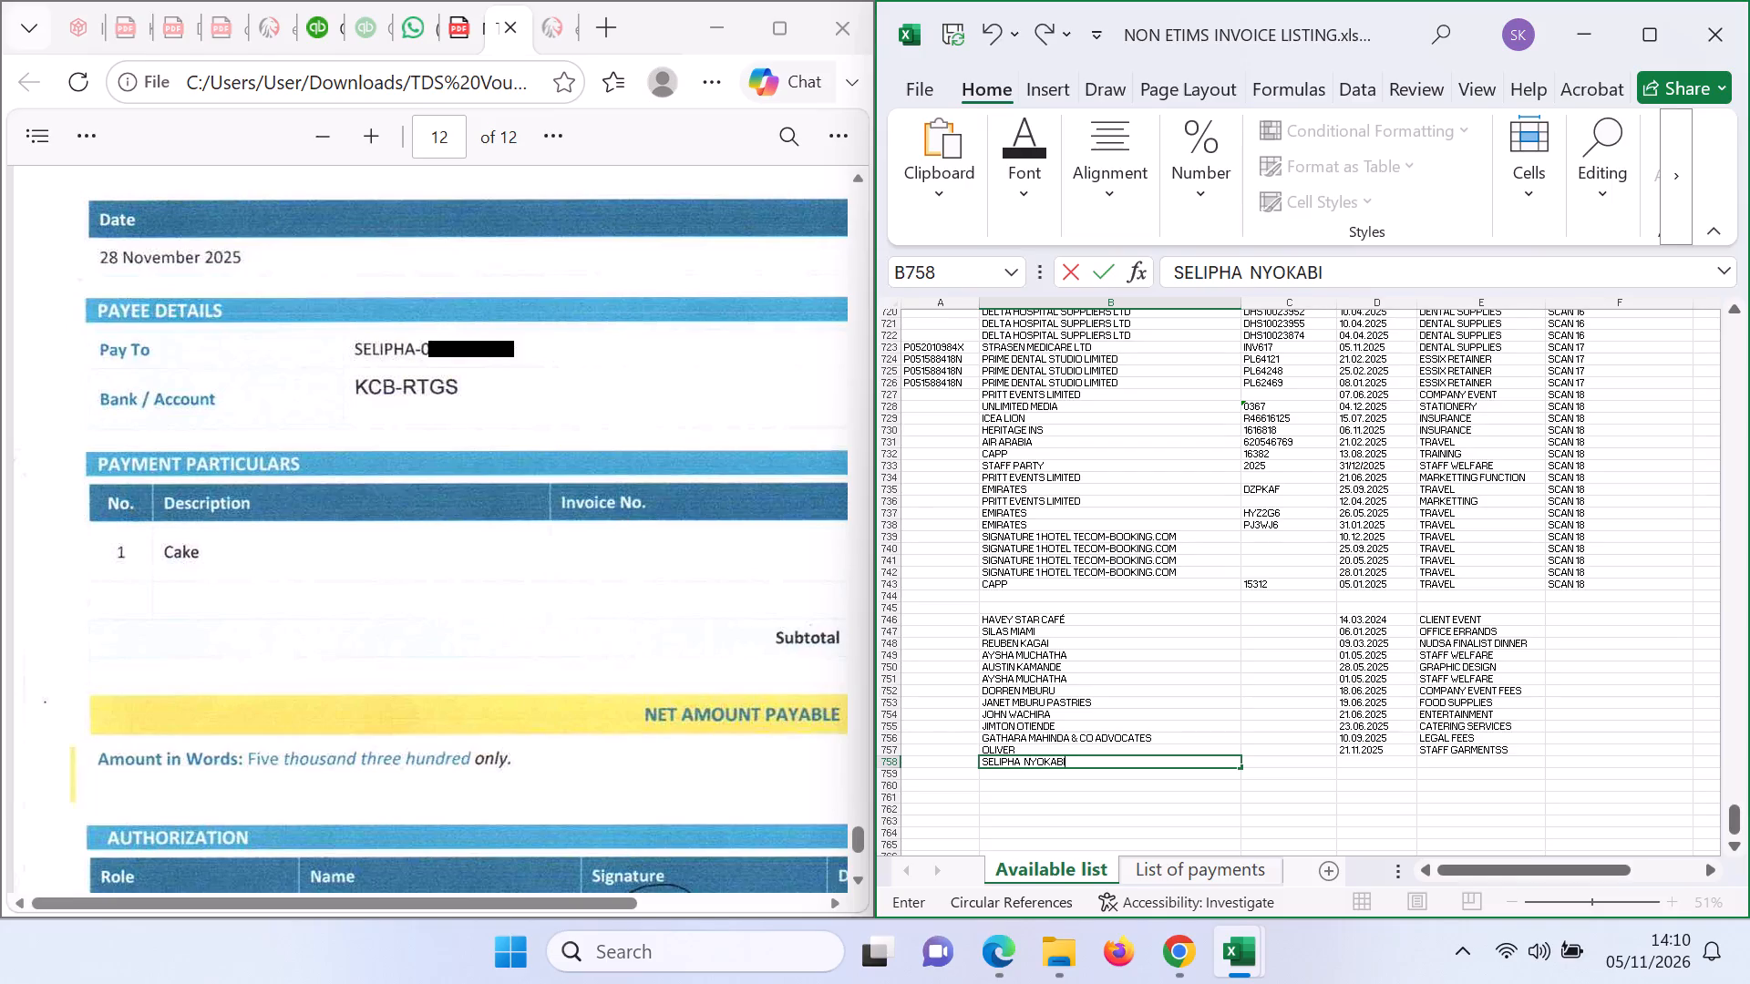
# Enter the twelfth voucher's date as 28.11.2025 in cell D758.
pyautogui.click(1371, 758)
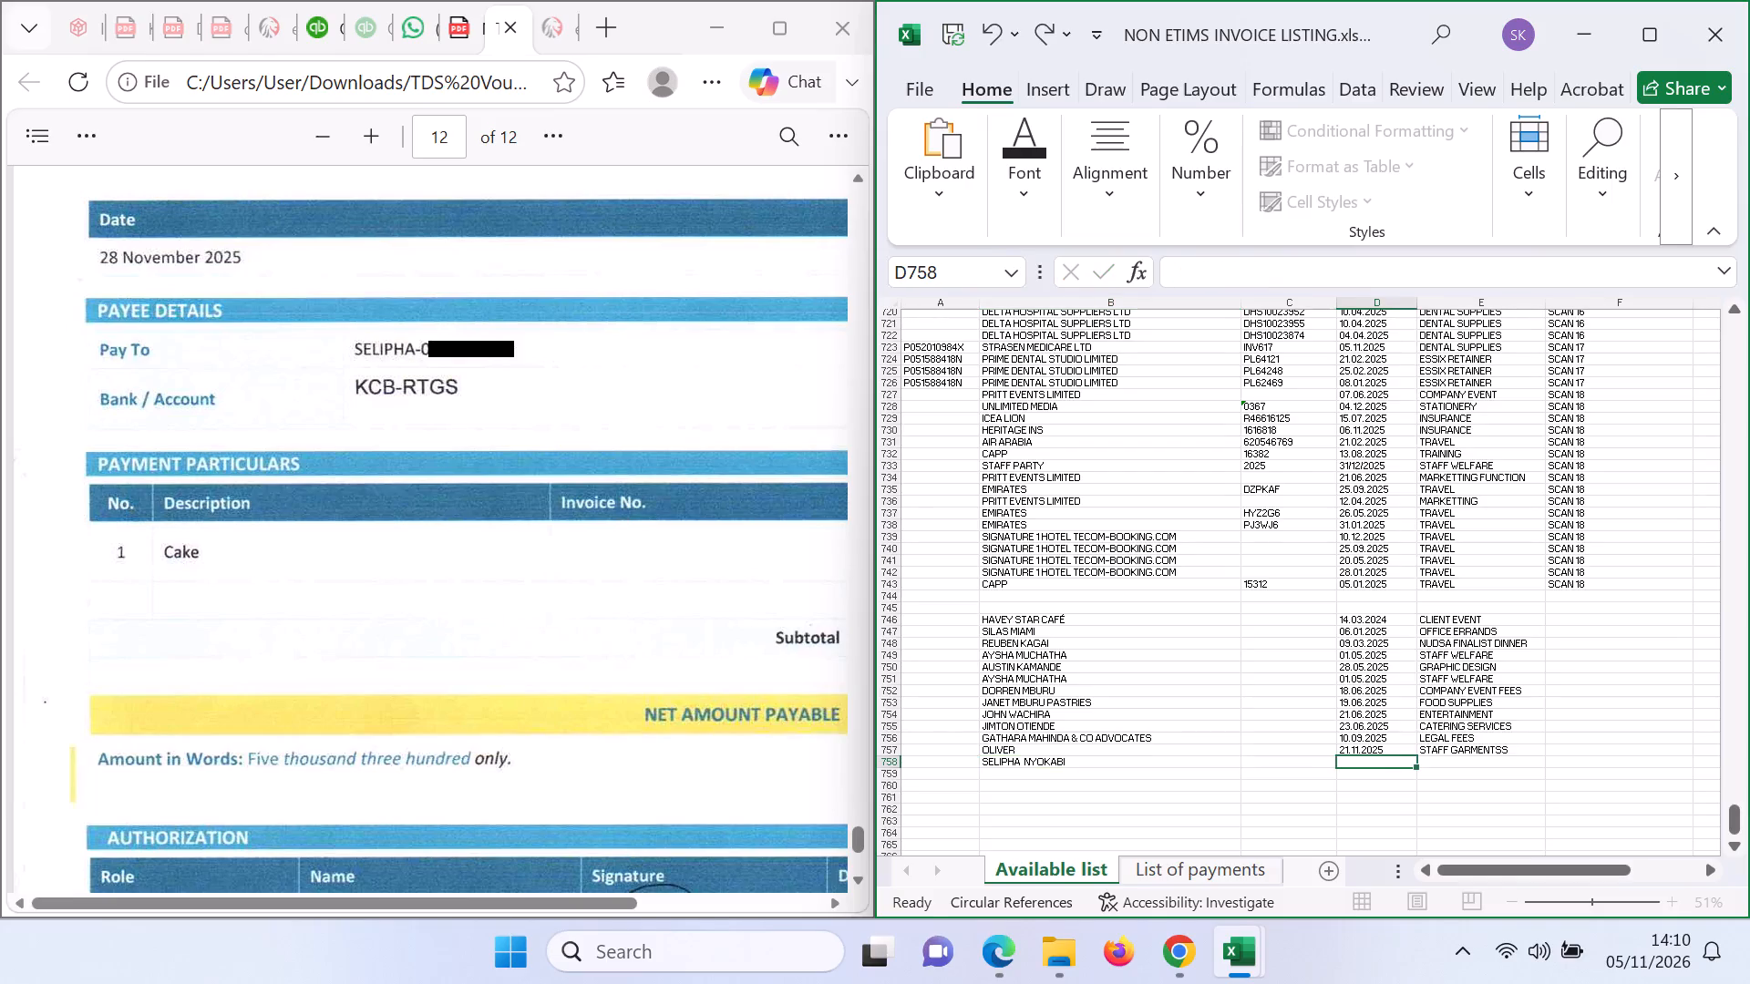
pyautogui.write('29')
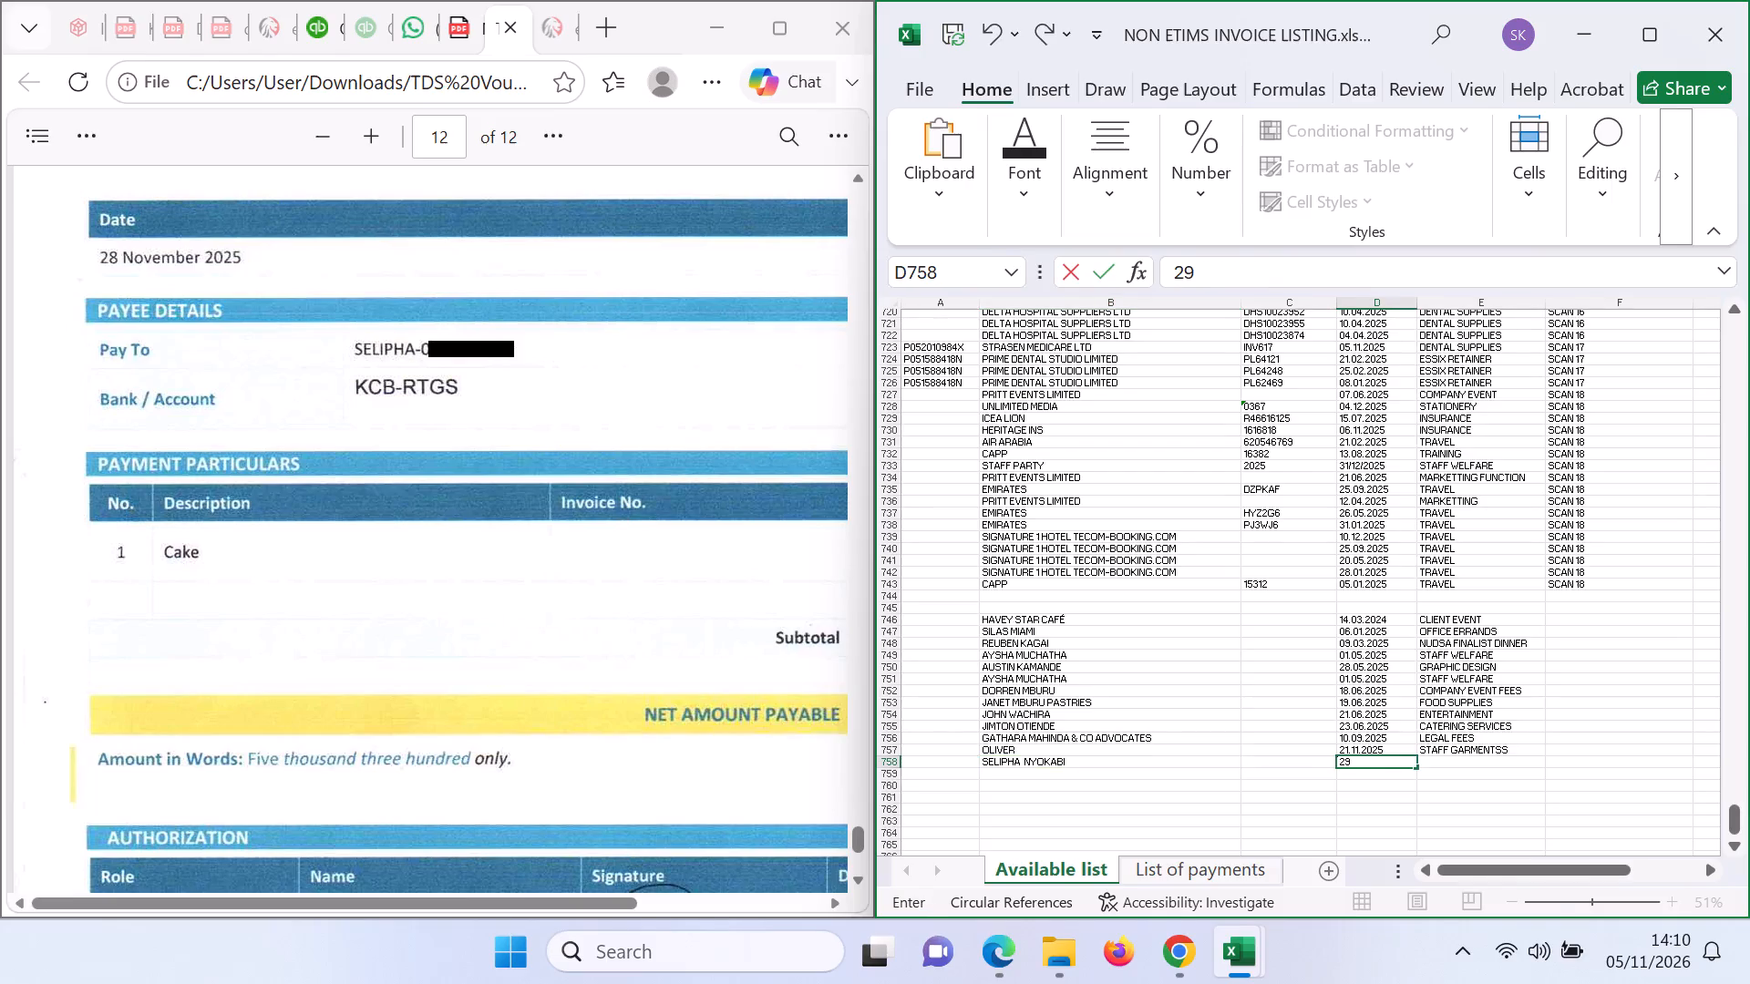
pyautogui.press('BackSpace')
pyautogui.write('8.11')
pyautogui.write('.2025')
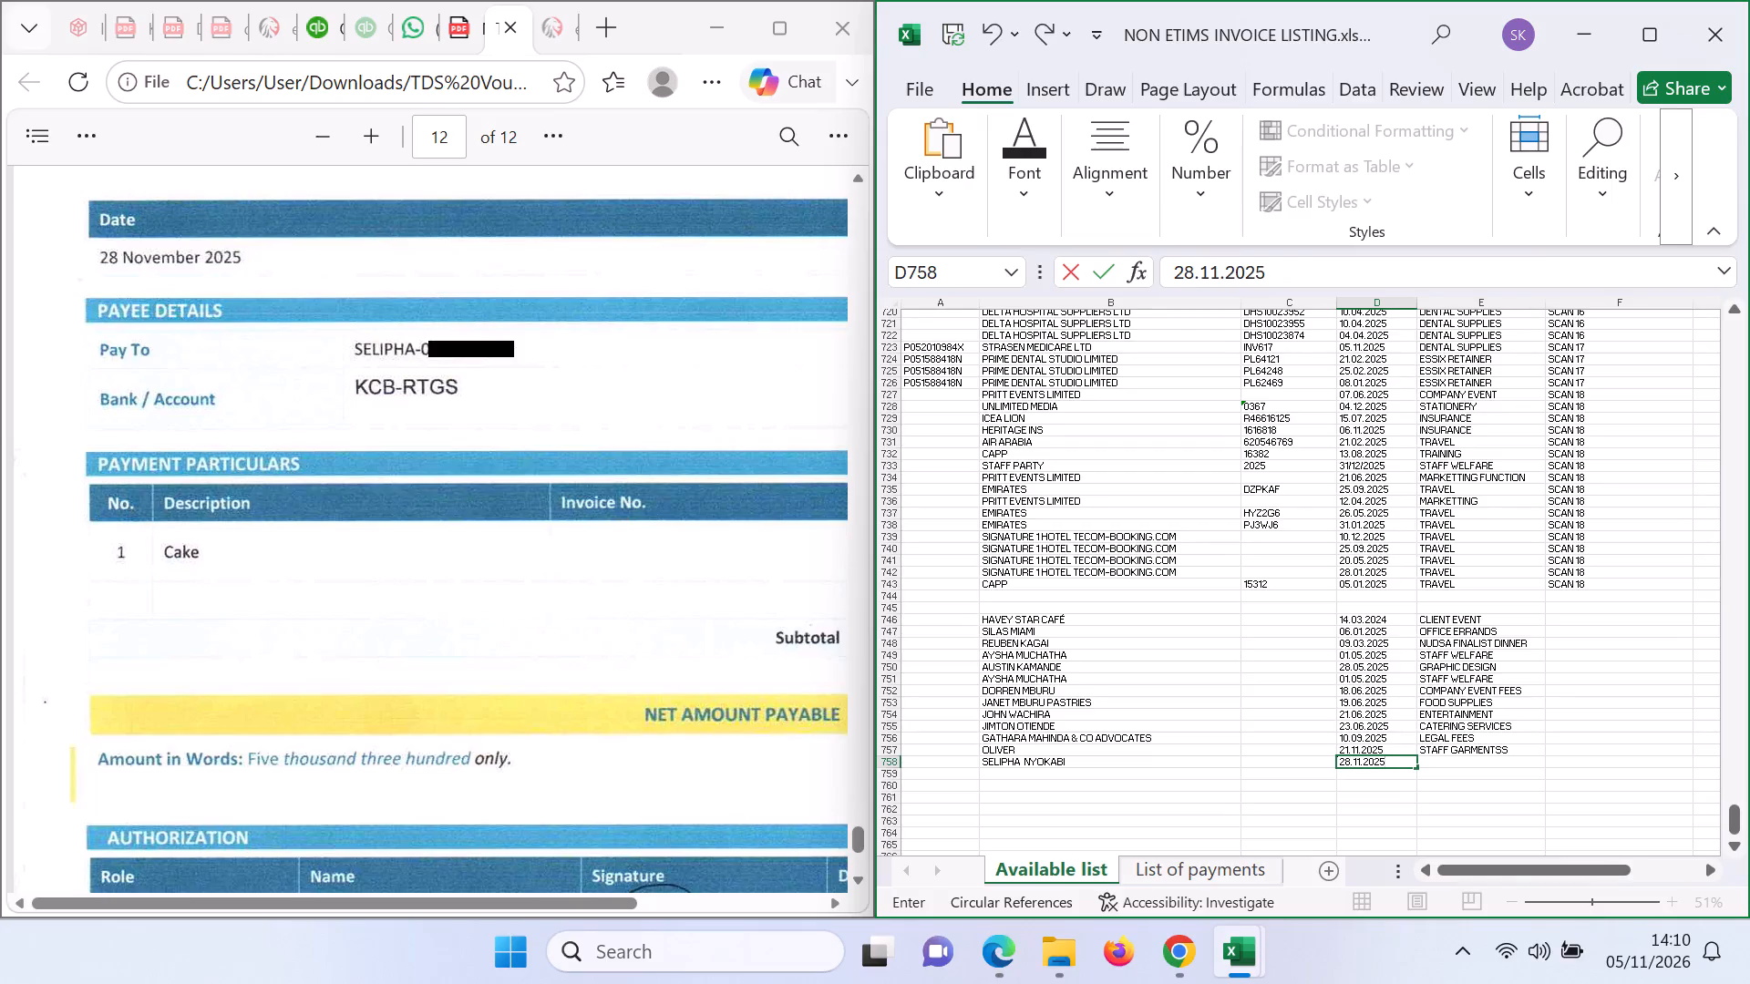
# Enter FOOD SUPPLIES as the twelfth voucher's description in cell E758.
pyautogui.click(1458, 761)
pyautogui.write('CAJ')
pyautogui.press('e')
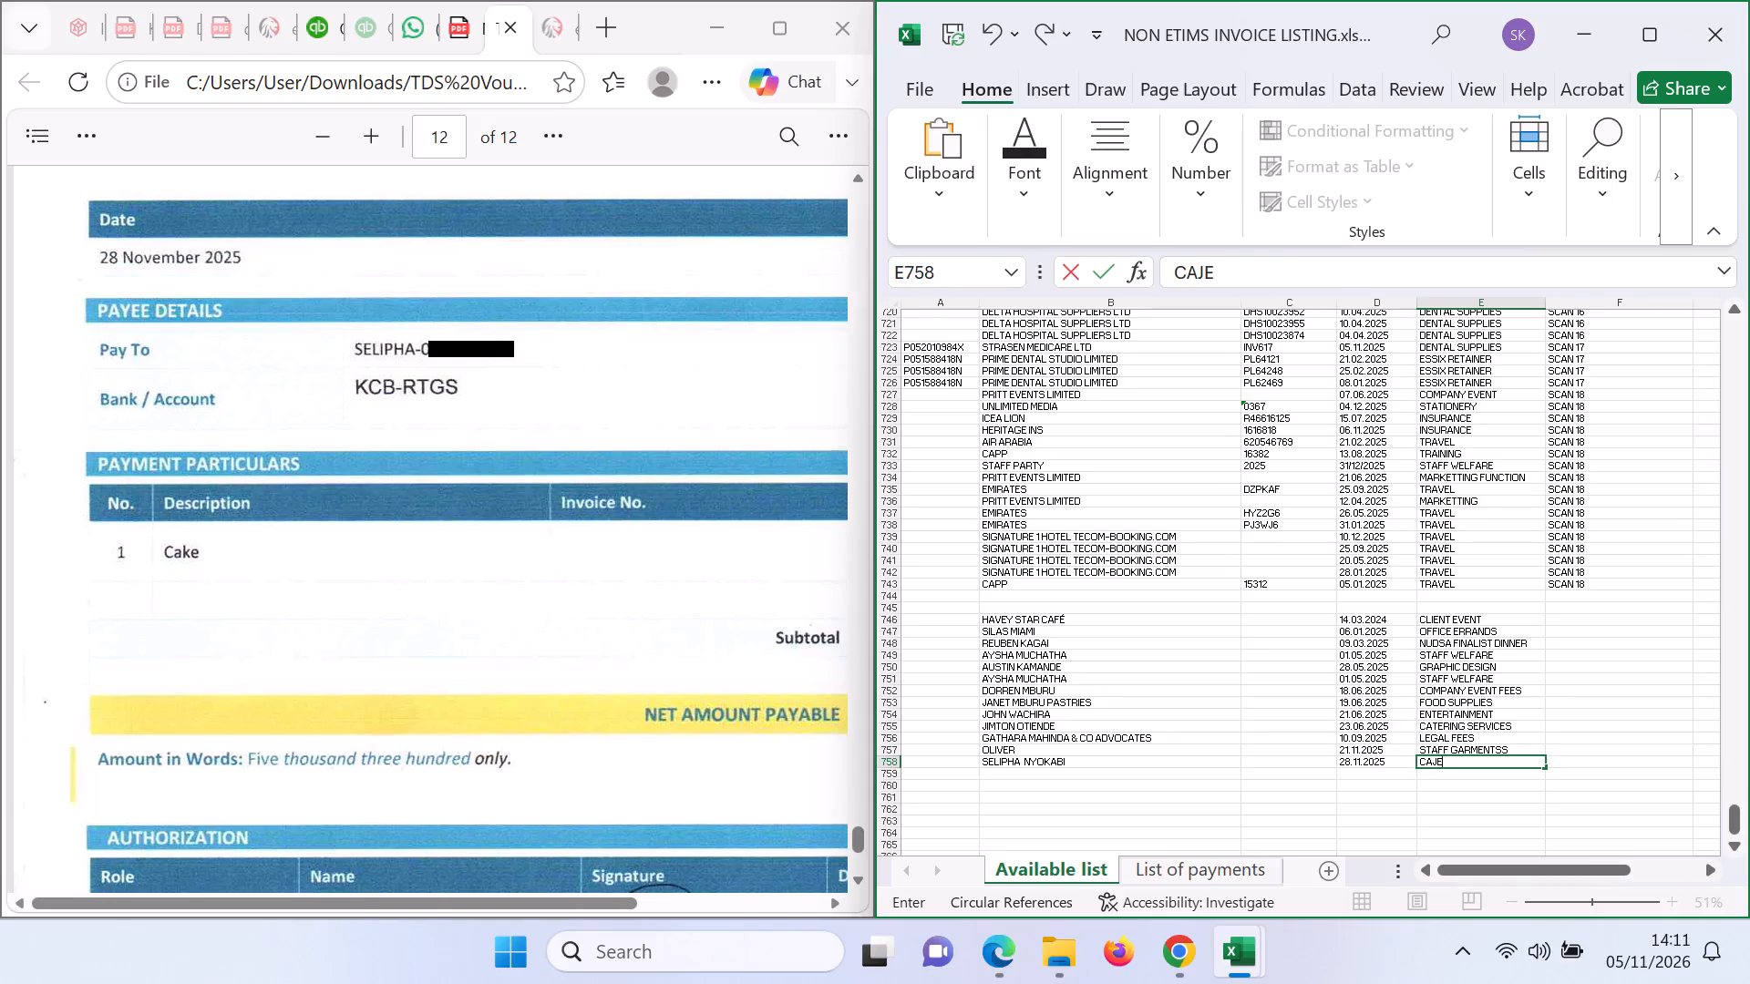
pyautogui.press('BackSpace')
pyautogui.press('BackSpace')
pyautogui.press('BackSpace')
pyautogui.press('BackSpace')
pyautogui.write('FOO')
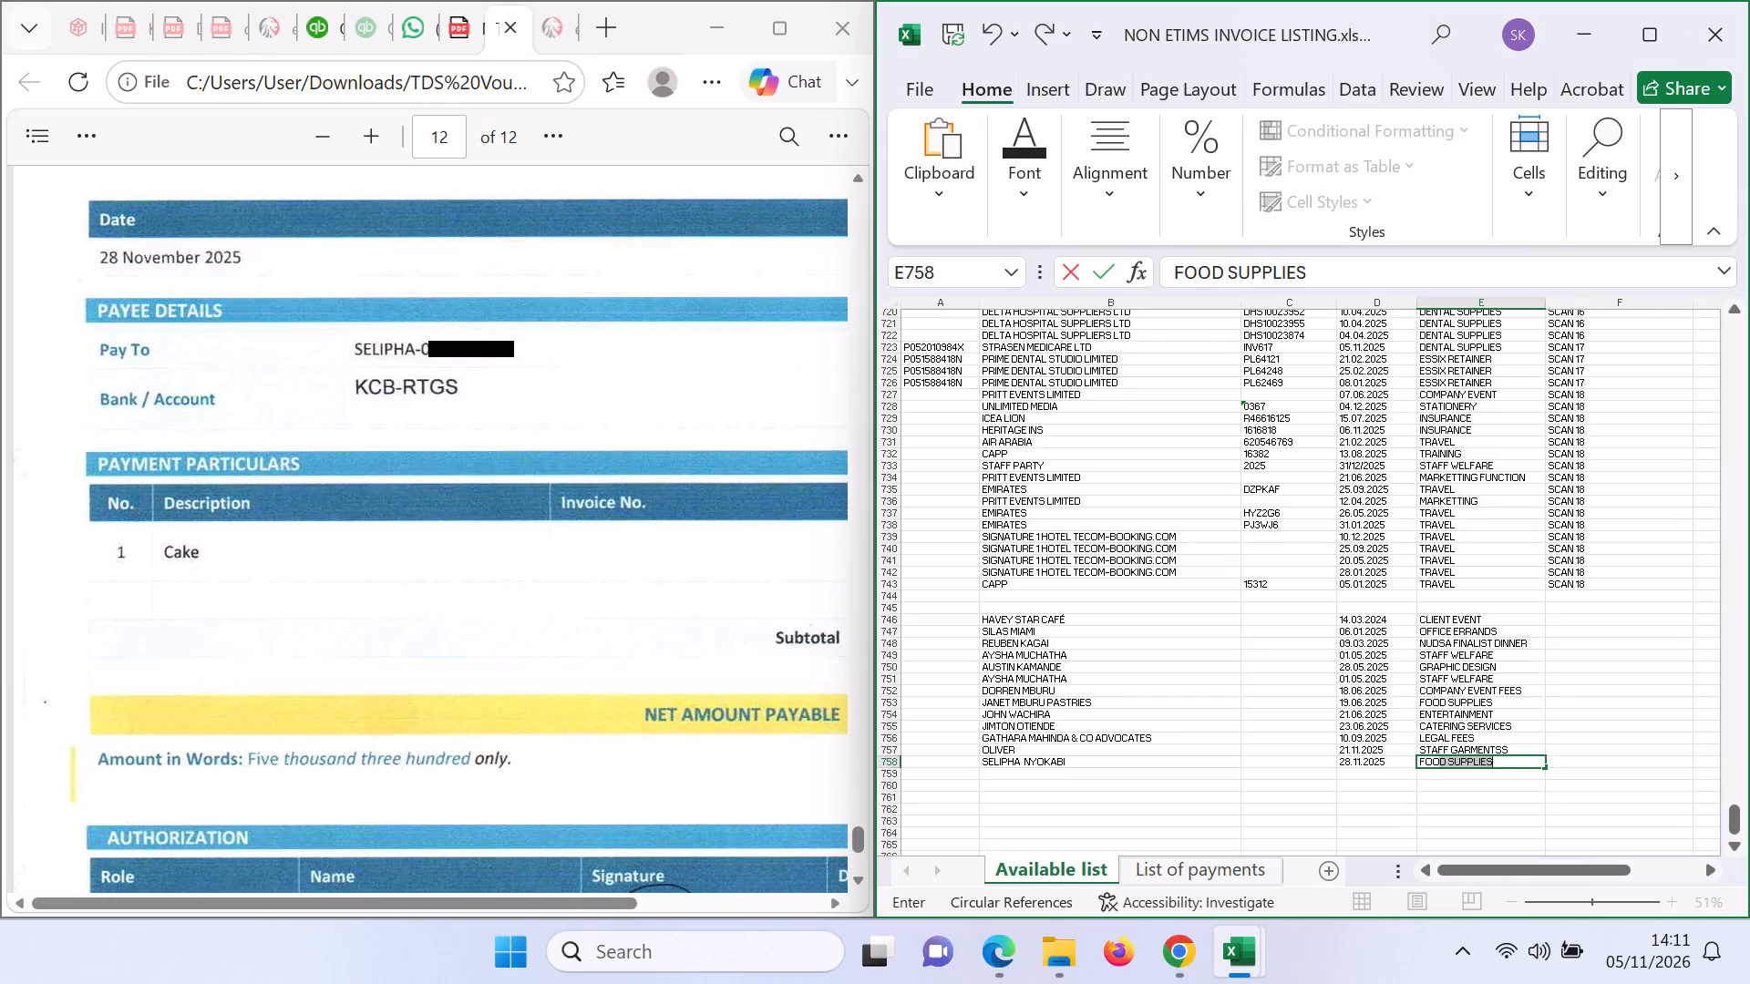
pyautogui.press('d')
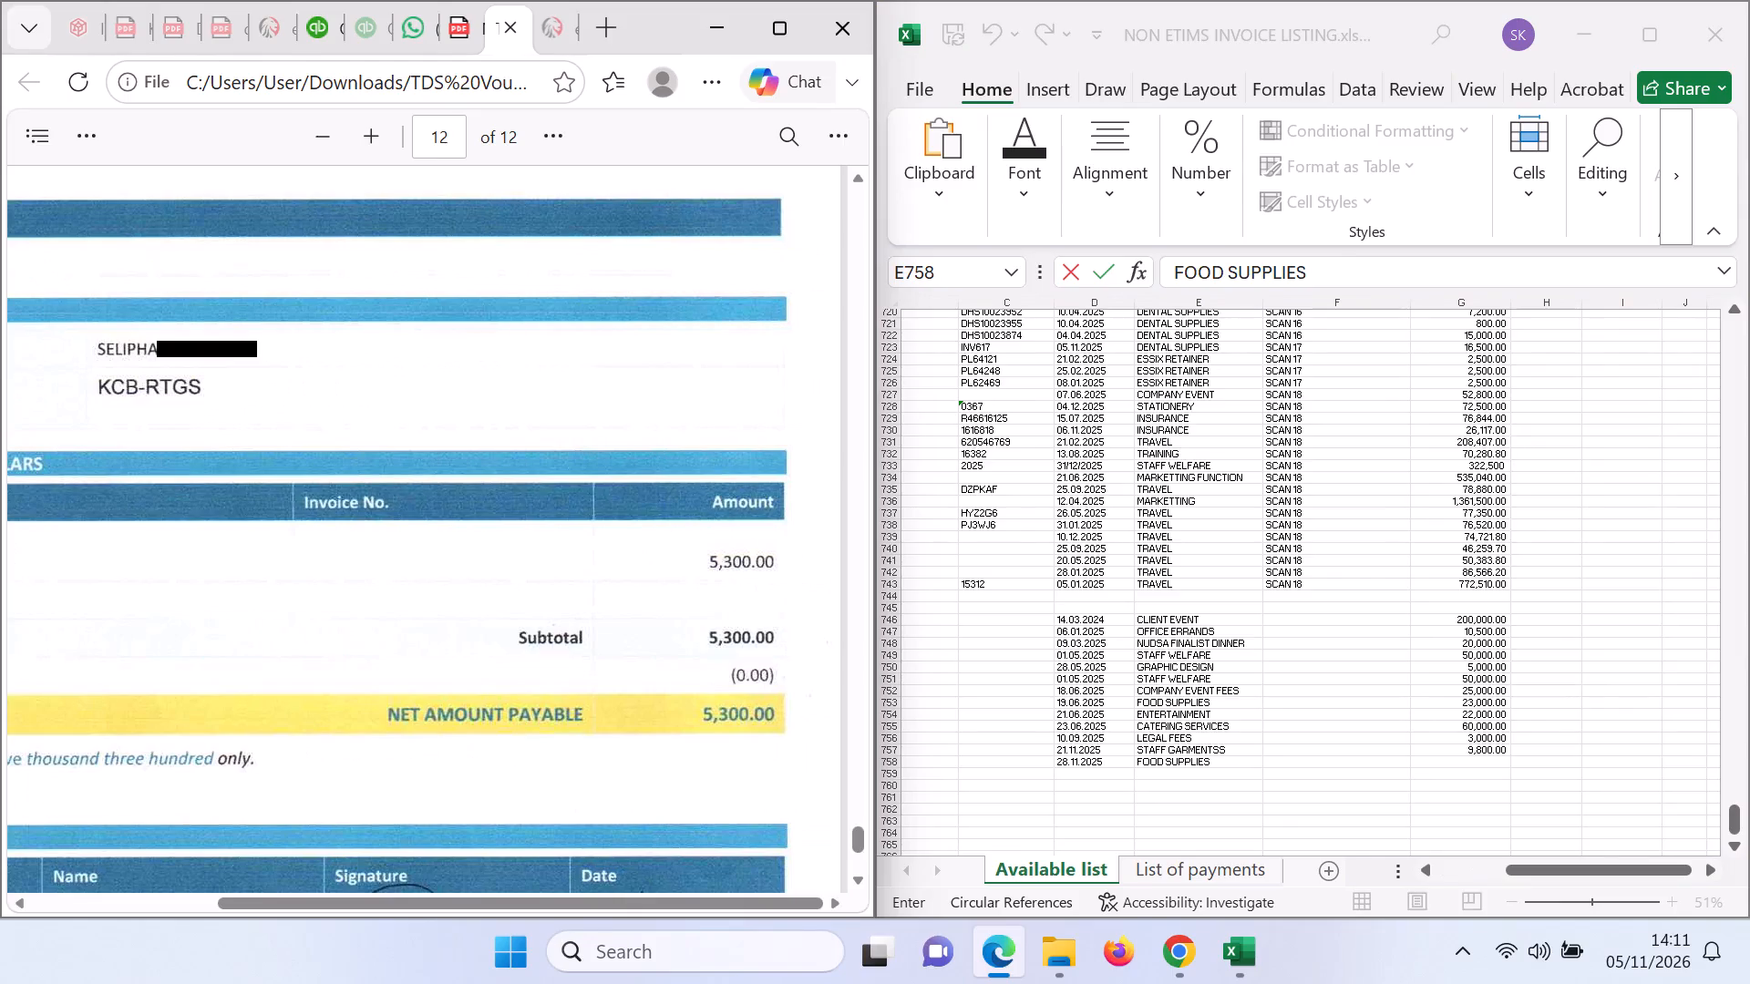
# Enter 5300 as the twelfth voucher's amount in cell G758 and set its description in cell E758 to CAKE.
pyautogui.click(1462, 758)
pyautogui.click(1462, 758)
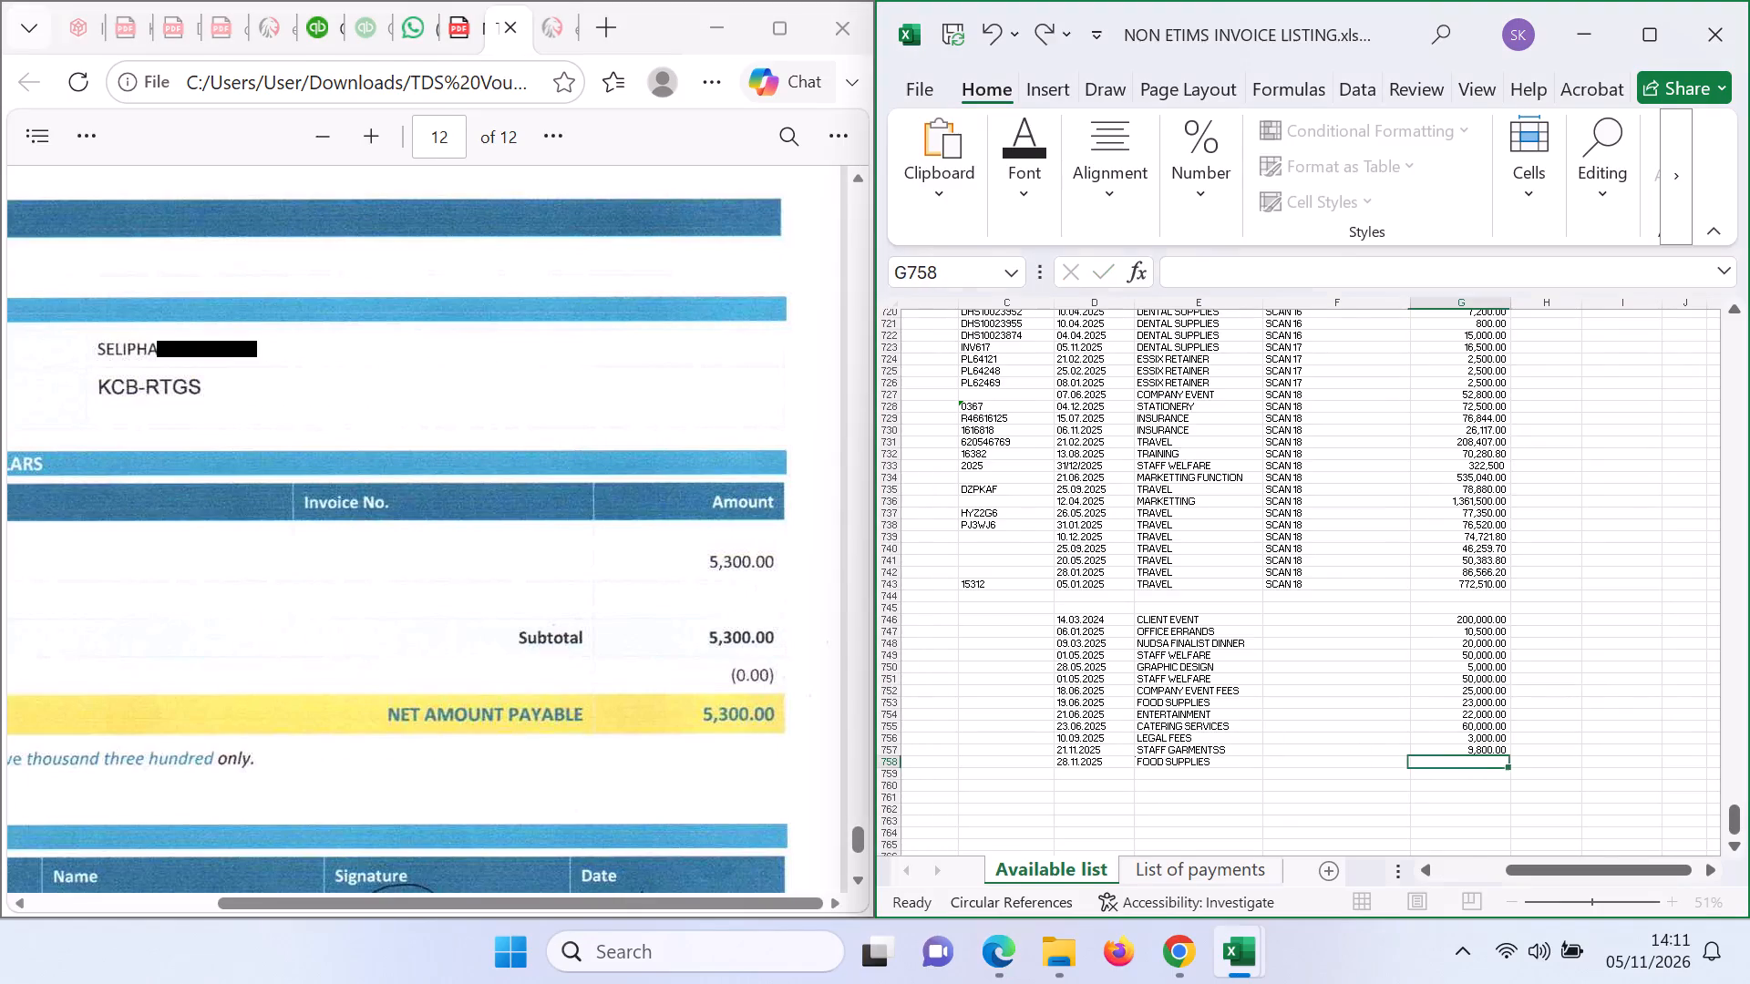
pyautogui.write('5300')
pyautogui.click(1171, 762)
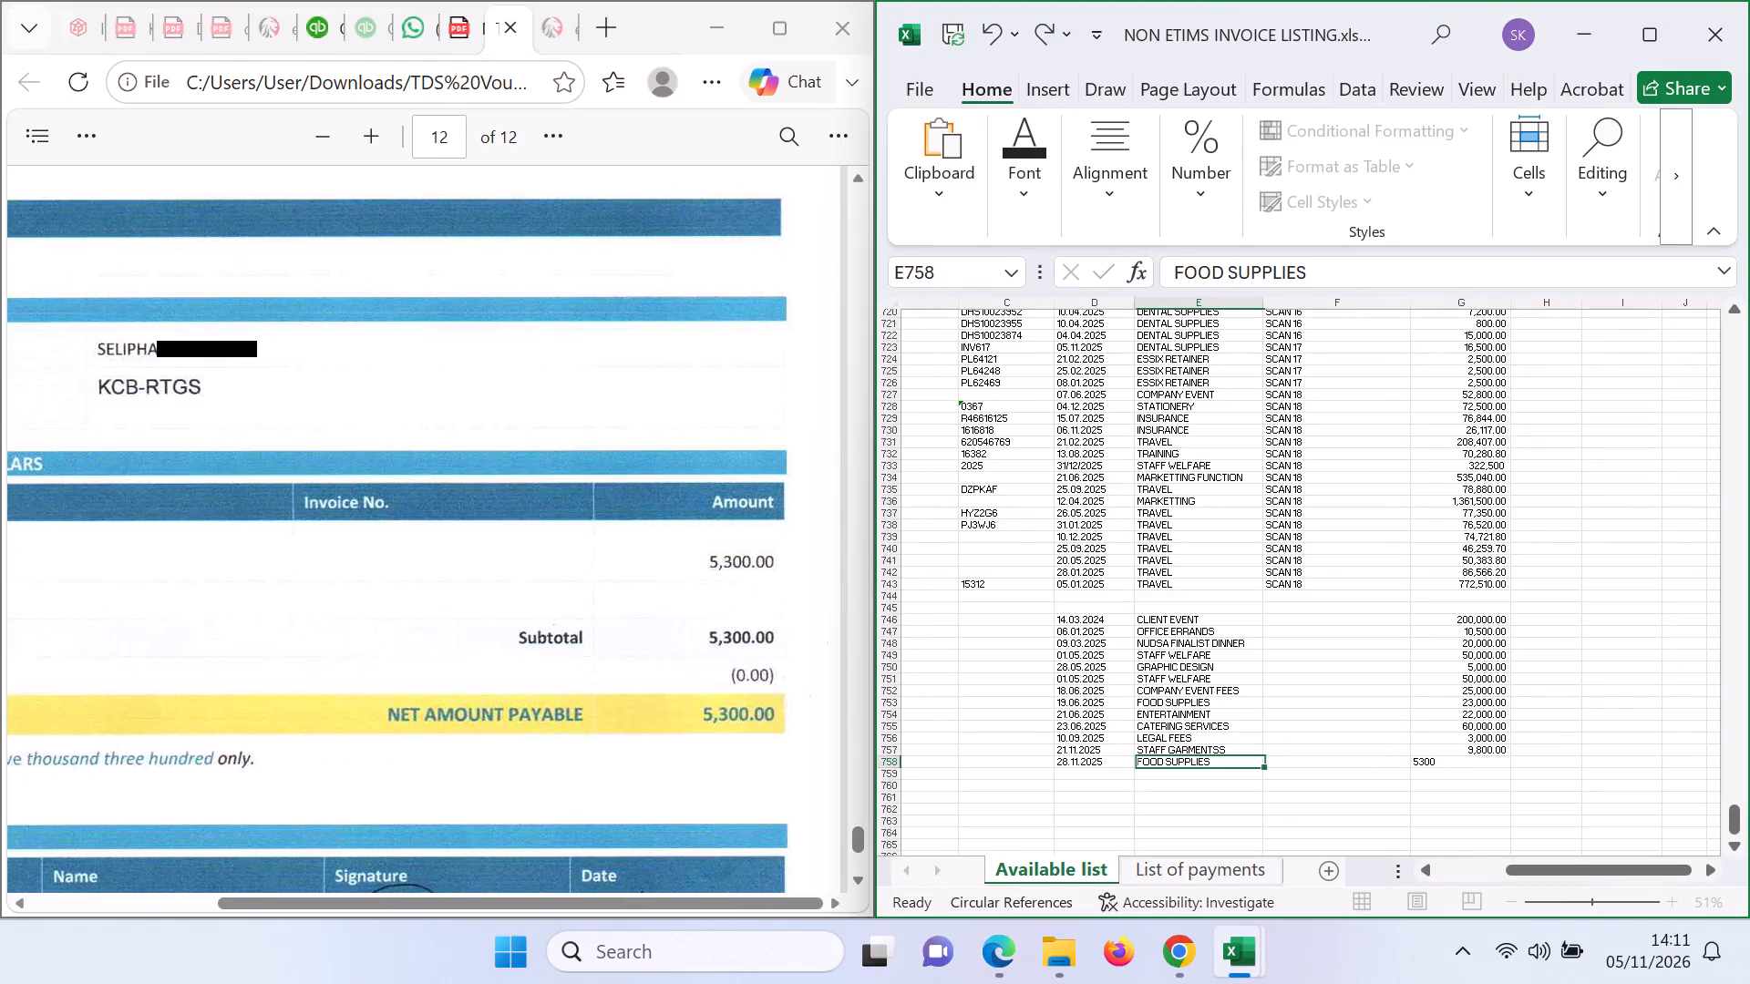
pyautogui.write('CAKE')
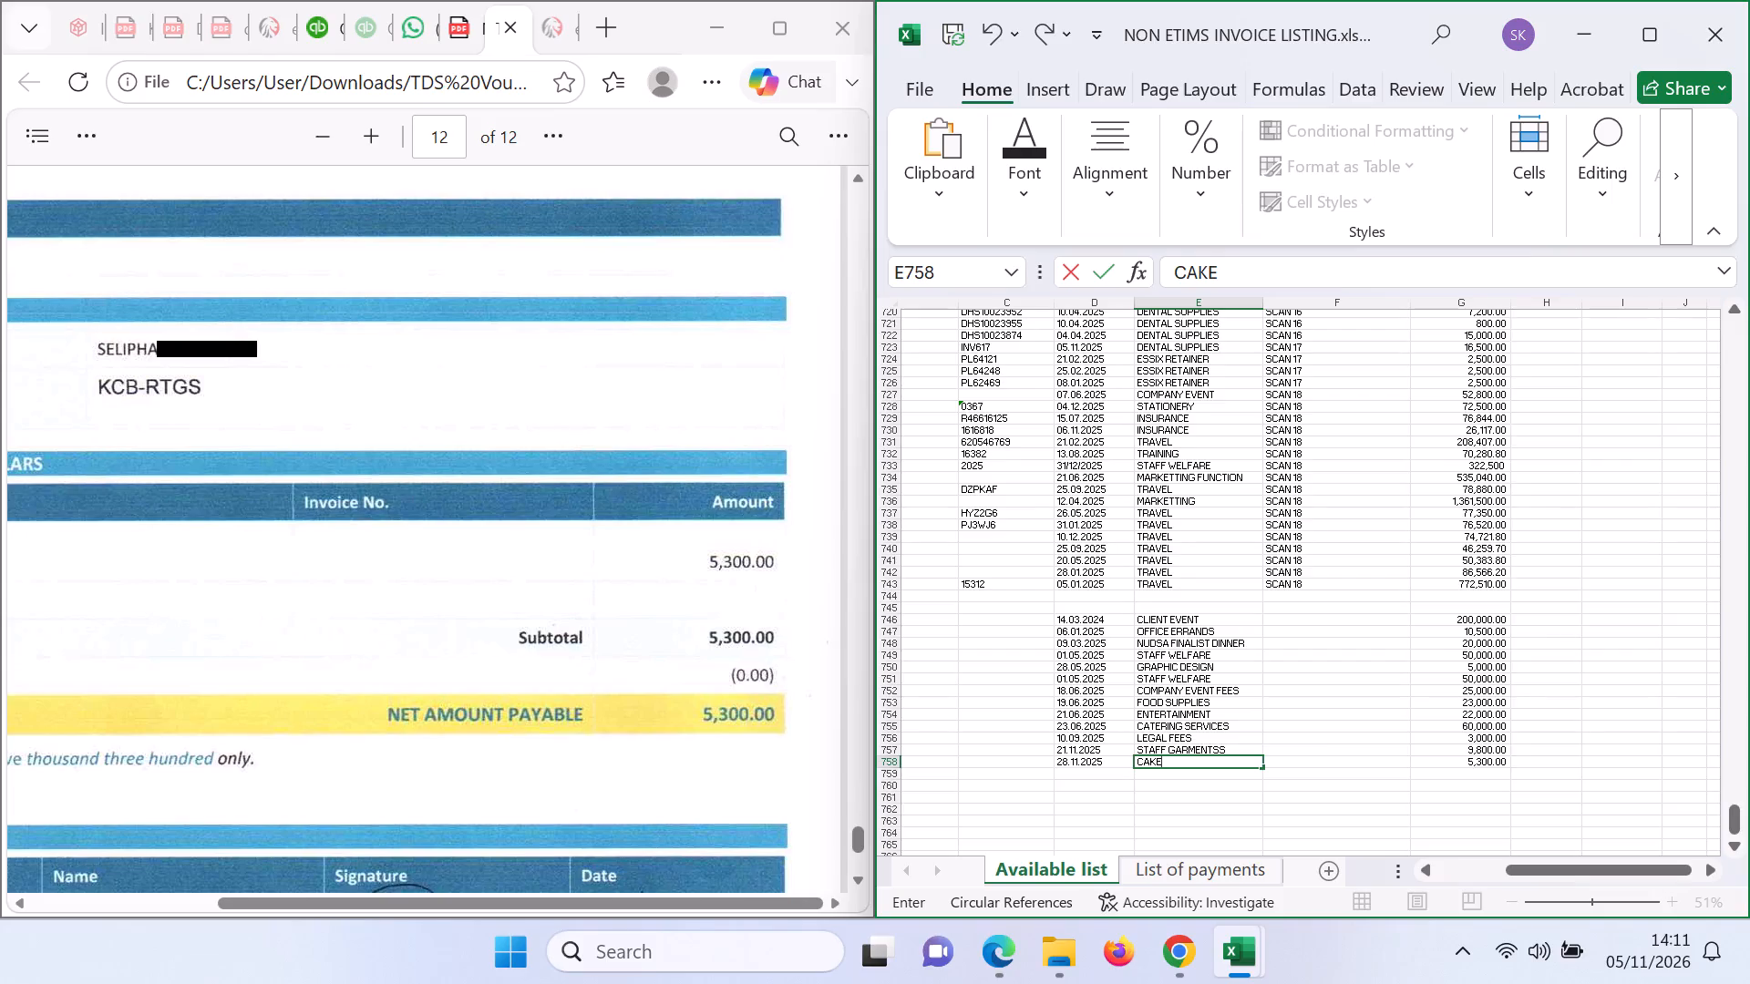
pyautogui.click(1169, 787)
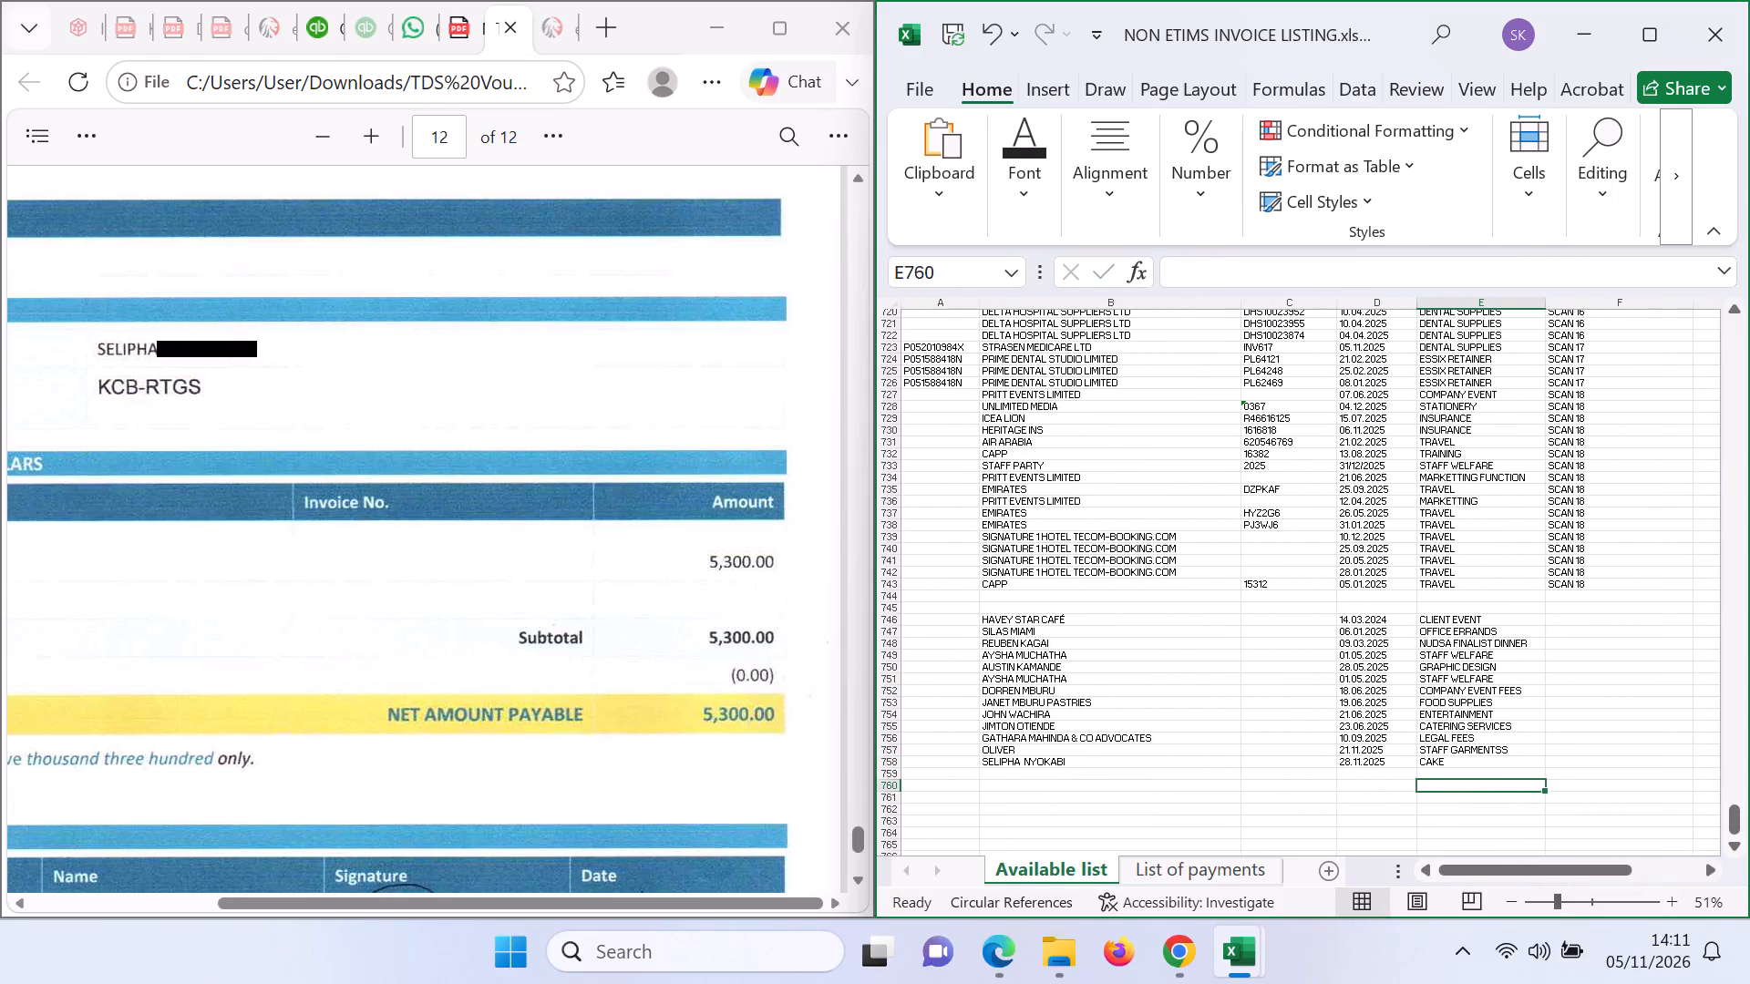
# Check the sum of the voucher amounts in G746:G758 and the sum without the first one, in G747:G758.
pyautogui.click(1350, 614)
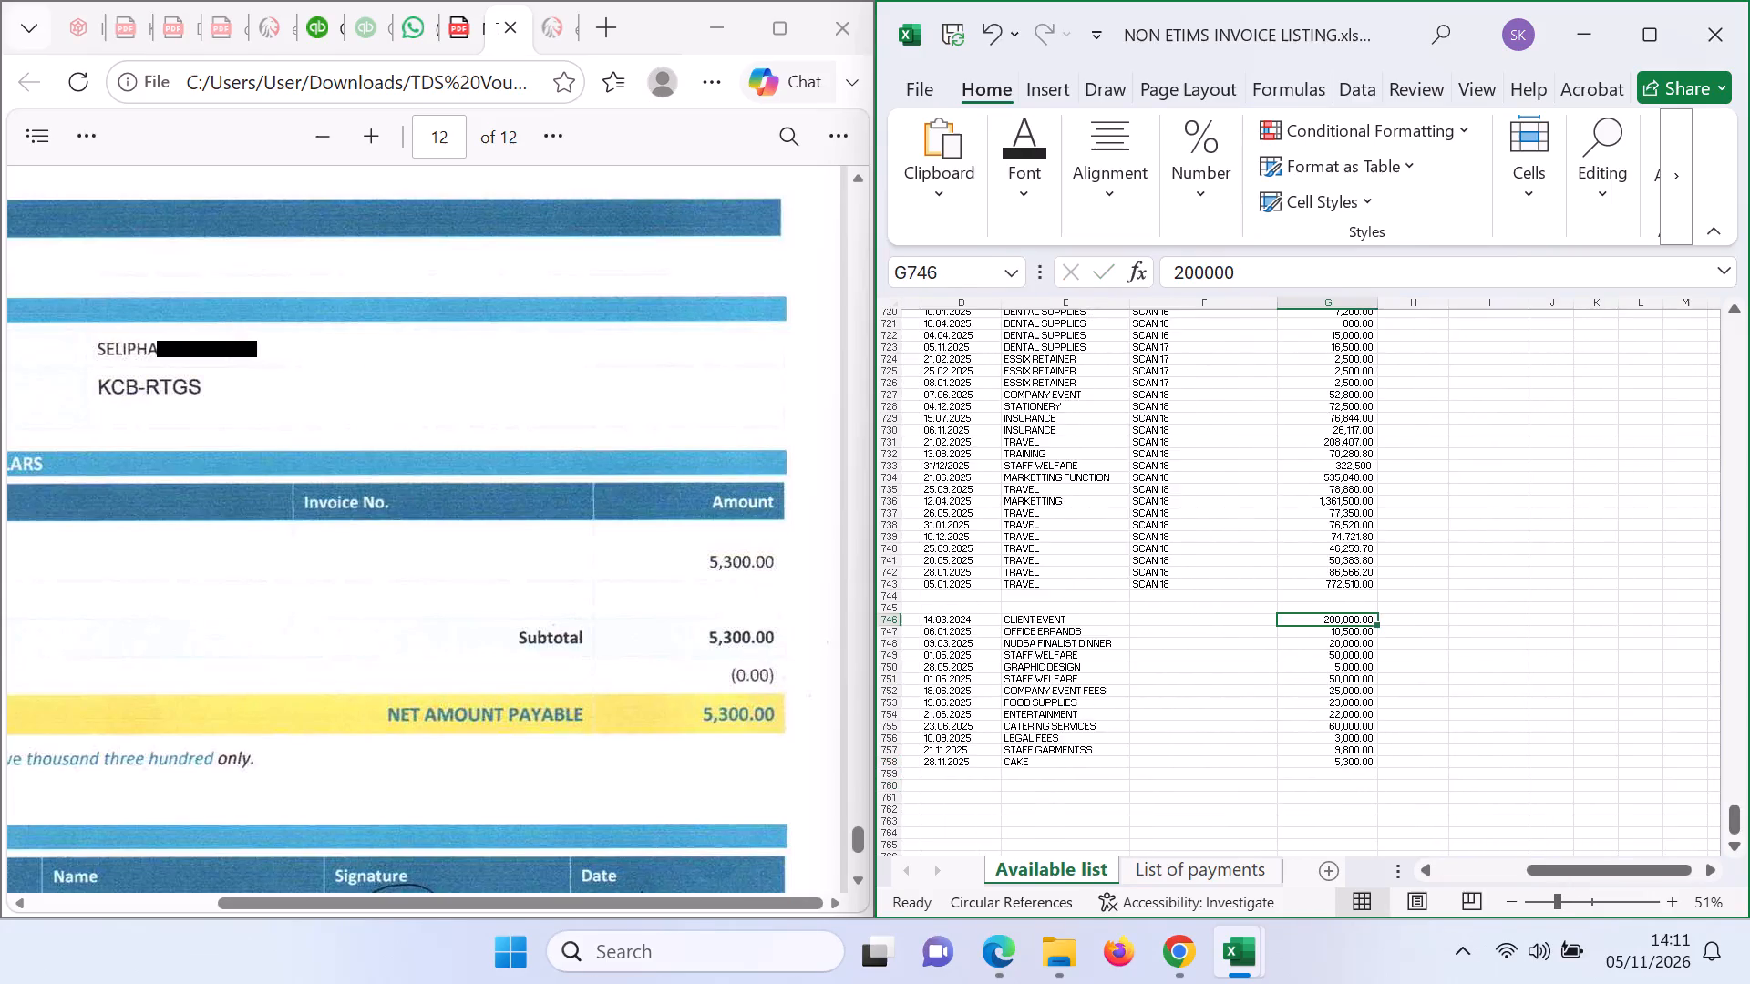
pyautogui.keyDown('shift'); pyautogui.click(1356, 760); pyautogui.keyUp('shift')
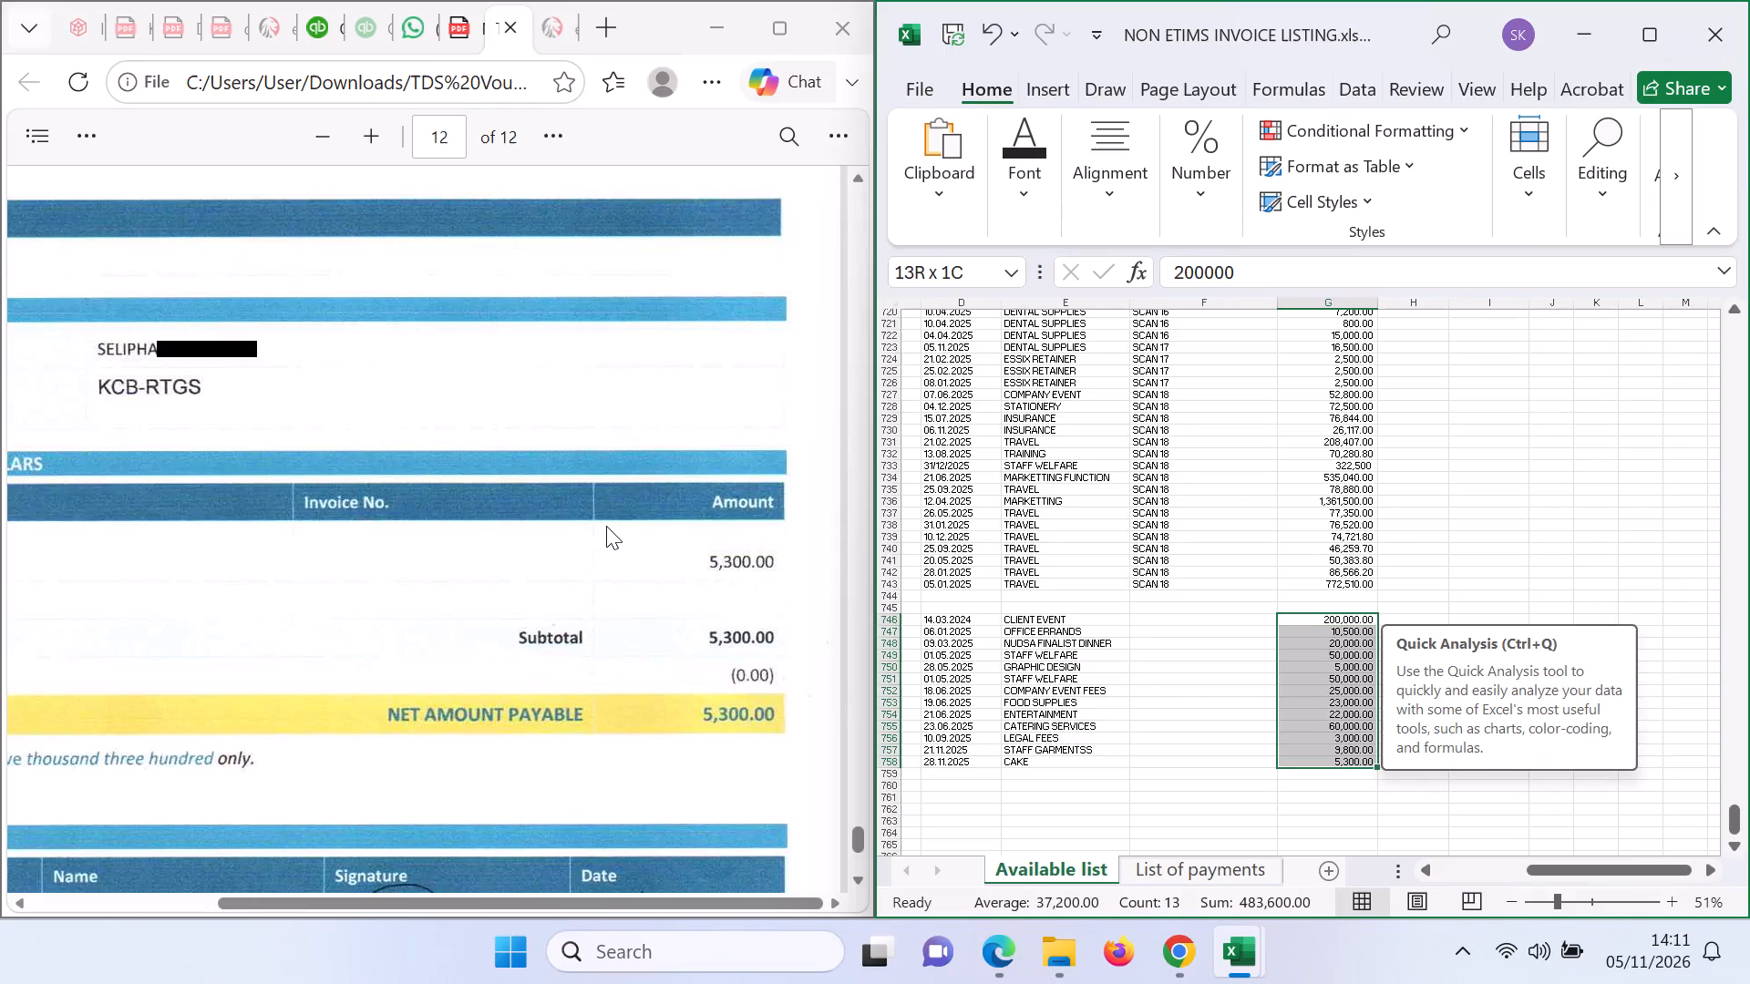
pyautogui.click(1345, 636)
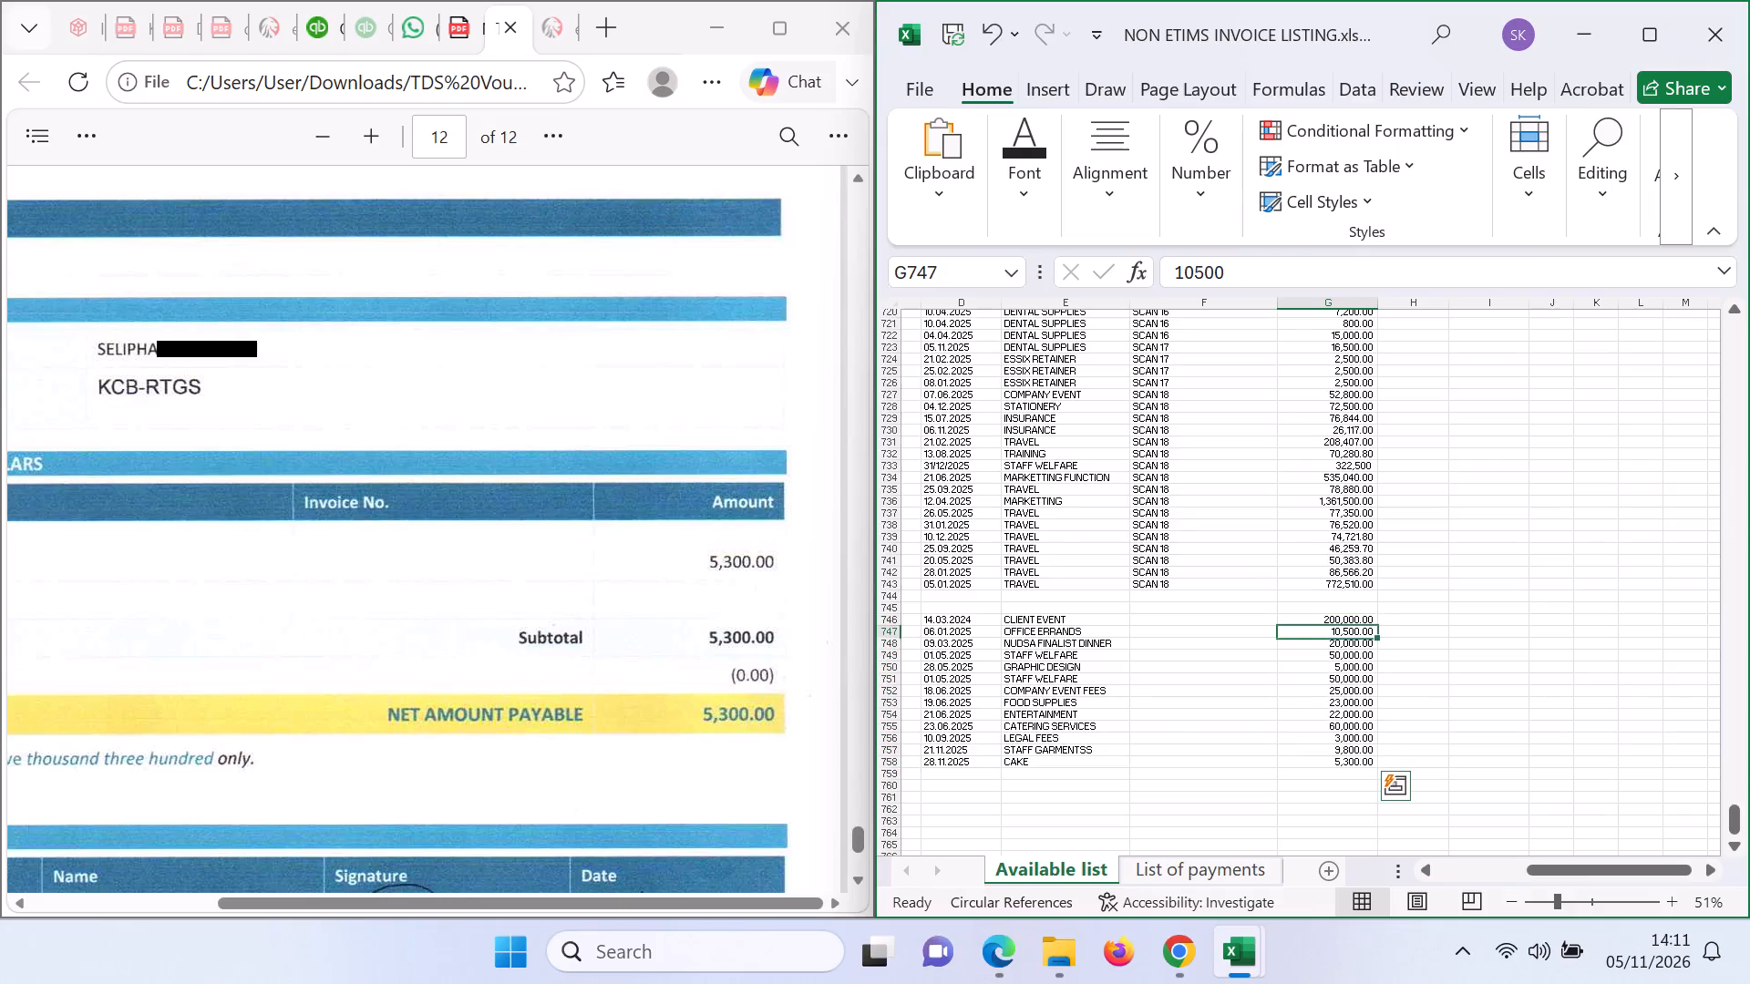
pyautogui.keyDown('ctrl'); pyautogui.click(1362, 761); pyautogui.keyUp('ctrl')
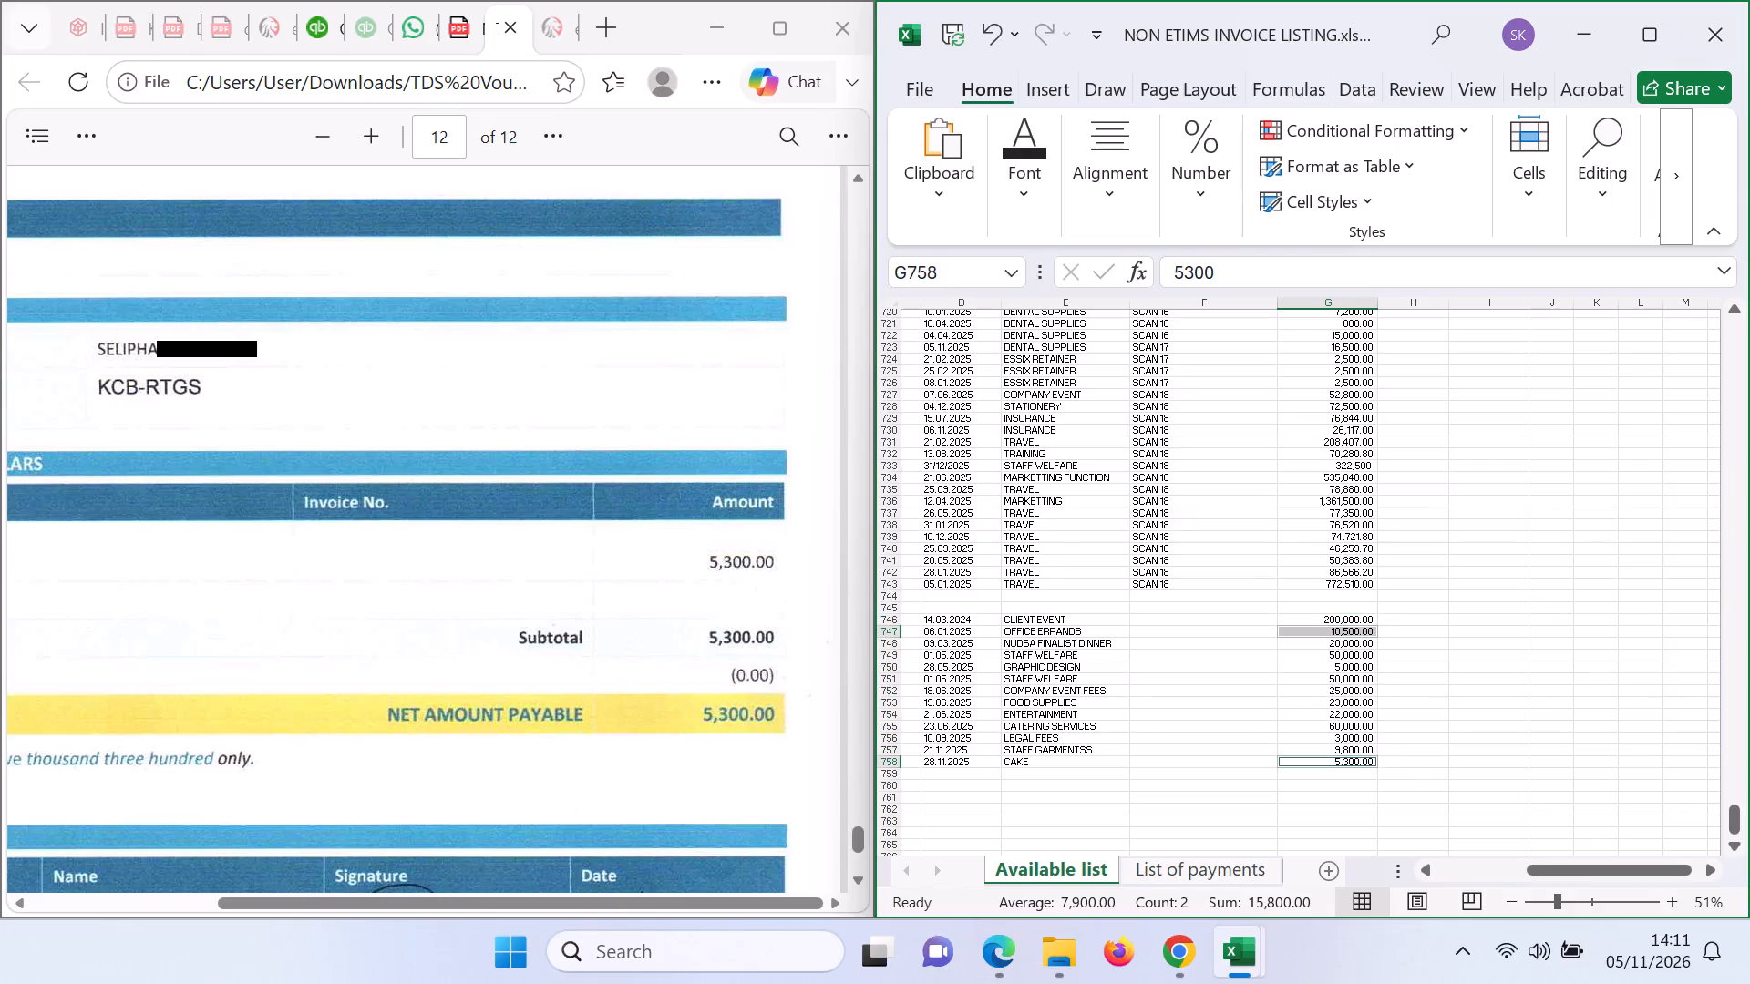
pyautogui.click(1345, 631)
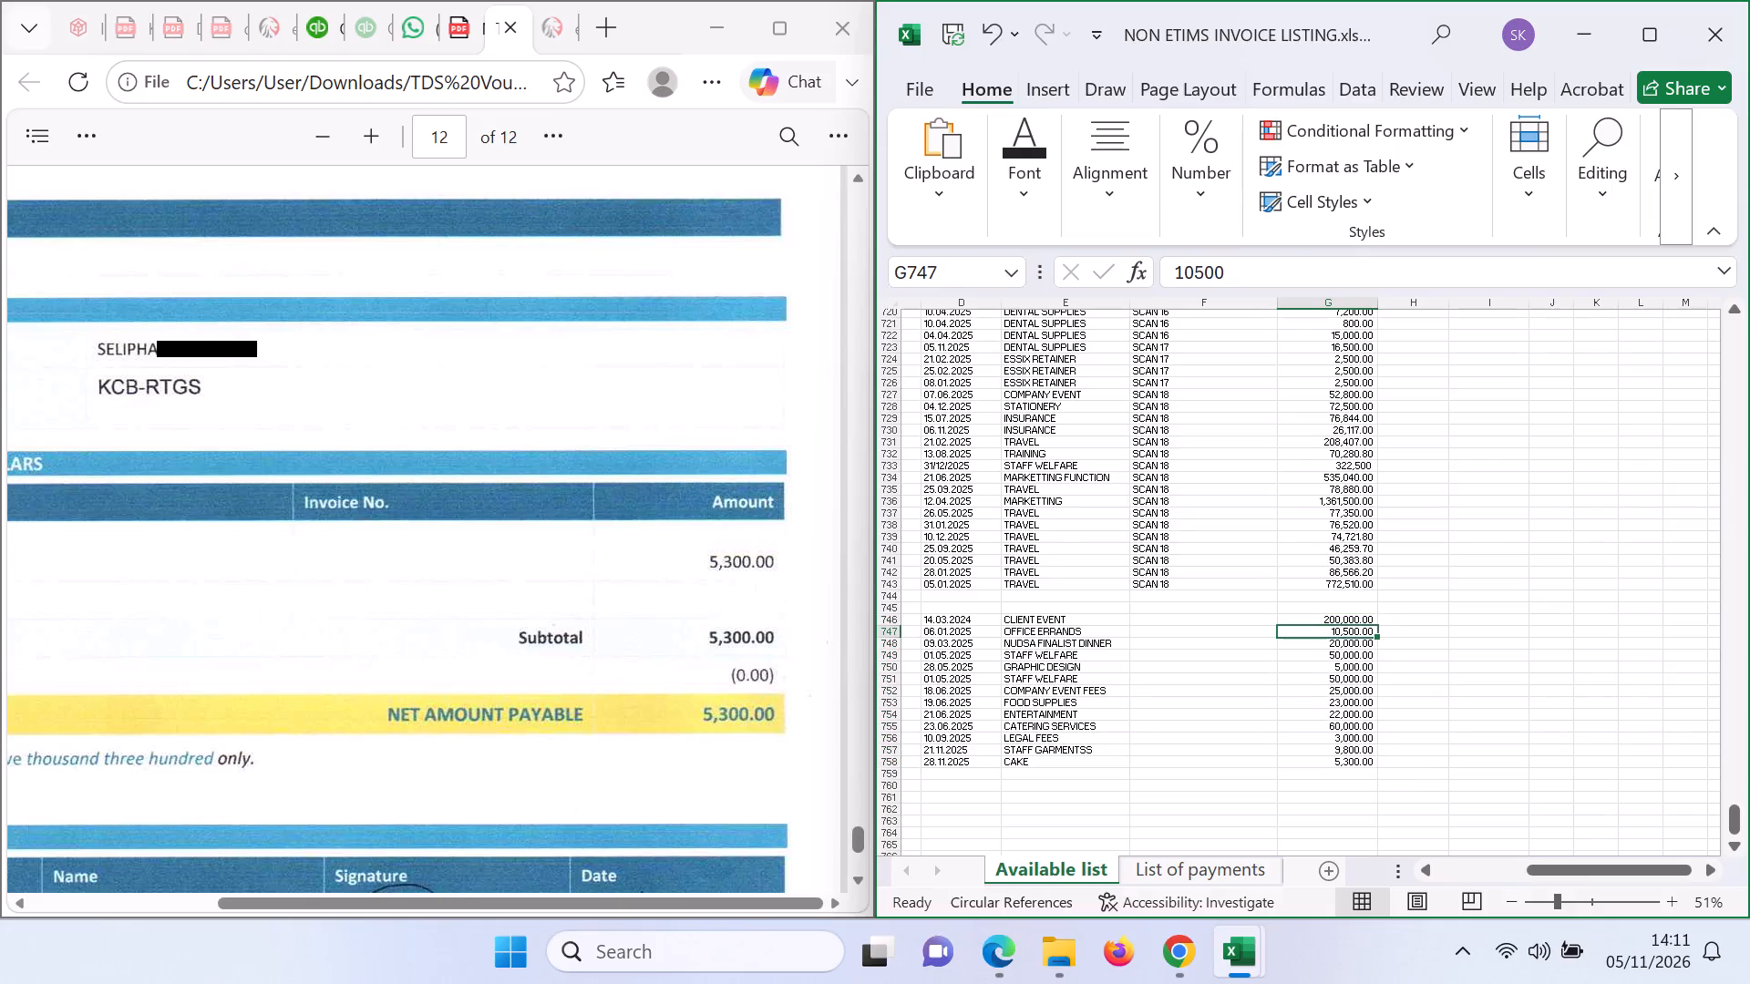
pyautogui.keyDown('shift'); pyautogui.click(1359, 763); pyautogui.keyUp('shift')
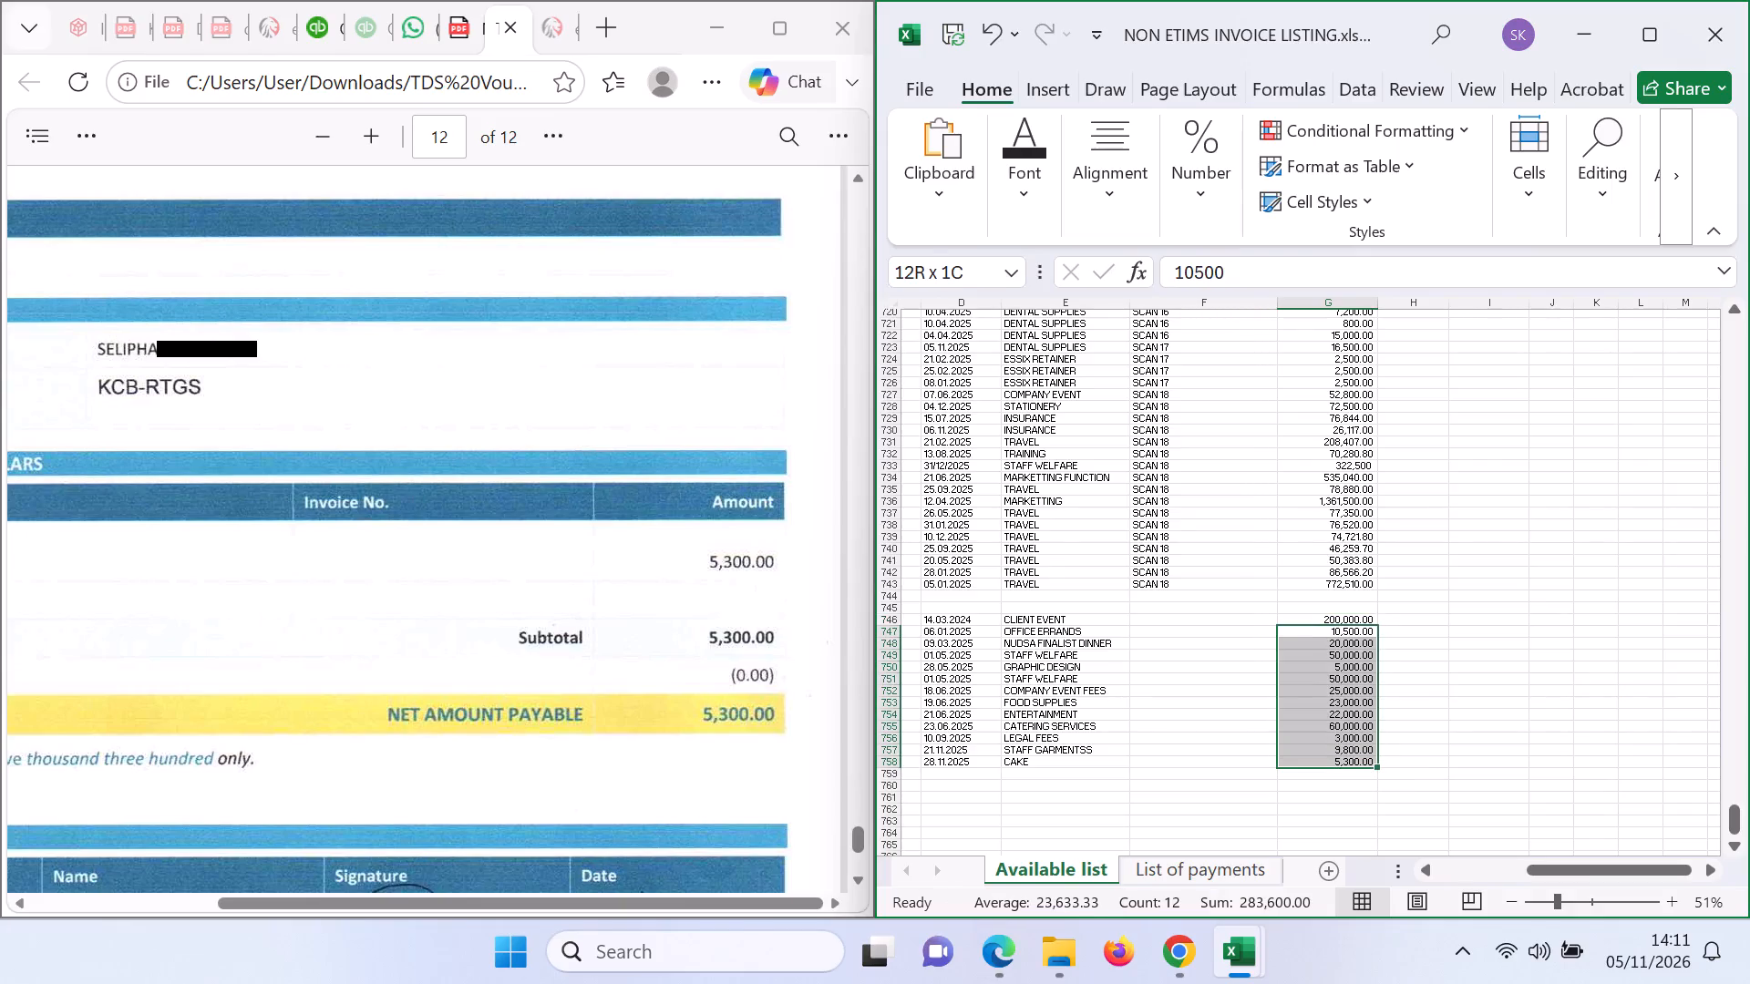
pyautogui.click(1478, 703)
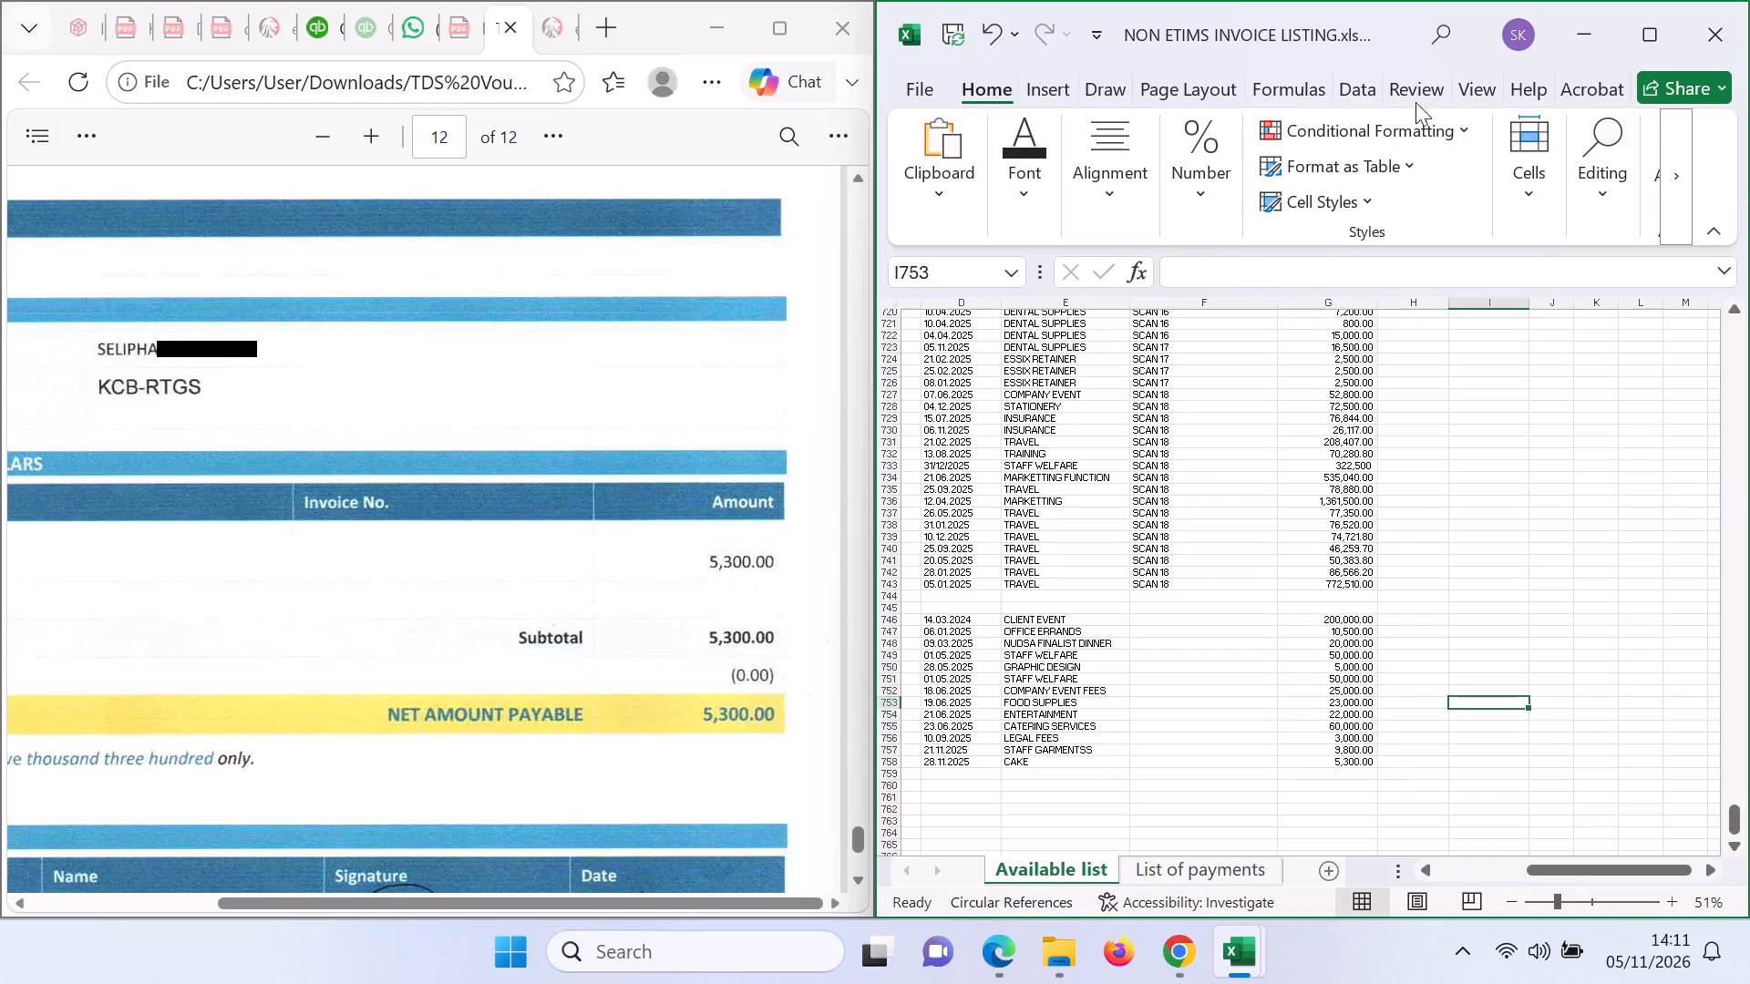
# Save the NON ETIMS INVOICE LISTING workbook.
pyautogui.click(953, 34)
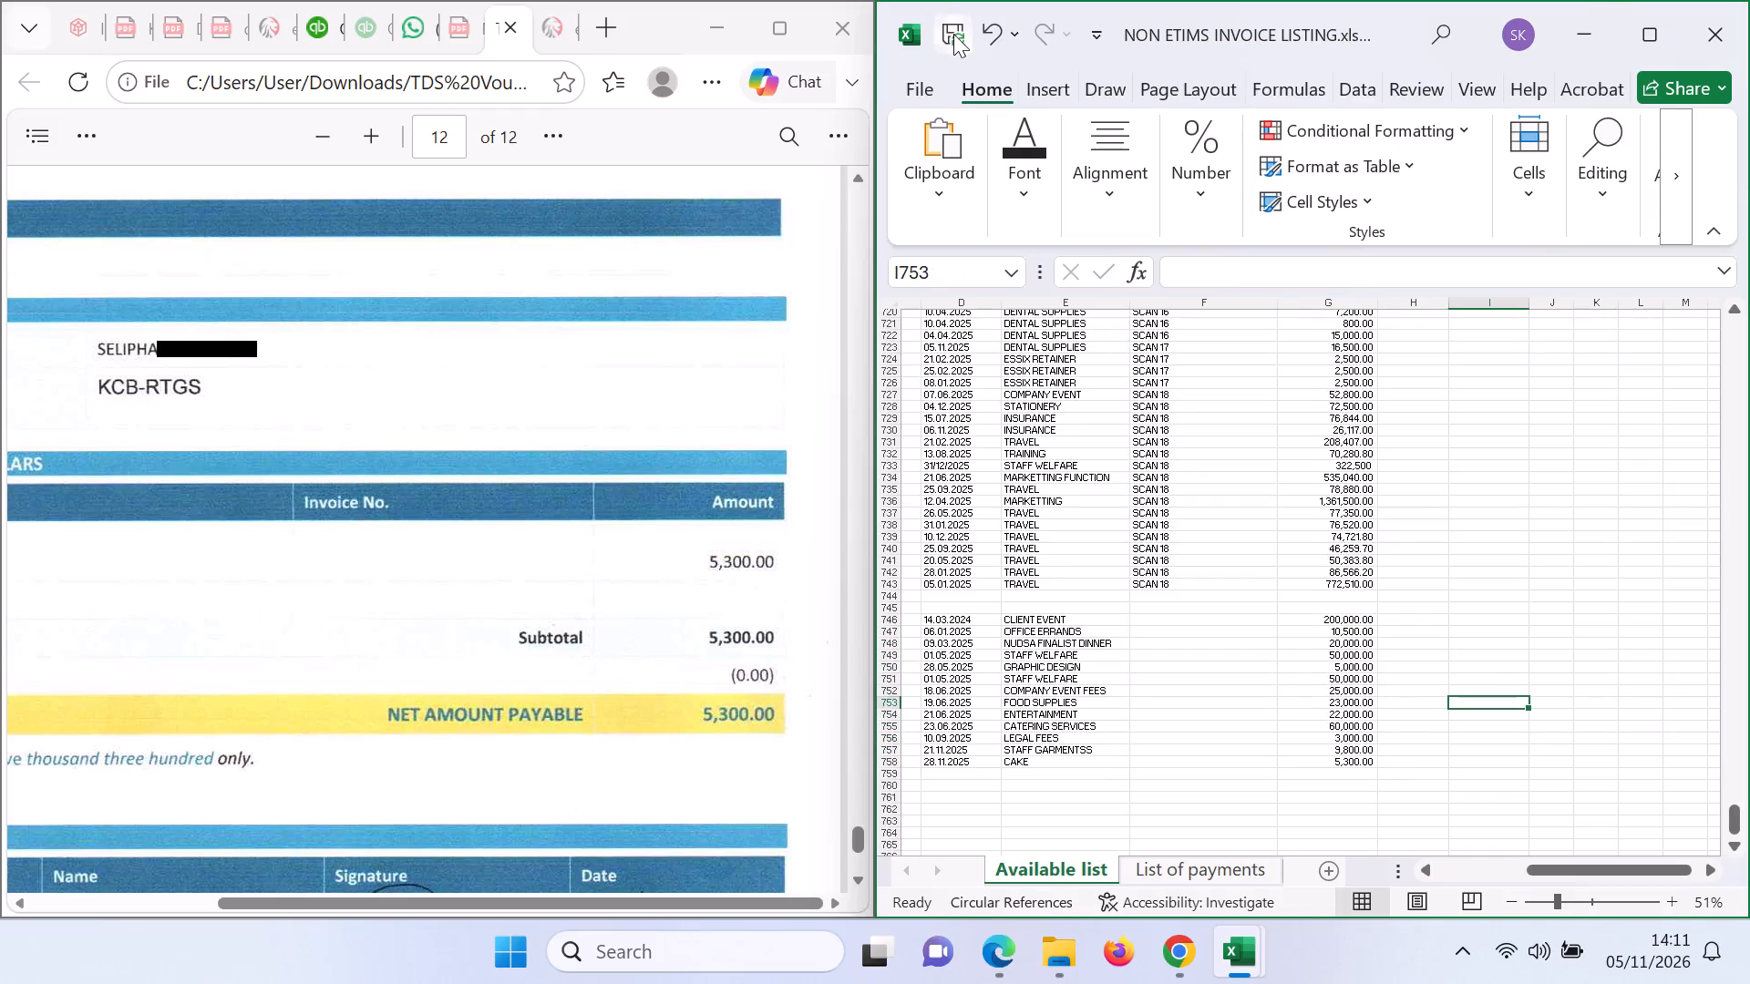
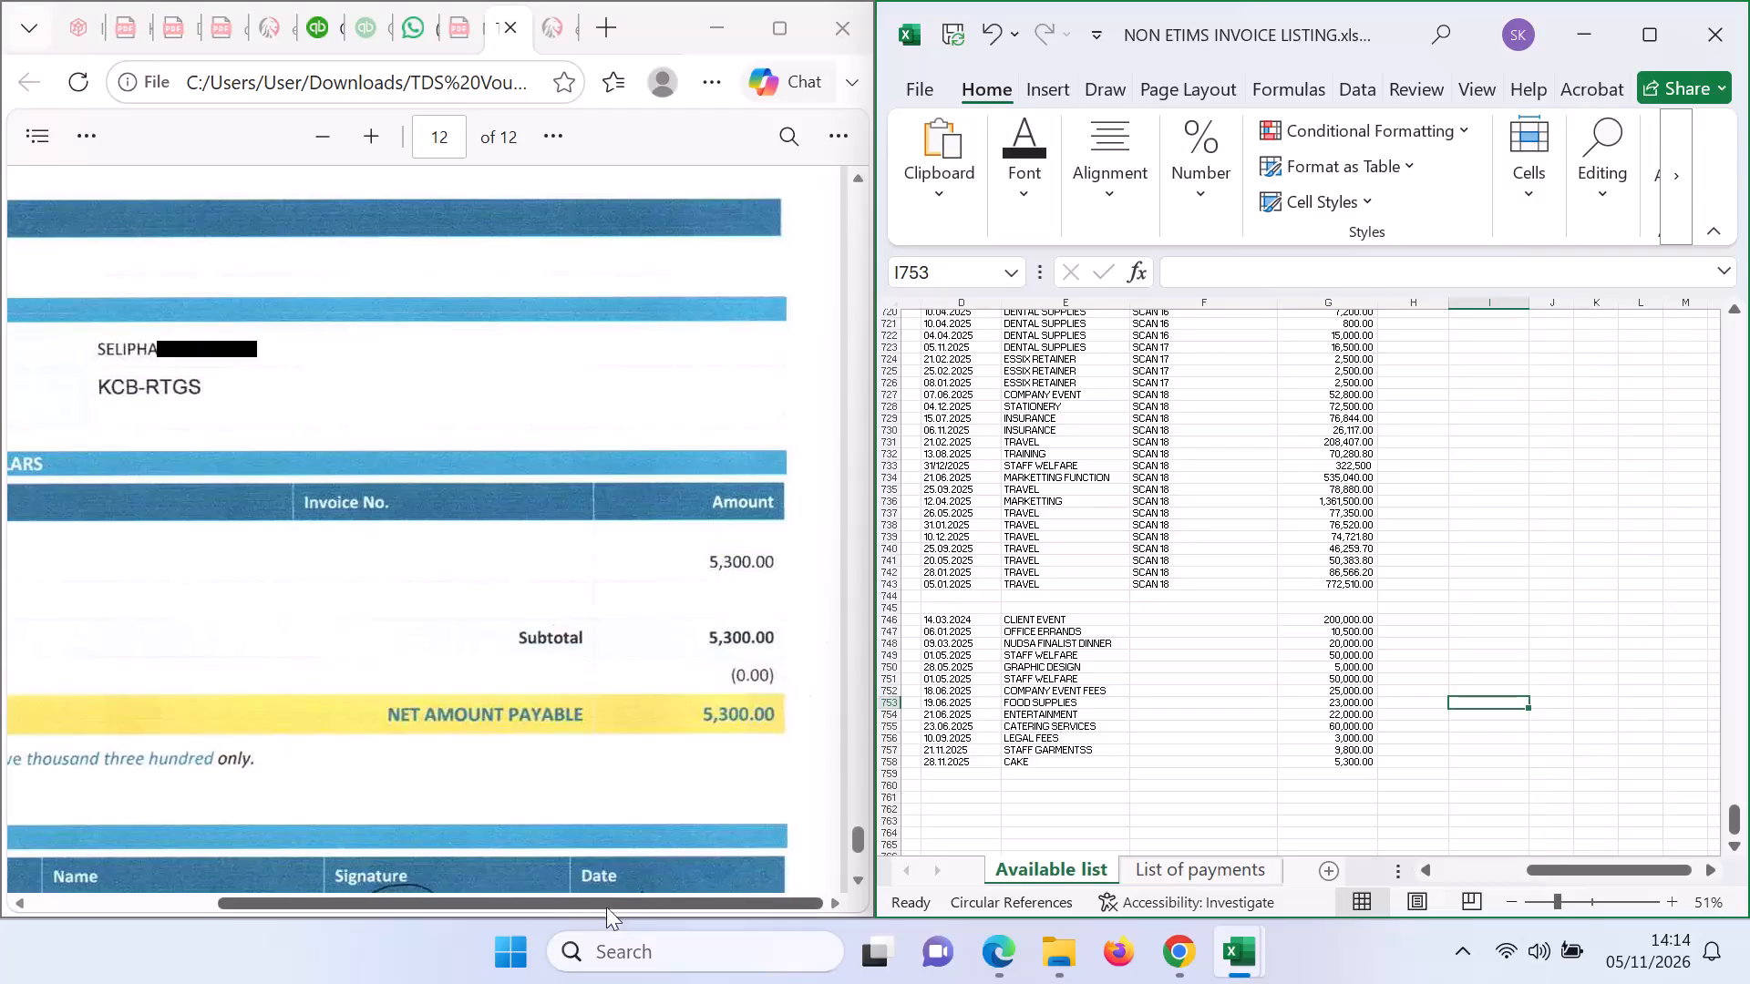
# Open the TAX AUDIT.xlsx workbook with its external links updated, maximise it and review its Transaction charges and Remaining sheets.
pyautogui.click(612, 945)
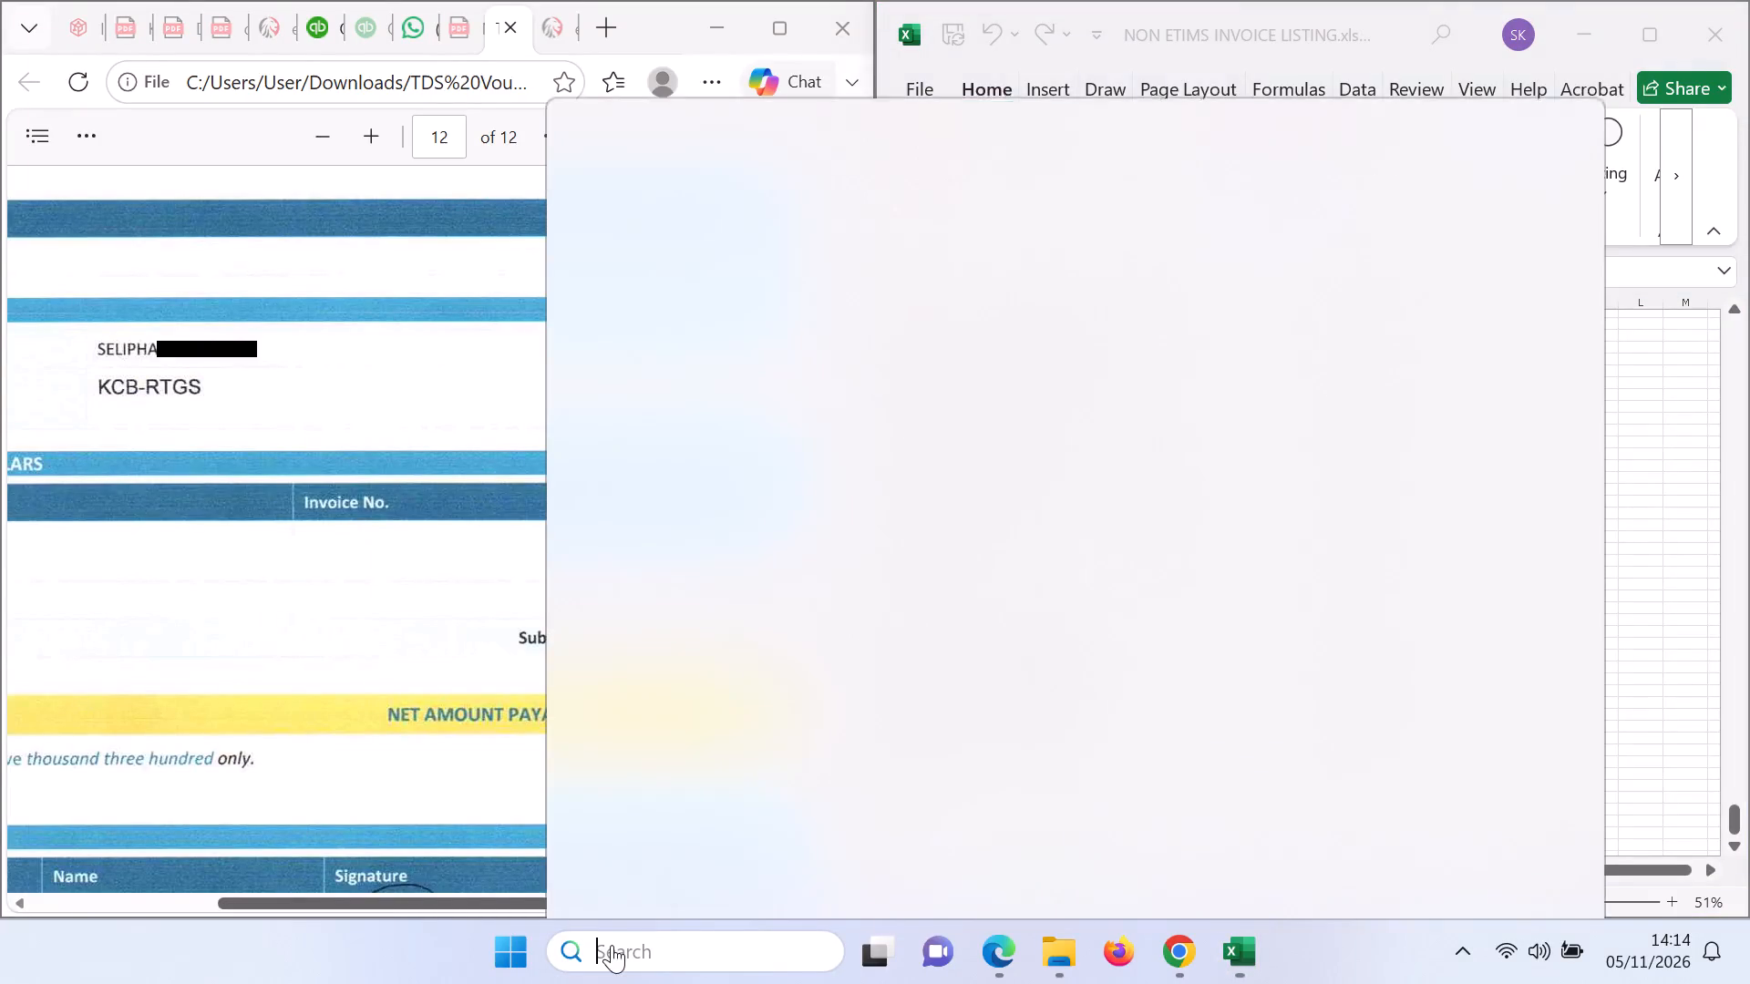
pyautogui.write('TAX')
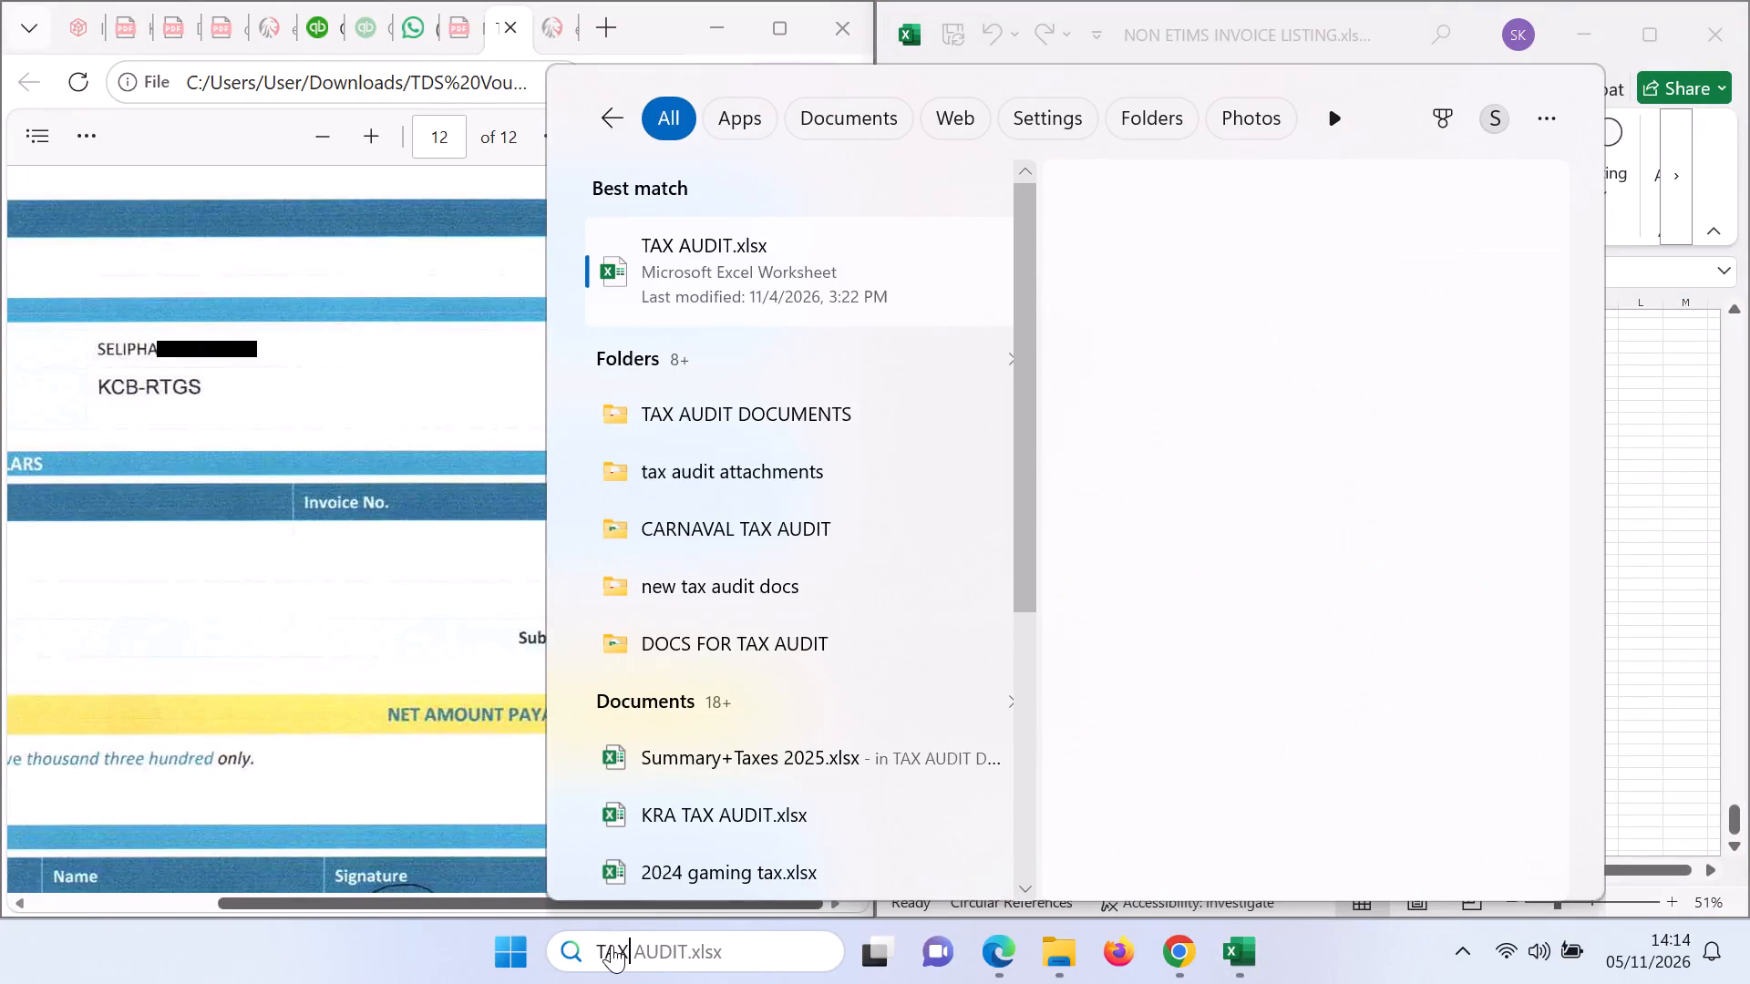
pyautogui.doubleClick(720, 239)
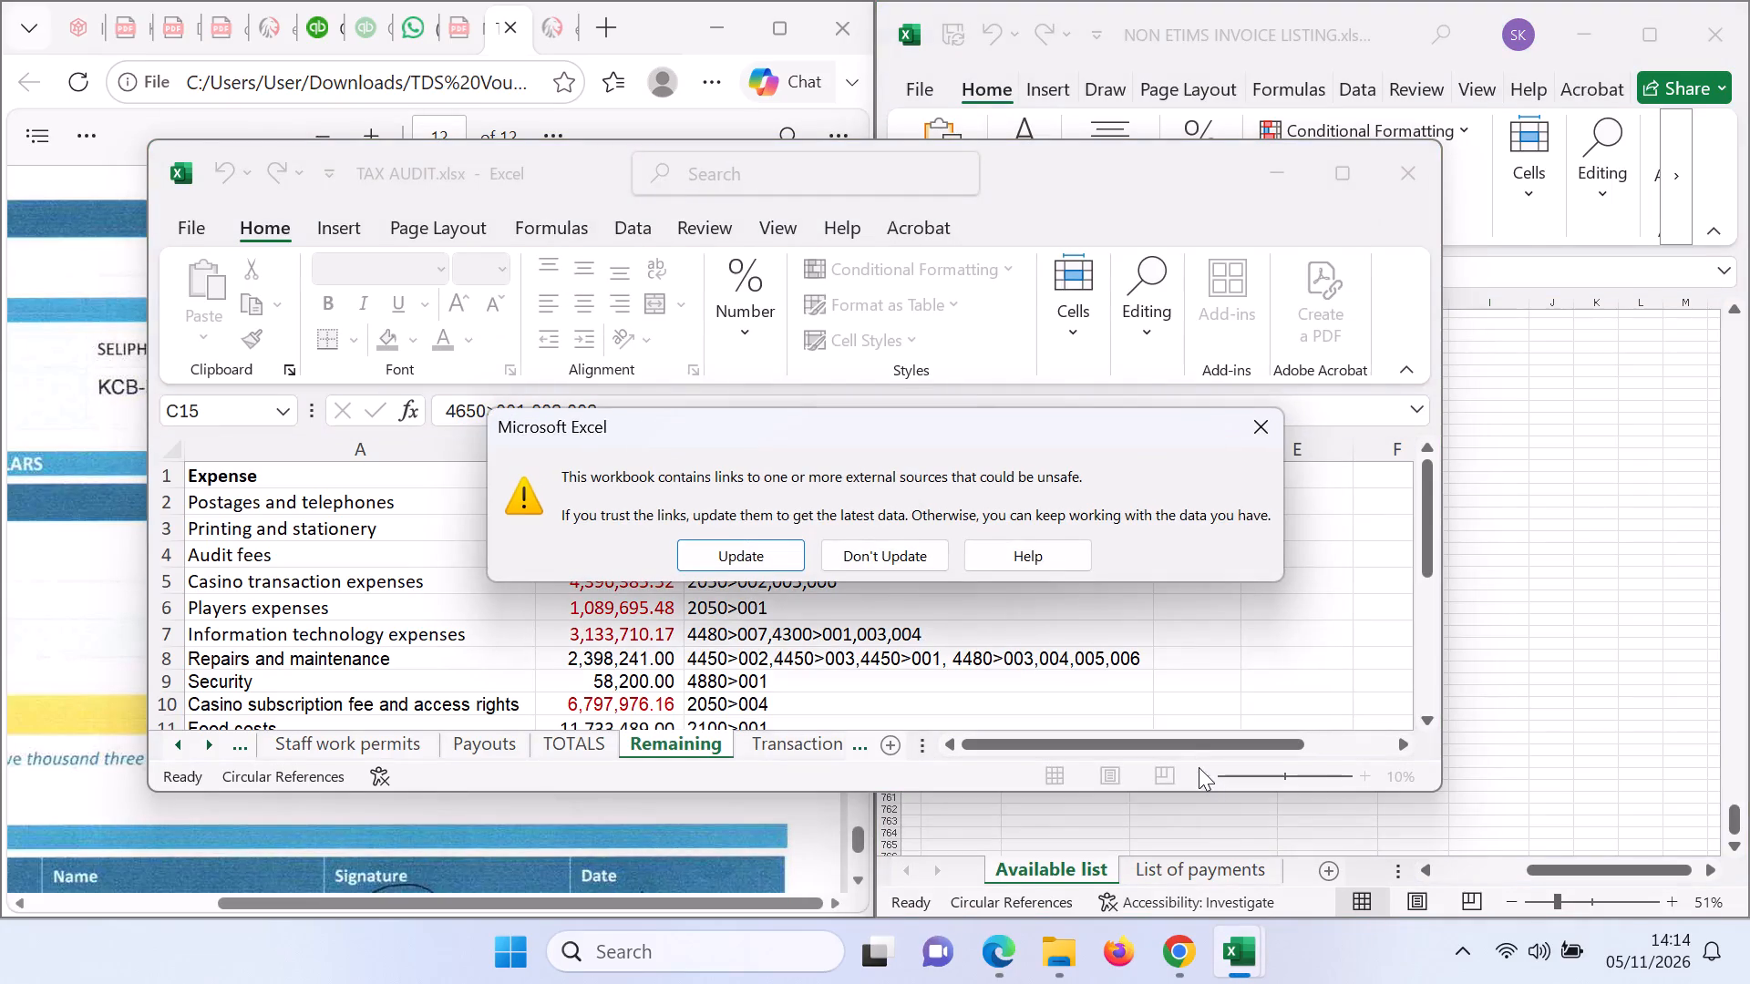
pyautogui.click(757, 559)
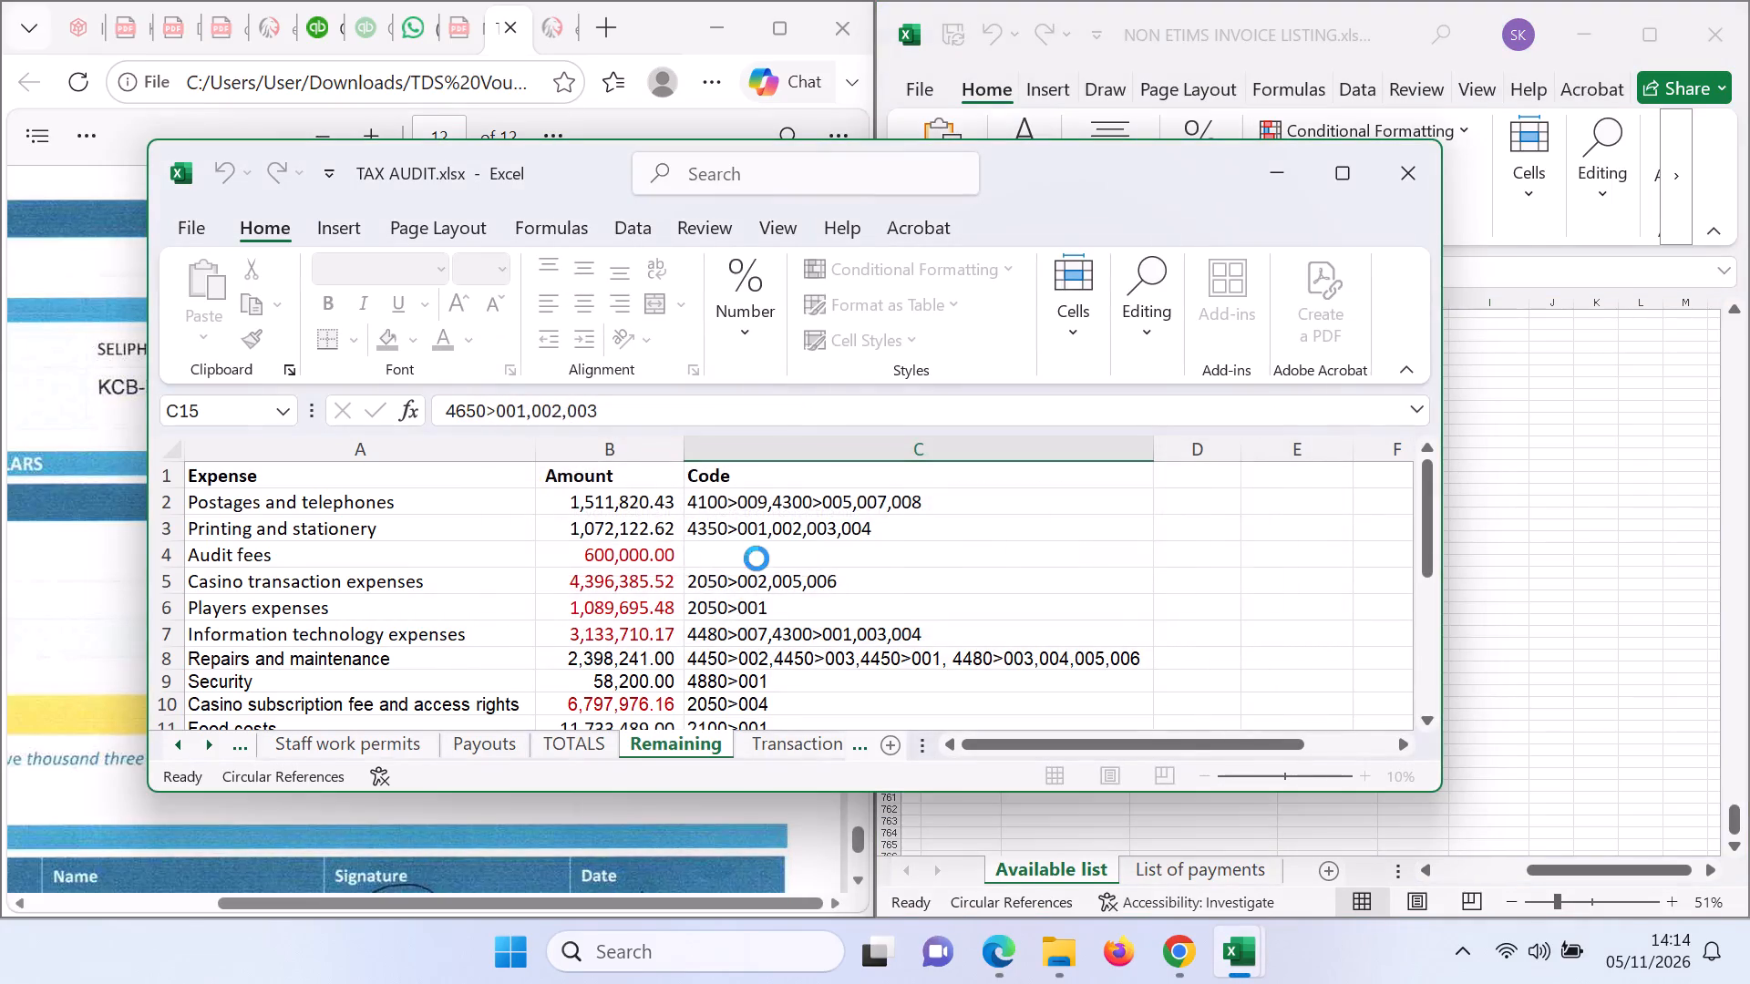
pyautogui.click(1348, 183)
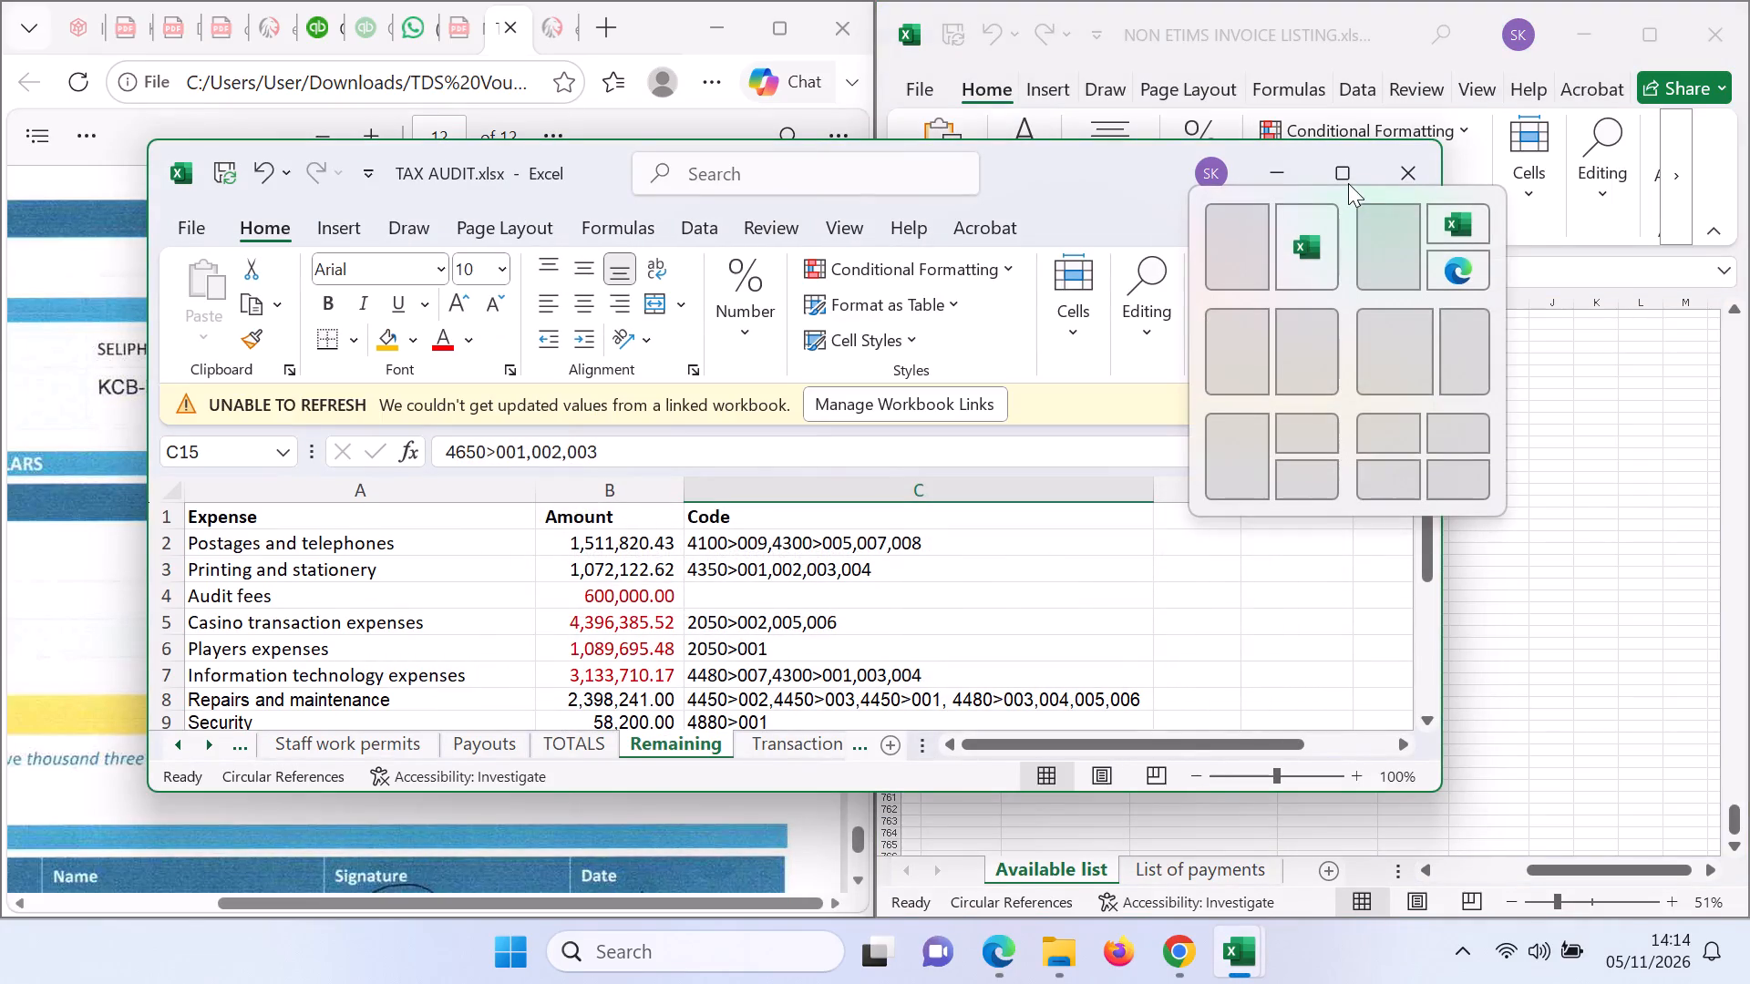
pyautogui.click(1334, 172)
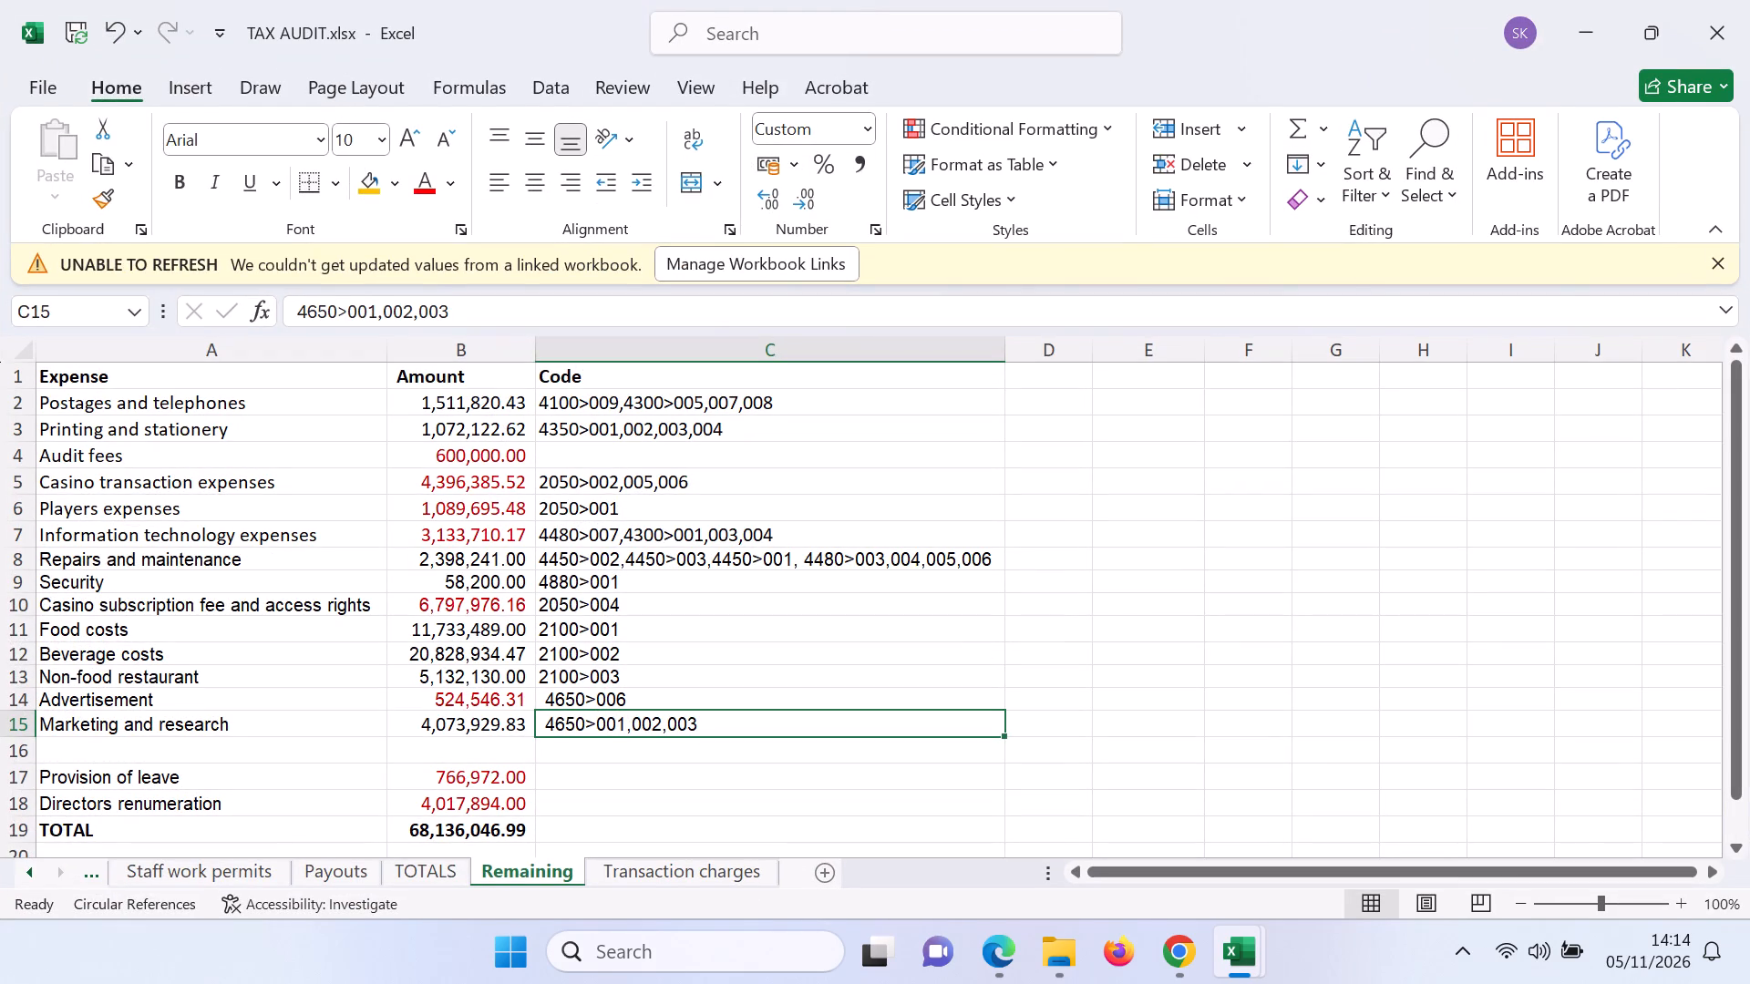
pyautogui.click(664, 877)
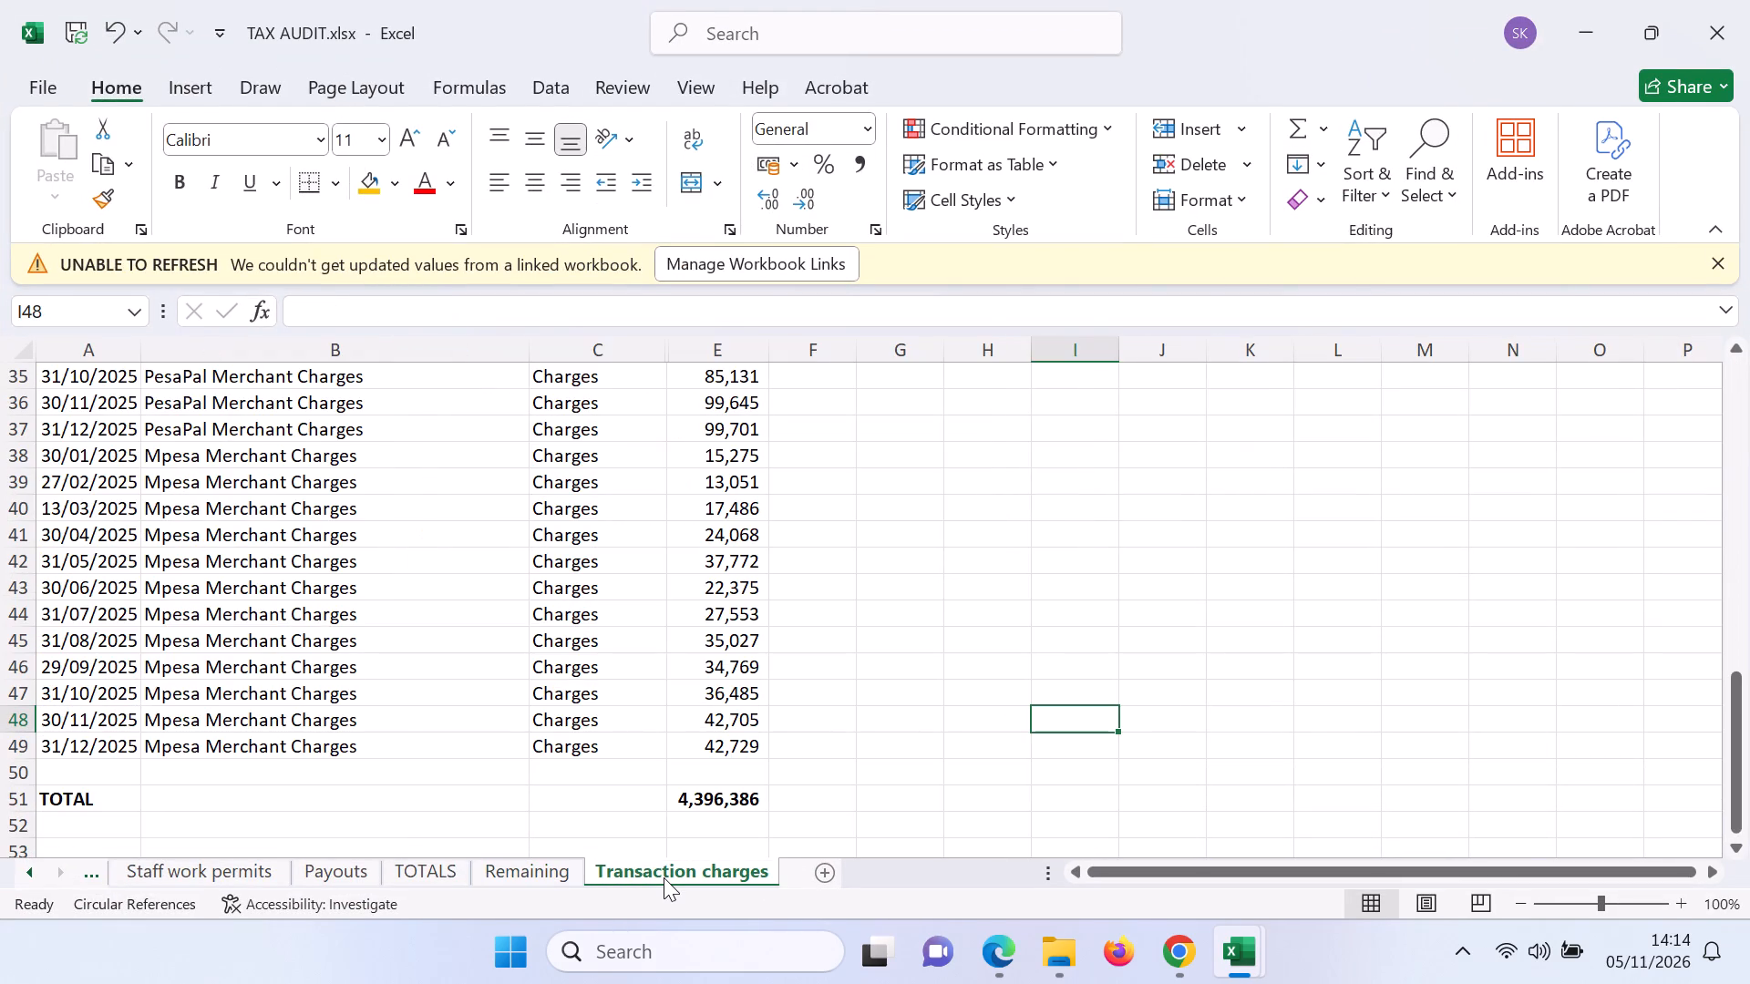
pyautogui.click(546, 880)
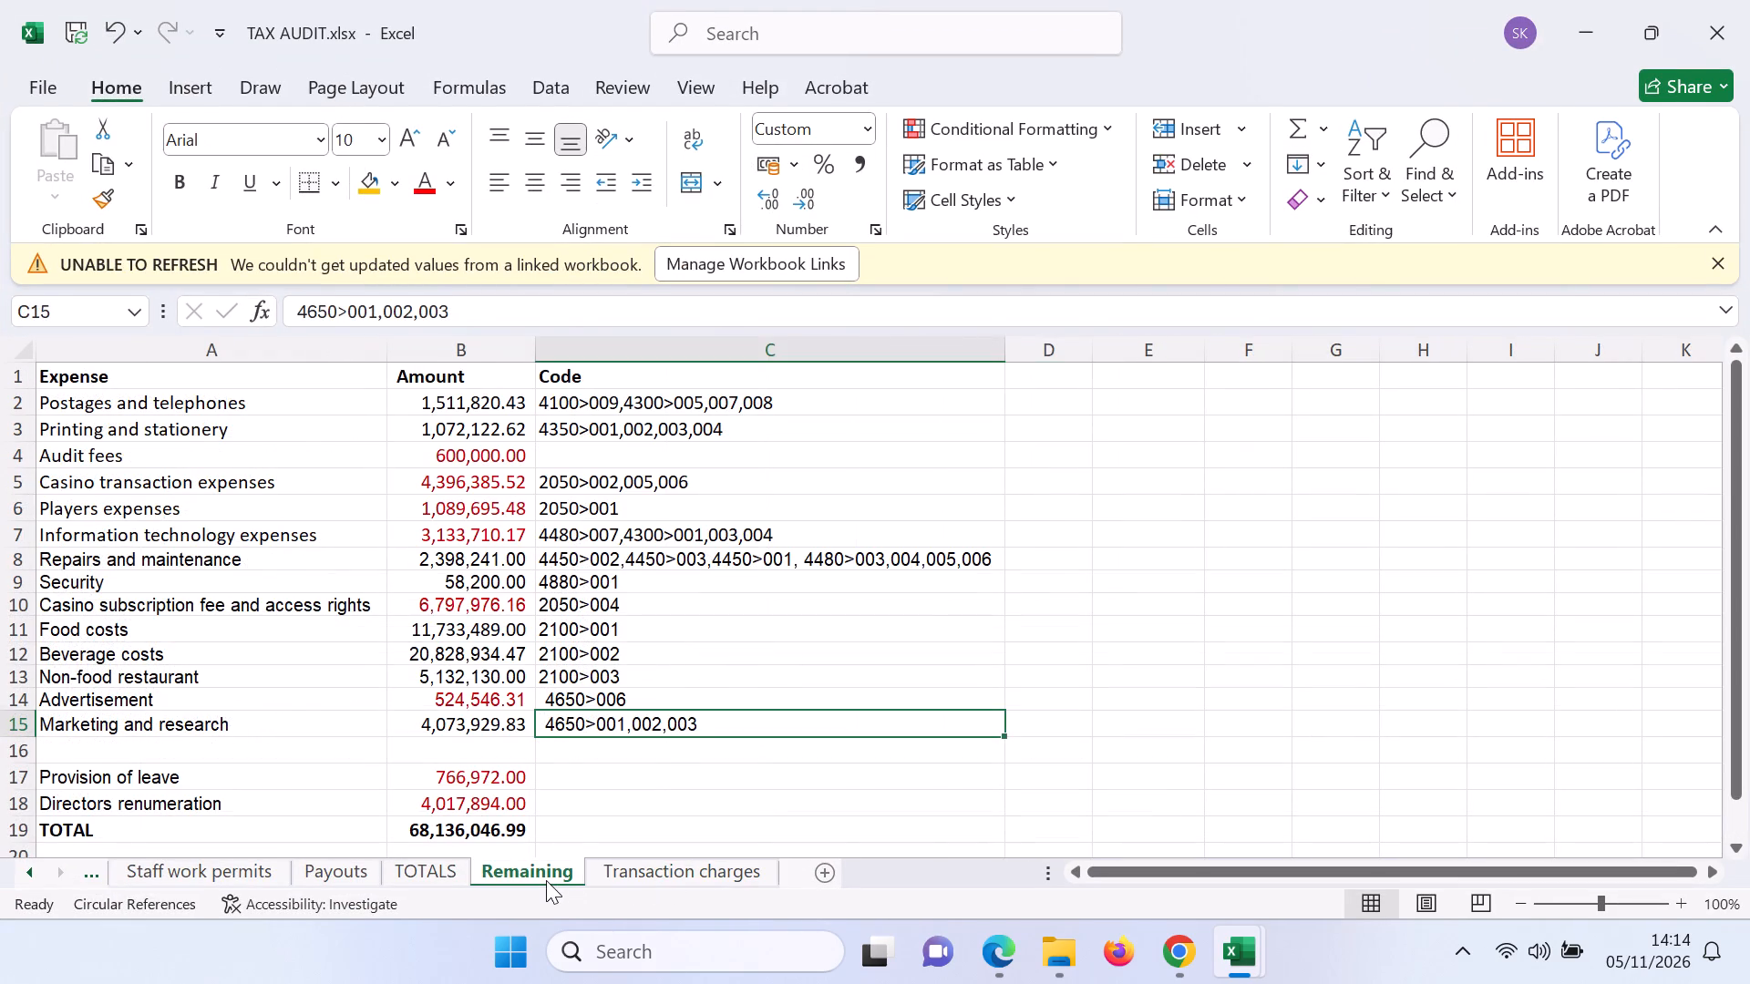
pyautogui.click(671, 866)
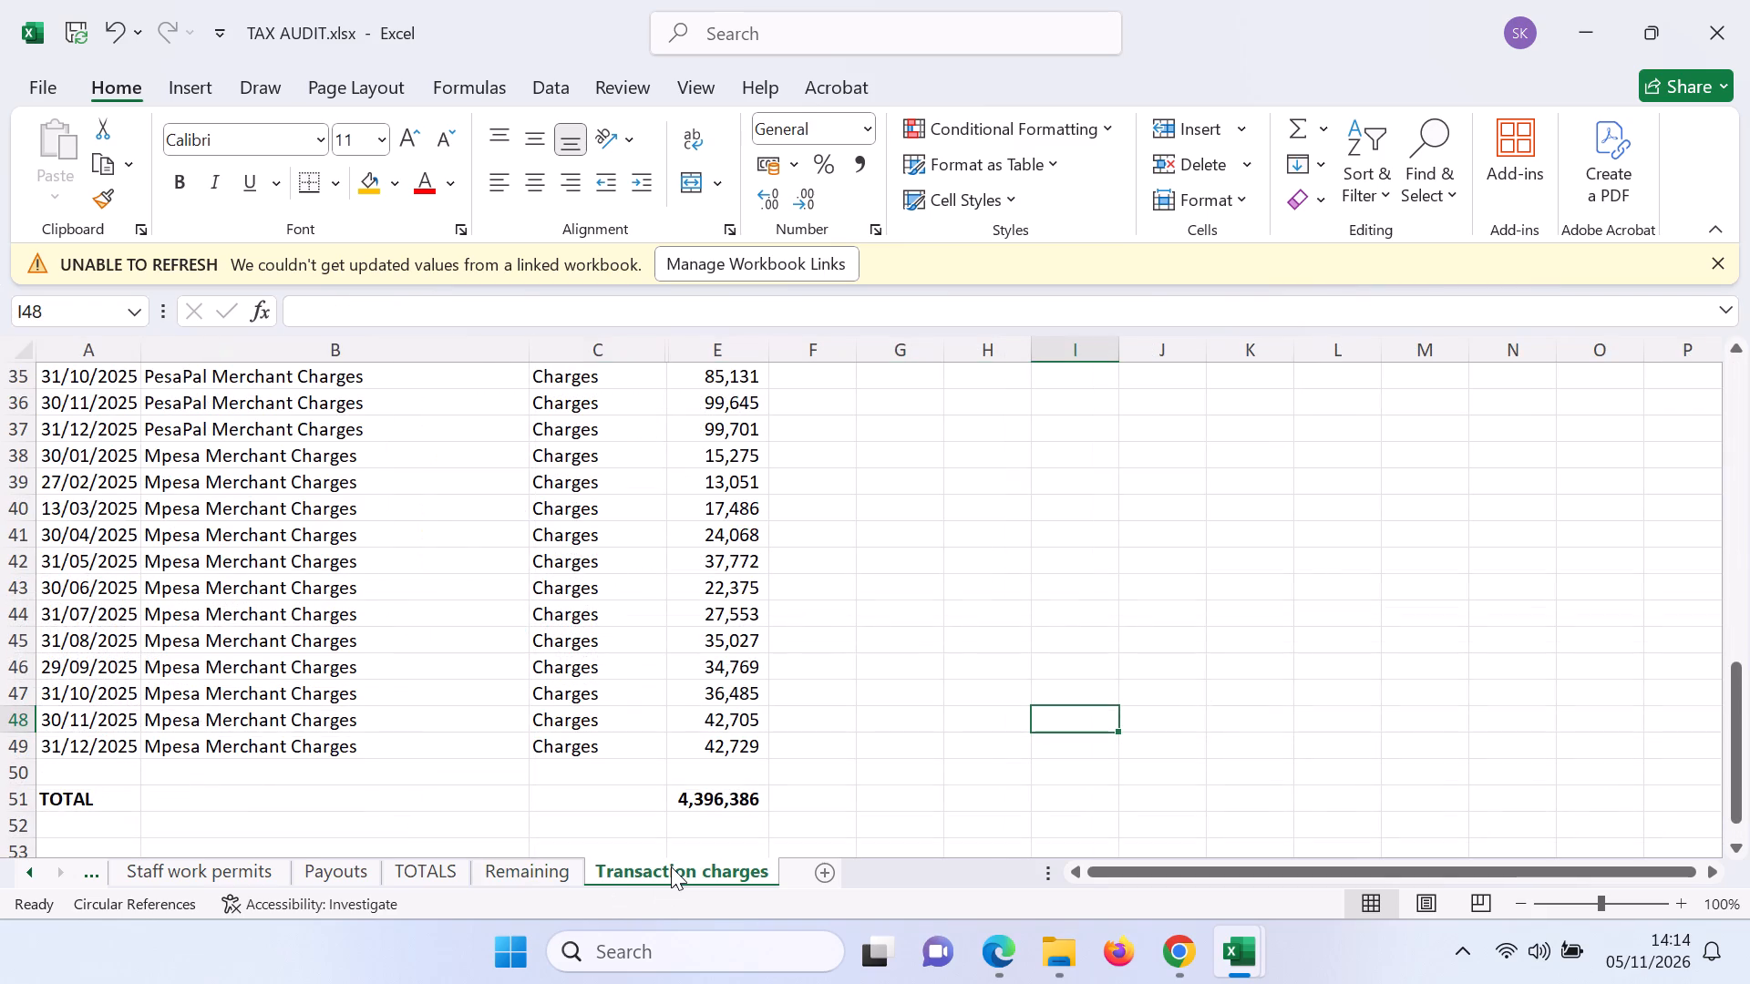
# Search the computer for files starting with GG.
pyautogui.click(651, 954)
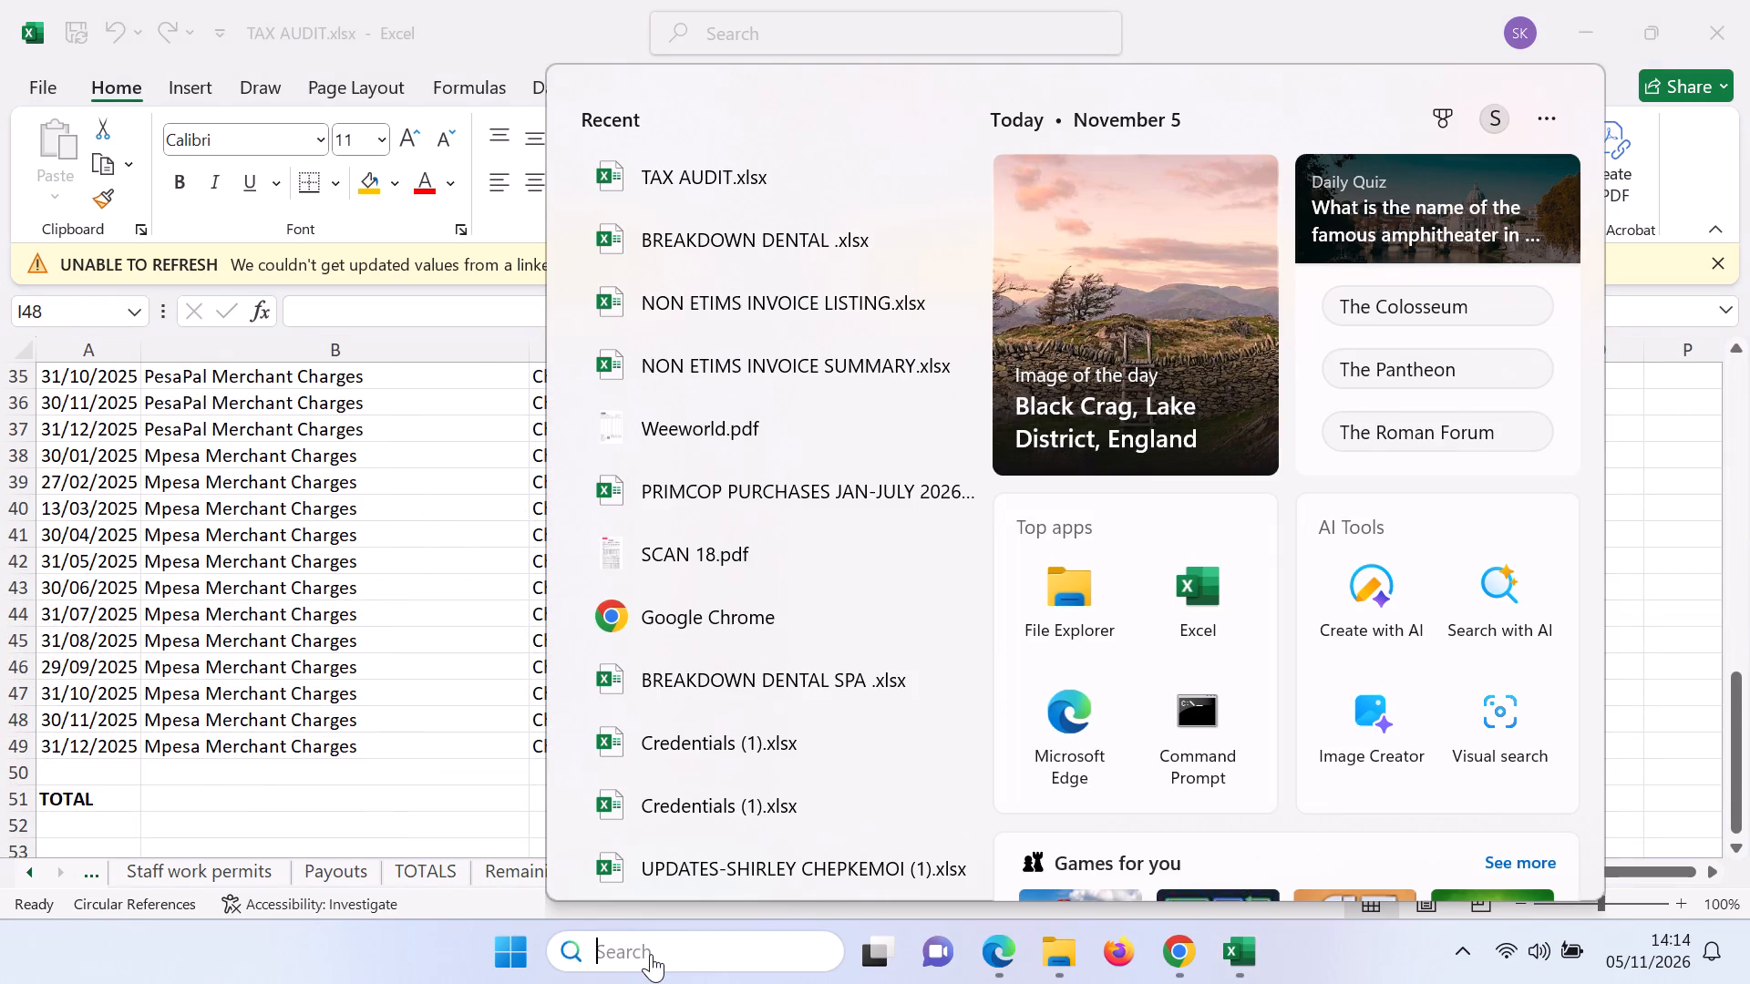
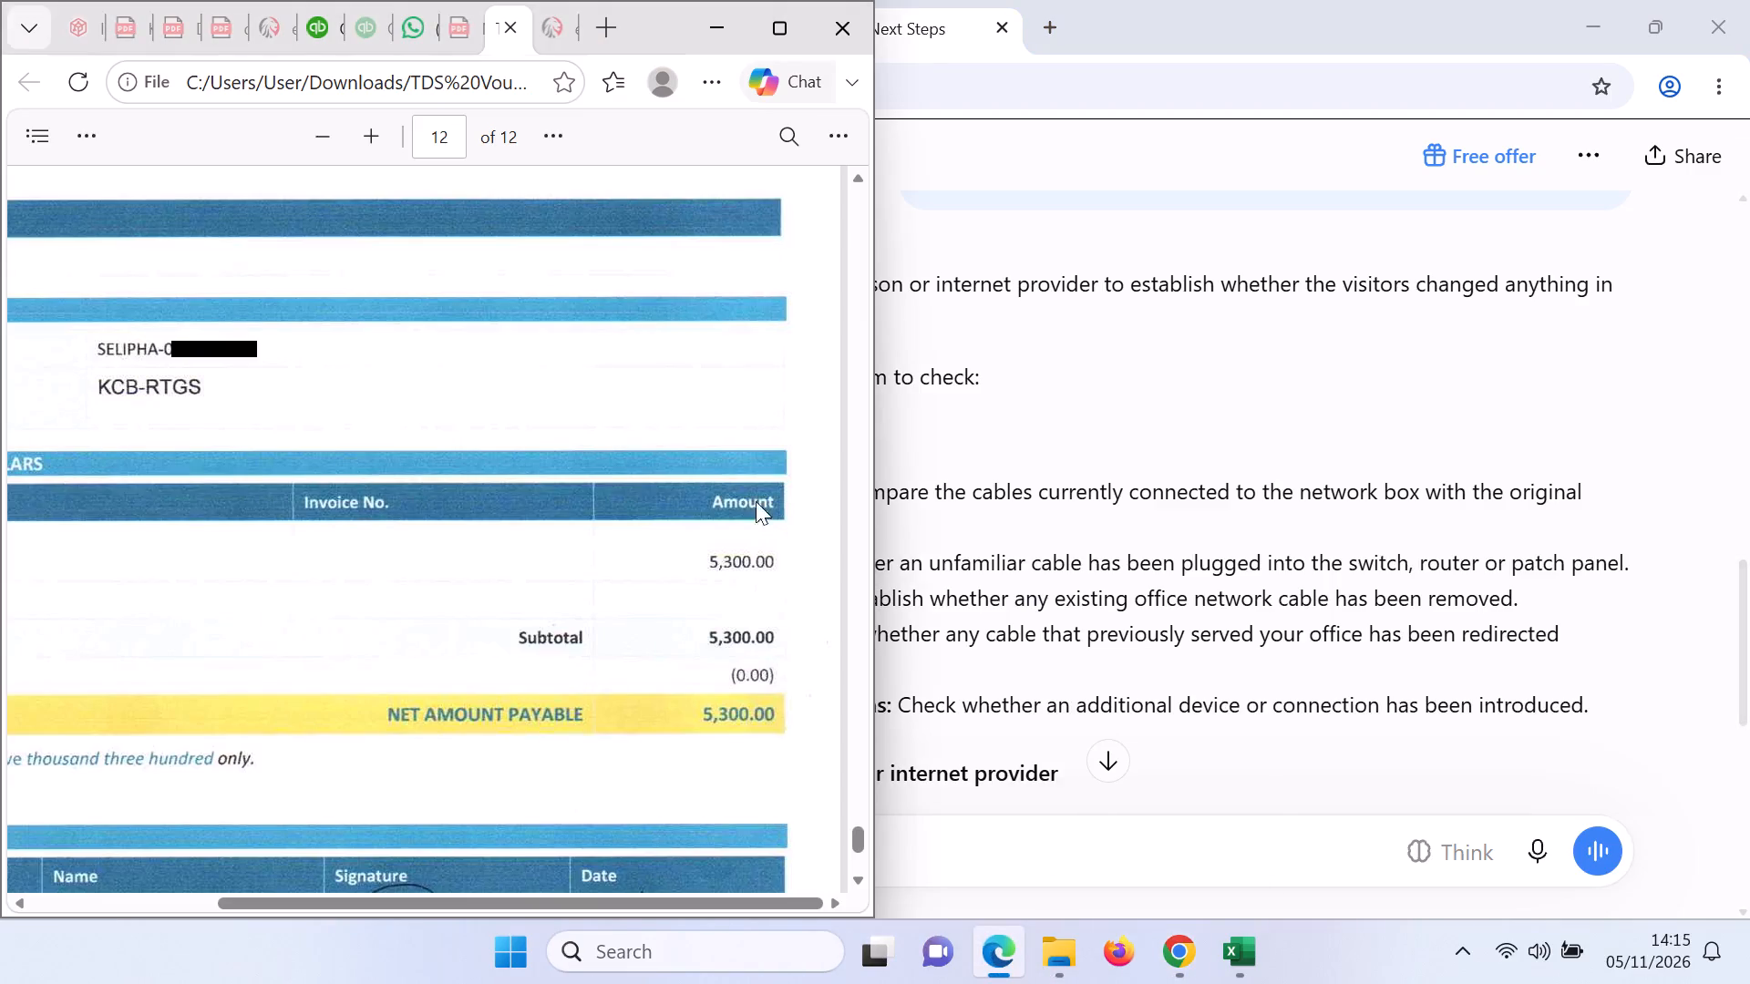
# Maximise the browser window showing the last page of the TDS Voucher (2).pdf file.
pyautogui.click(776, 36)
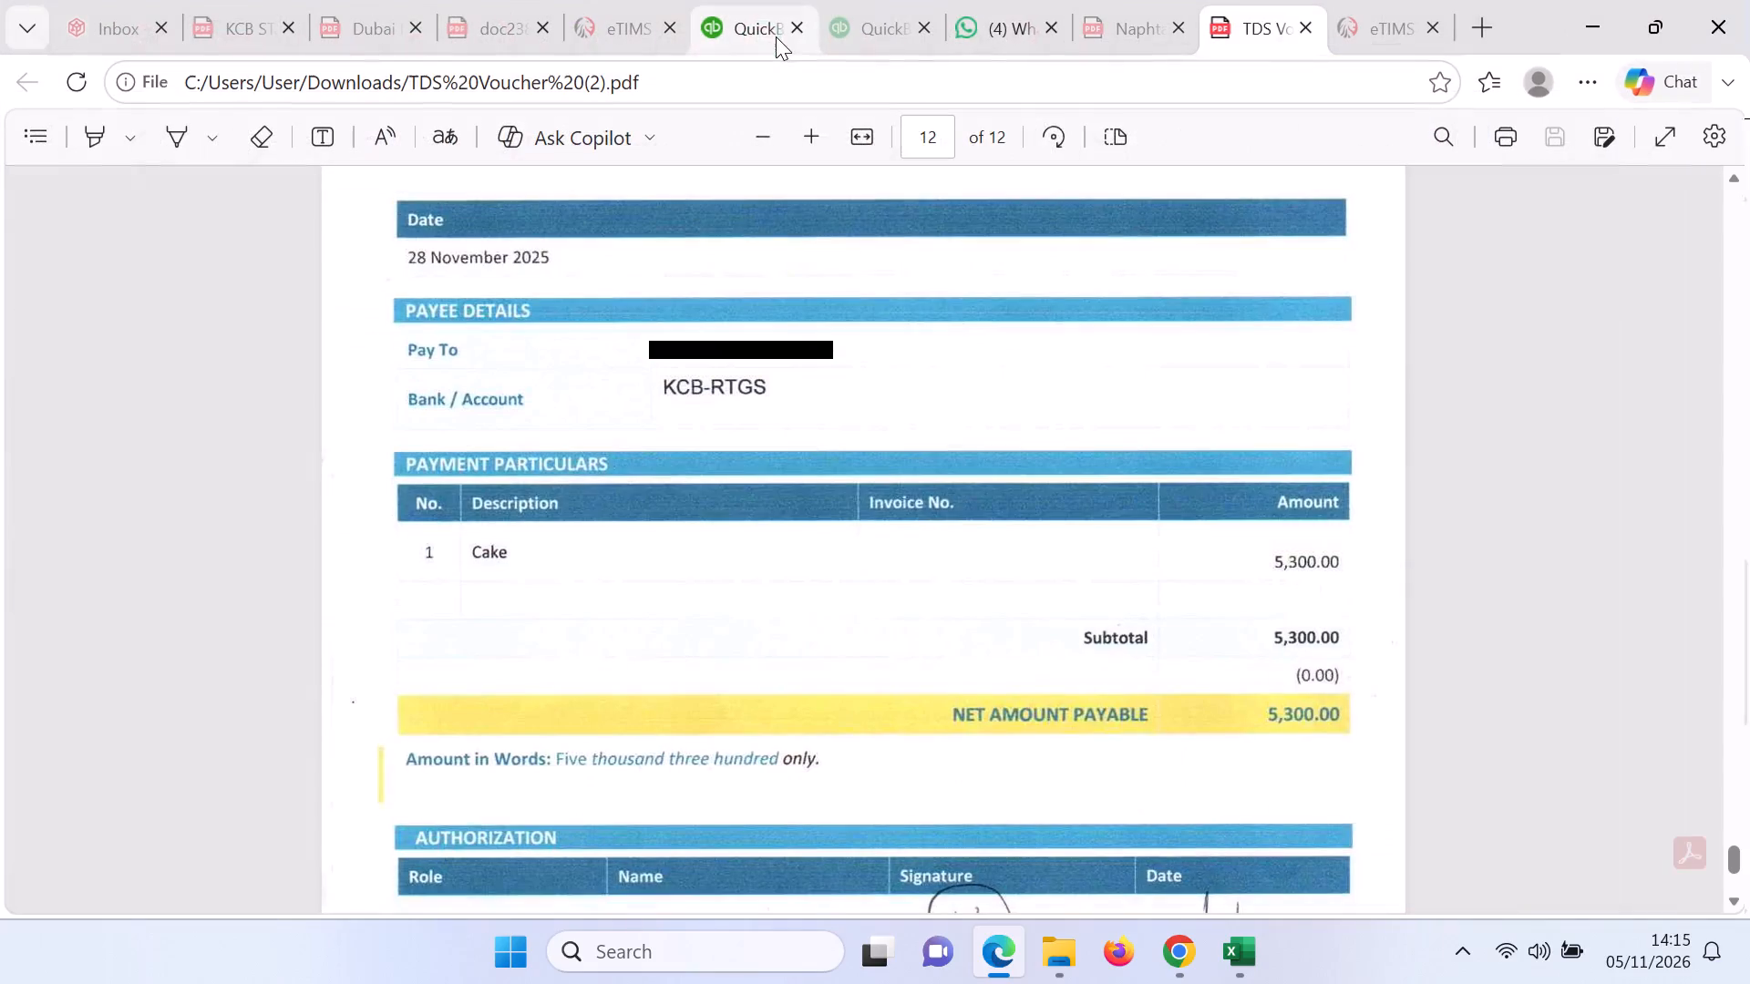